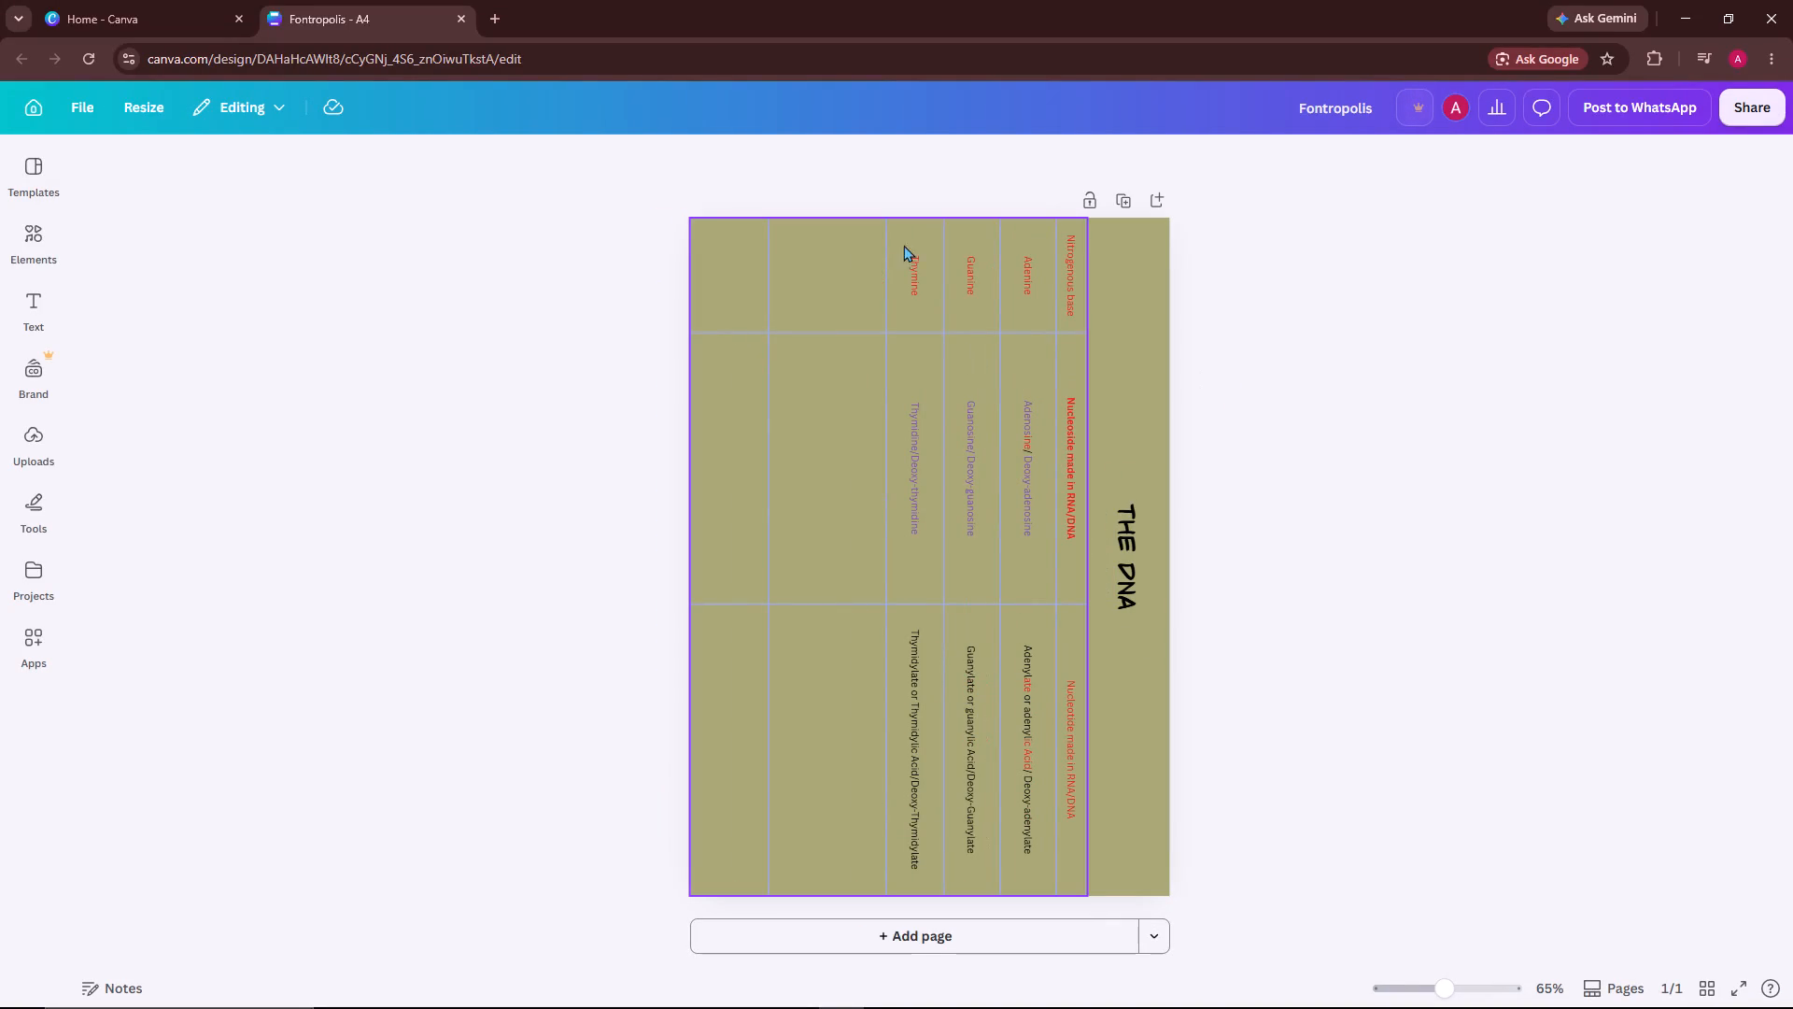
Narrow the empty row after Thymine to match the filled rows and insert another empty row after it.
{"action": "left_click", "coordinate": [854, 283]}
{"action": "left_click", "coordinate": [798, 427]}
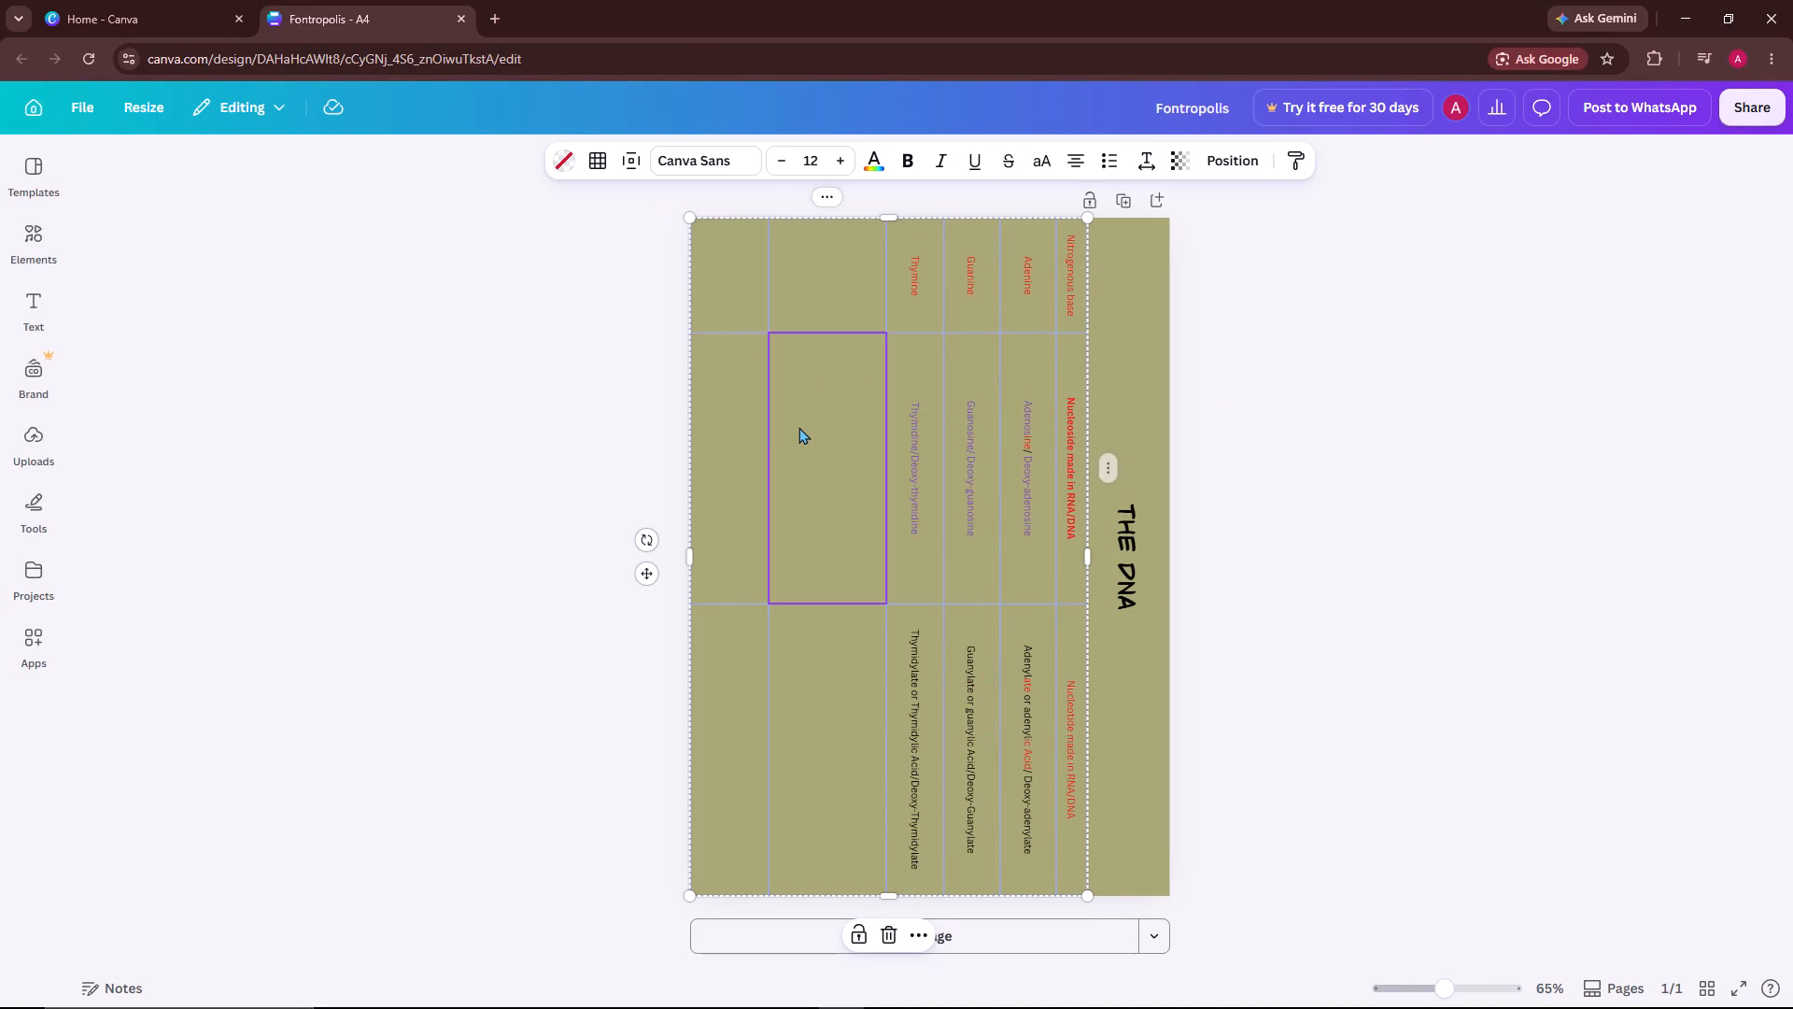
{"action": "left_click", "coordinate": [741, 392]}
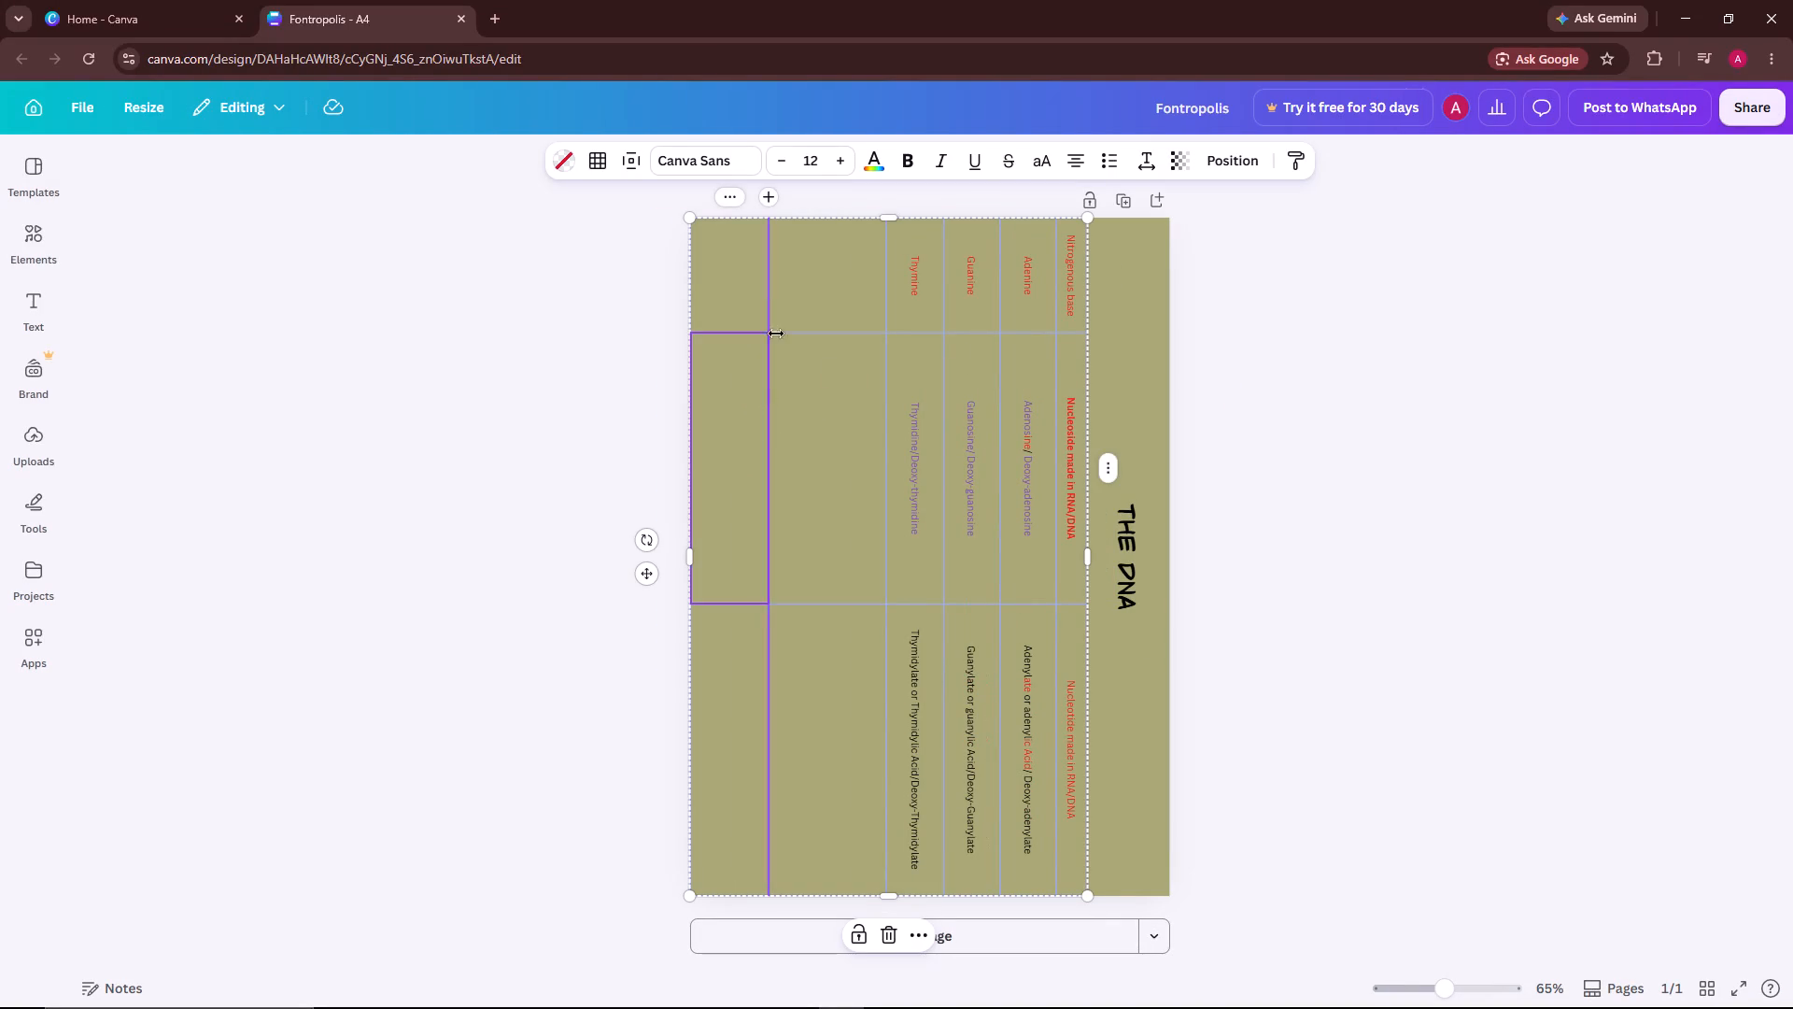
{"action": "left_click_drag", "start_coordinate": [769, 270], "coordinate": [830, 282]}
{"action": "left_click", "coordinate": [829, 191]}
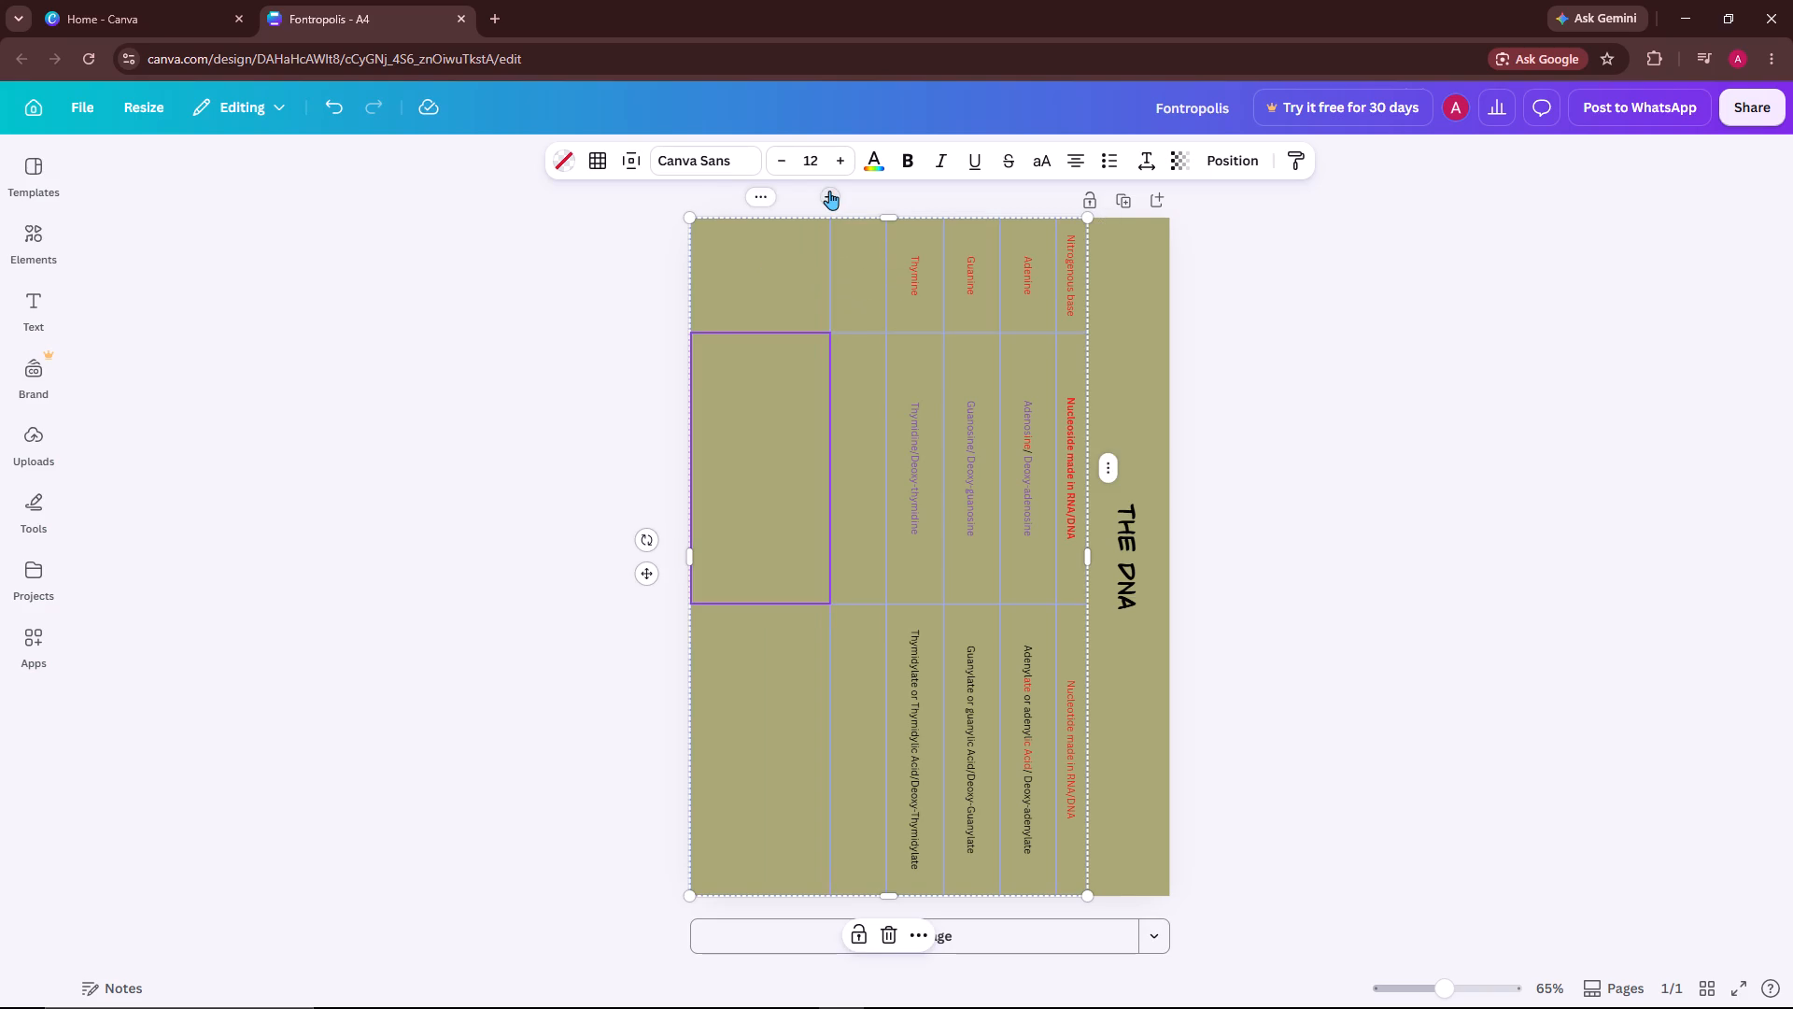
Resize the table's last row so the table ends at the page edge, about 29.7 by 17.4.
{"action": "left_click_drag", "start_coordinate": [631, 465], "coordinate": [671, 463]}
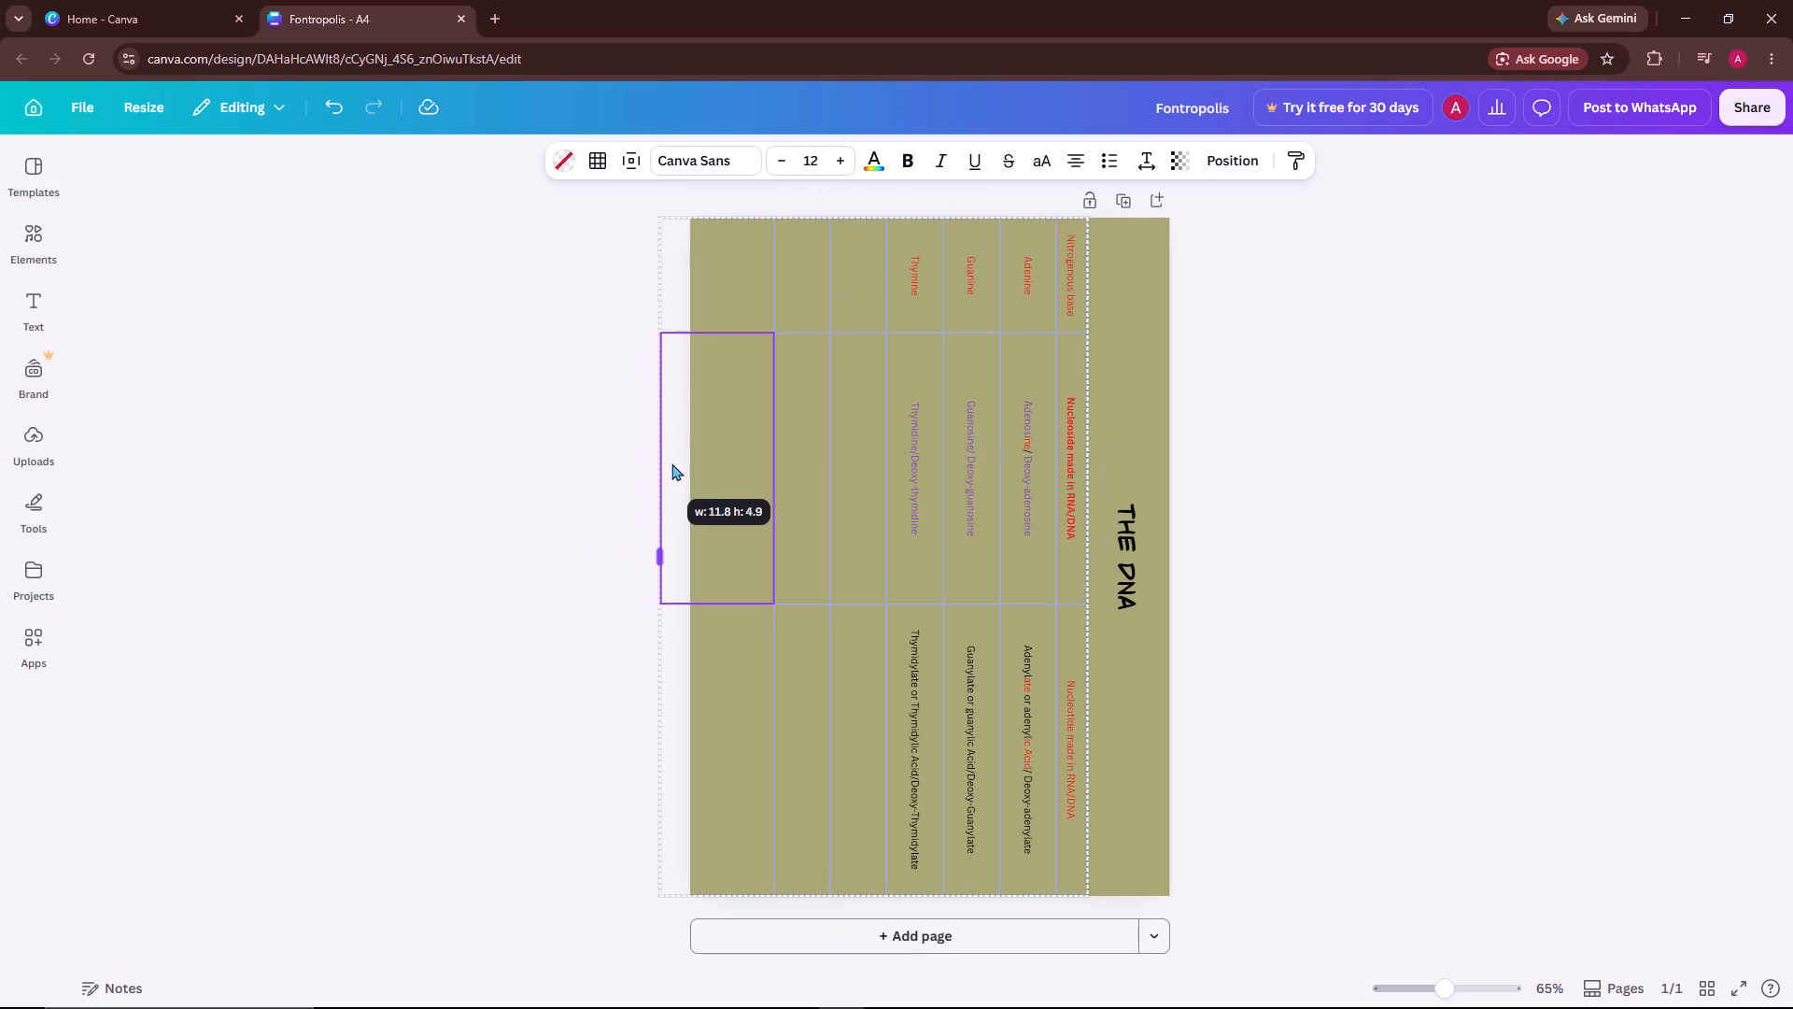
{"action": "left_click_drag", "start_coordinate": [671, 463], "coordinate": [725, 457]}
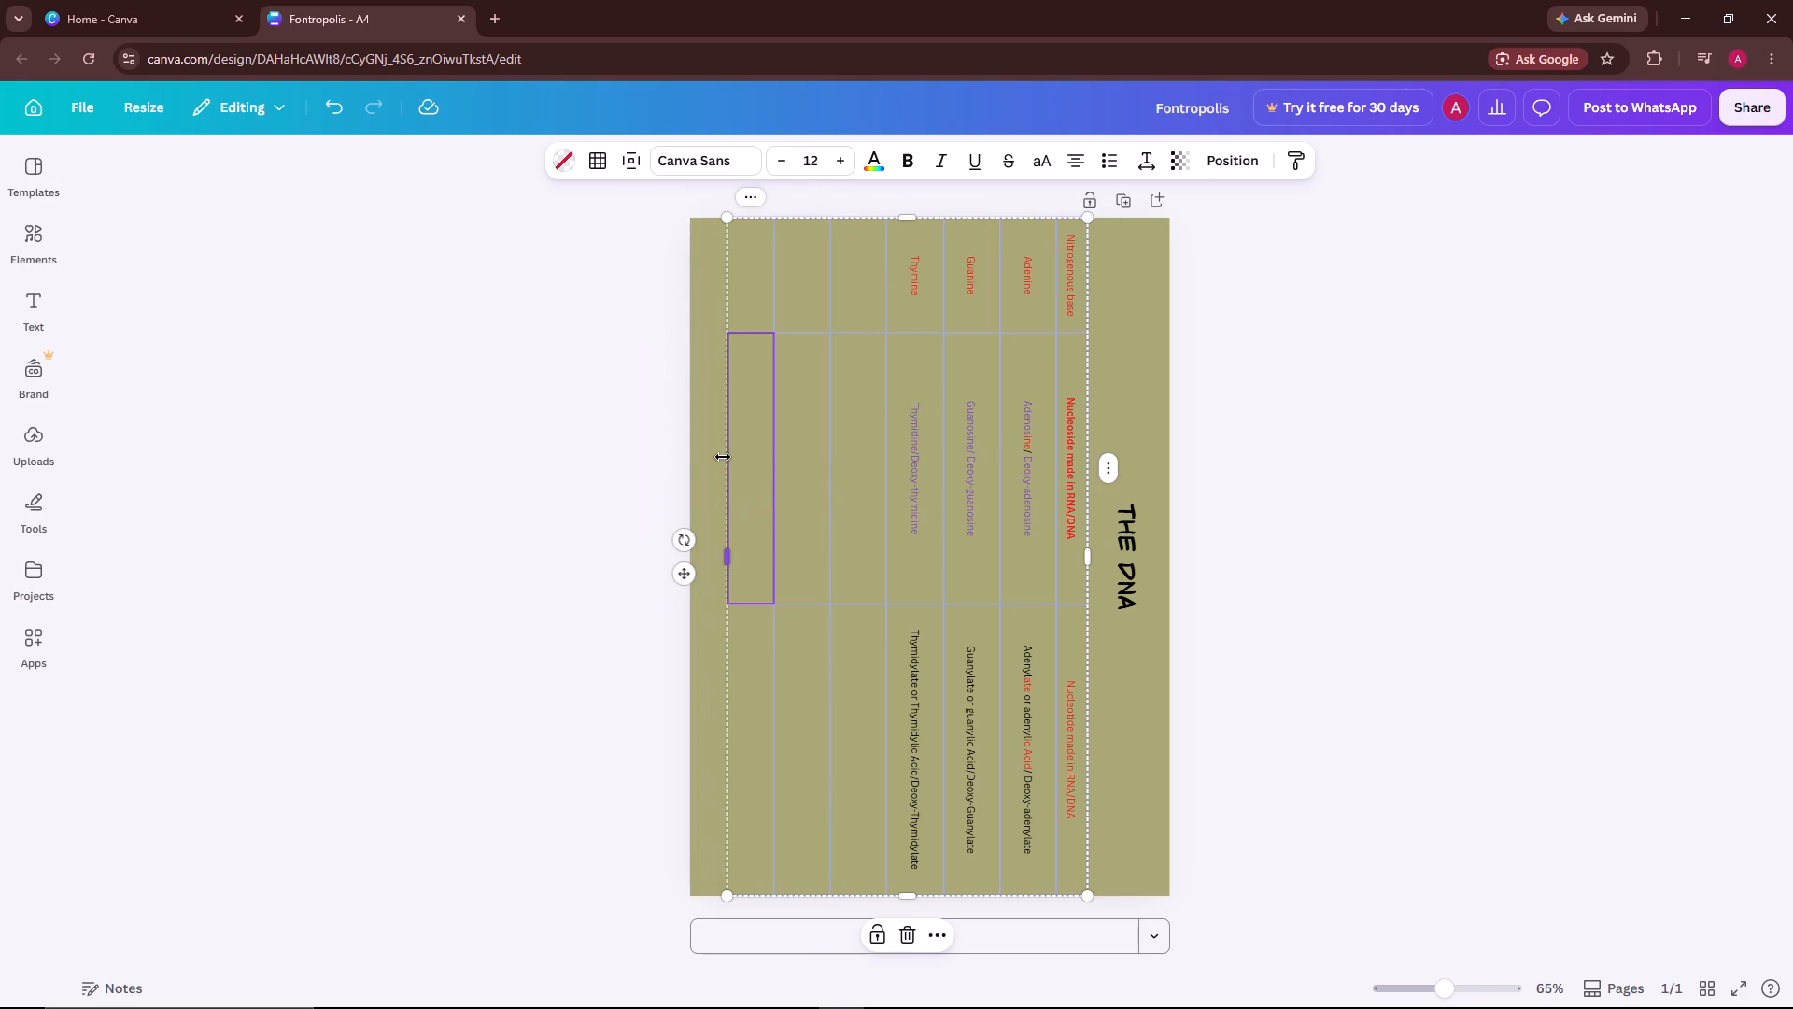
{"action": "left_click", "coordinate": [710, 453]}
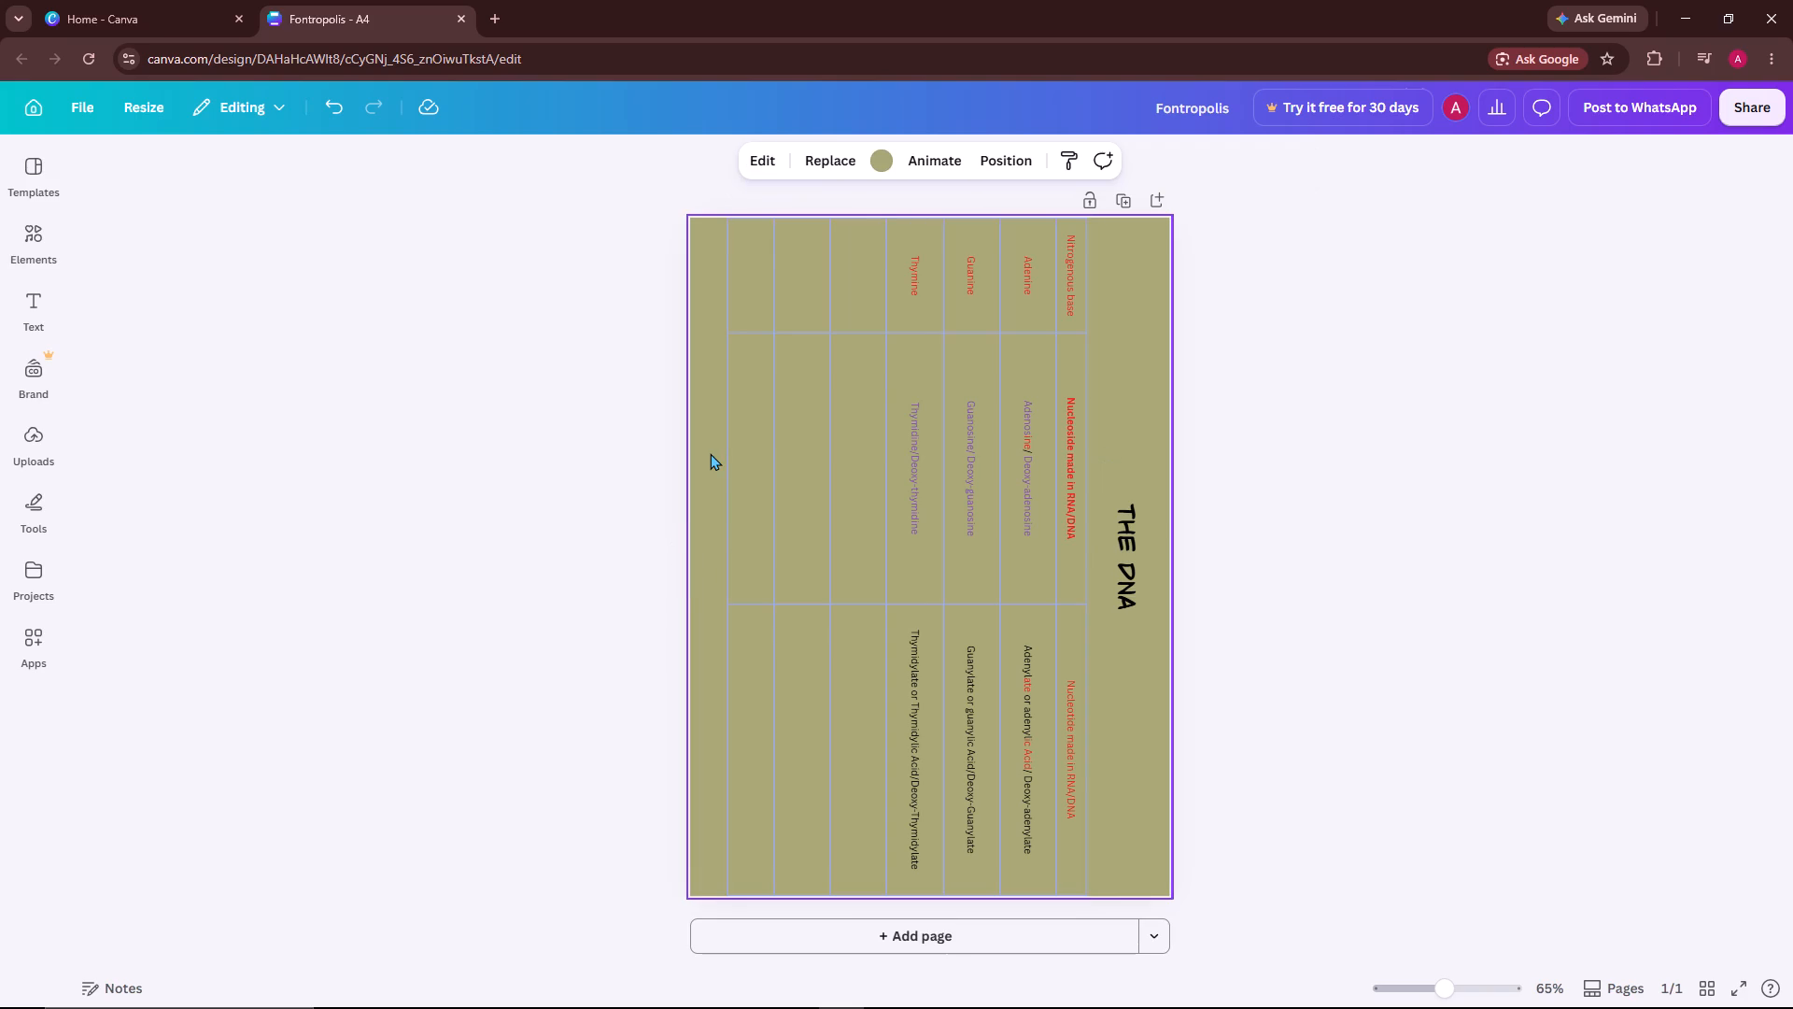
{"action": "left_click", "coordinate": [729, 410]}
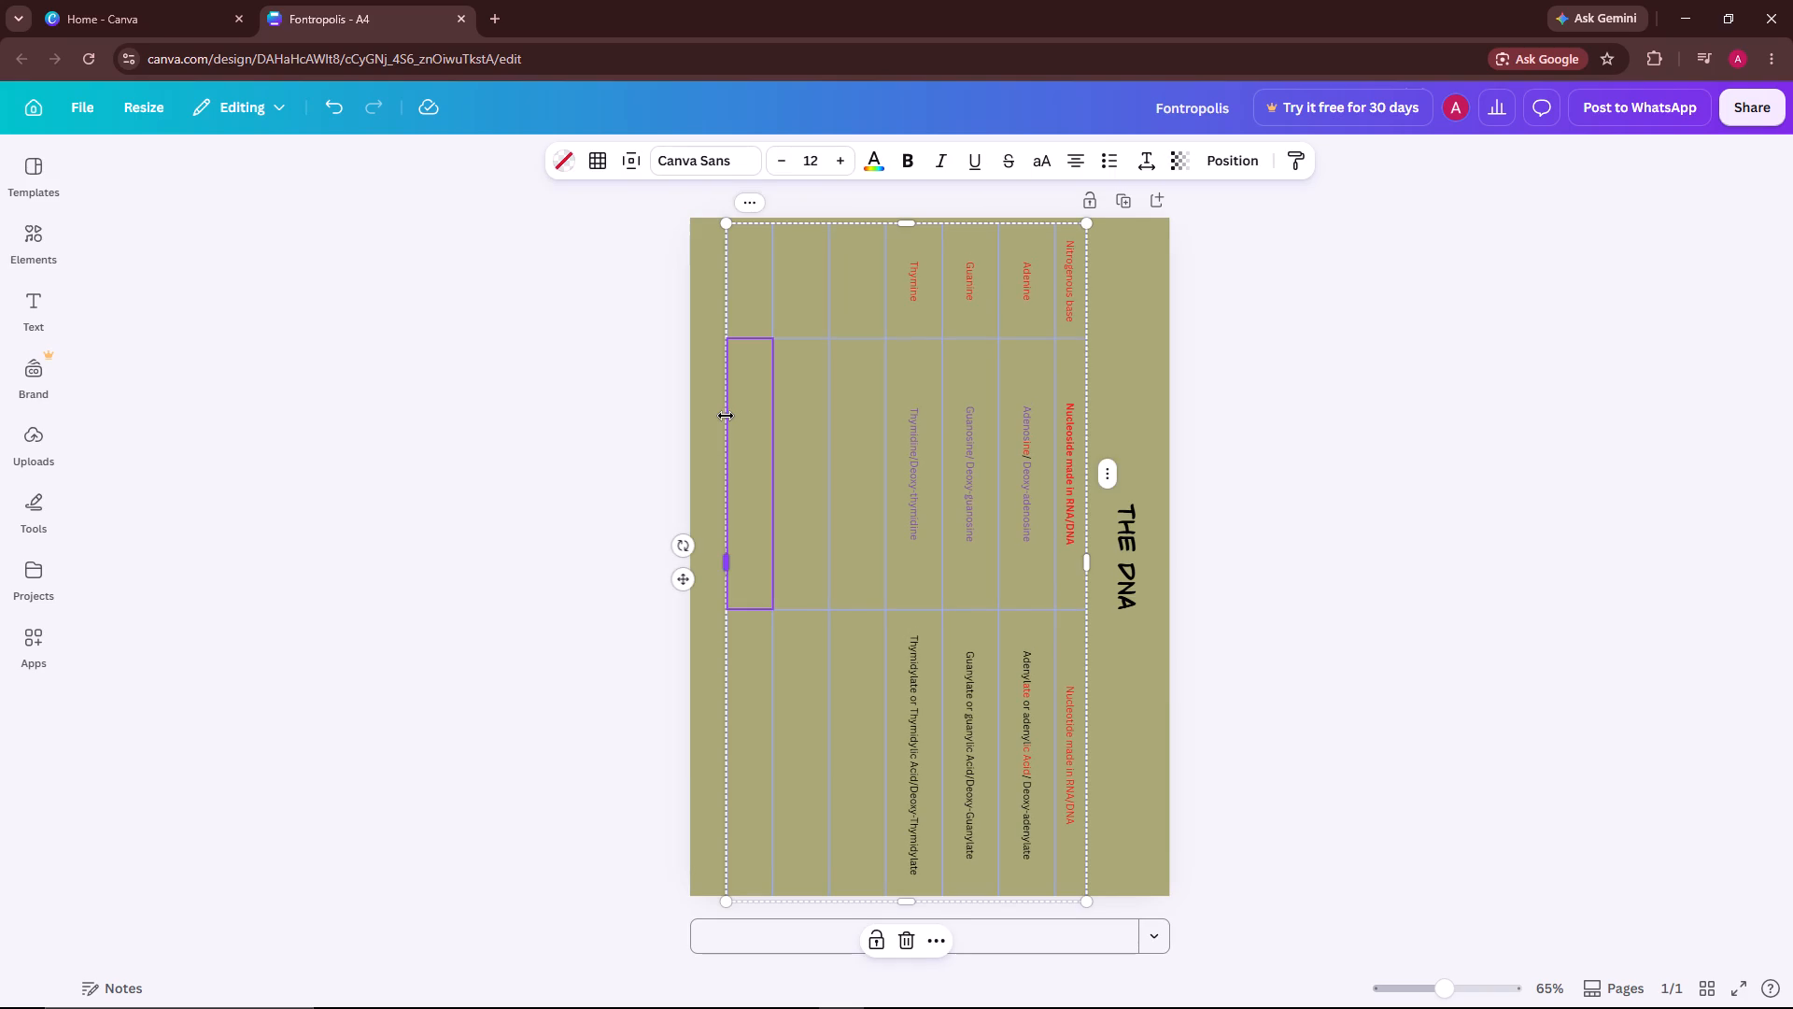
{"action": "left_click", "coordinate": [716, 430]}
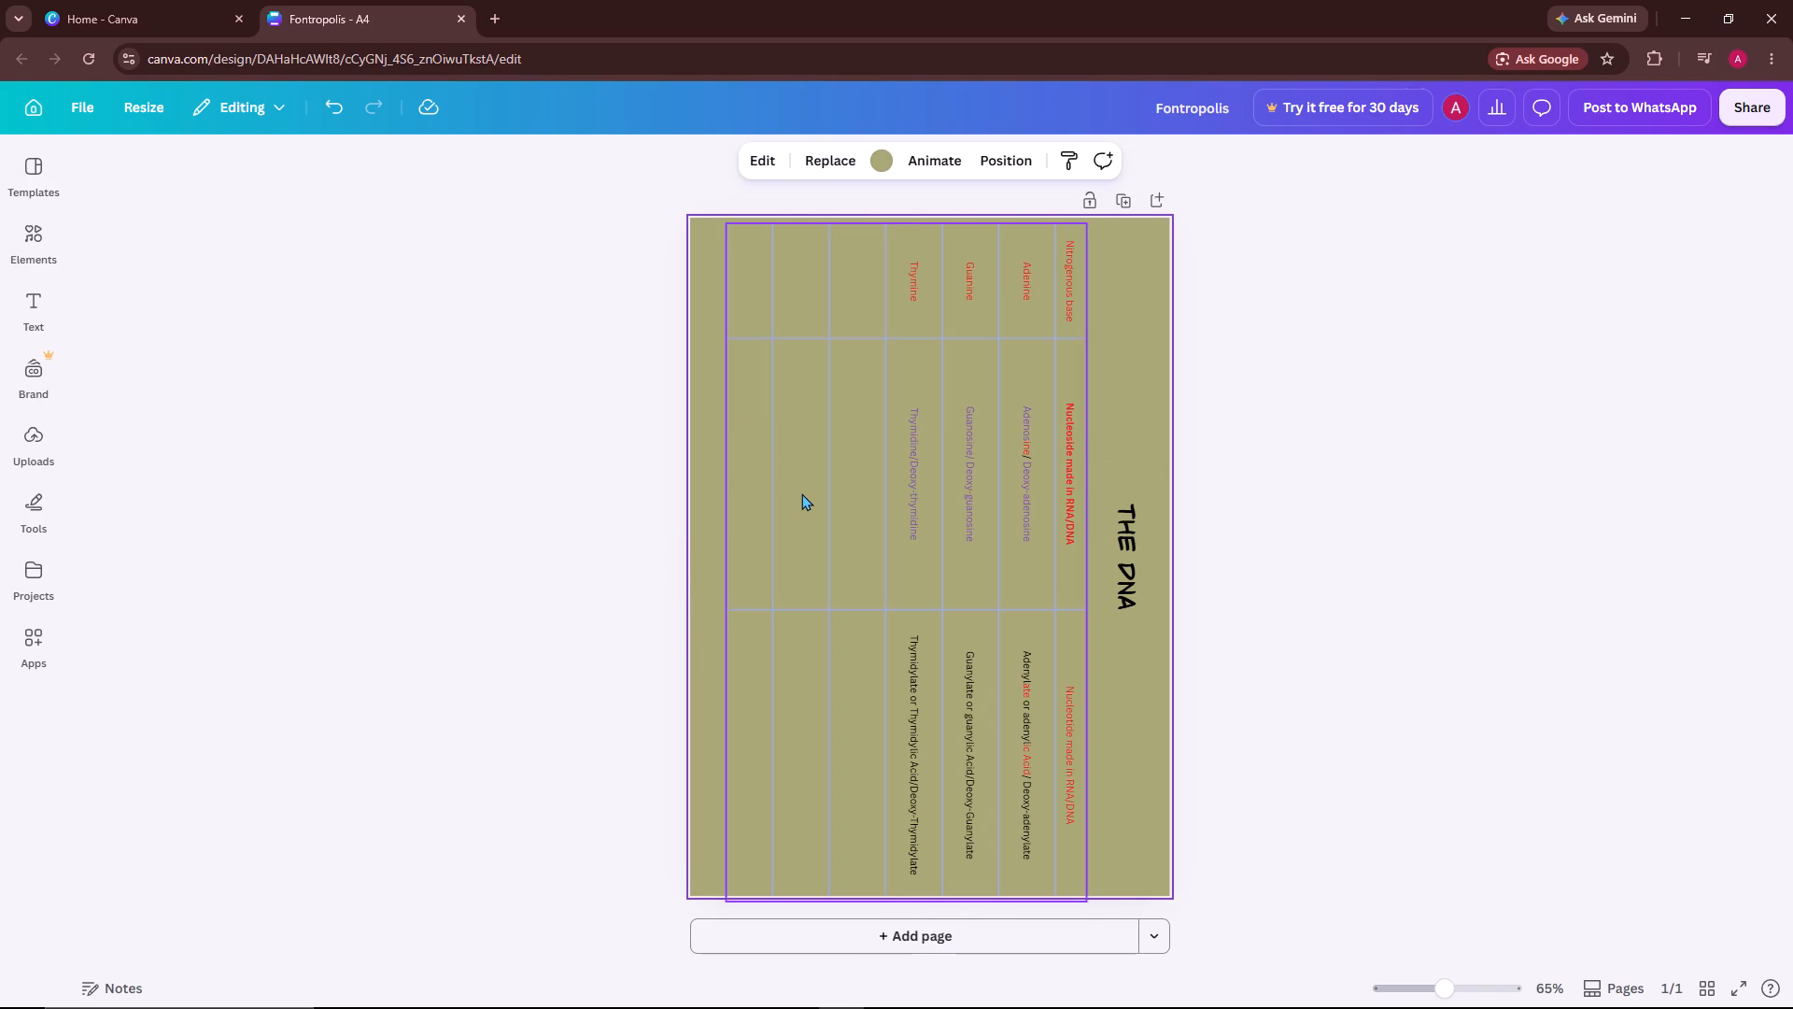
{"action": "left_click", "coordinate": [801, 493]}
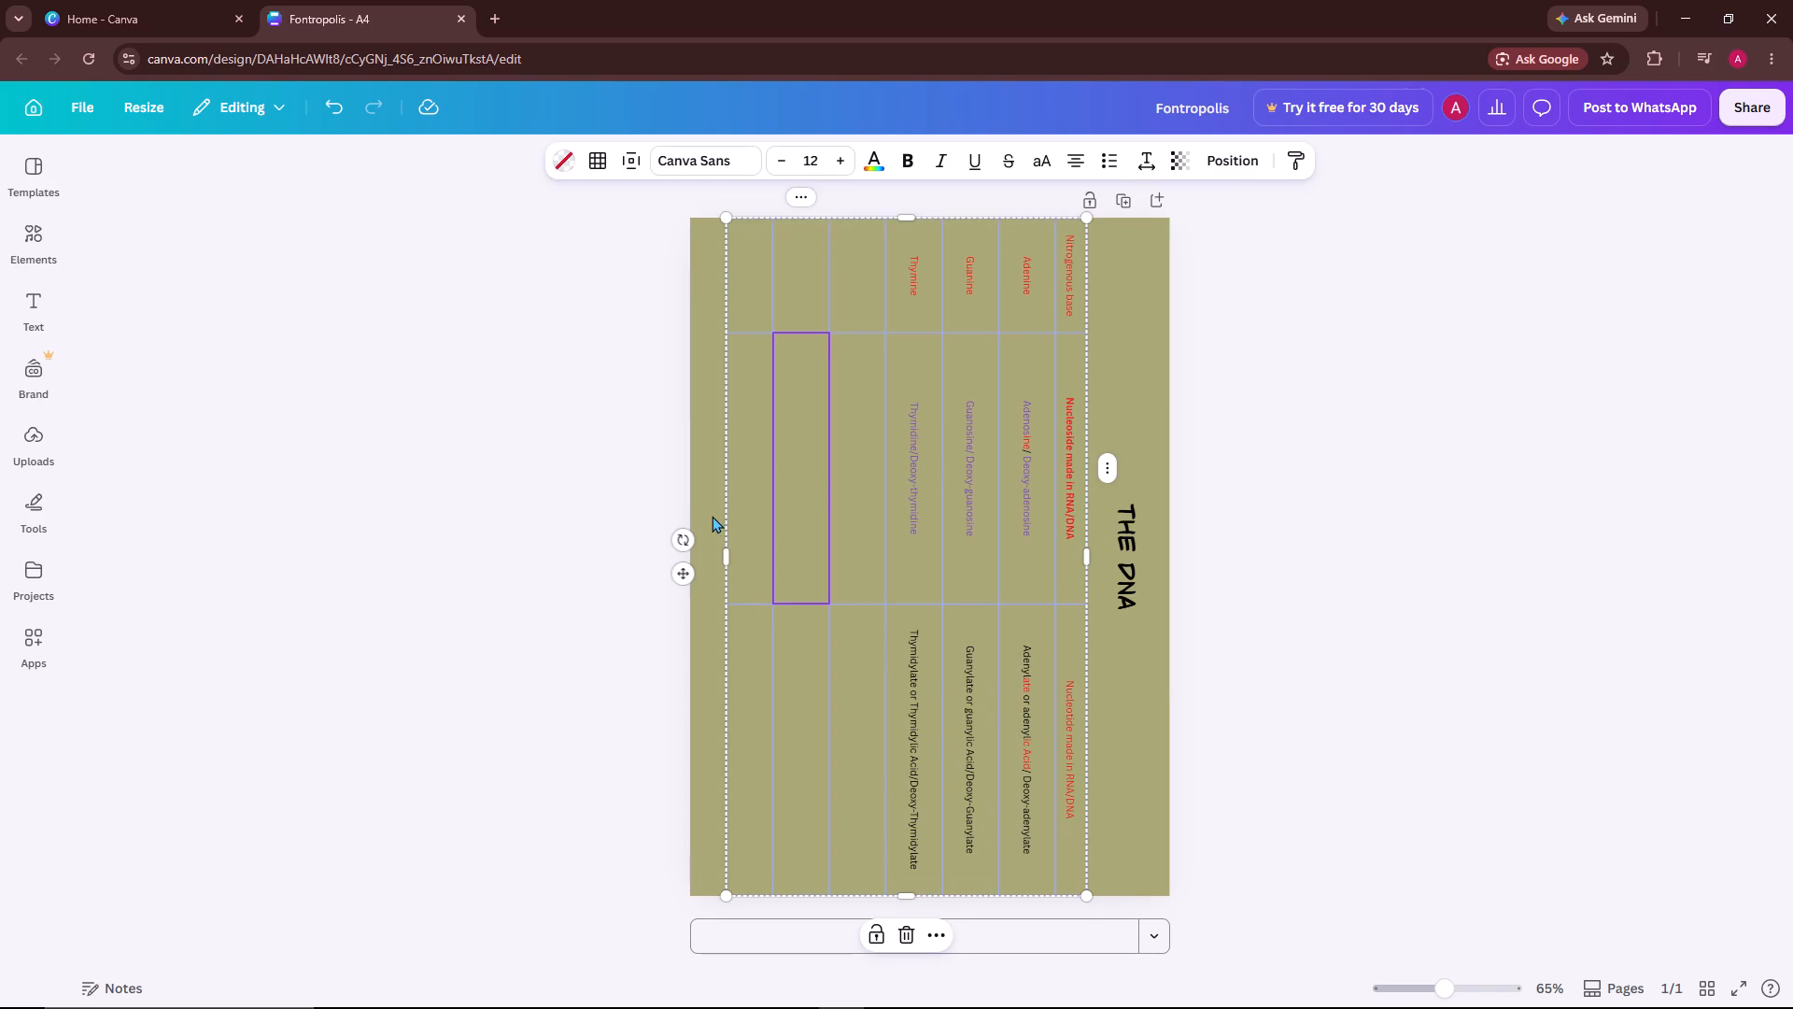
{"action": "left_click", "coordinate": [719, 496]}
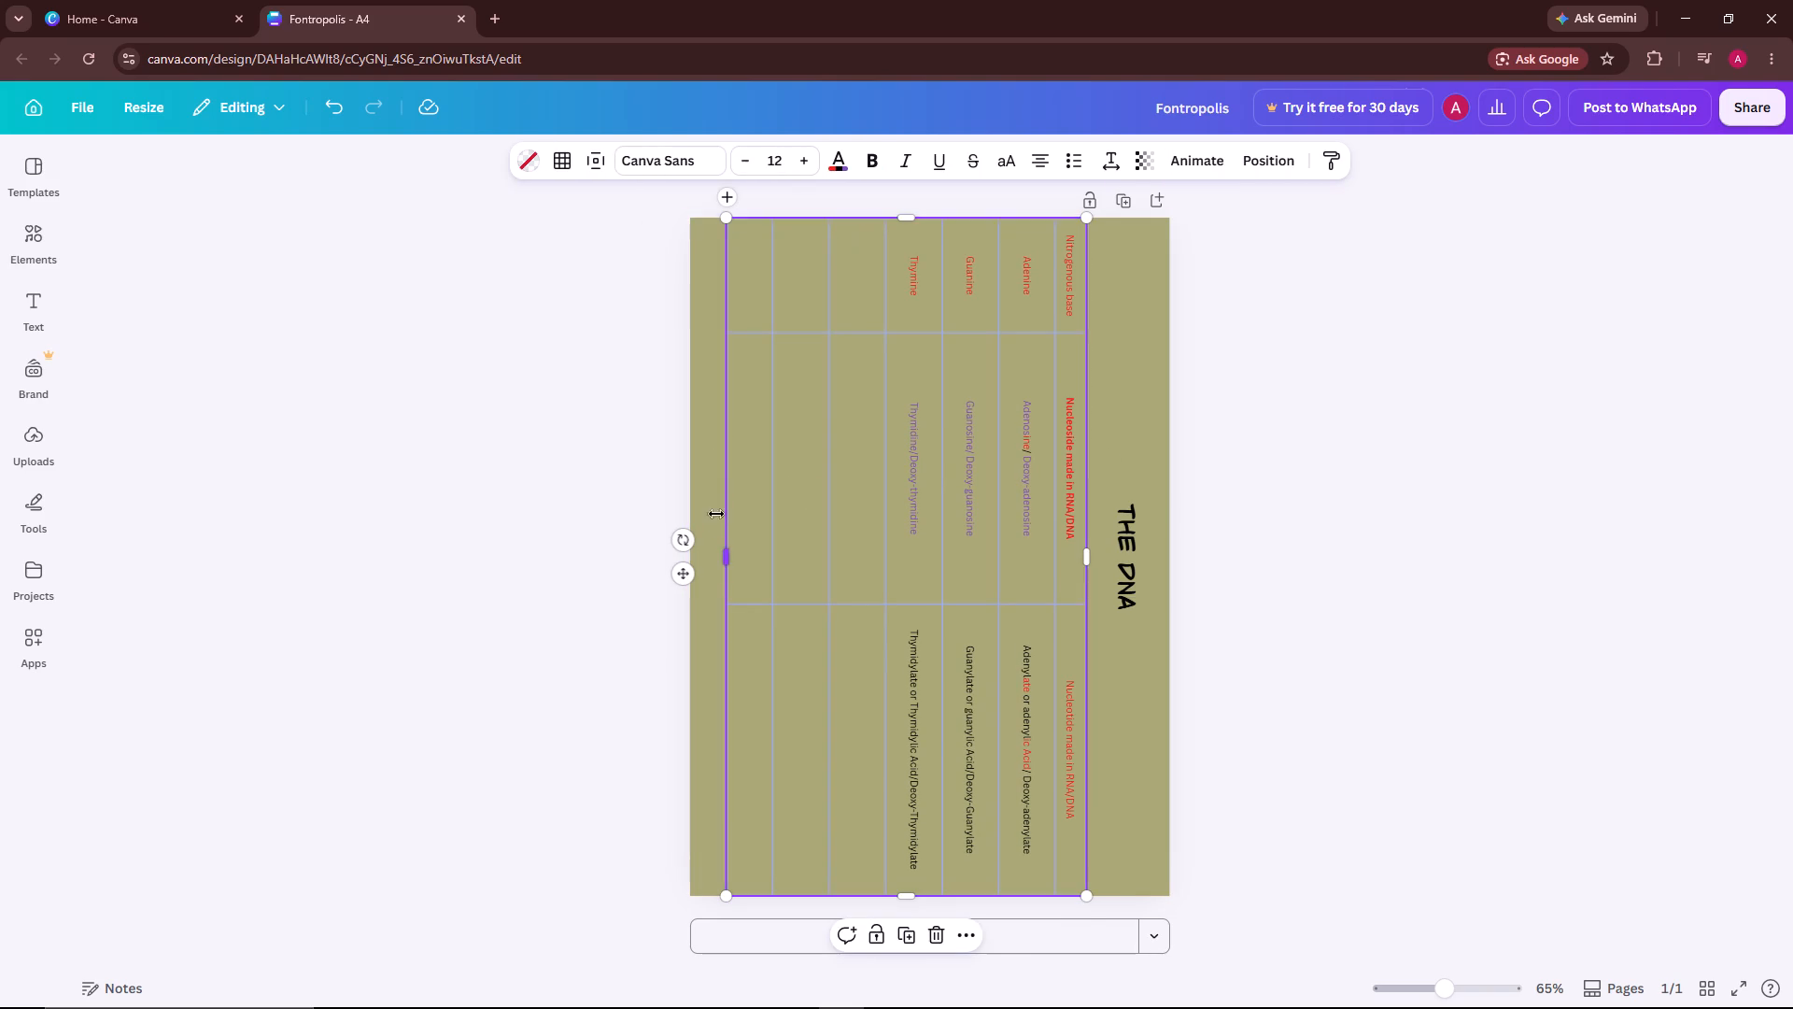
{"action": "left_click_drag", "start_coordinate": [724, 550], "coordinate": [688, 615]}
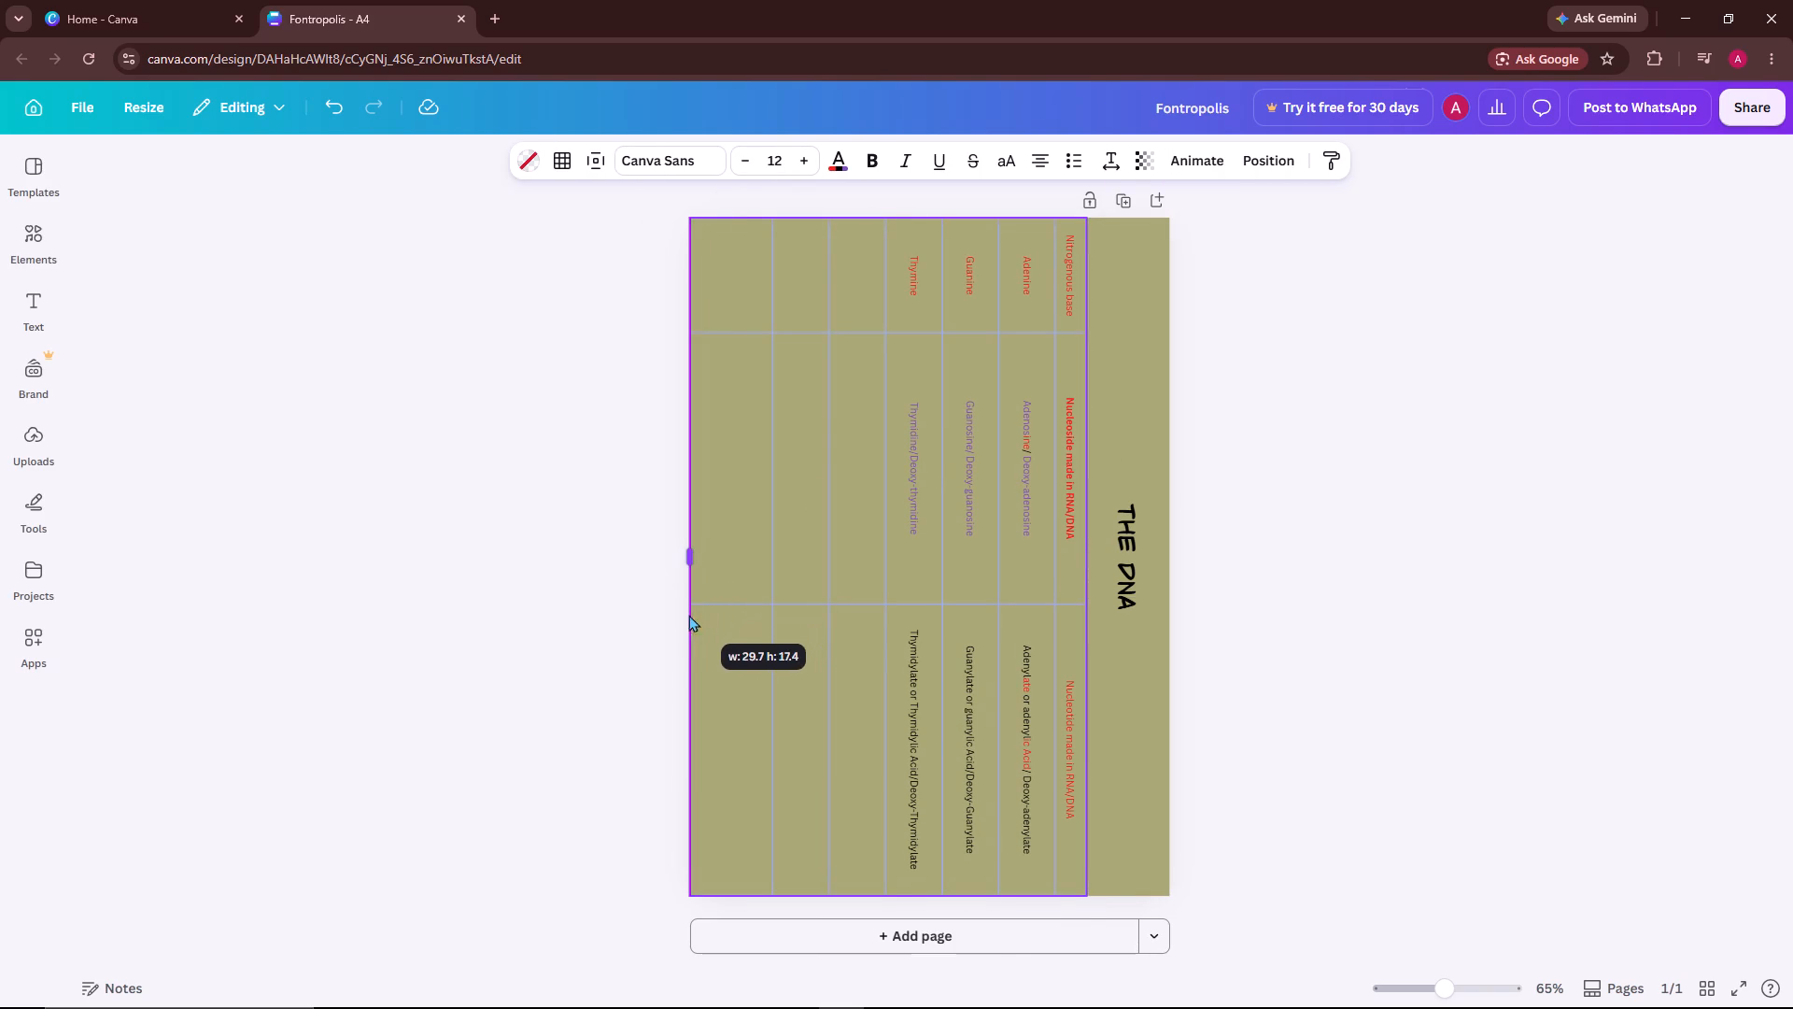
{"action": "left_click_drag", "start_coordinate": [688, 615], "coordinate": [686, 617]}
Insert another empty row just before the table's last row.
{"action": "left_click", "coordinate": [771, 287]}
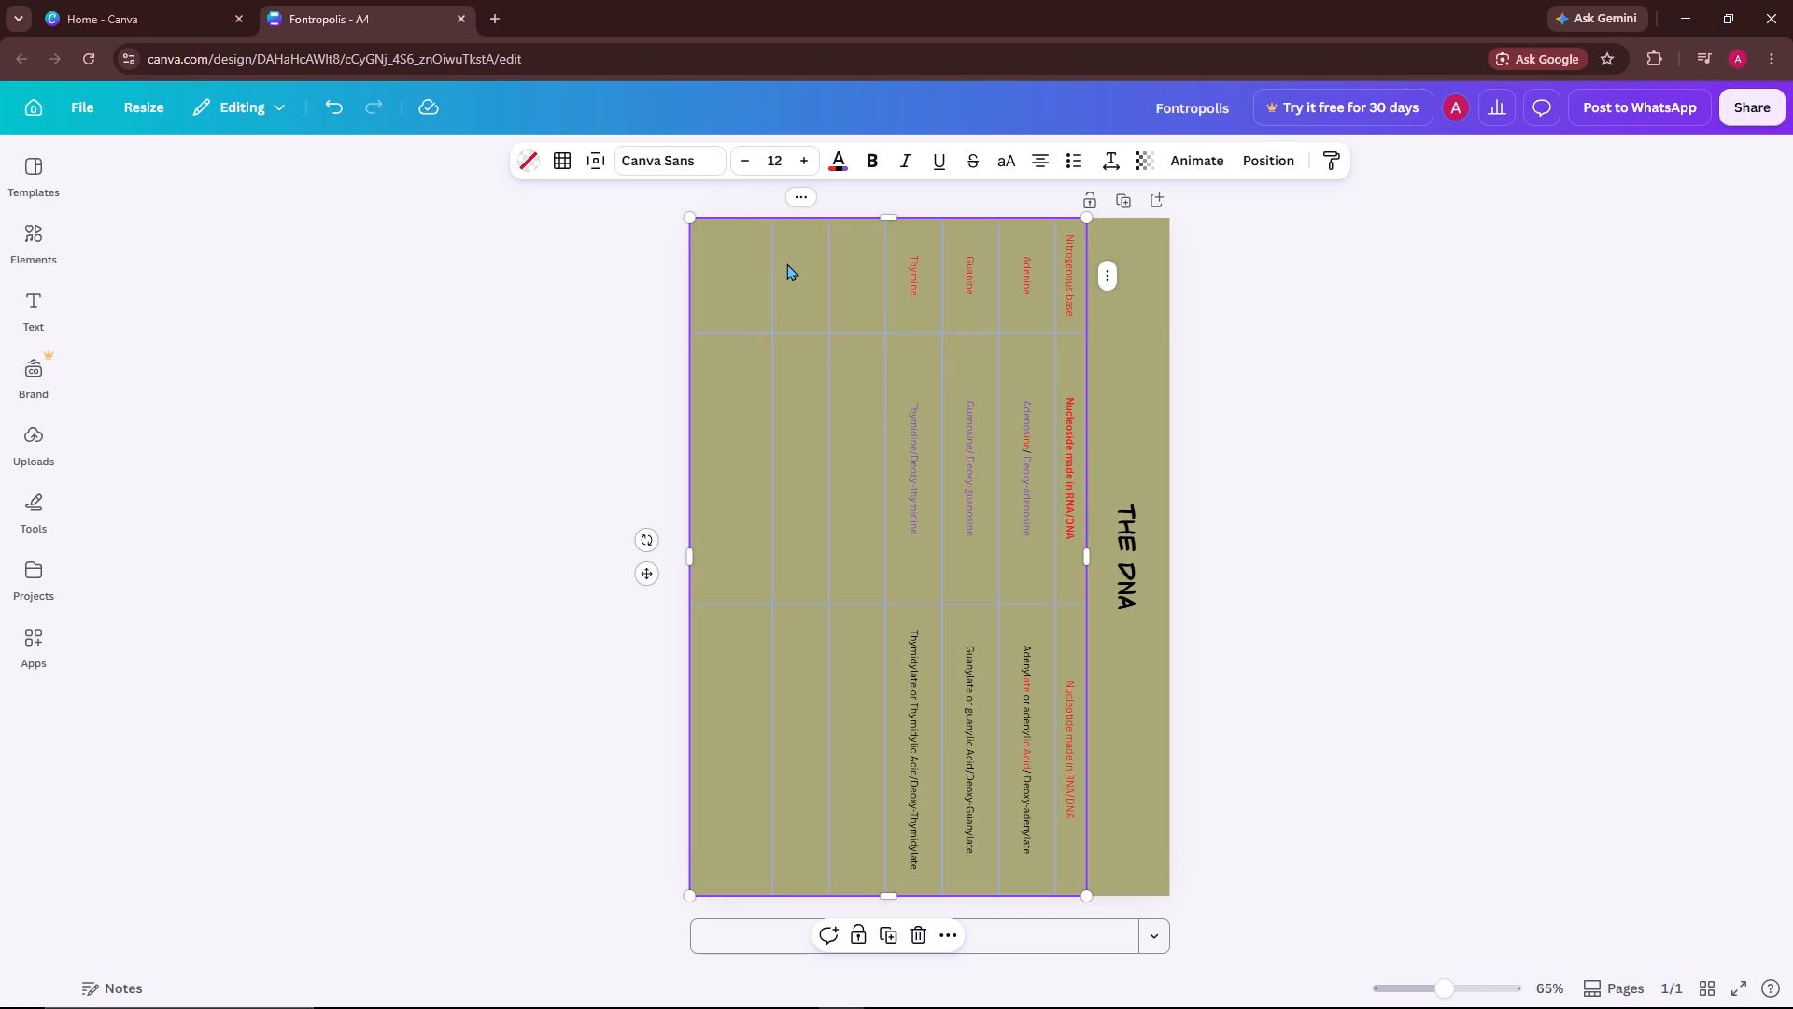
{"action": "left_click", "coordinate": [773, 275]}
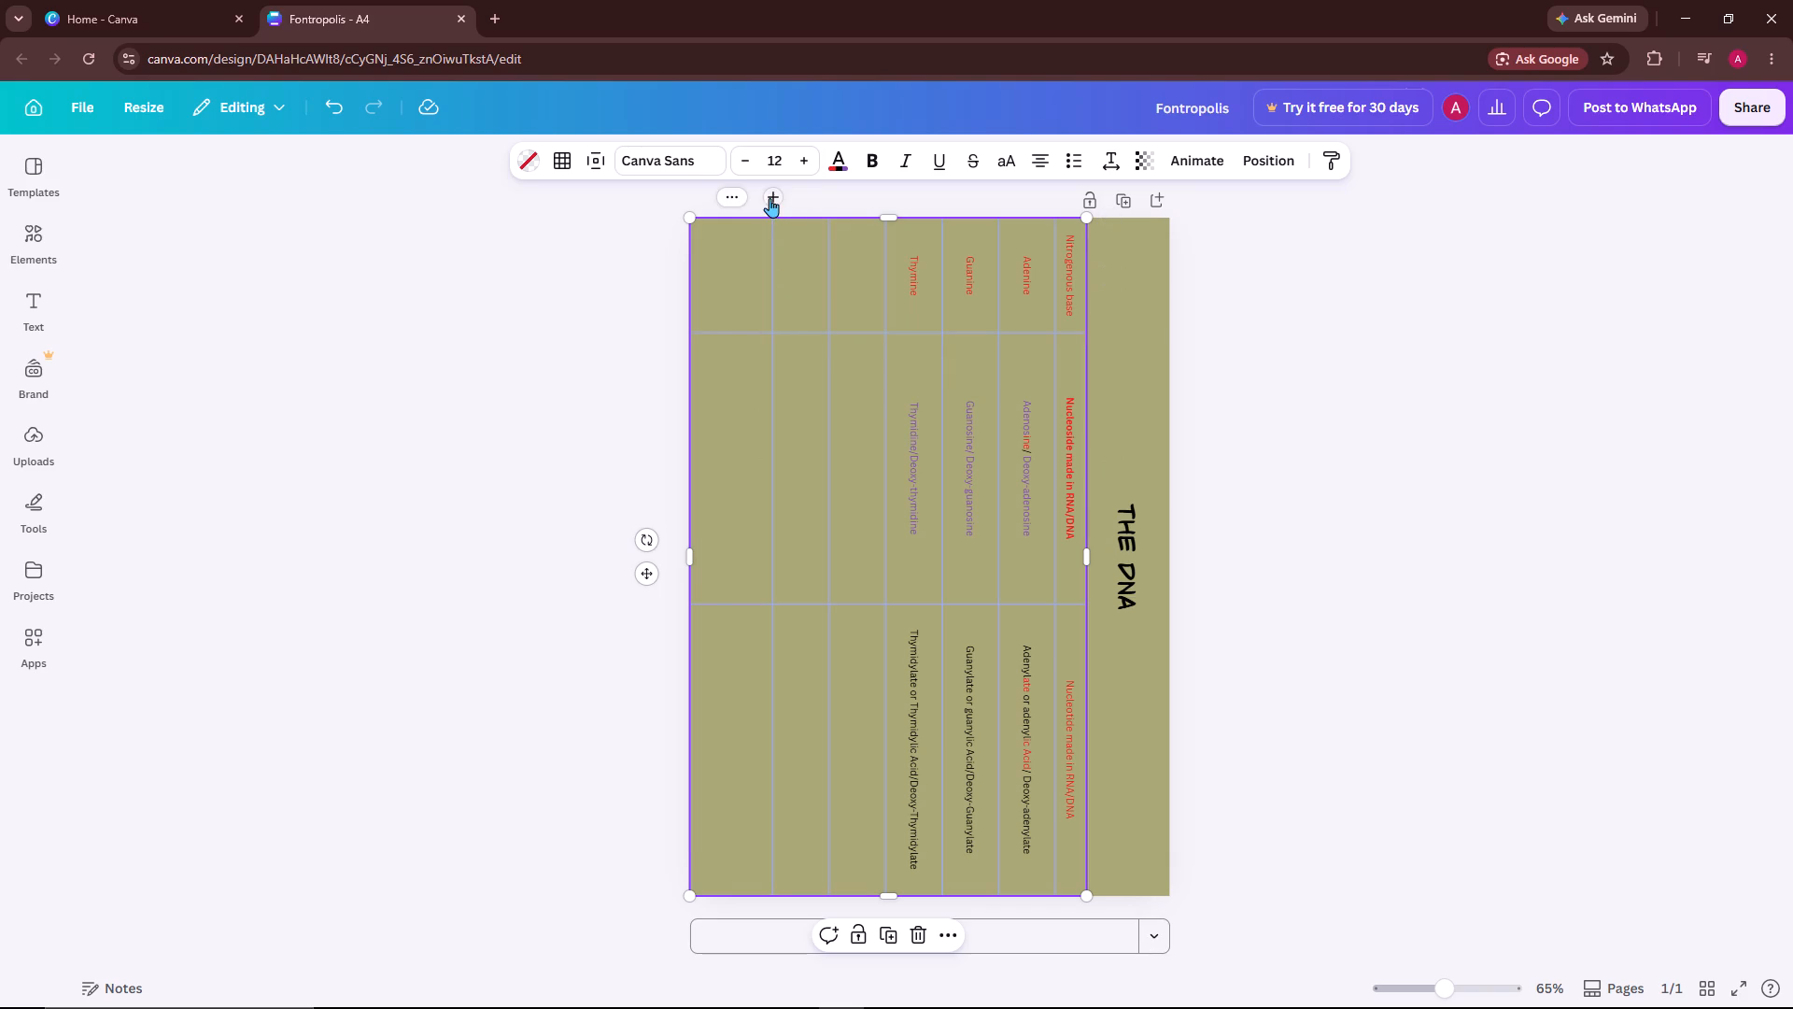
{"action": "left_click", "coordinate": [769, 198]}
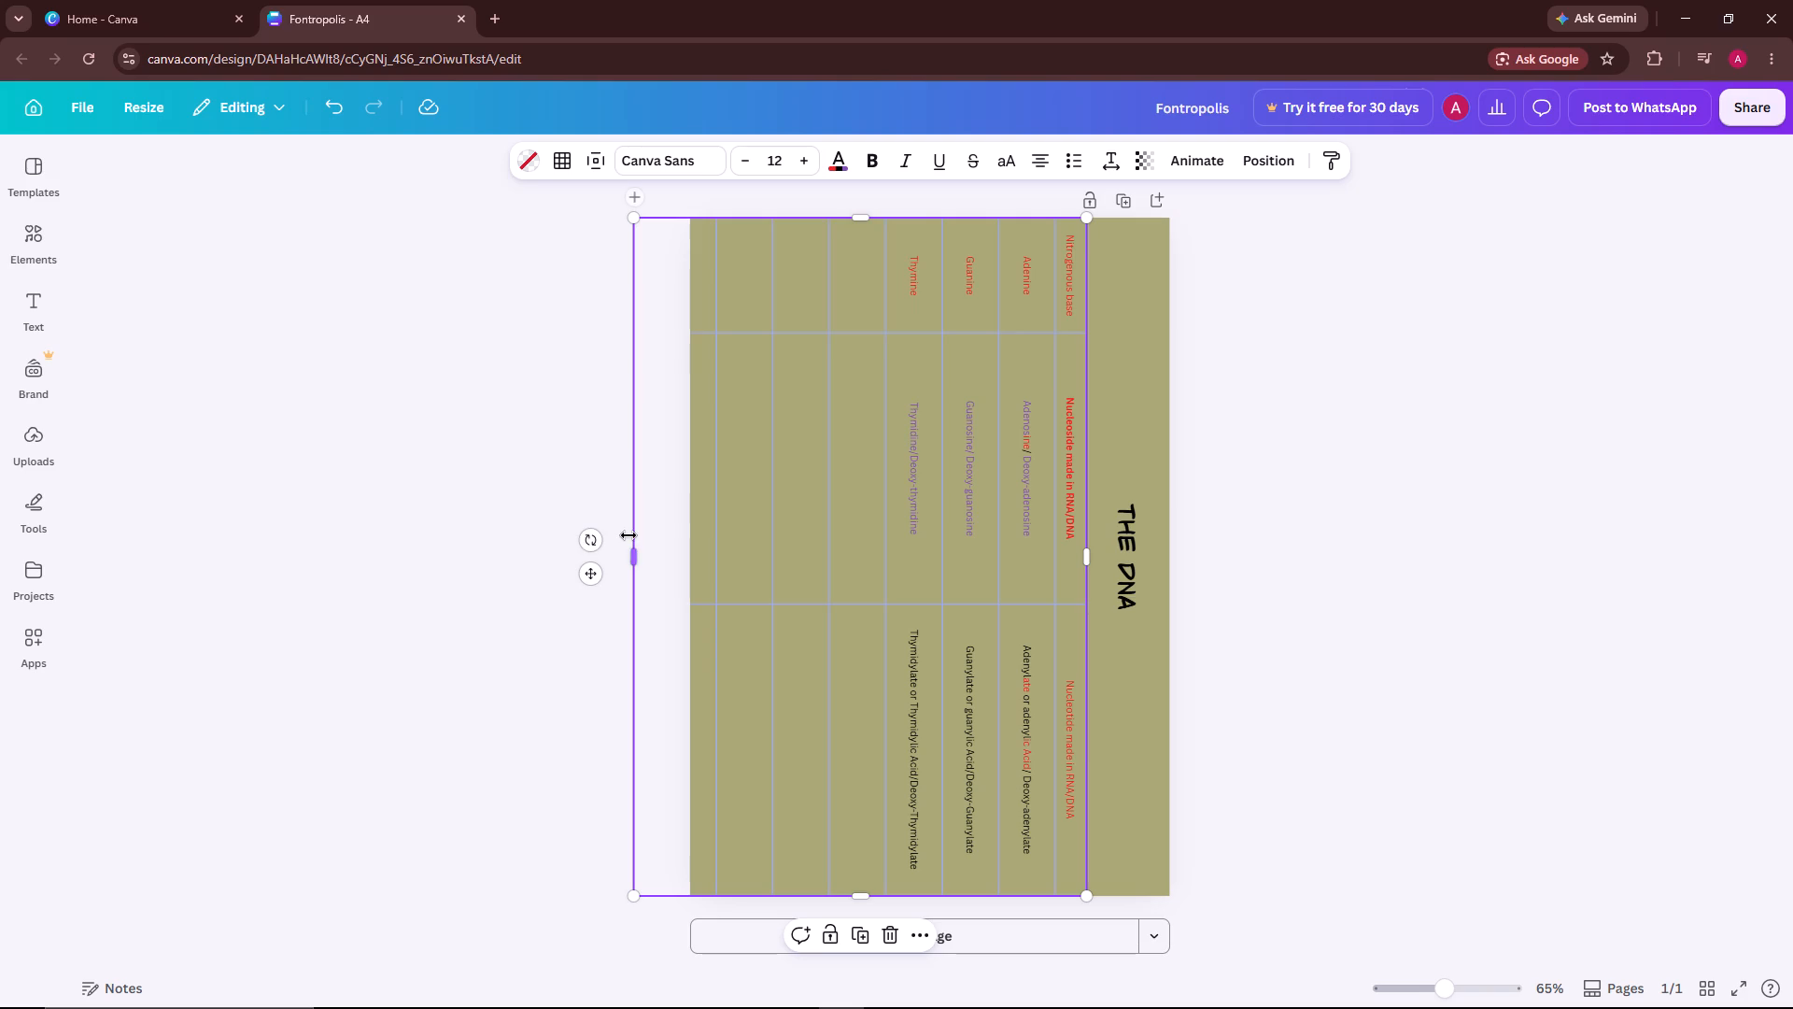
Shrink the last row so the table ends about at the page edge, and shift its dividing line to narrow the row before it.
{"action": "left_click_drag", "start_coordinate": [628, 535], "coordinate": [695, 475]}
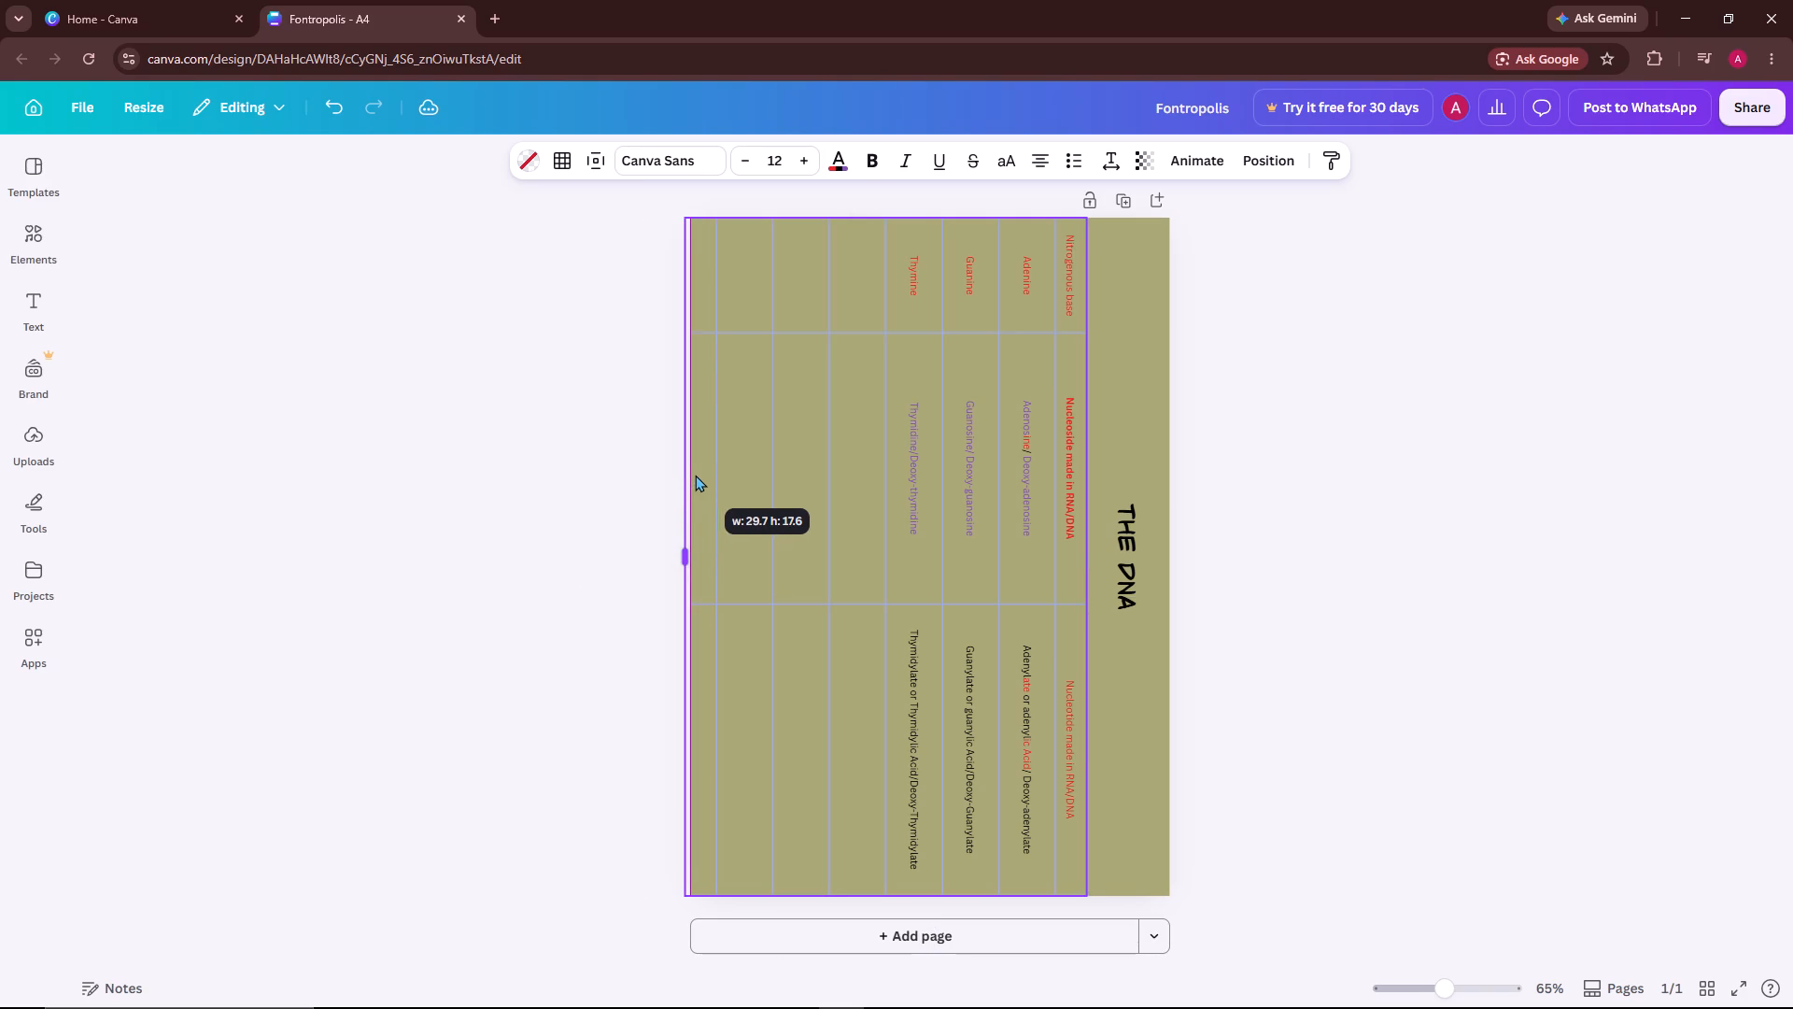
{"action": "left_click_drag", "start_coordinate": [695, 475], "coordinate": [671, 502]}
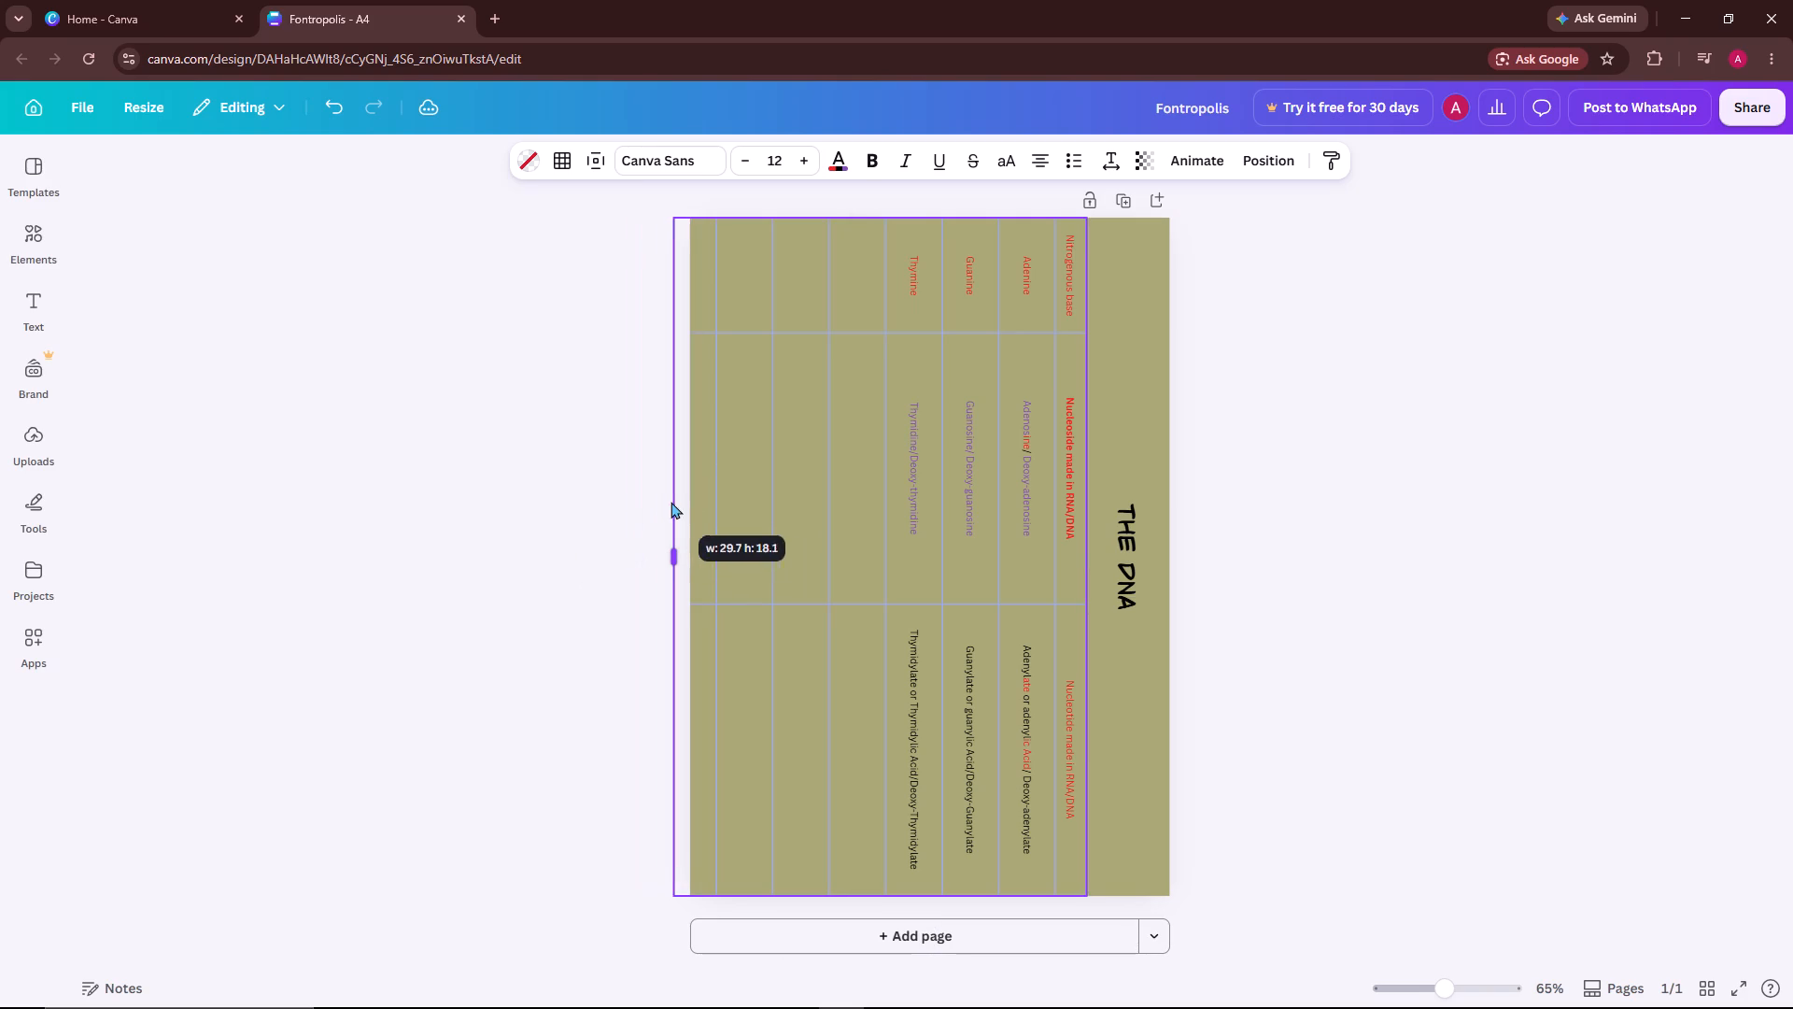
{"action": "left_click_drag", "start_coordinate": [671, 502], "coordinate": [700, 444]}
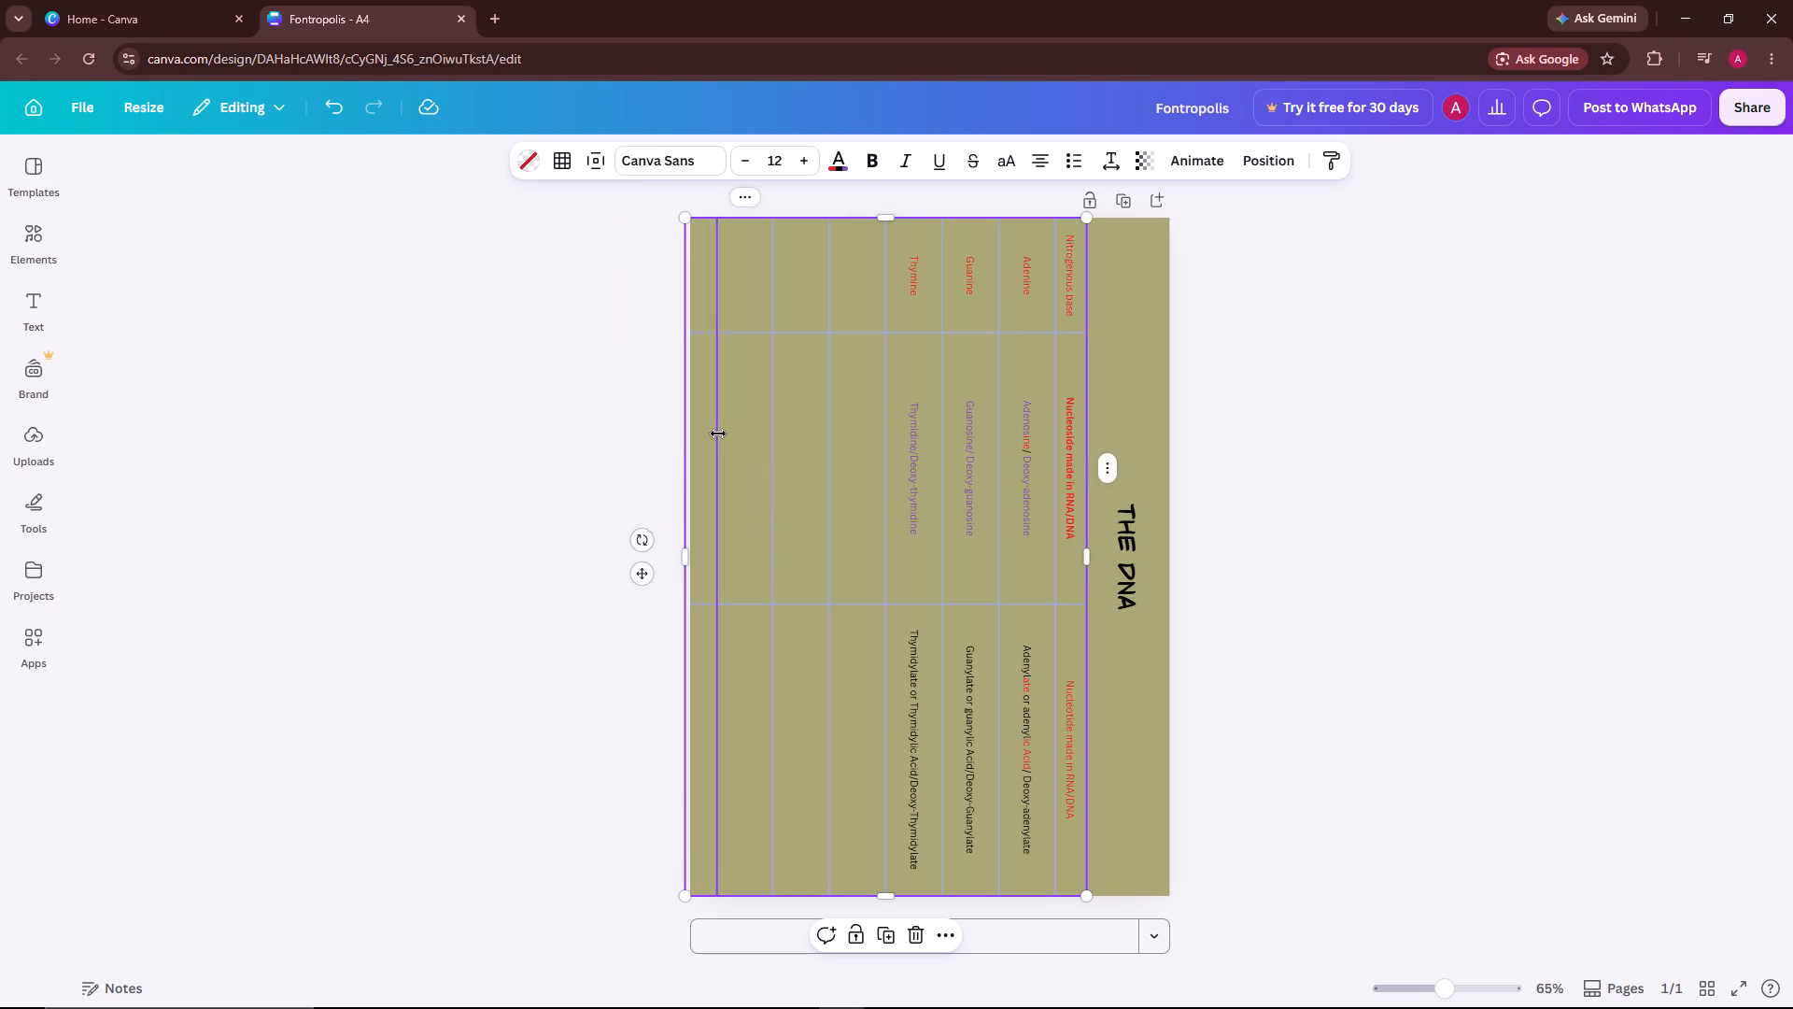
{"action": "left_click_drag", "start_coordinate": [718, 433], "coordinate": [727, 446]}
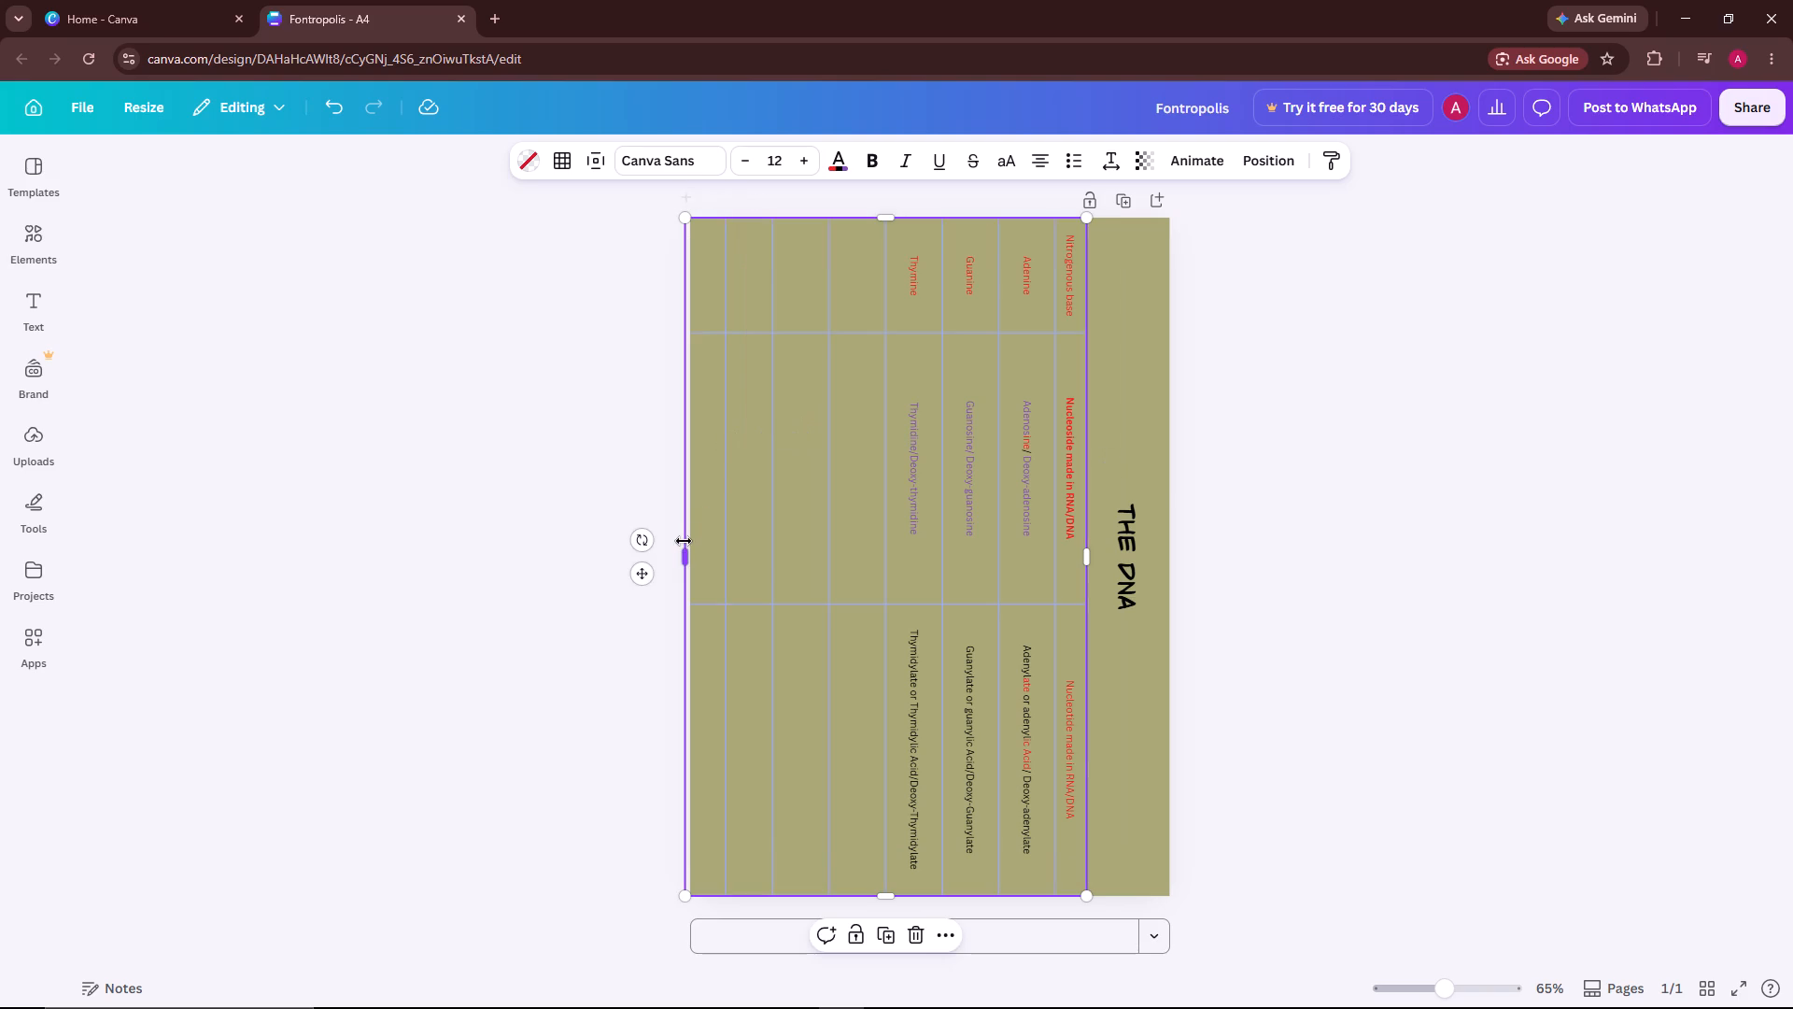
{"action": "left_click_drag", "start_coordinate": [684, 541], "coordinate": [696, 516]}
{"action": "left_click", "coordinate": [563, 533]}
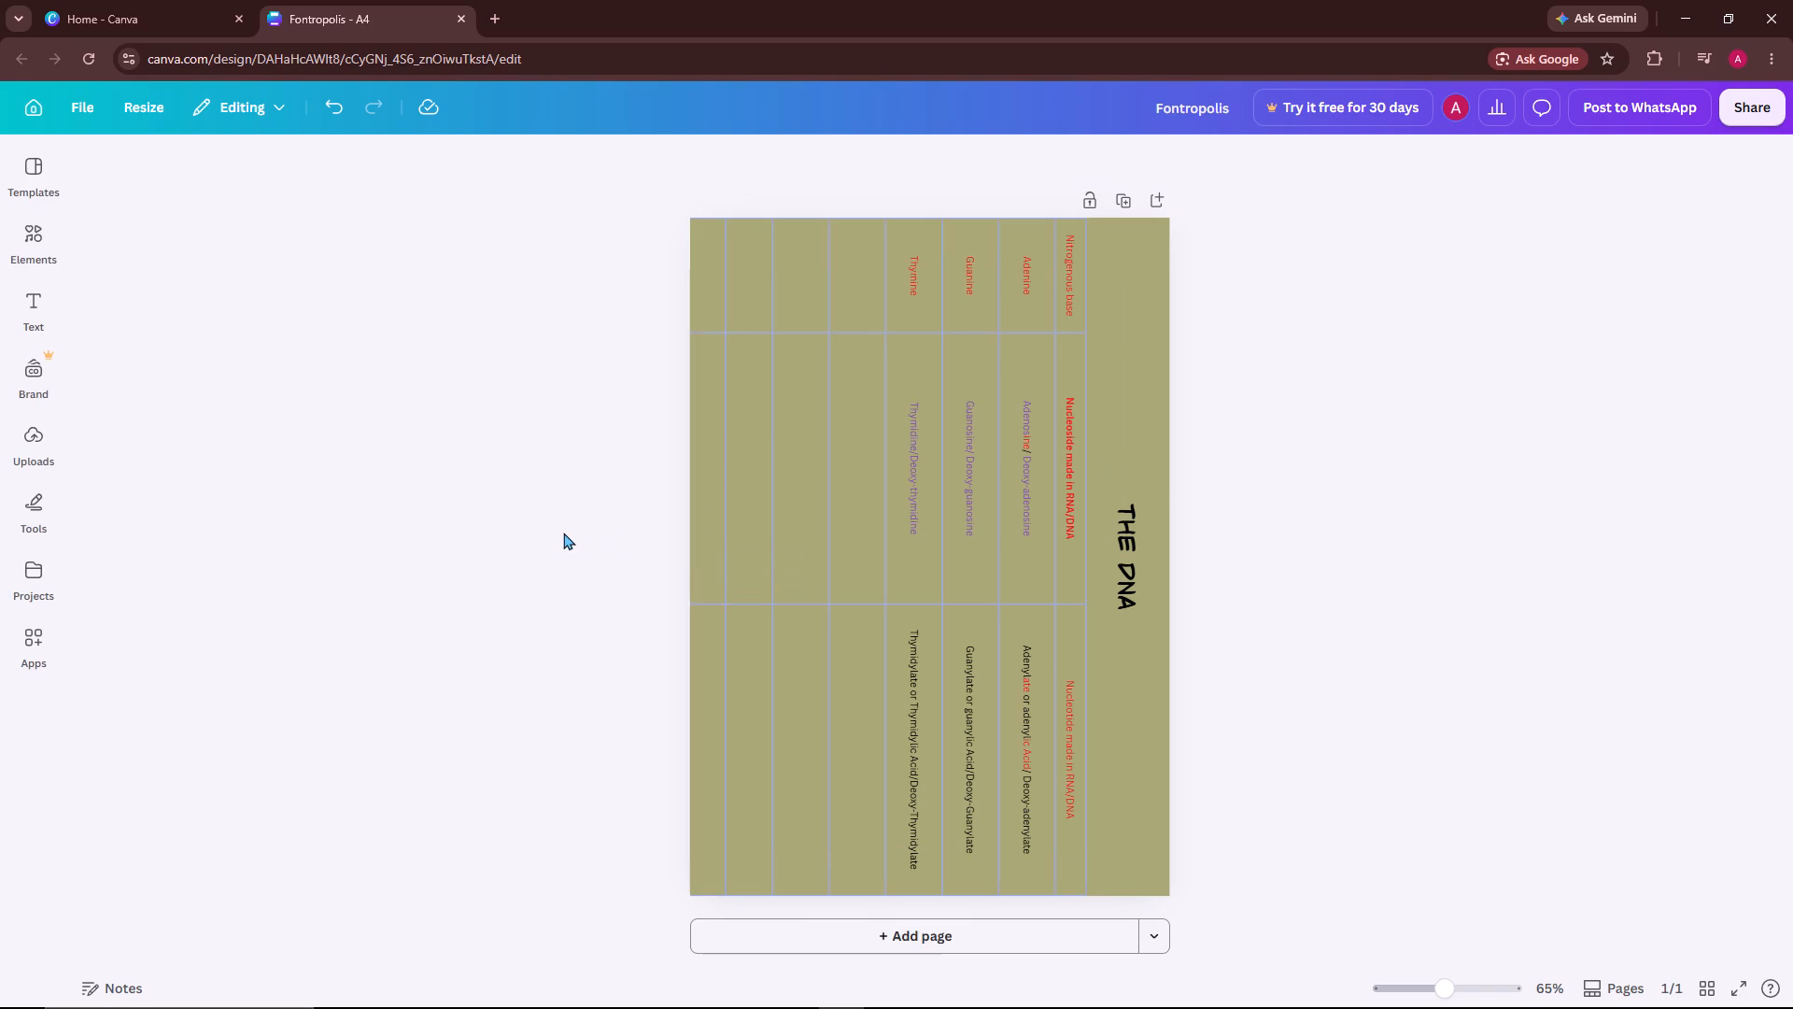
Enter "Cytosine" in the nitrogenous base cell of the row after Thymine.
{"action": "left_click", "coordinate": [865, 287]}
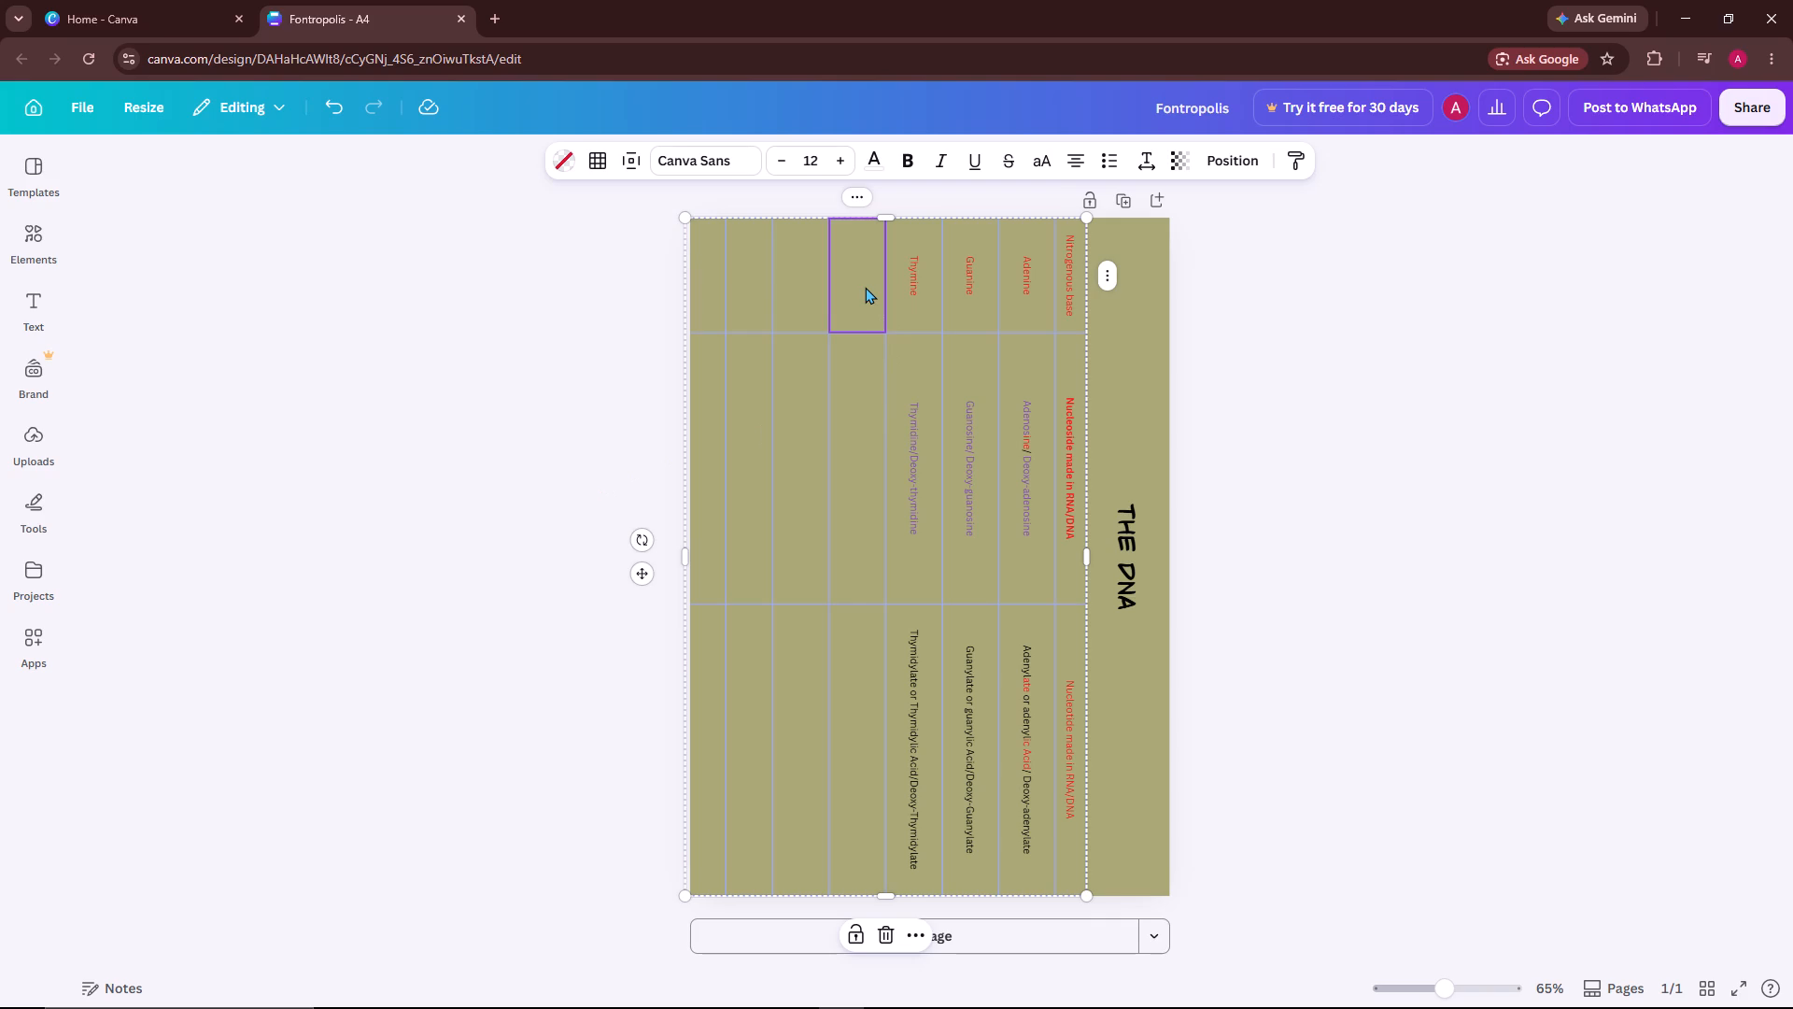
{"action": "key", "text": "c"}
{"action": "key", "text": "y"}
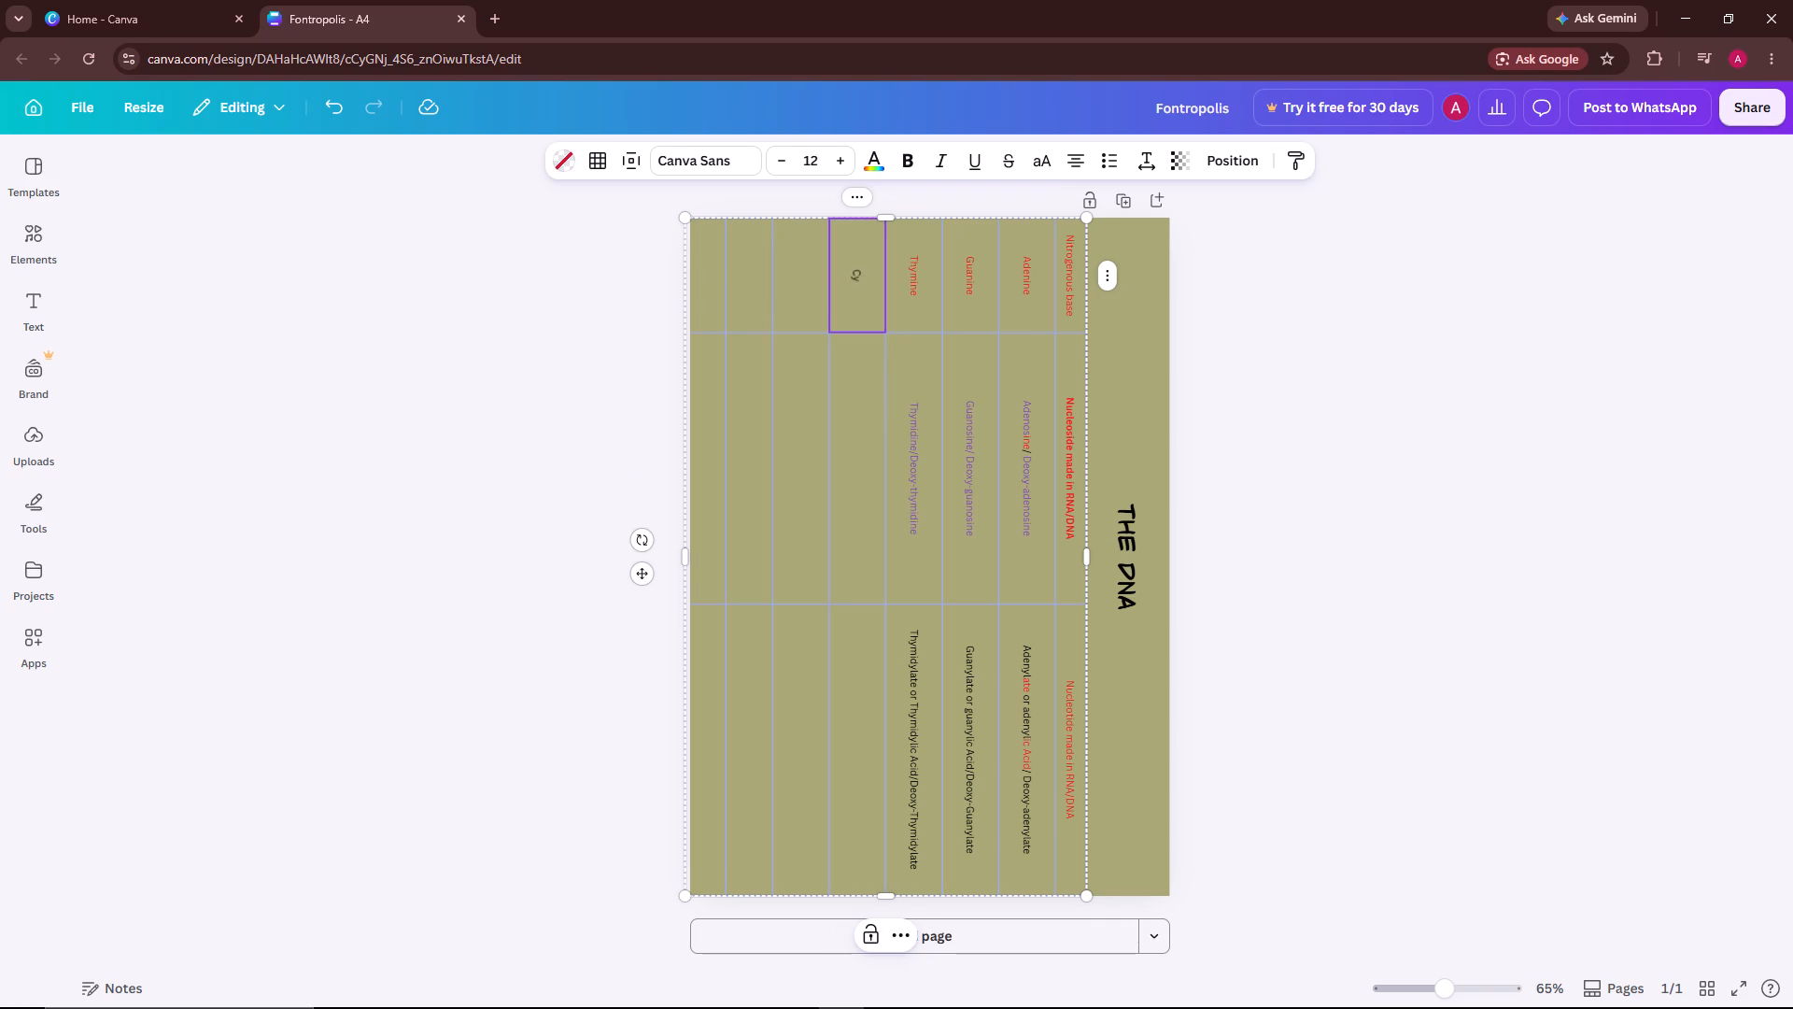
{"action": "type", "text": "to"}
{"action": "type", "text": "si"}
{"action": "type", "text": "ne"}
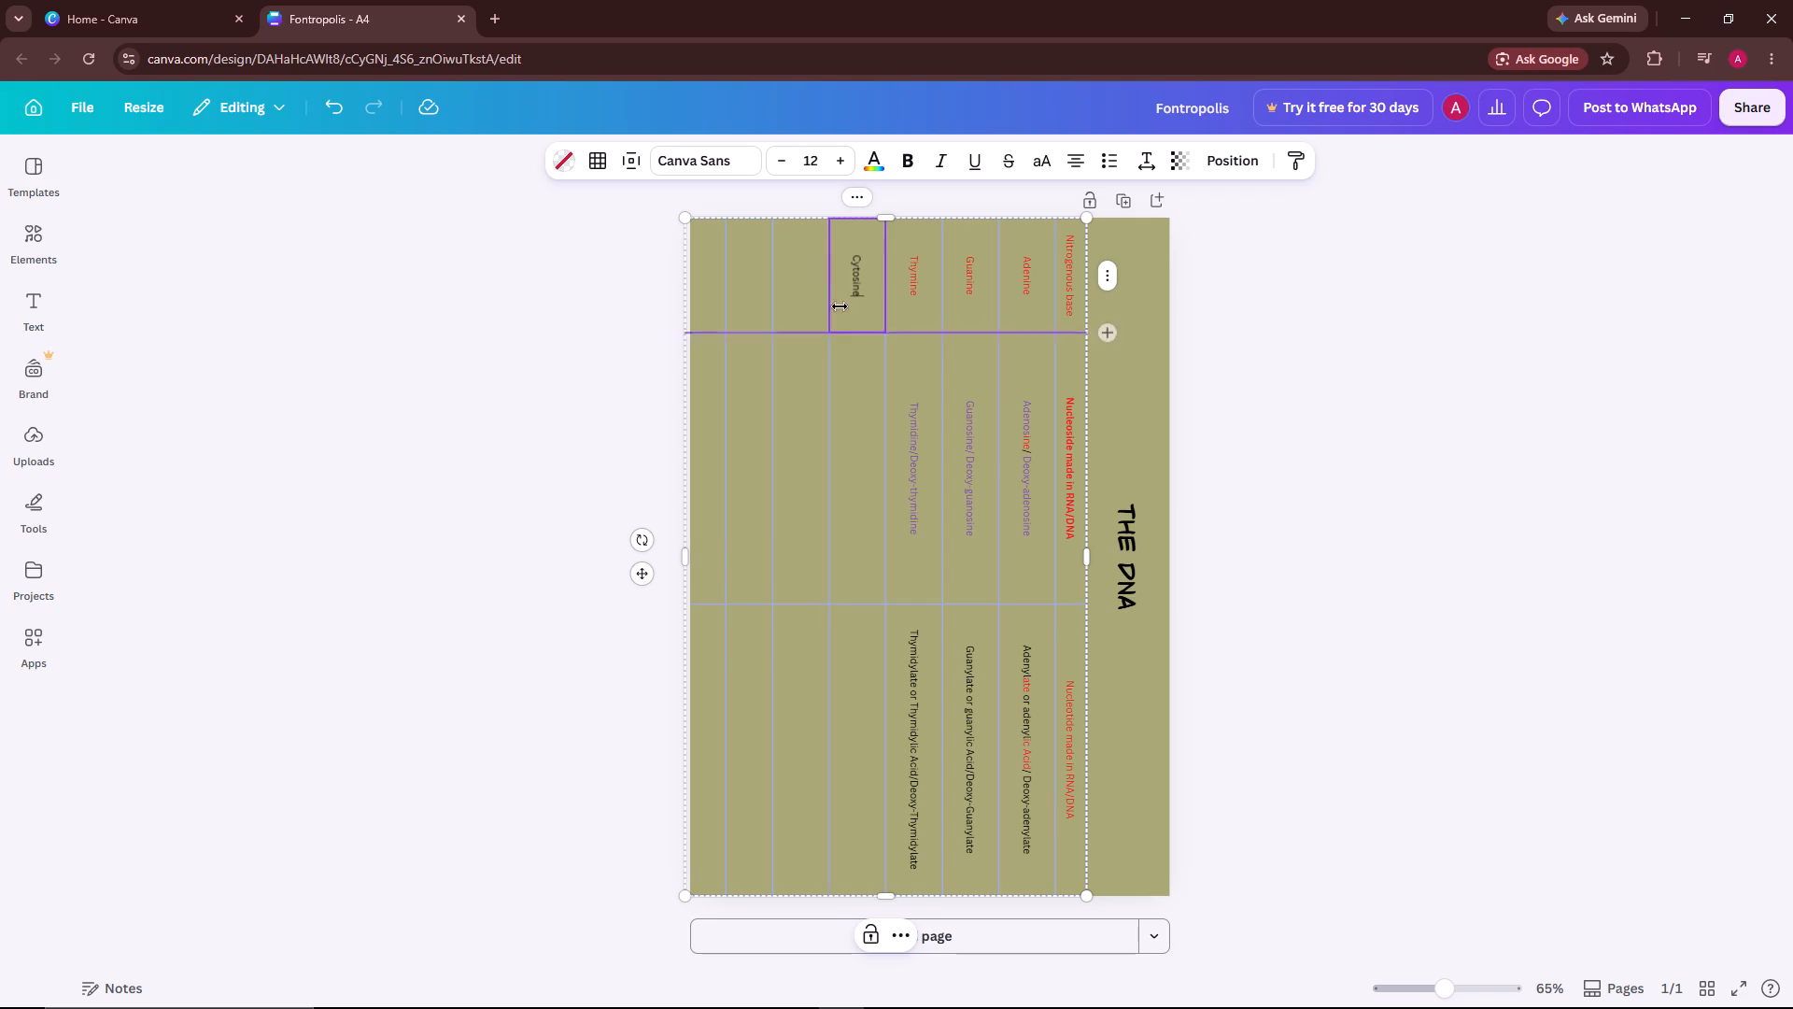
Colour the Cytosine text red to match the other nitrogenous bases.
{"action": "left_click_drag", "start_coordinate": [854, 289], "coordinate": [856, 280]}
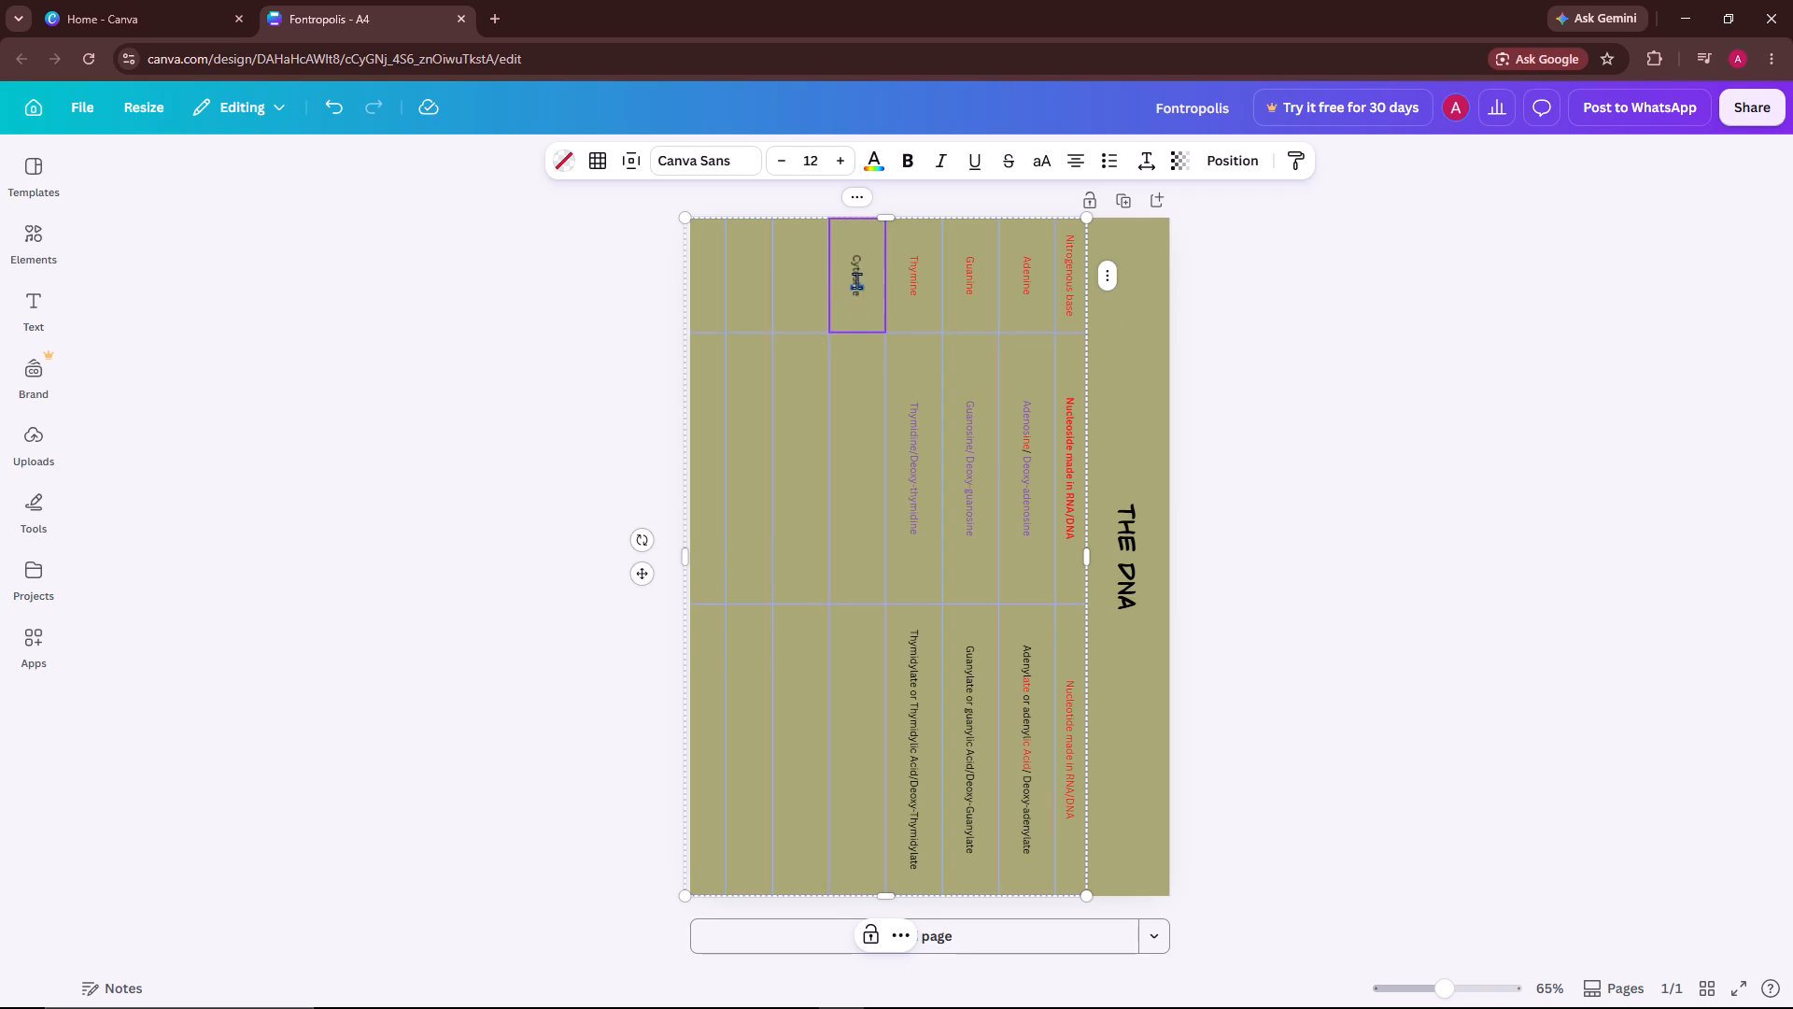
{"action": "left_click_drag", "start_coordinate": [856, 280], "coordinate": [864, 247]}
{"action": "left_click", "coordinate": [848, 294]}
{"action": "left_click", "coordinate": [849, 293]}
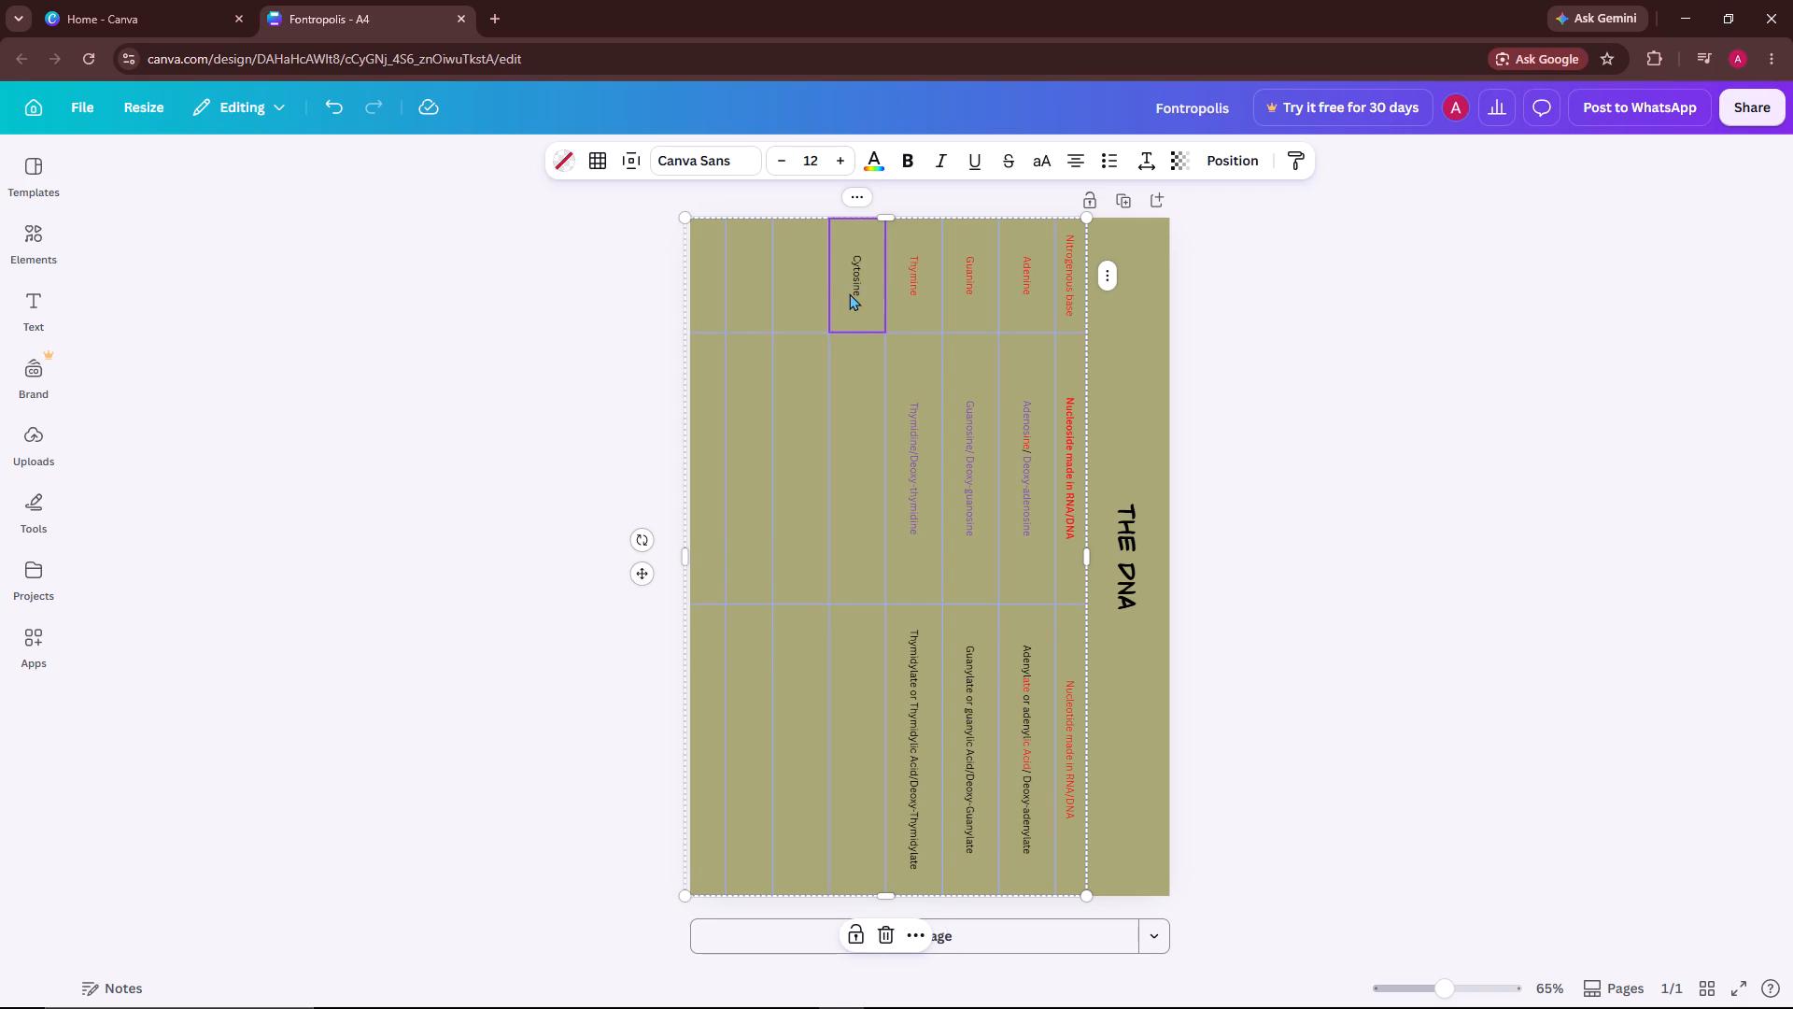
{"action": "left_click", "coordinate": [868, 175]}
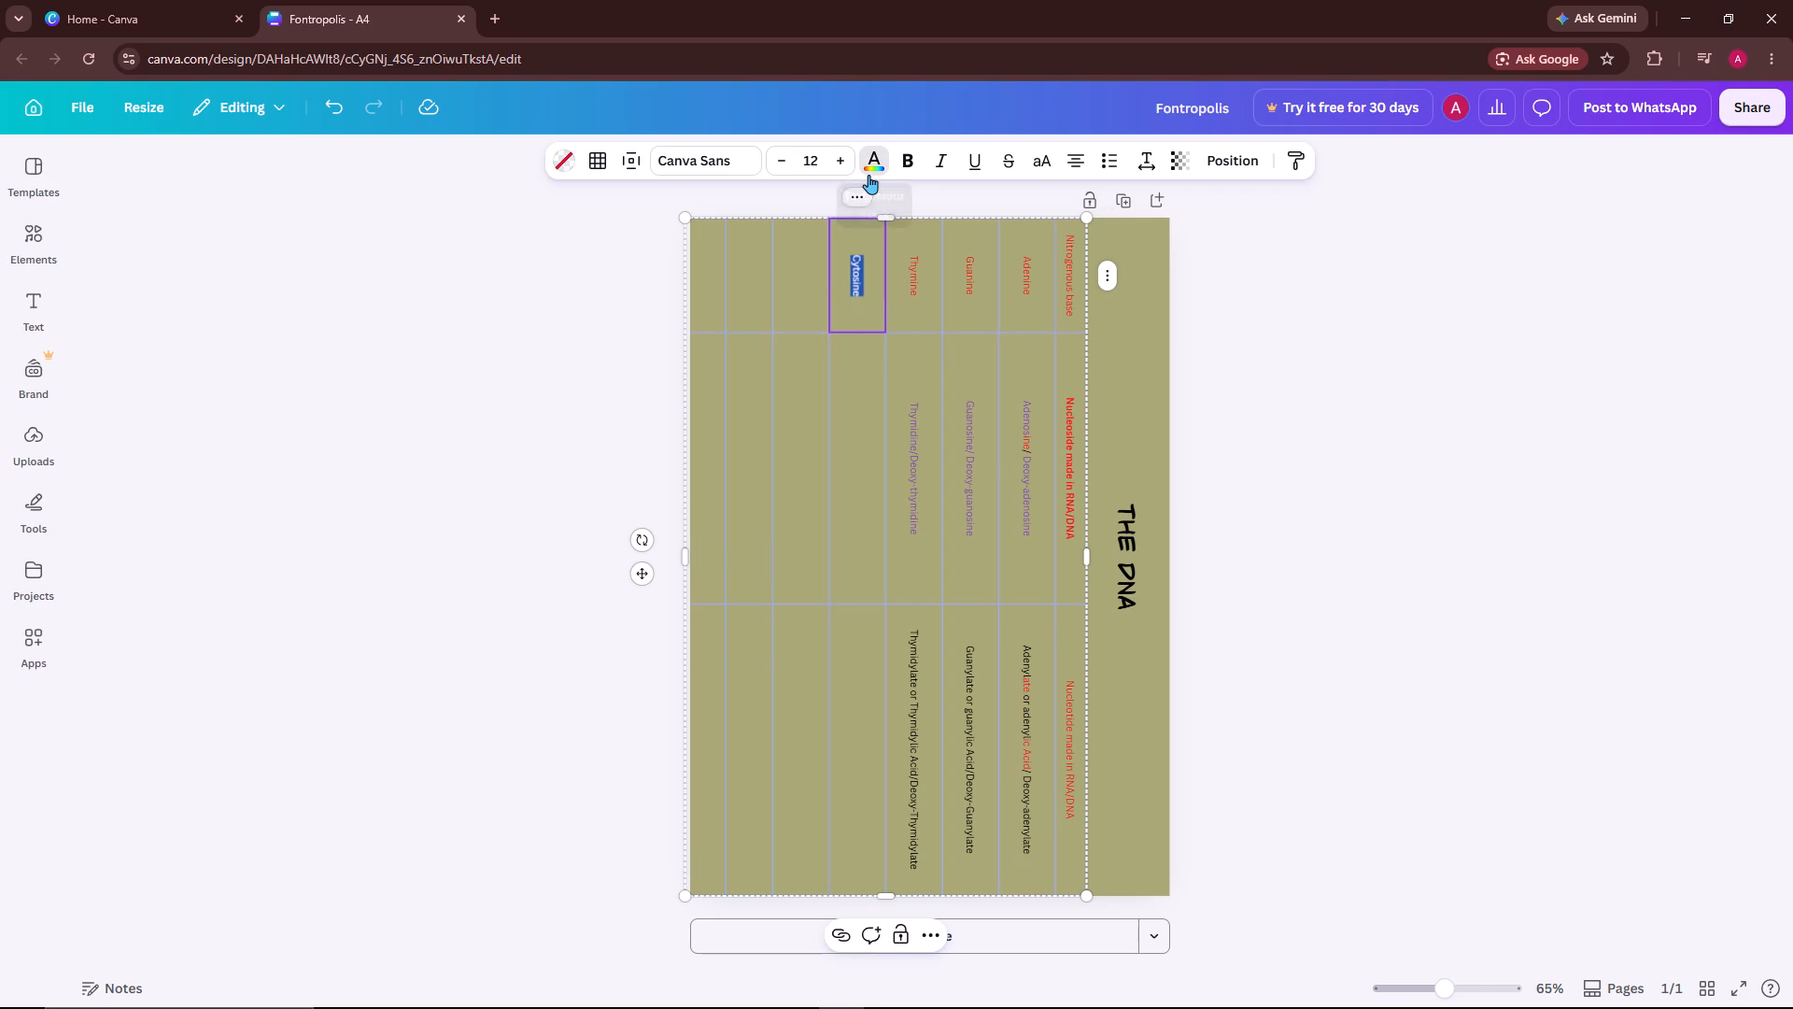
{"action": "left_click", "coordinate": [235, 296]}
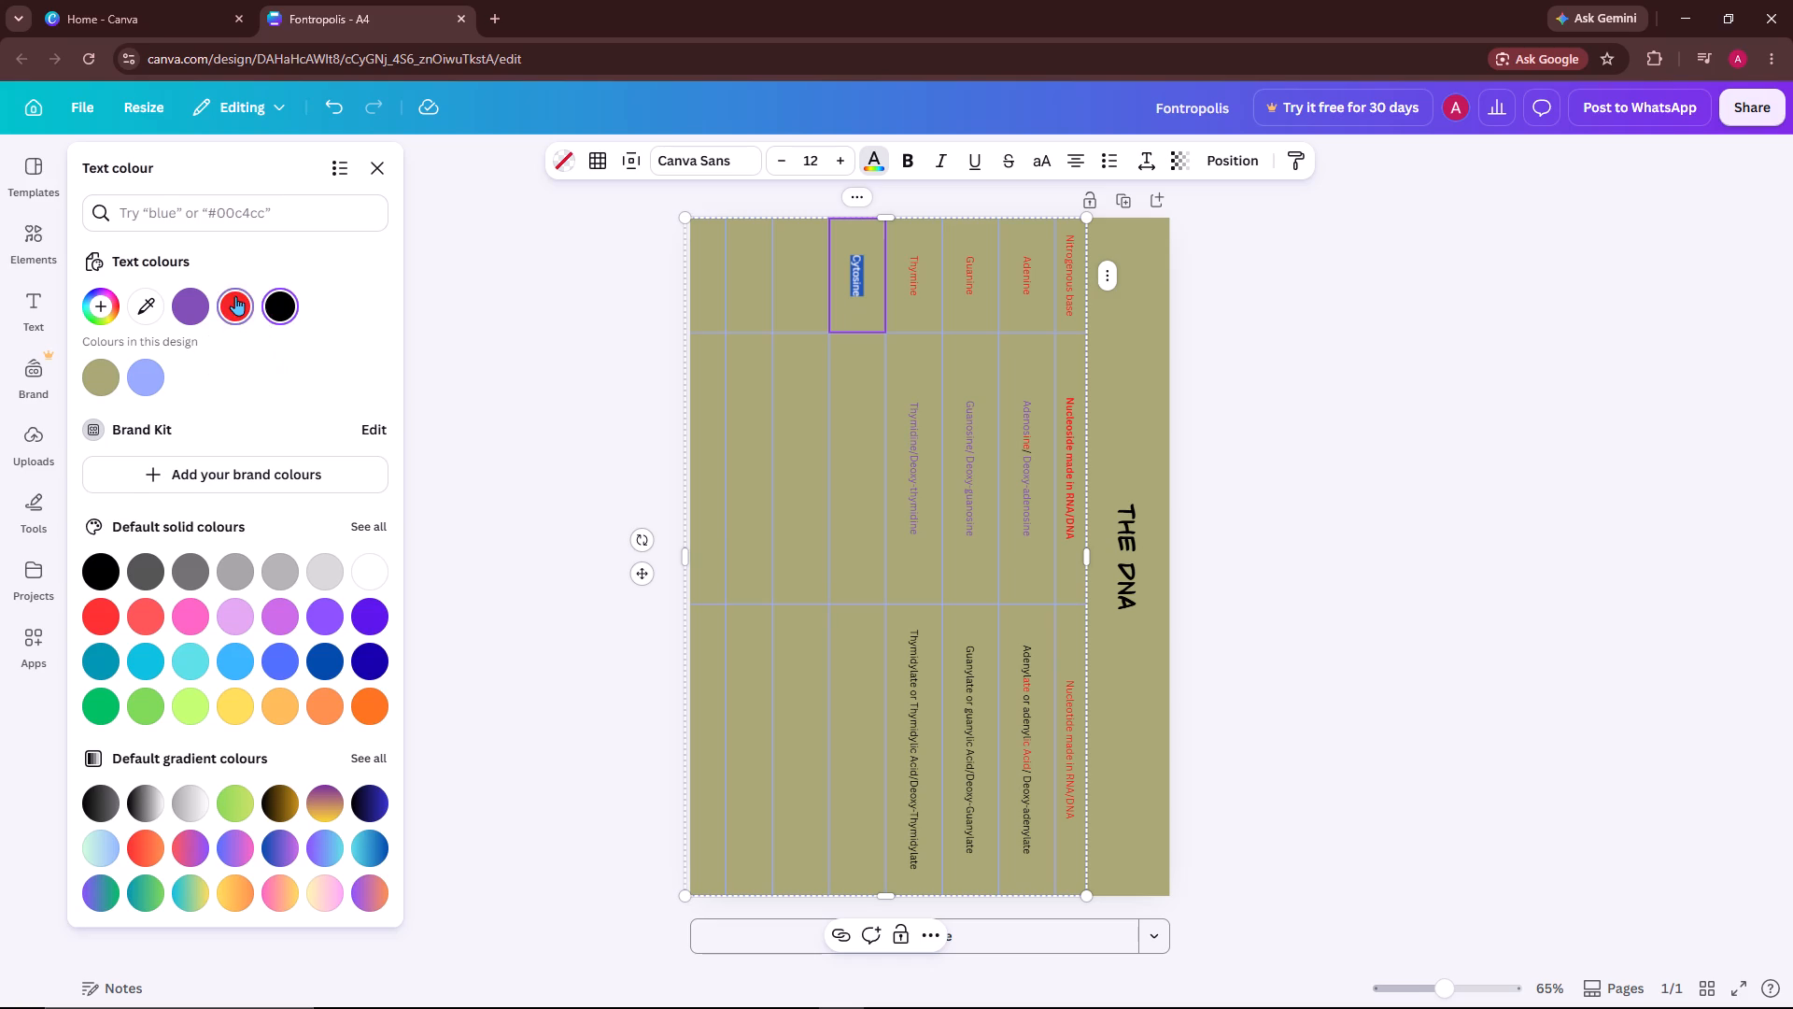
{"action": "left_click", "coordinate": [471, 296]}
{"action": "left_click", "coordinate": [518, 286]}
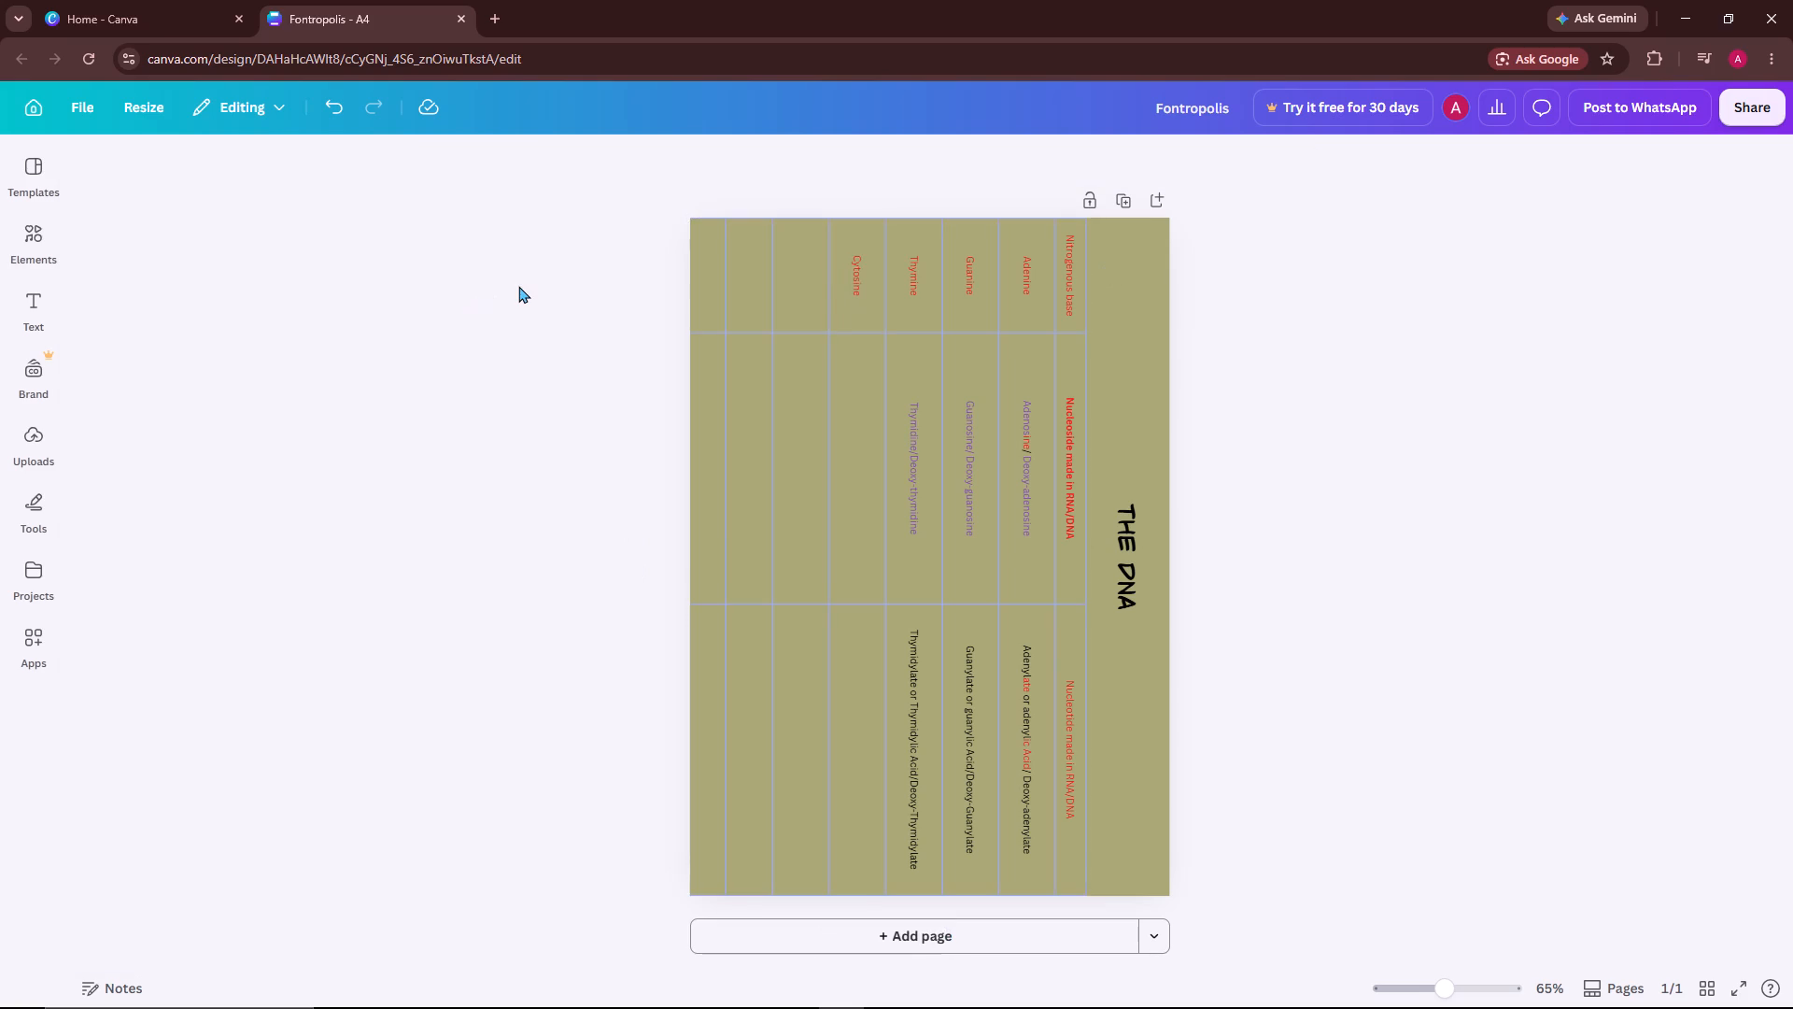
Enter "Cytidine/ Deoxy-thymidine" in the nucleoside cell of the Cytosine row.
{"action": "left_click", "coordinate": [840, 448]}
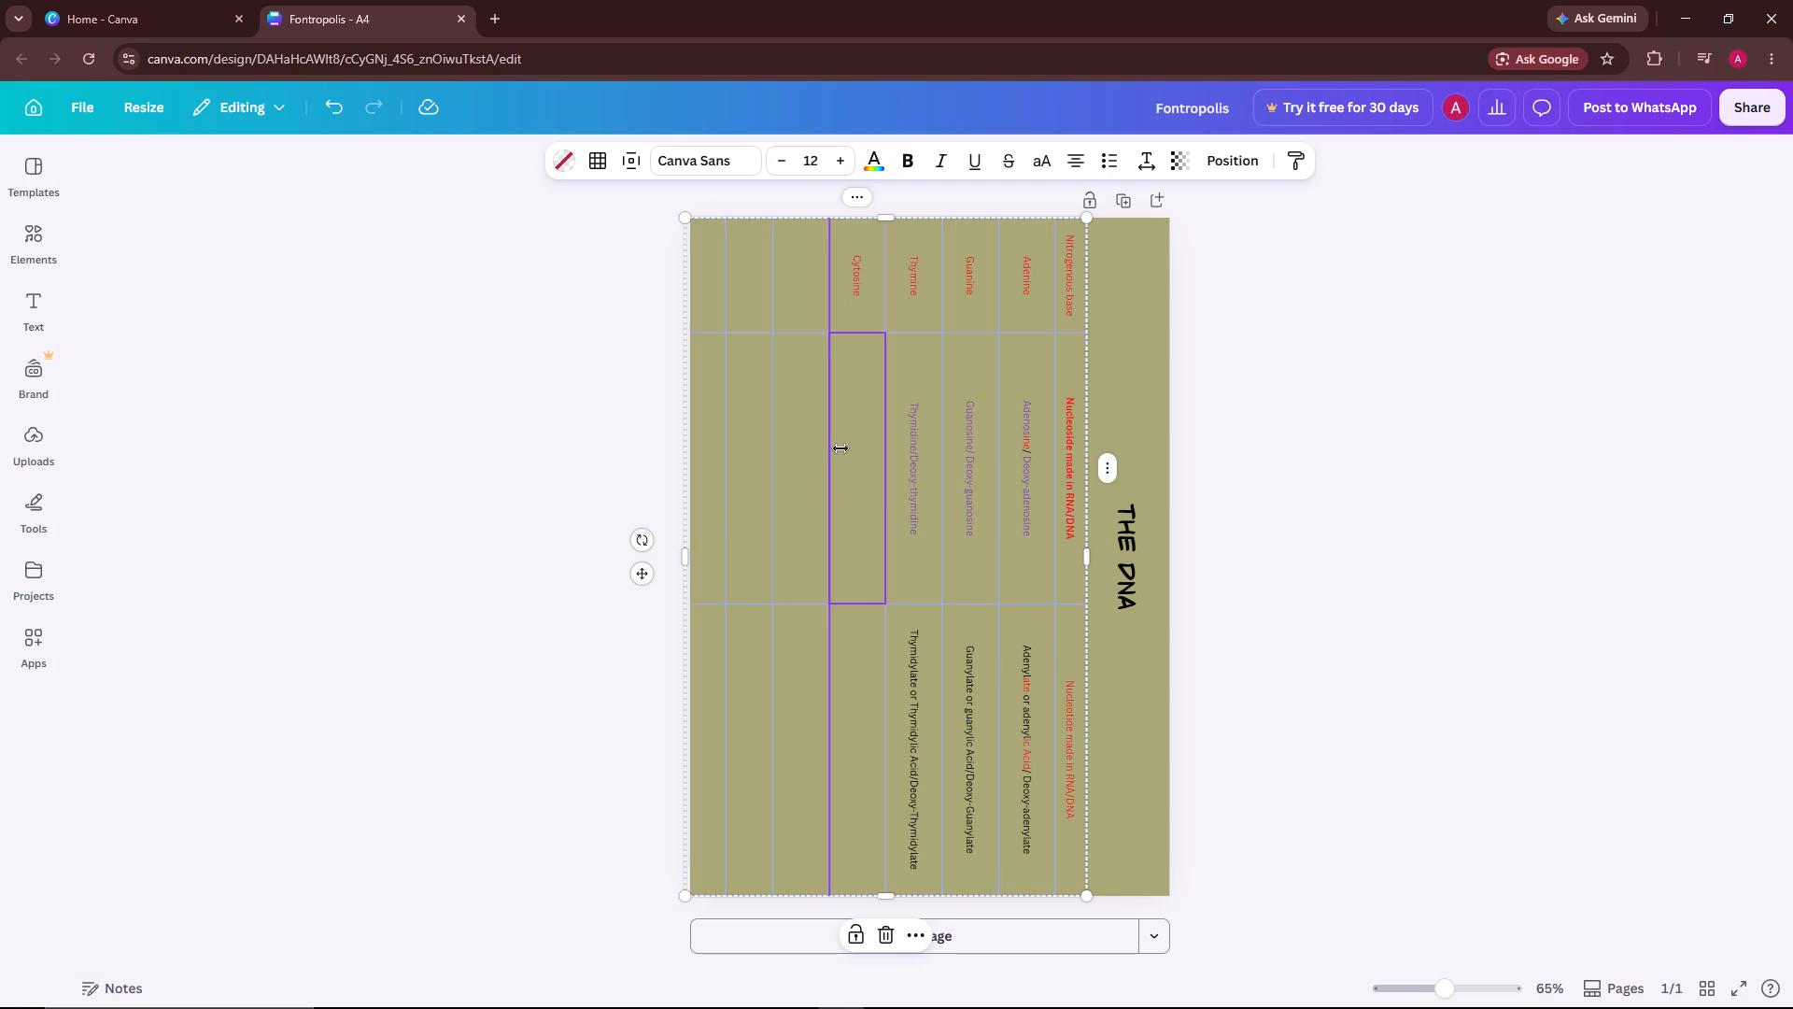
{"action": "key", "text": "c"}
{"action": "key", "text": "y"}
{"action": "type", "text": "ti"}
{"action": "type", "text": "din"}
{"action": "key", "text": "e"}
{"action": "key", "text": "slash"}
{"action": "key", "text": "space"}
{"action": "type", "text": "exo"}
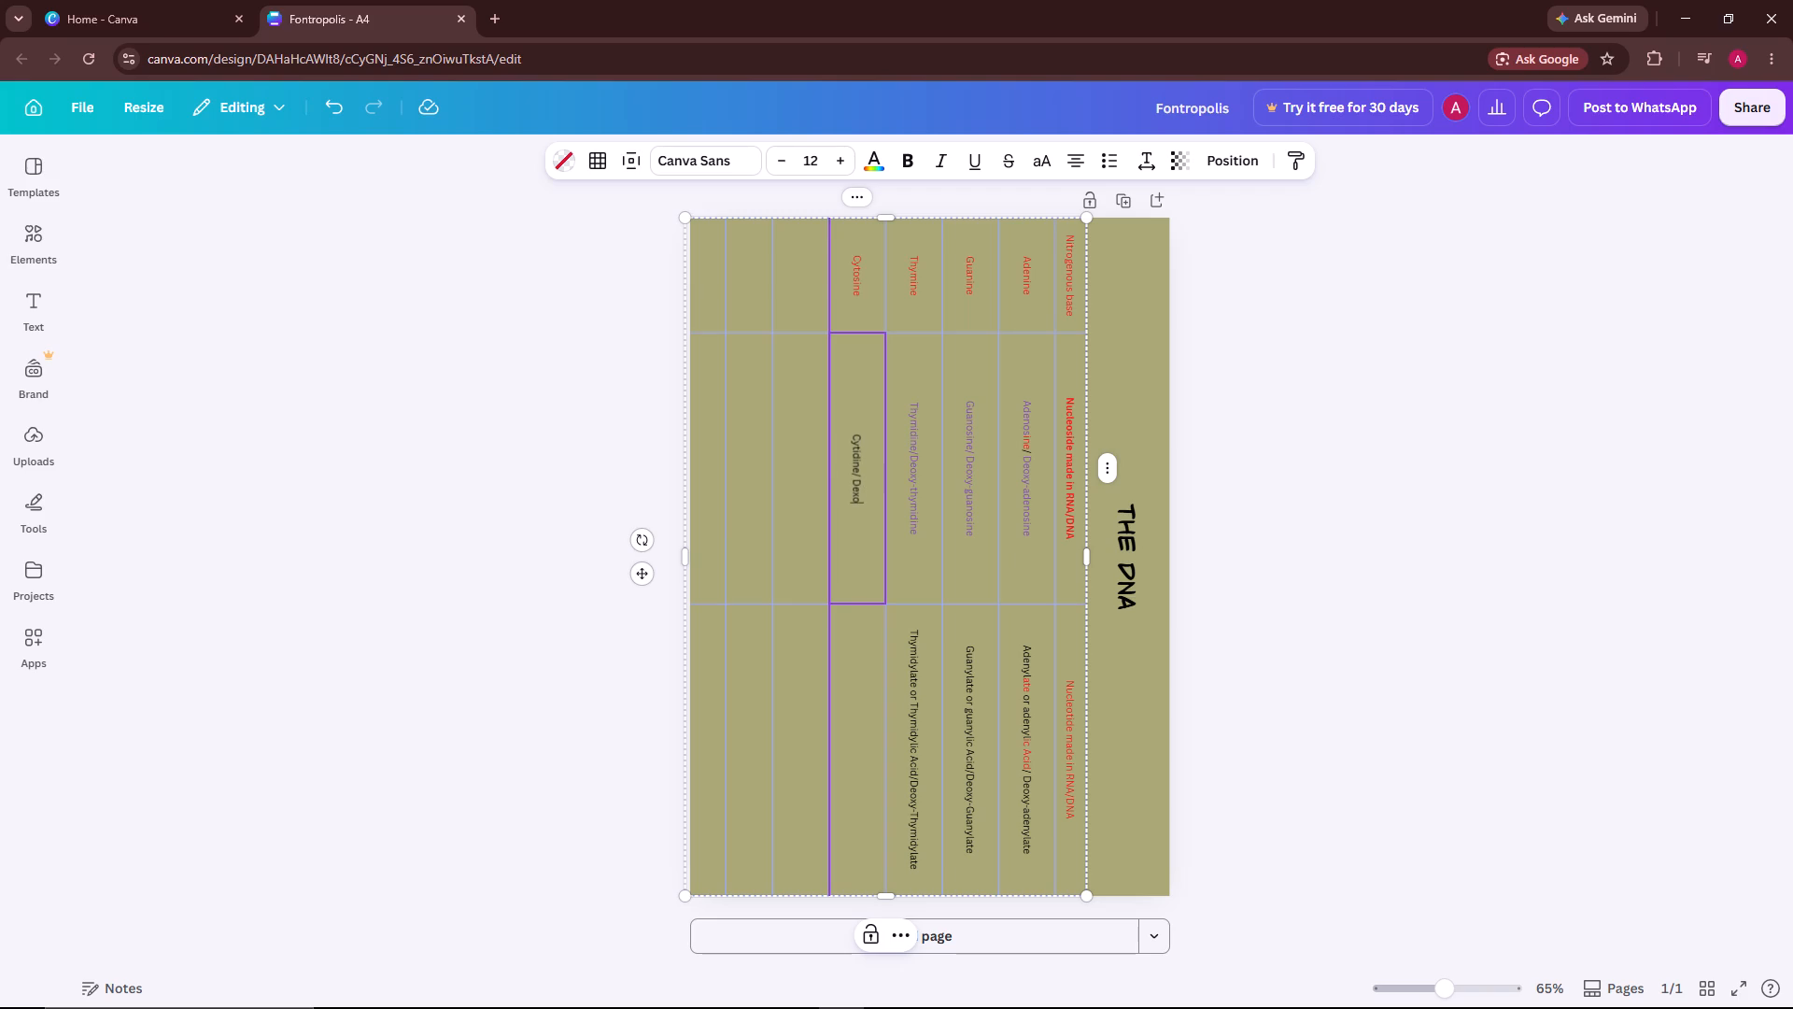
{"action": "key", "text": "BackSpace"}
{"action": "key", "text": "BackSpace"}
{"action": "key", "text": "o"}
{"action": "type", "text": "xy"}
{"action": "key", "text": "minus"}
{"action": "type", "text": "thy"}
{"action": "type", "text": "mid"}
{"action": "type", "text": "ine"}
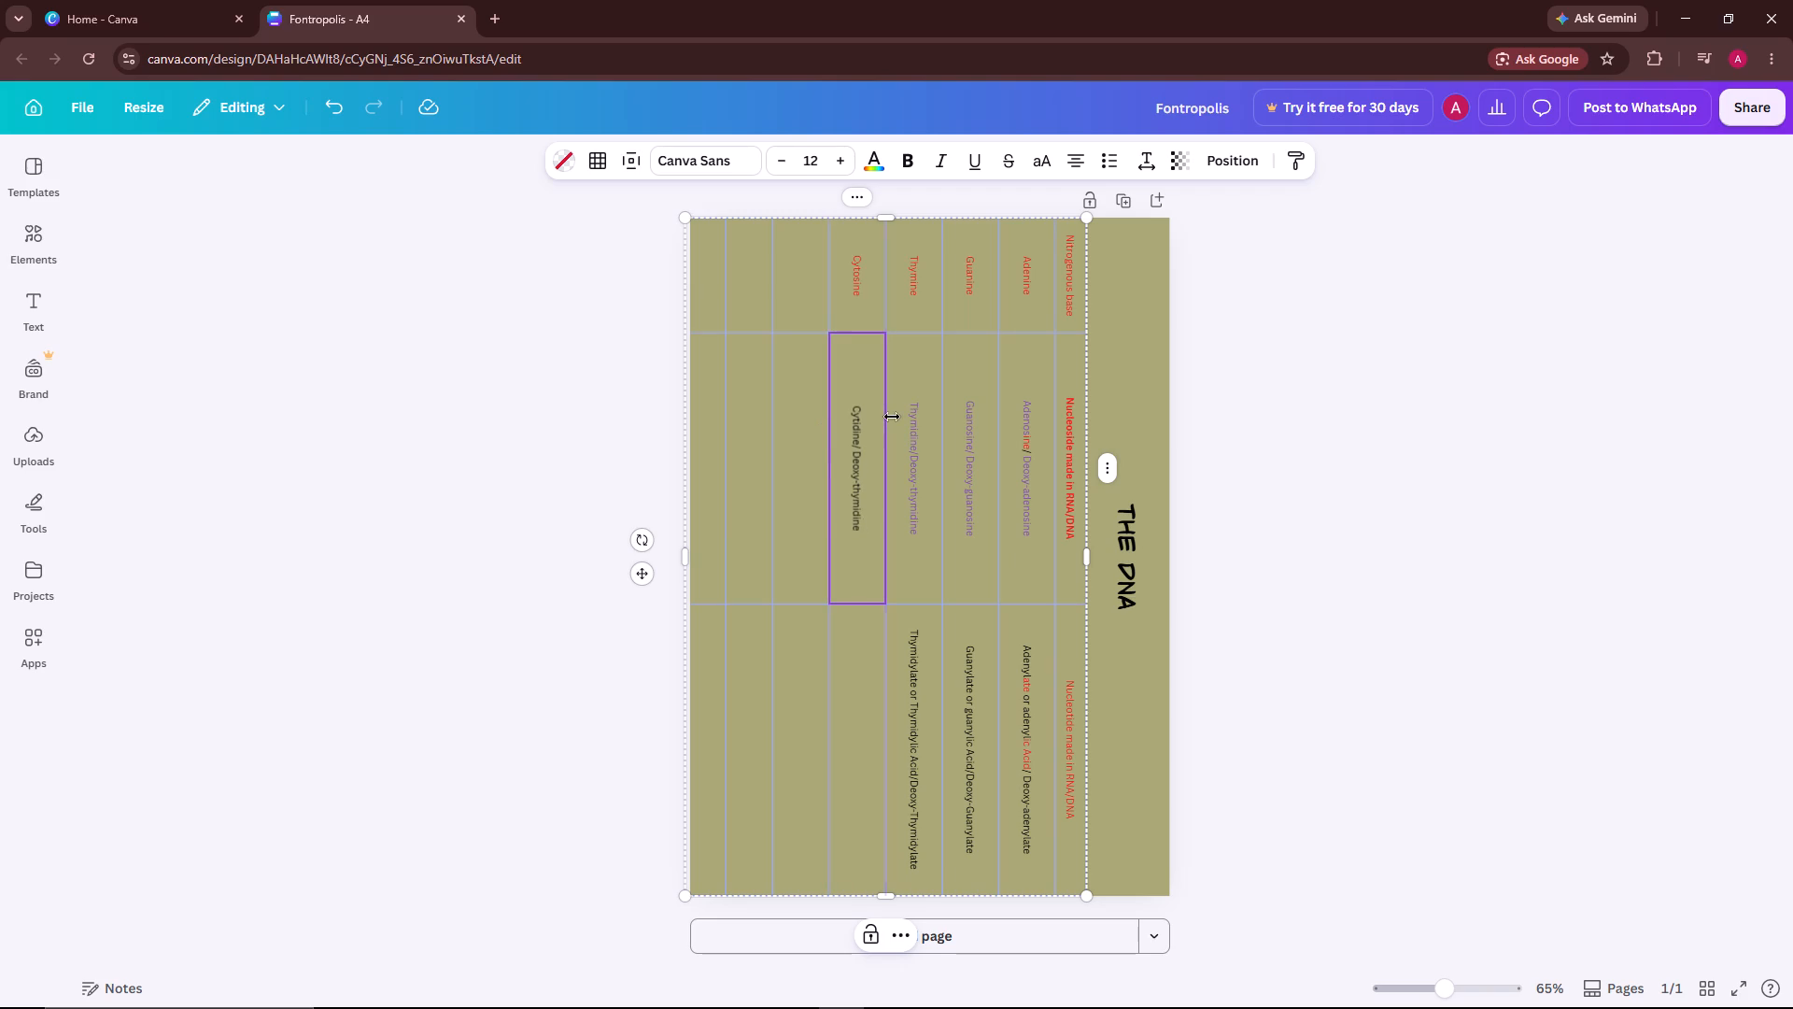
Colour the Cytosine row's nucleoside text purple to match the other nucleoside entries.
{"action": "left_click_drag", "start_coordinate": [858, 404], "coordinate": [858, 459]}
{"action": "left_click_drag", "start_coordinate": [858, 459], "coordinate": [856, 526]}
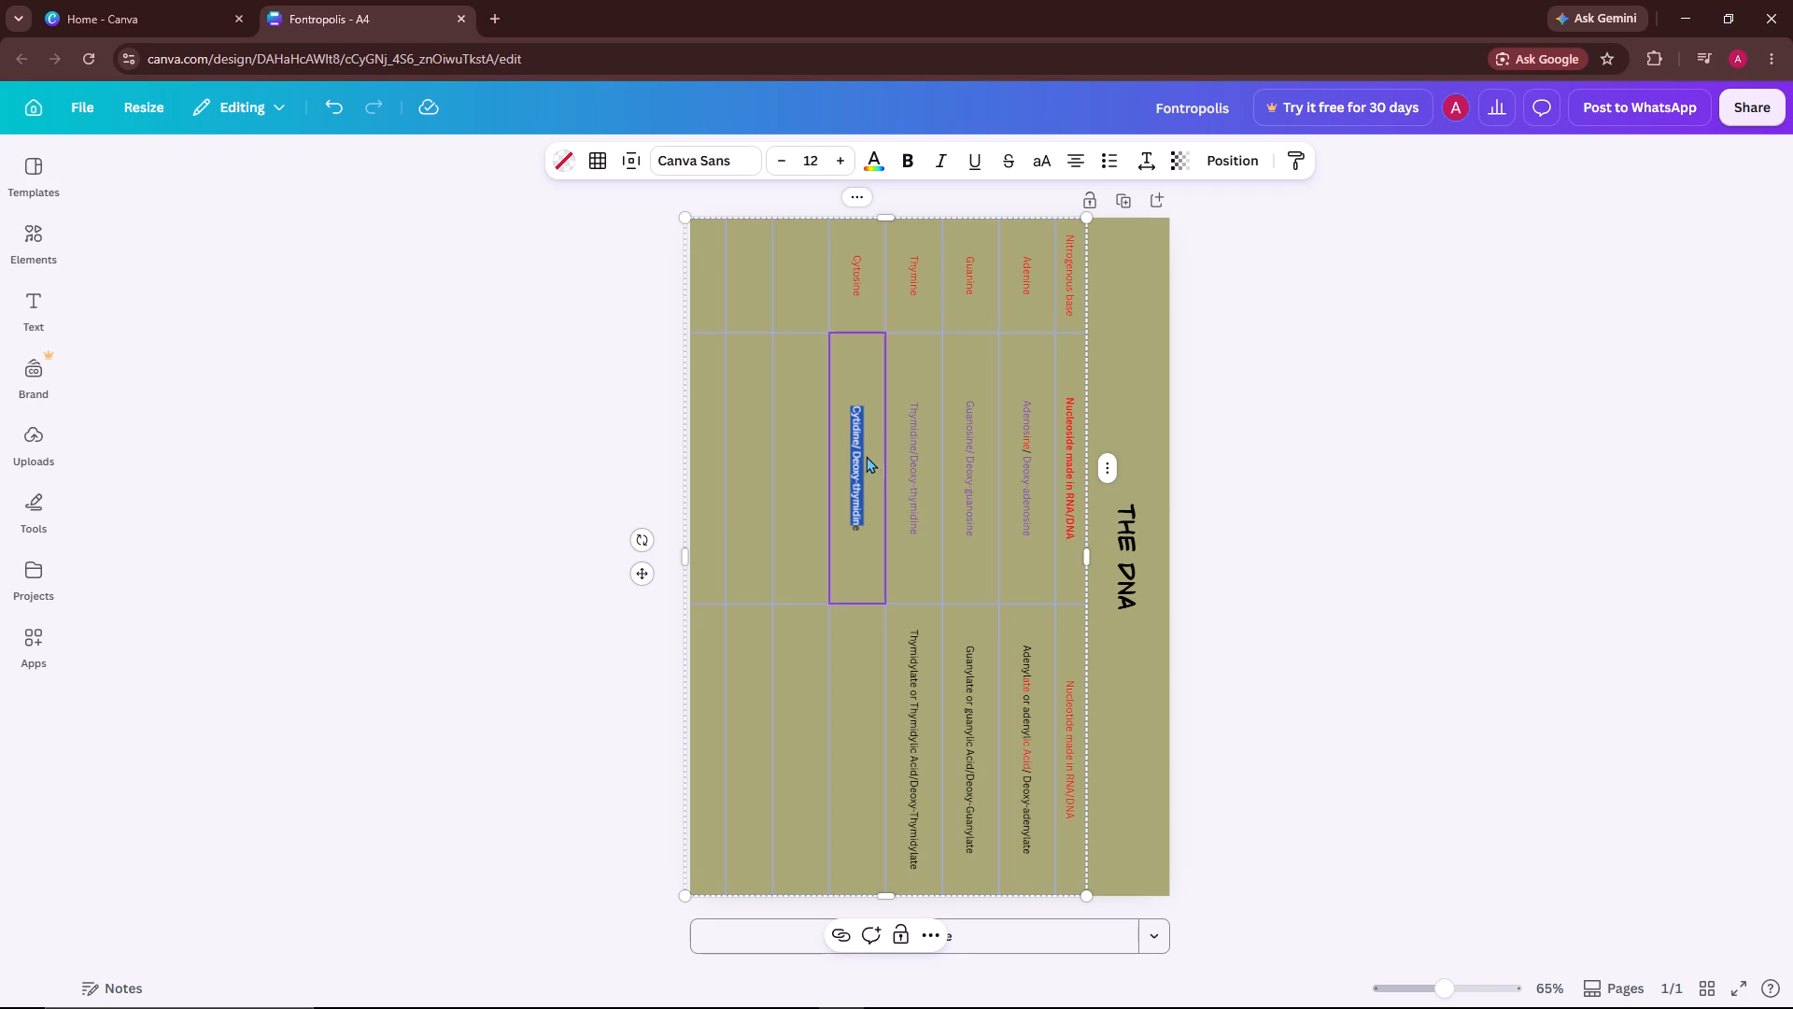
{"action": "left_click", "coordinate": [852, 411]}
{"action": "left_click_drag", "start_coordinate": [853, 409], "coordinate": [859, 507]}
{"action": "left_click", "coordinate": [868, 168]}
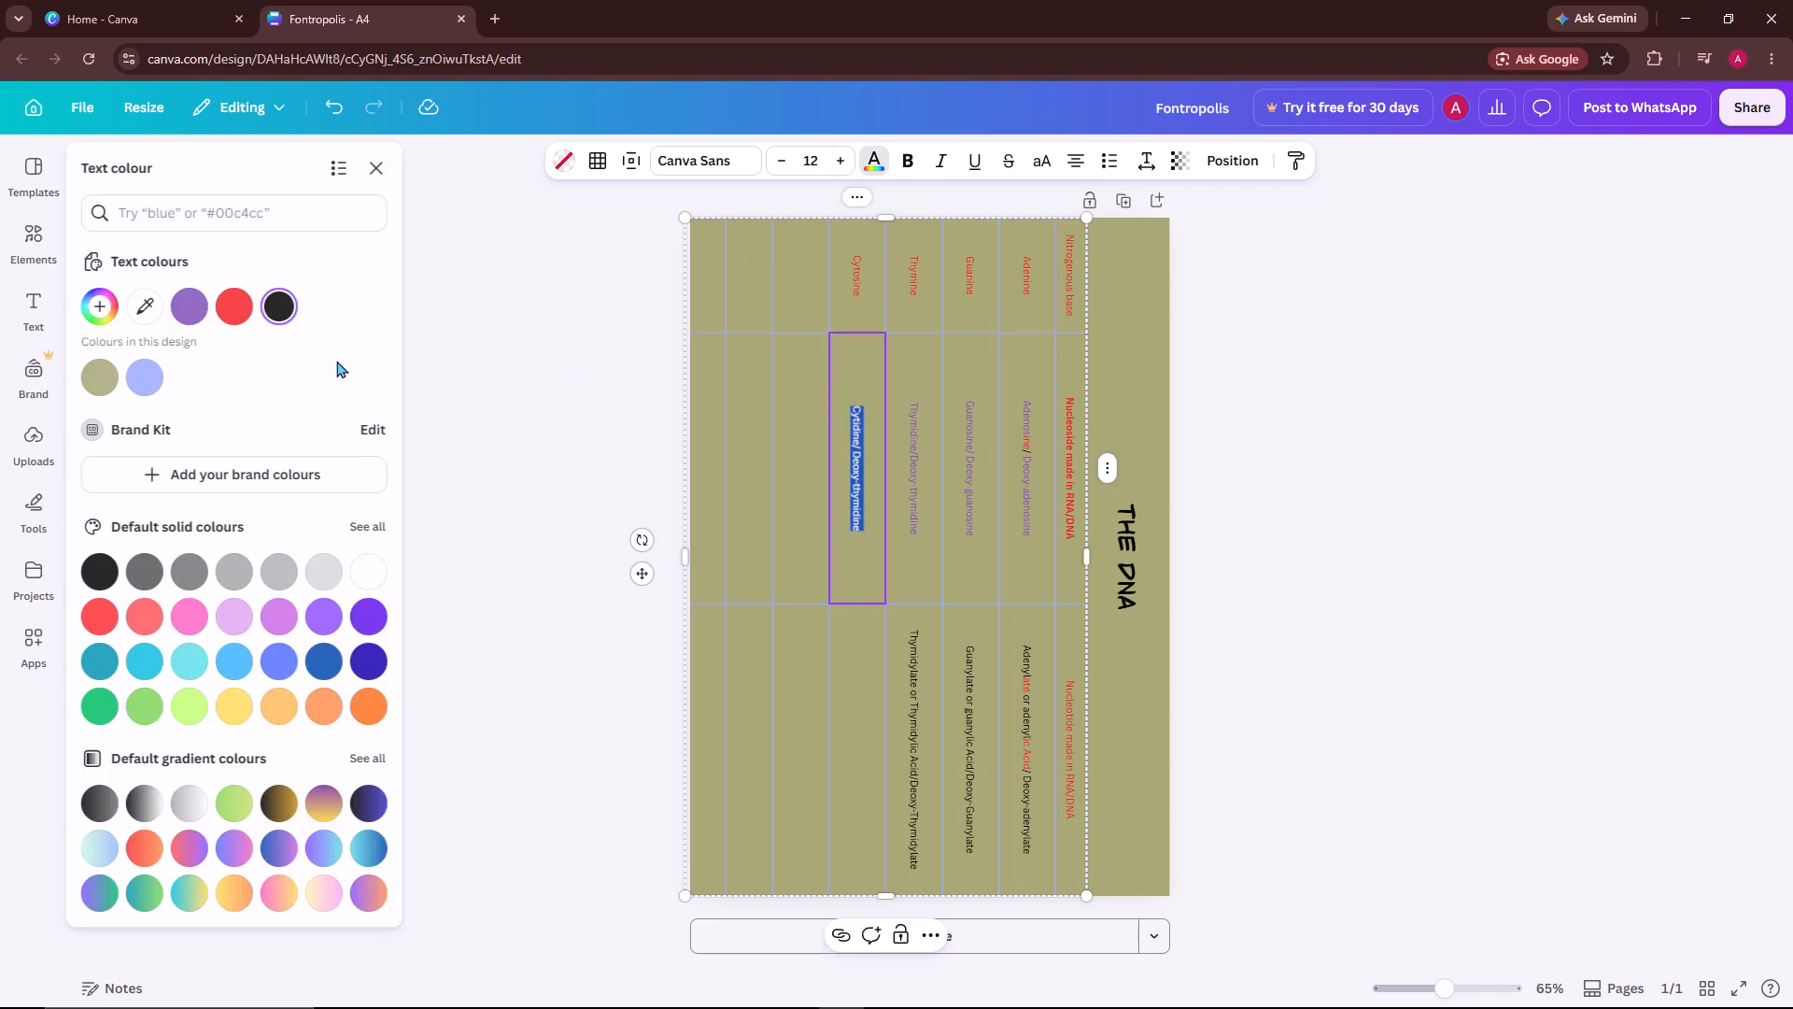
{"action": "left_click", "coordinate": [194, 307]}
{"action": "left_click", "coordinate": [538, 333]}
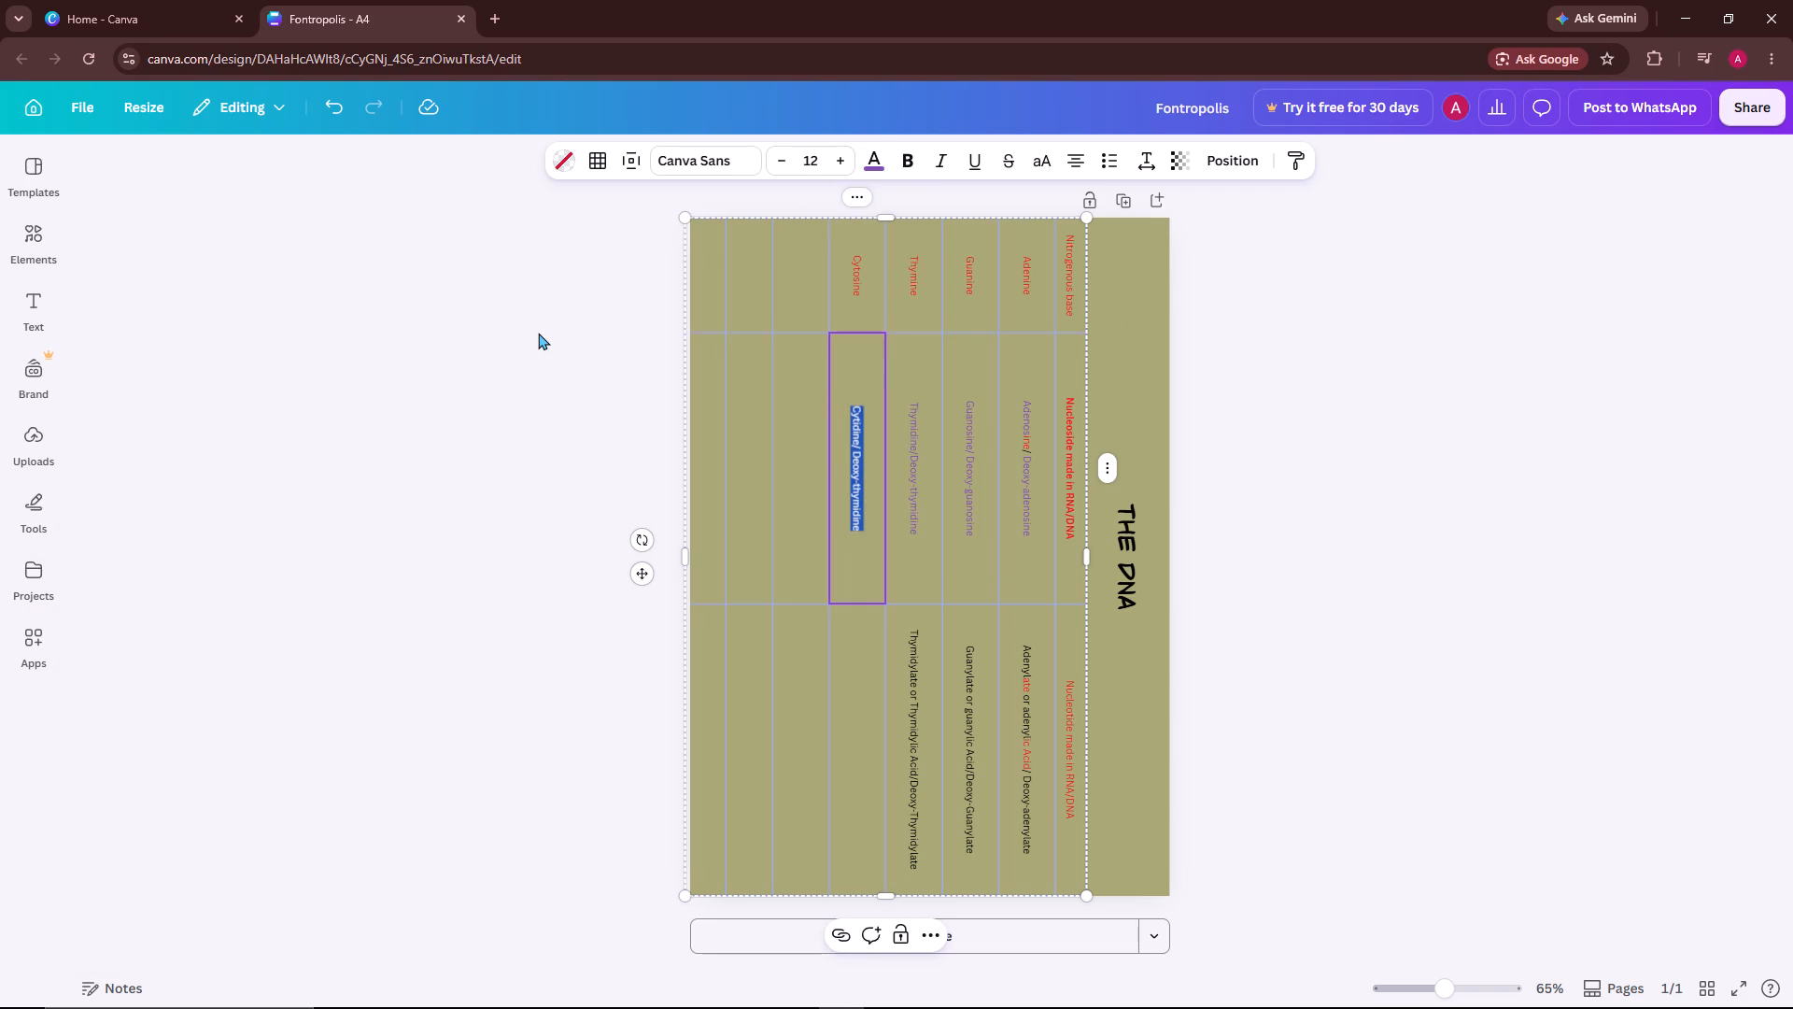
{"action": "left_click", "coordinate": [538, 333]}
Enter "Cytidylate or cytidylic Acid/ Deoxy-Cytidylate" in the nucleotide cell of the Cytosine row.
{"action": "left_click", "coordinate": [860, 654]}
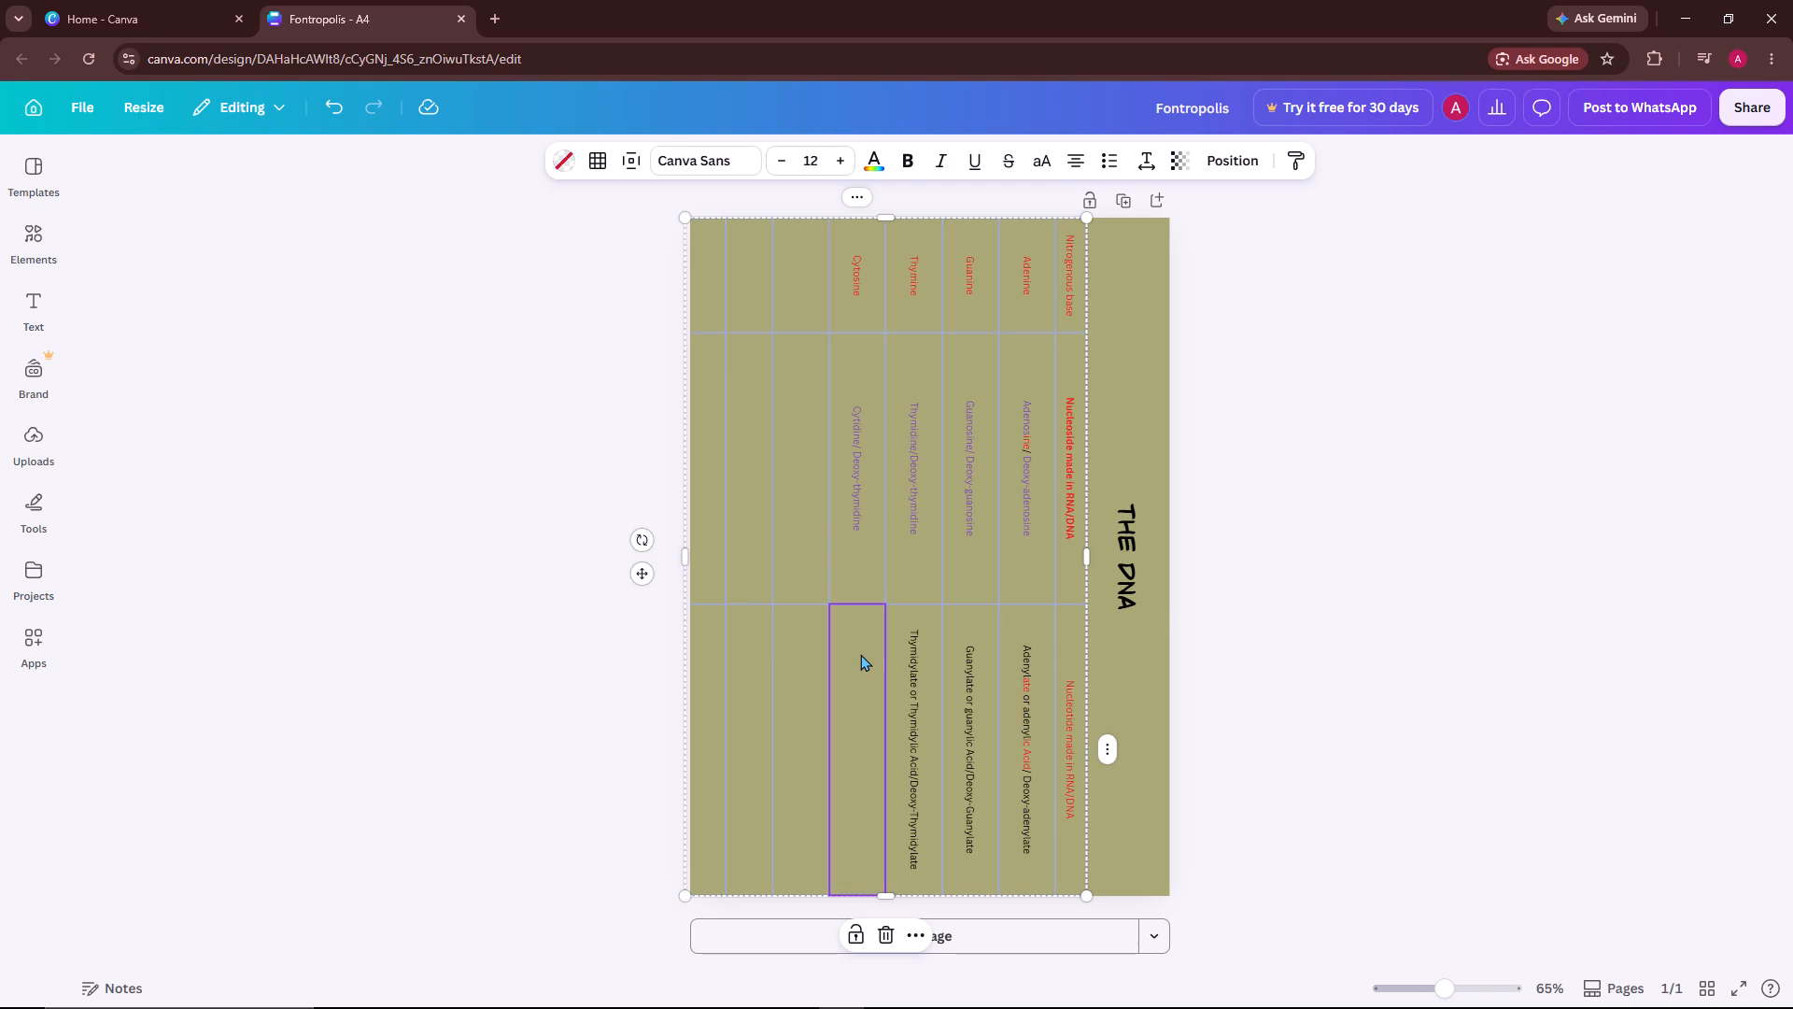
{"action": "type", "text": "yto"}
{"action": "key", "text": "BackSpace"}
{"action": "key", "text": "i"}
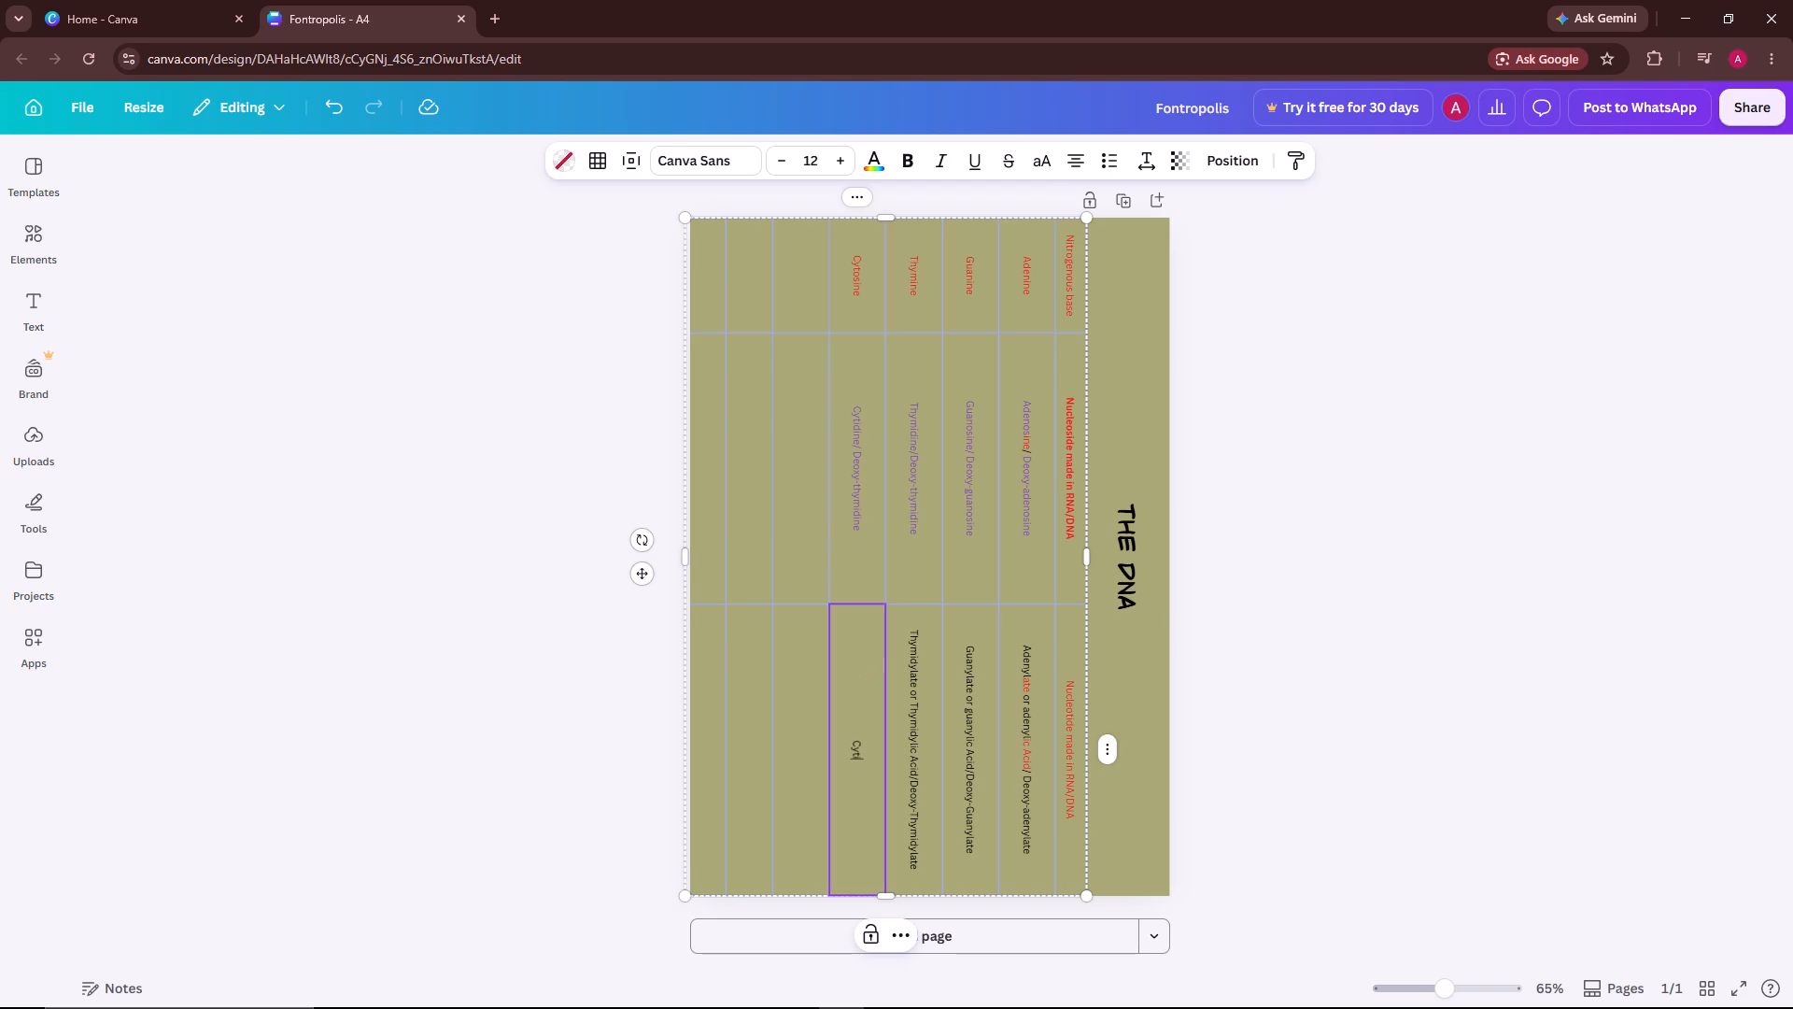
{"action": "type", "text": "dy"}
{"action": "type", "text": "lat"}
{"action": "type", "text": "e or"}
{"action": "key", "text": "space"}
{"action": "key", "text": "v"}
{"action": "key", "text": "BackSpace"}
{"action": "type", "text": "cy"}
{"action": "type", "text": "ti"}
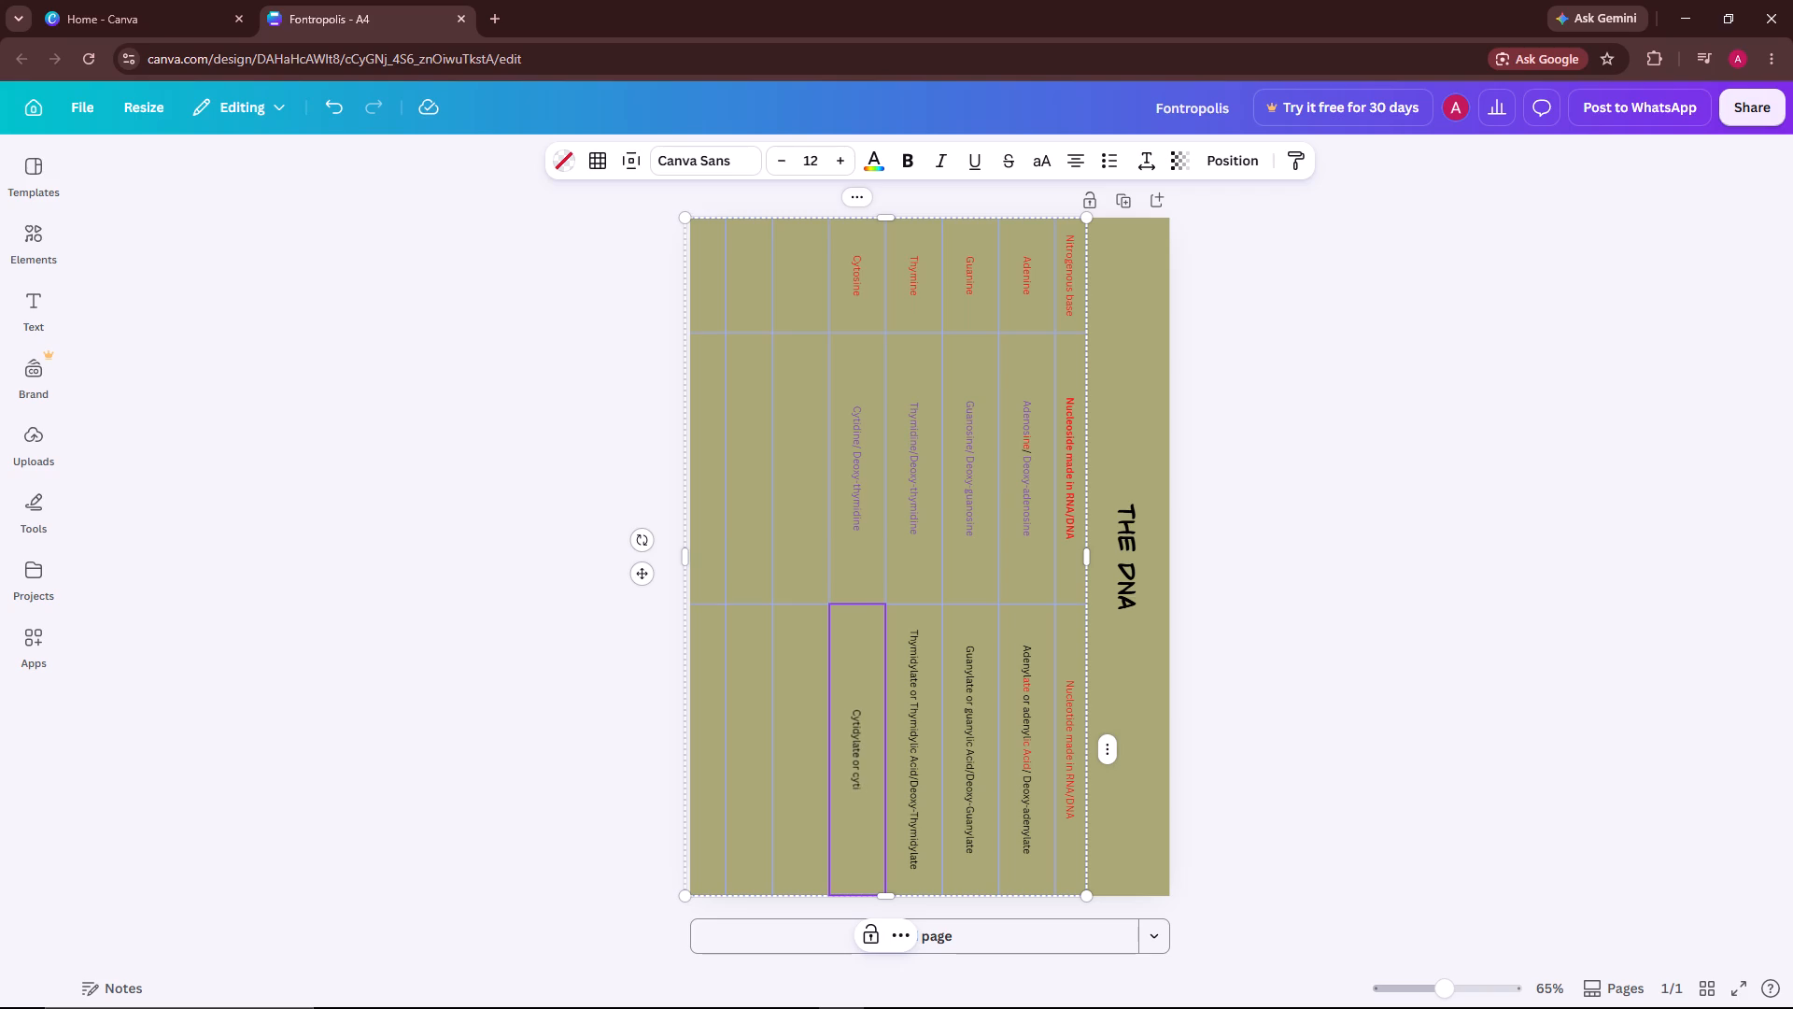
{"action": "type", "text": "dy"}
{"action": "type", "text": "lic"}
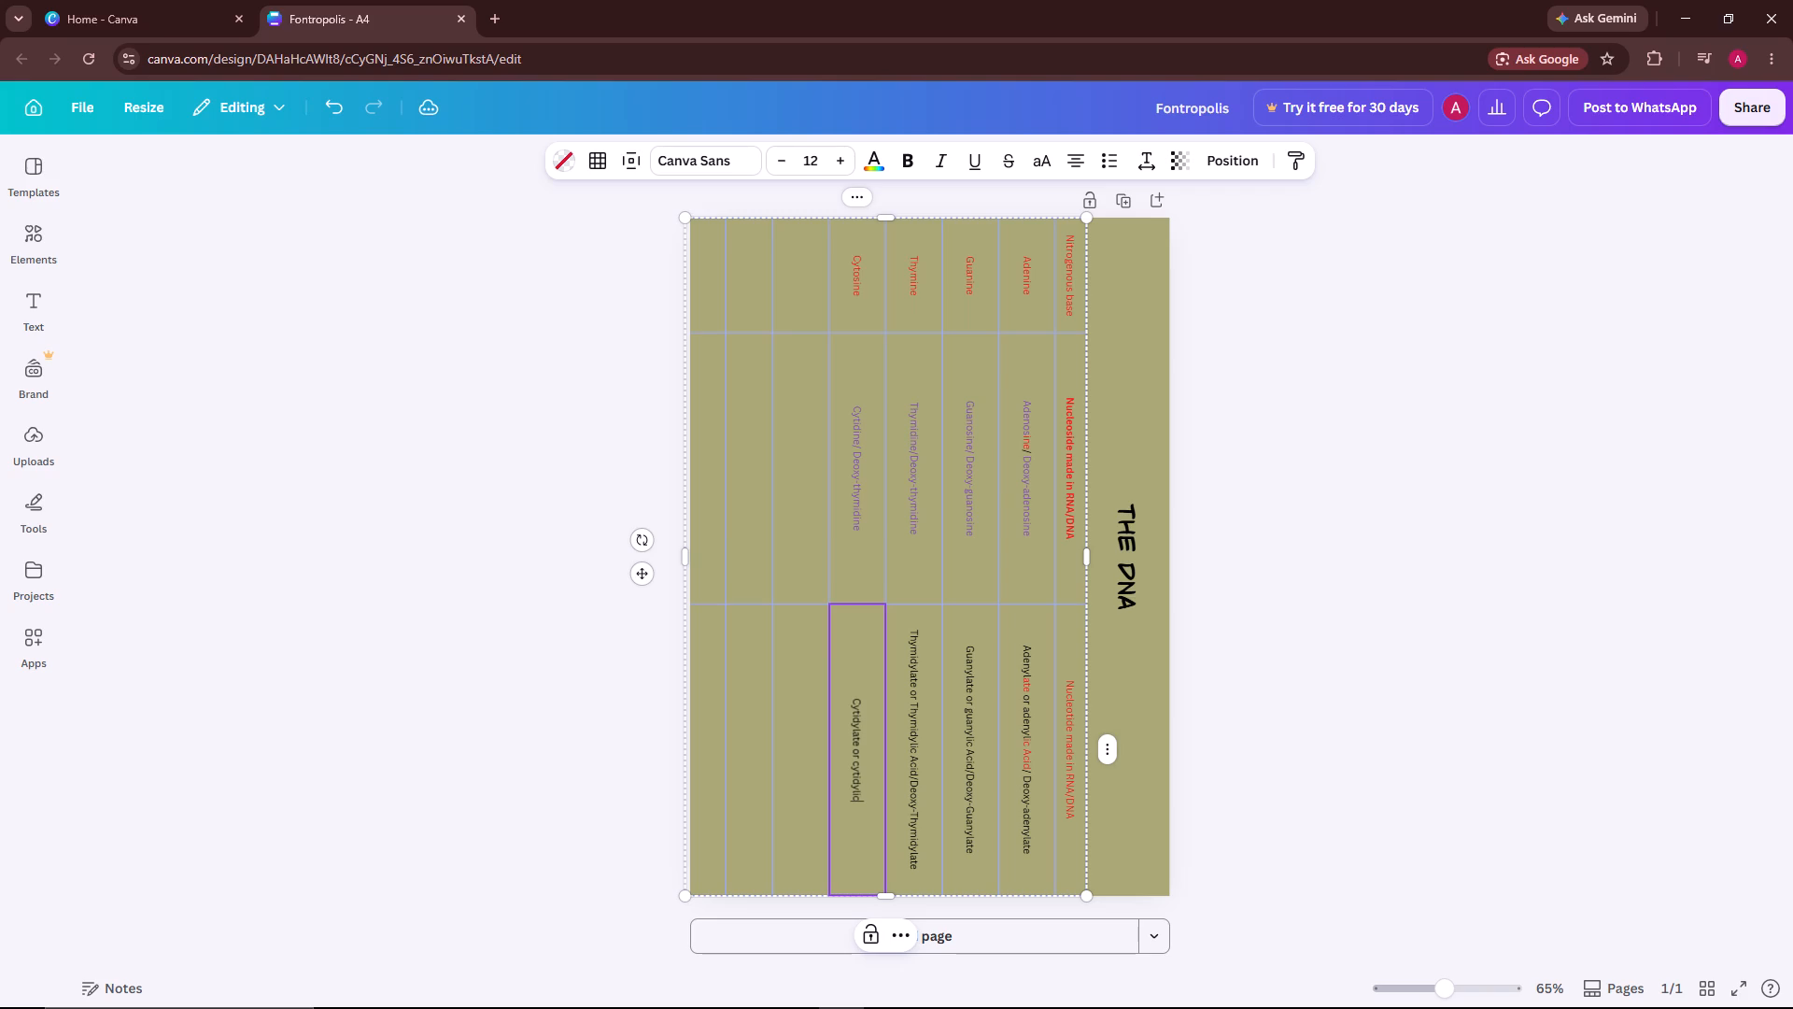
{"action": "key", "text": "space"}
{"action": "key", "text": "a"}
{"action": "type", "text": "cid"}
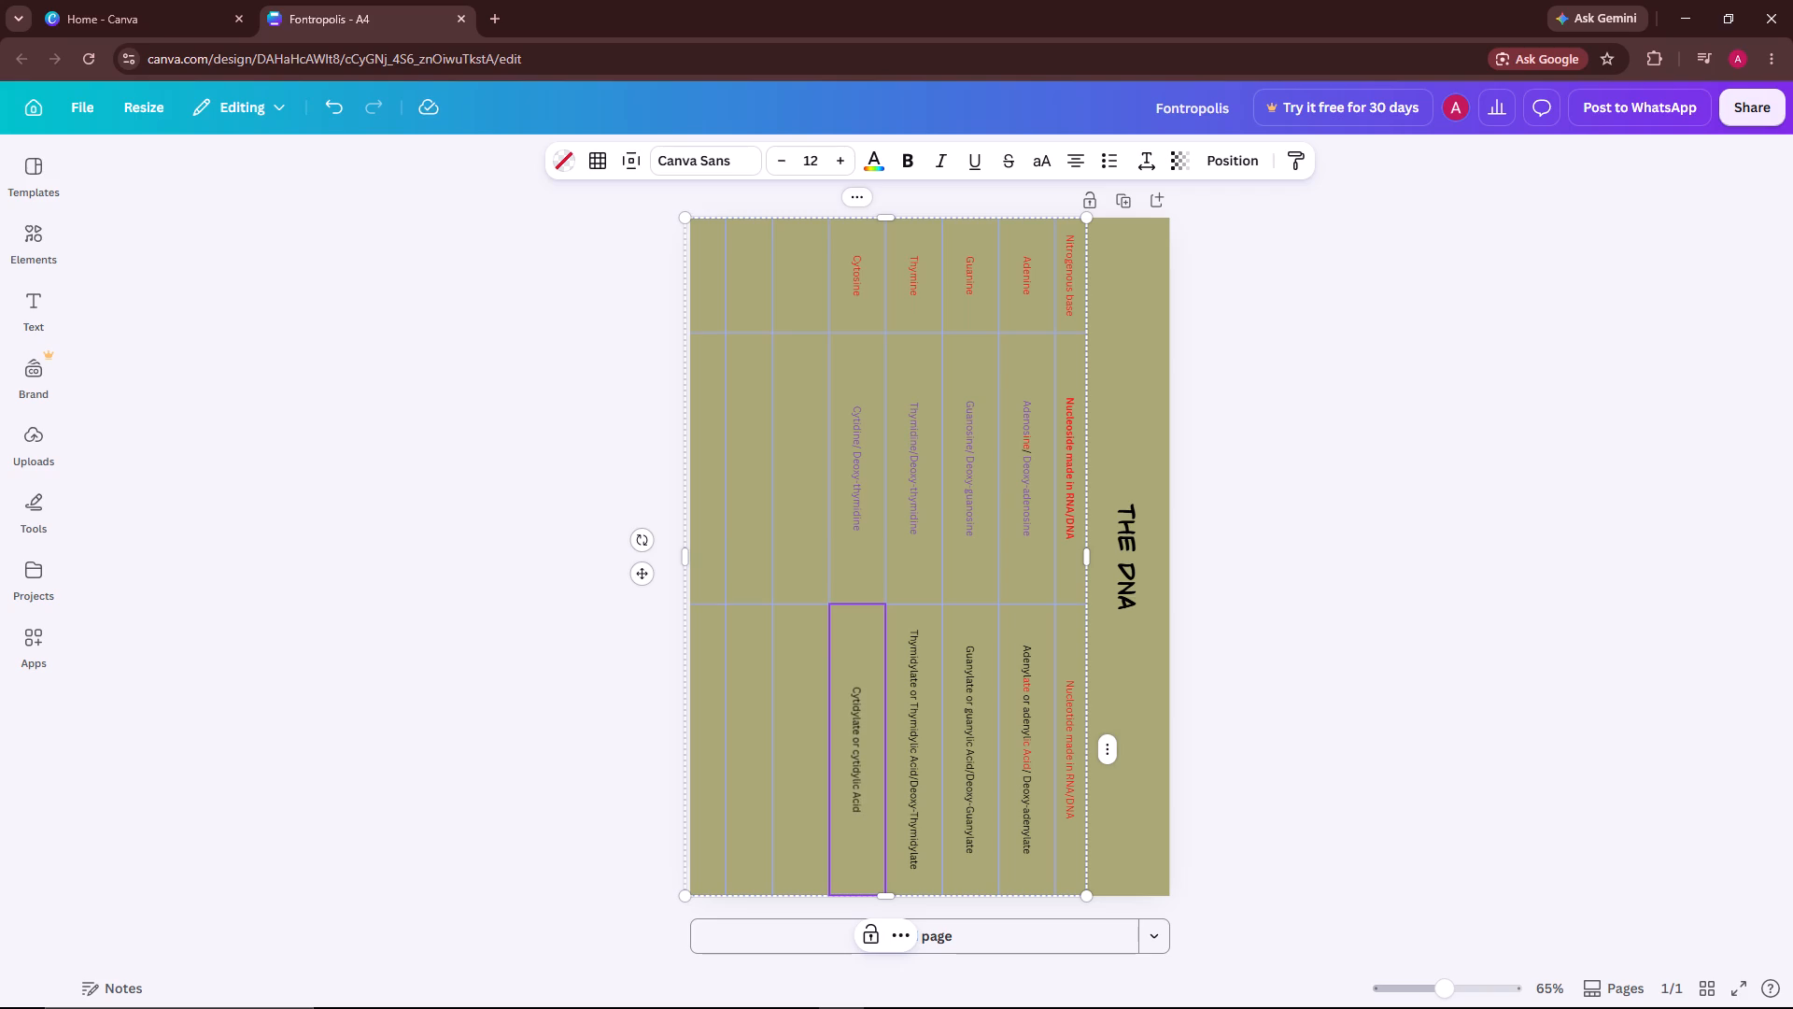
{"action": "key", "text": "slash"}
{"action": "key", "text": "space"}
{"action": "type", "text": "eoxy"}
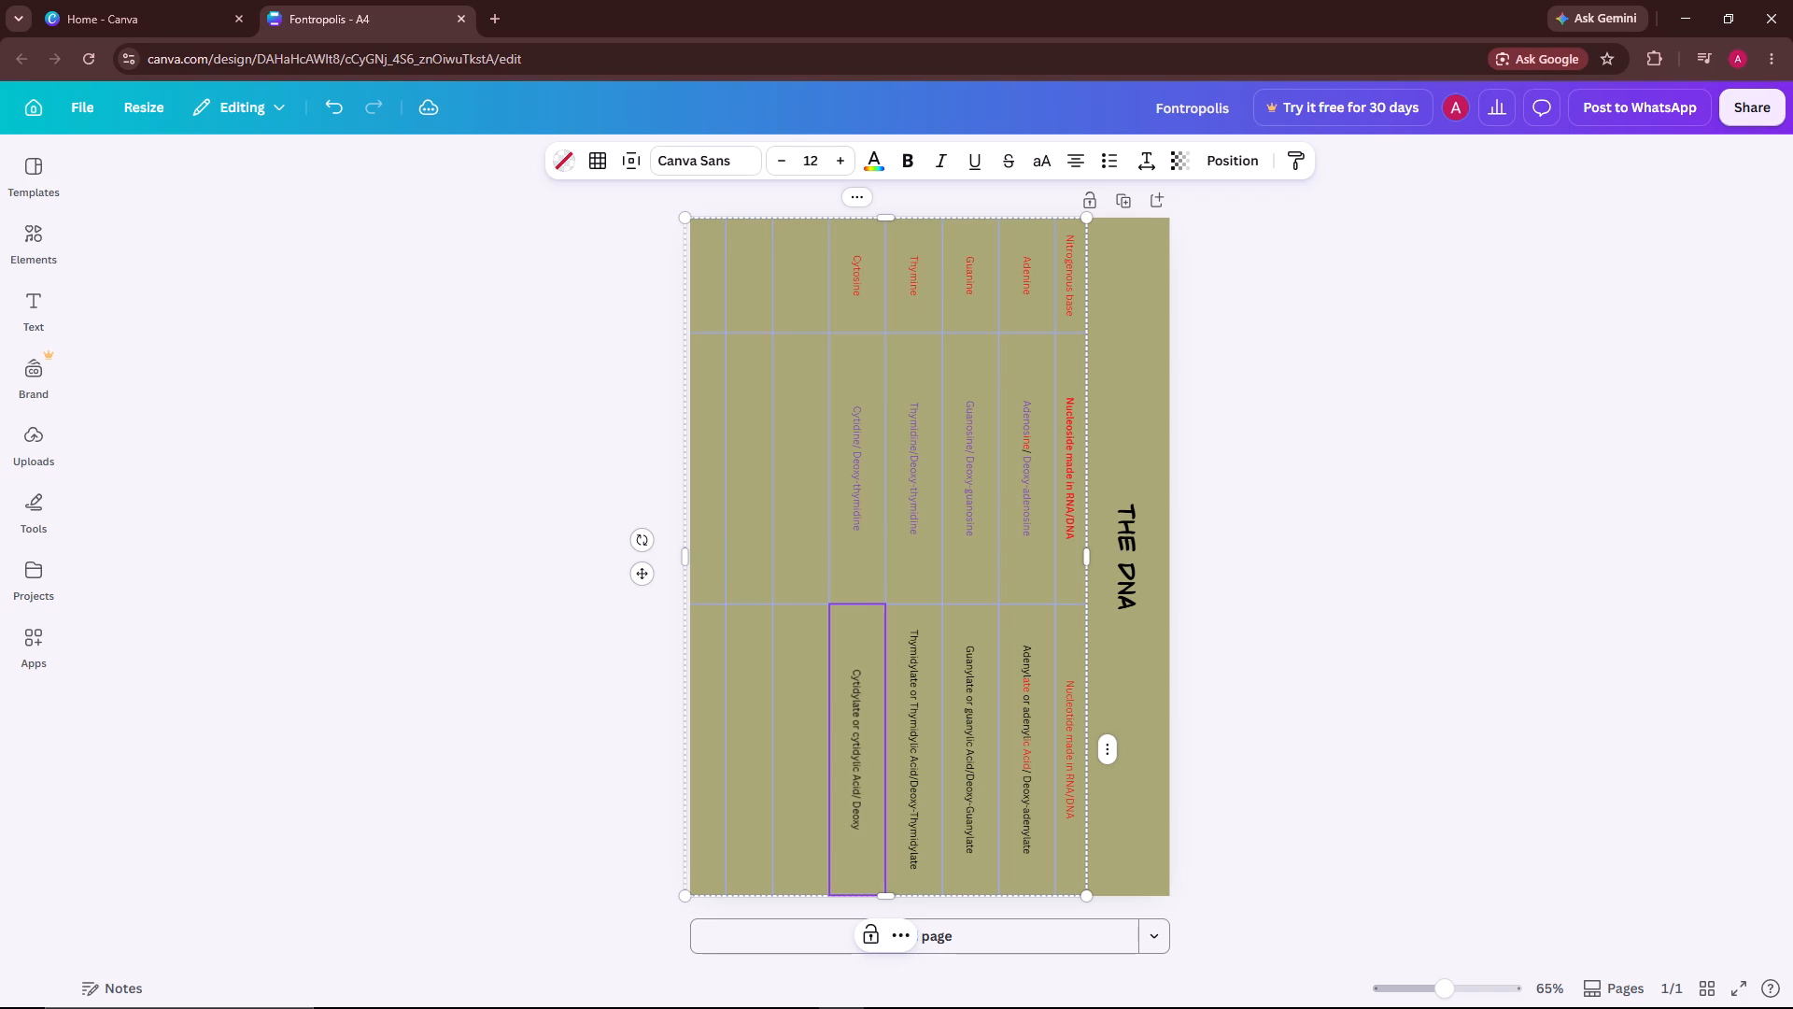
{"action": "key", "text": "minus"}
{"action": "type", "text": "yto"}
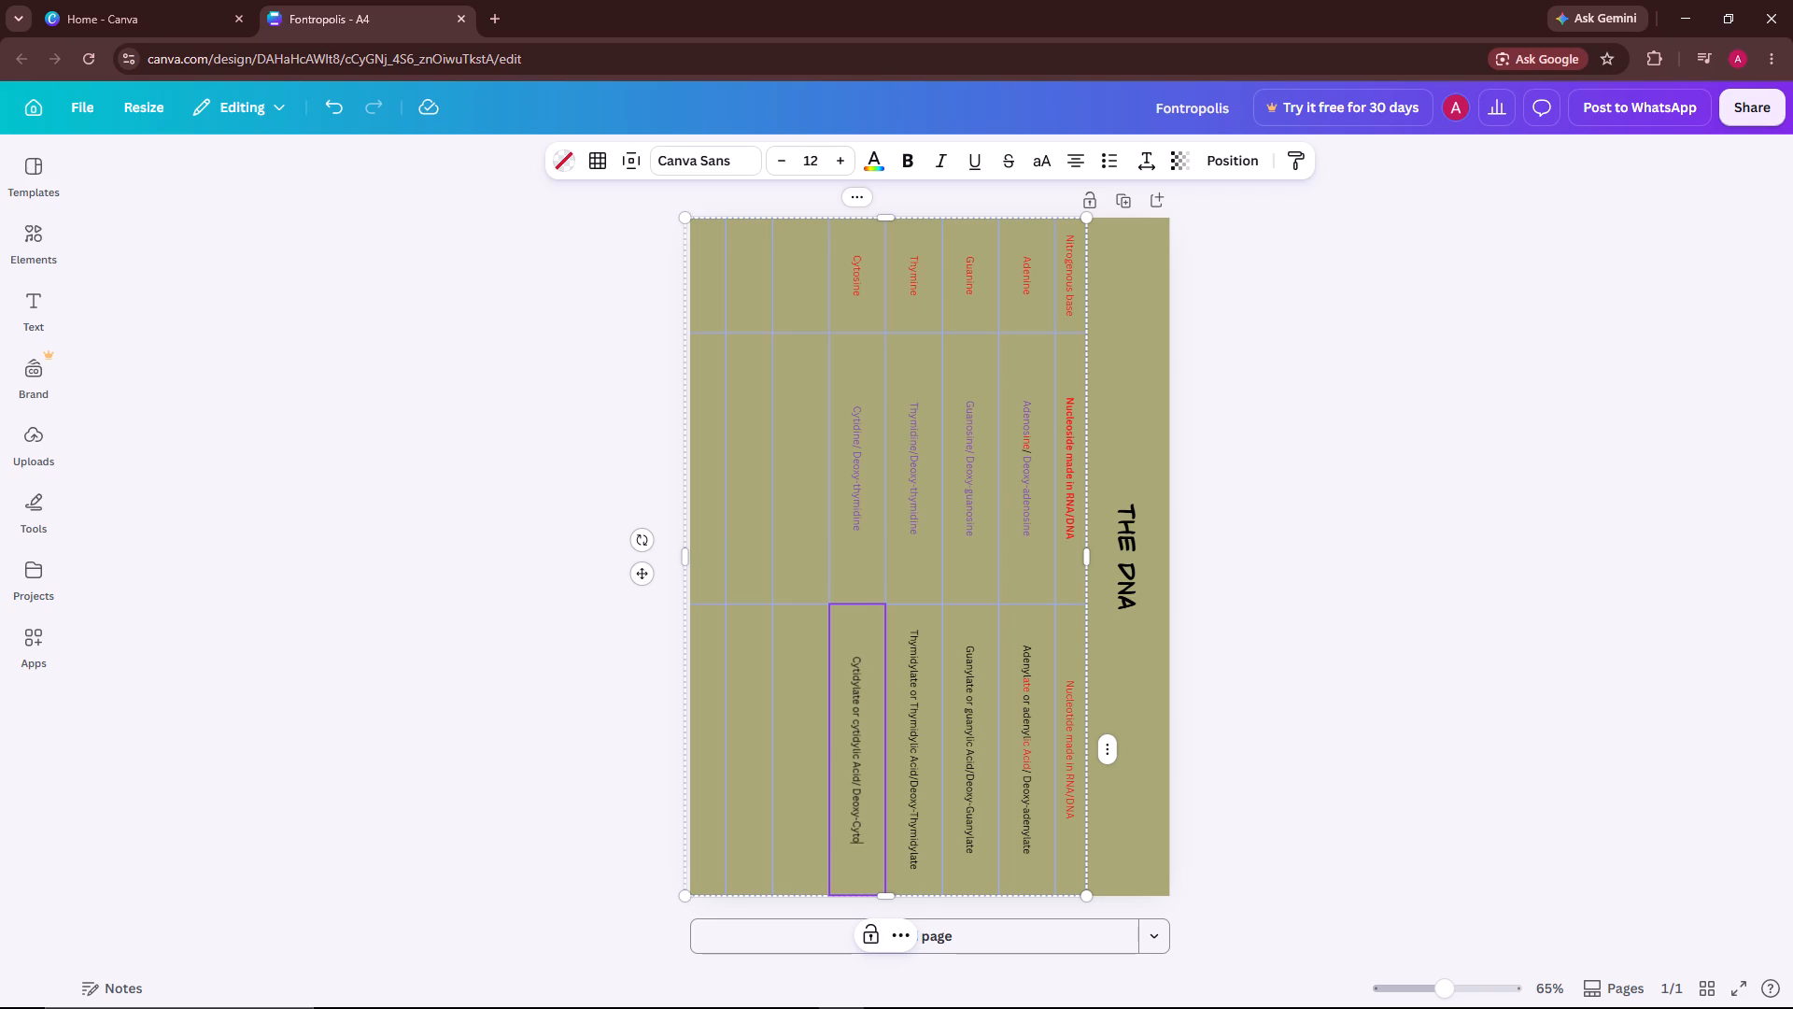
{"action": "key", "text": "BackSpace"}
{"action": "key", "text": "i"}
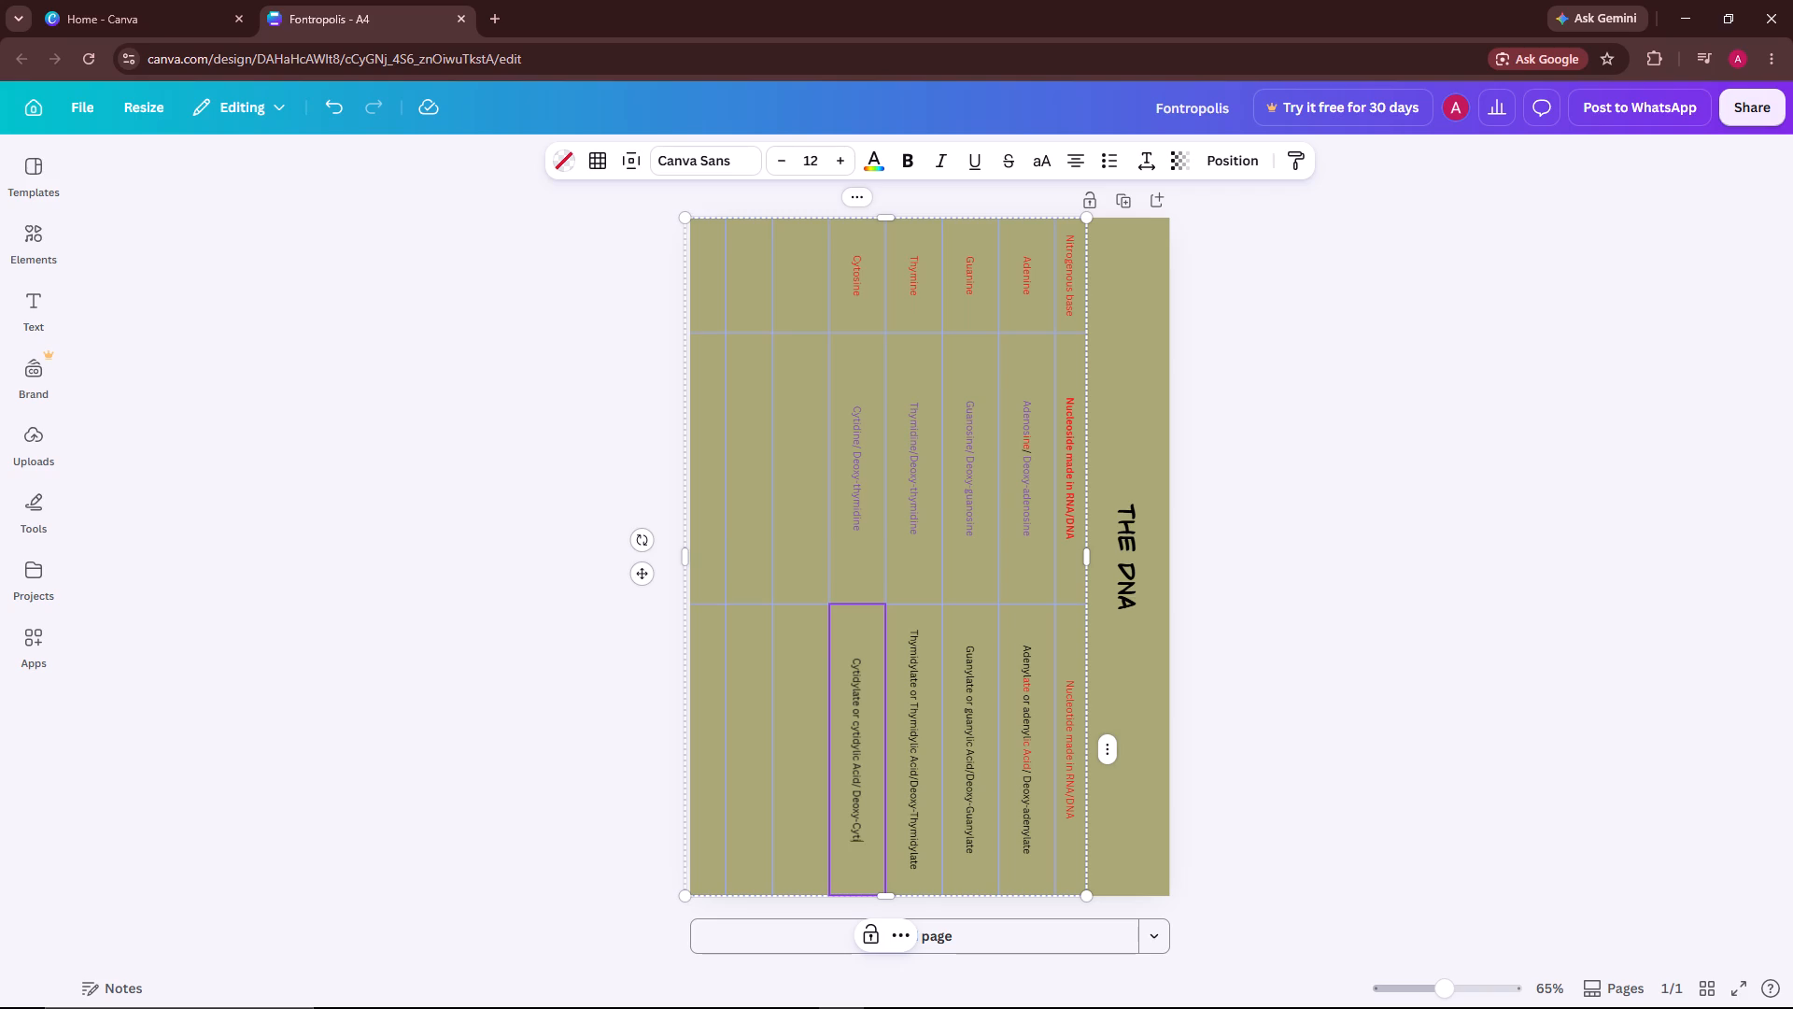
{"action": "type", "text": "dy"}
{"action": "type", "text": "late"}
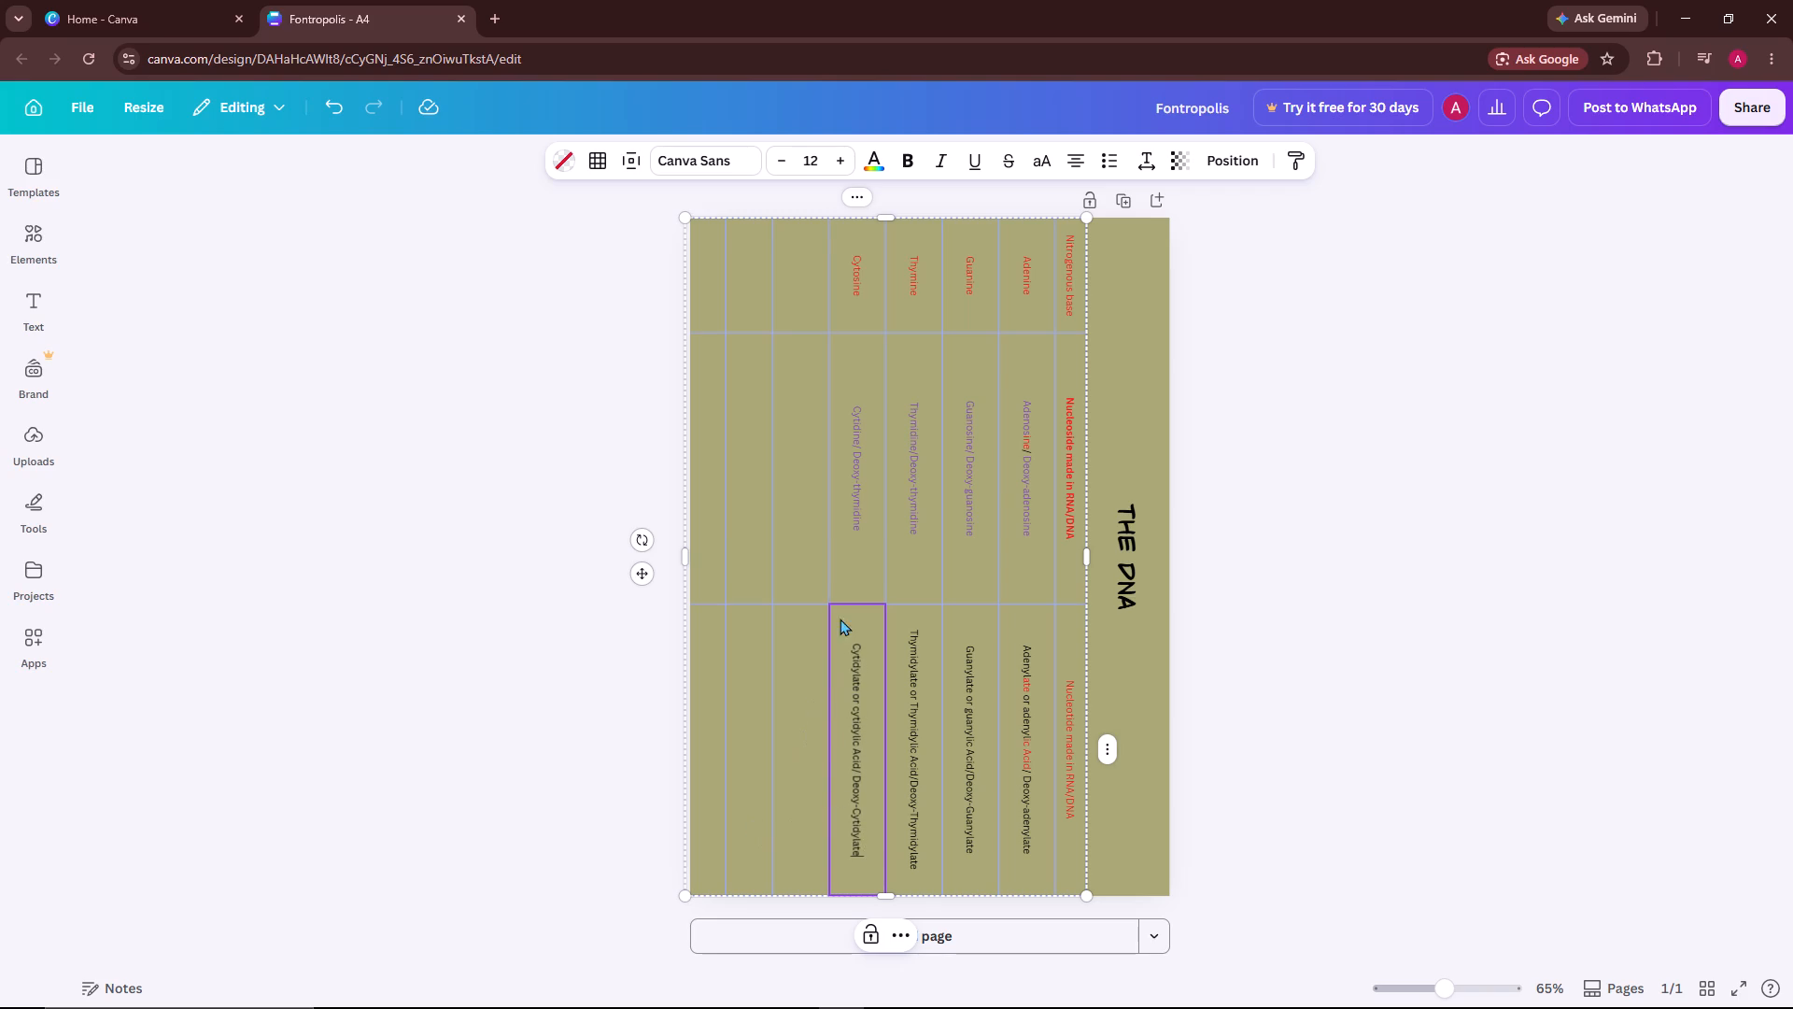
Enter "Uracil" in the nitrogenous base cell of the row after Cytosine.
{"action": "left_click", "coordinate": [804, 293]}
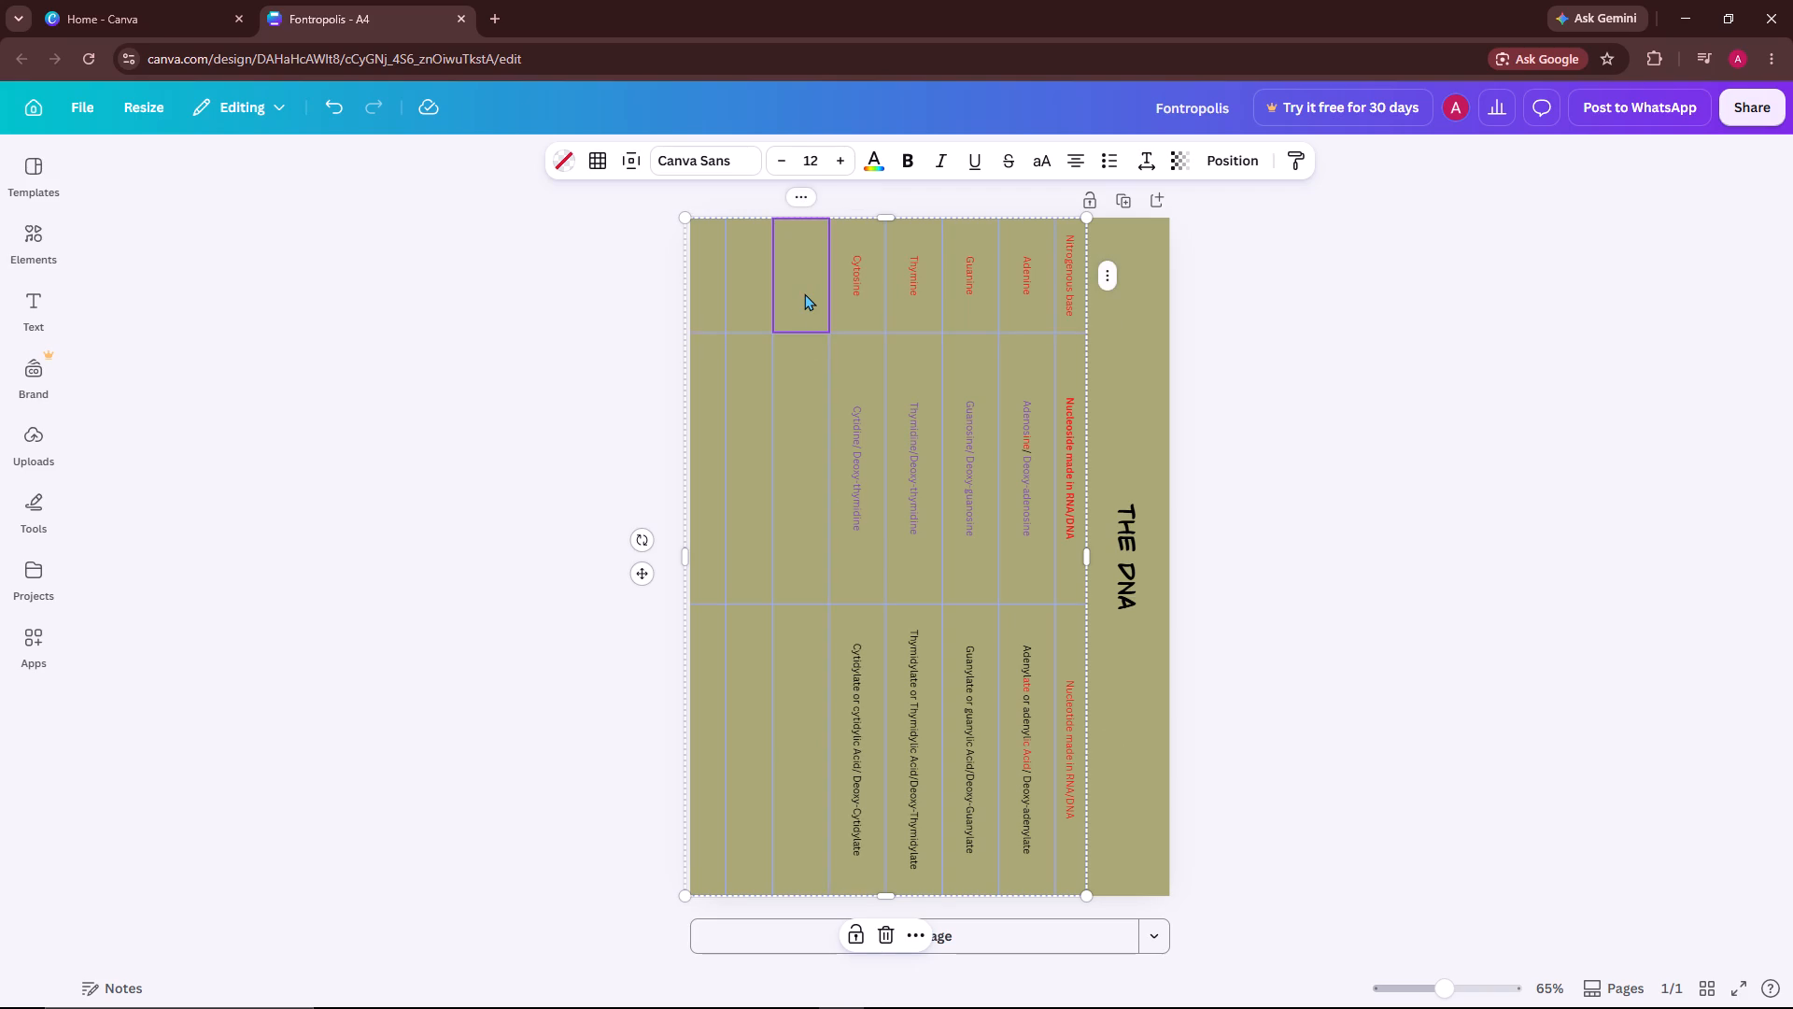
{"action": "key", "text": "u"}
{"action": "key", "text": "r"}
{"action": "type", "text": "acil"}
Colour the Uracil text red to match the other nitrogenous bases.
{"action": "left_click_drag", "start_coordinate": [798, 259], "coordinate": [796, 295]}
{"action": "left_click", "coordinate": [876, 163]}
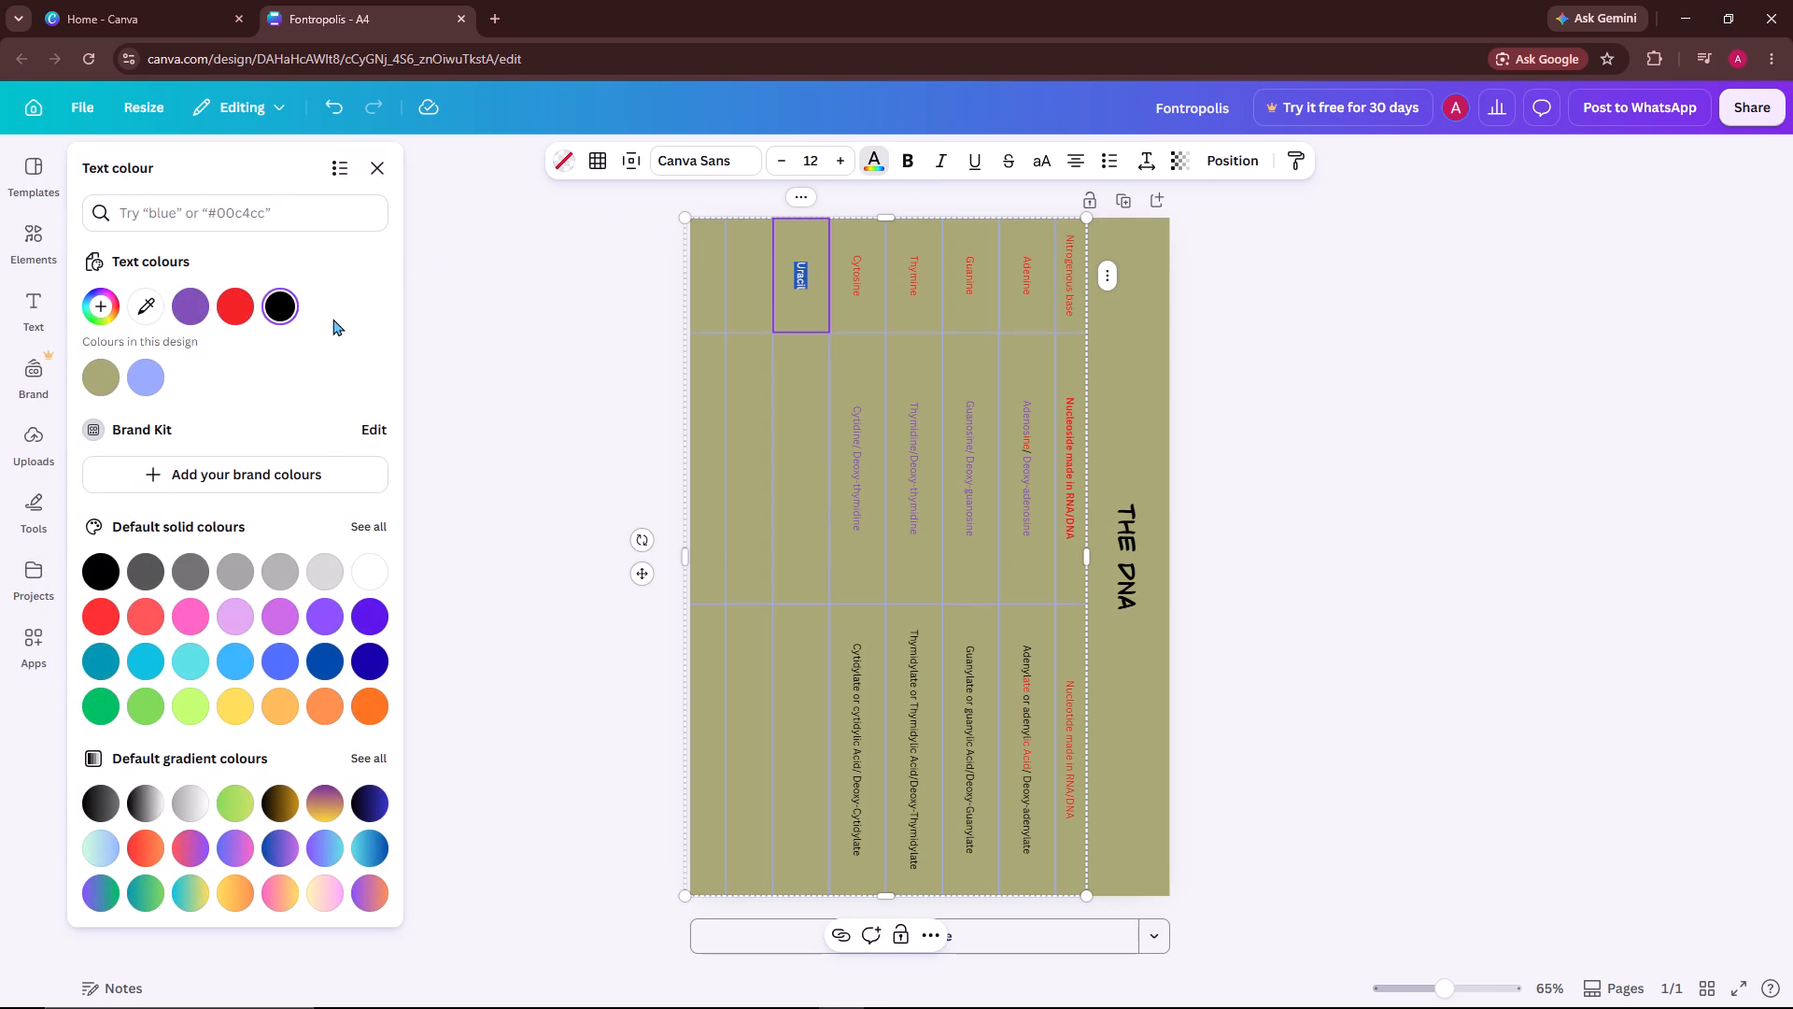
{"action": "left_click", "coordinate": [237, 301]}
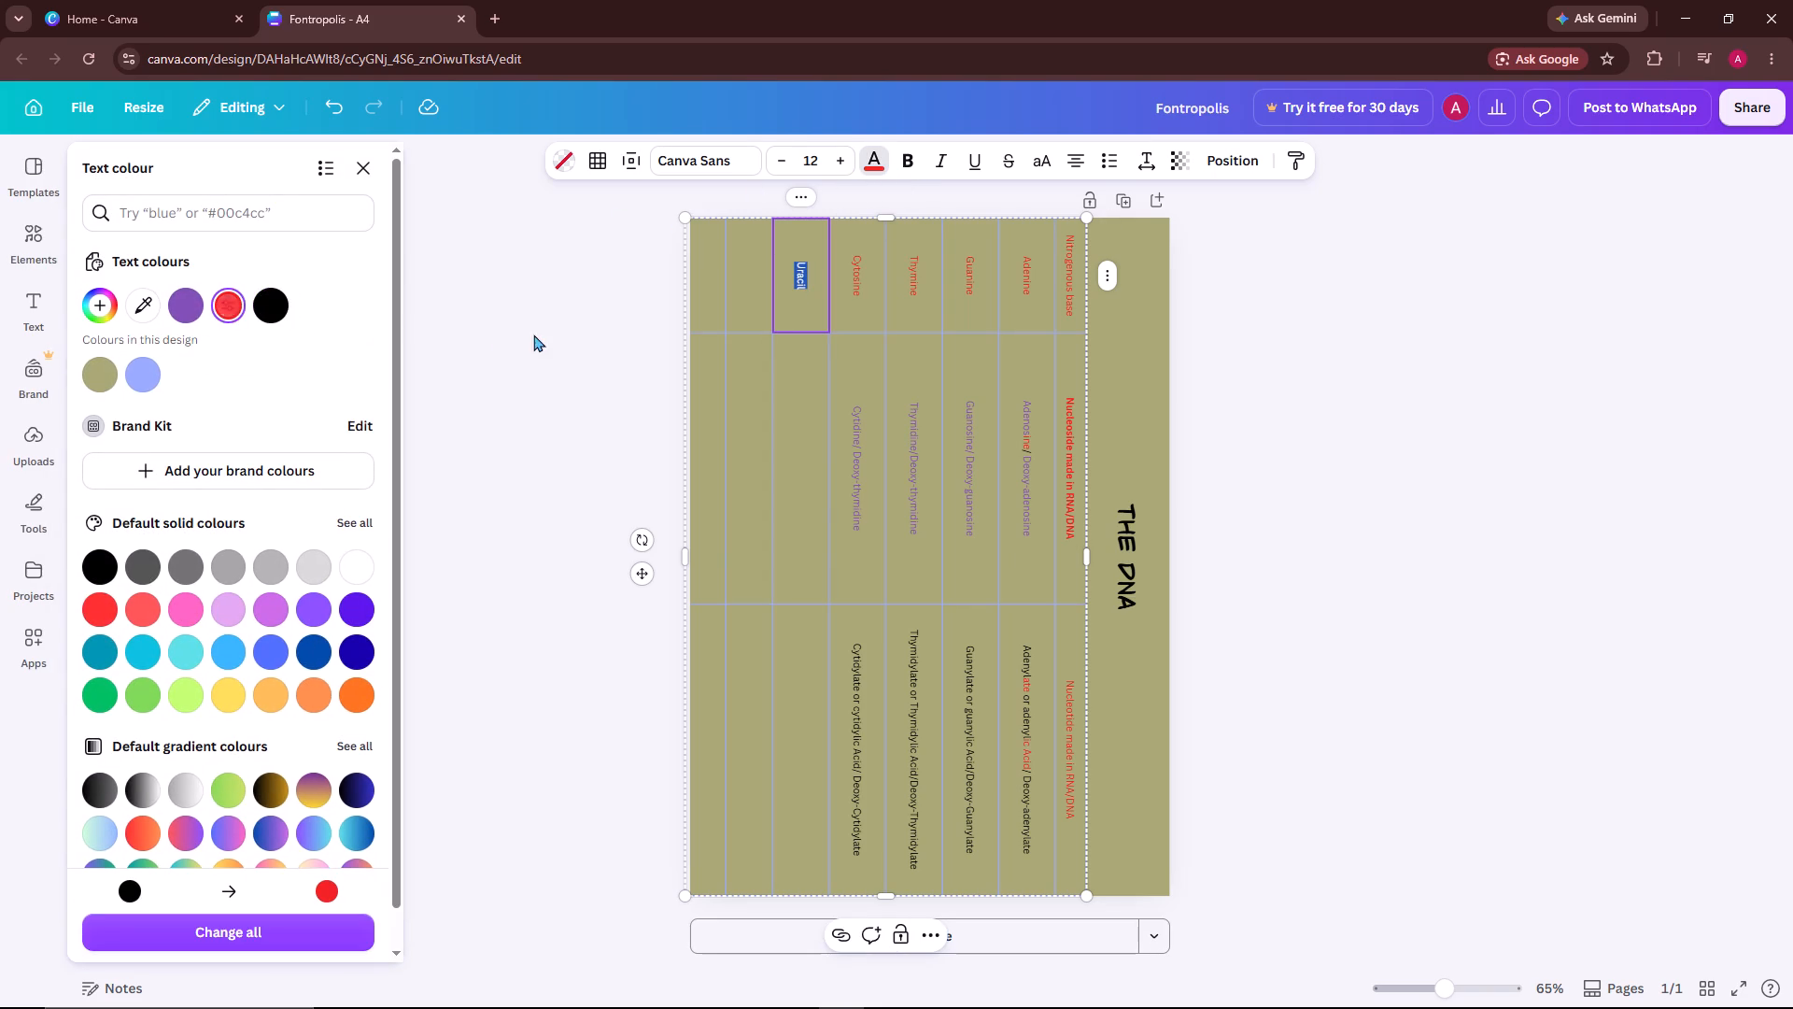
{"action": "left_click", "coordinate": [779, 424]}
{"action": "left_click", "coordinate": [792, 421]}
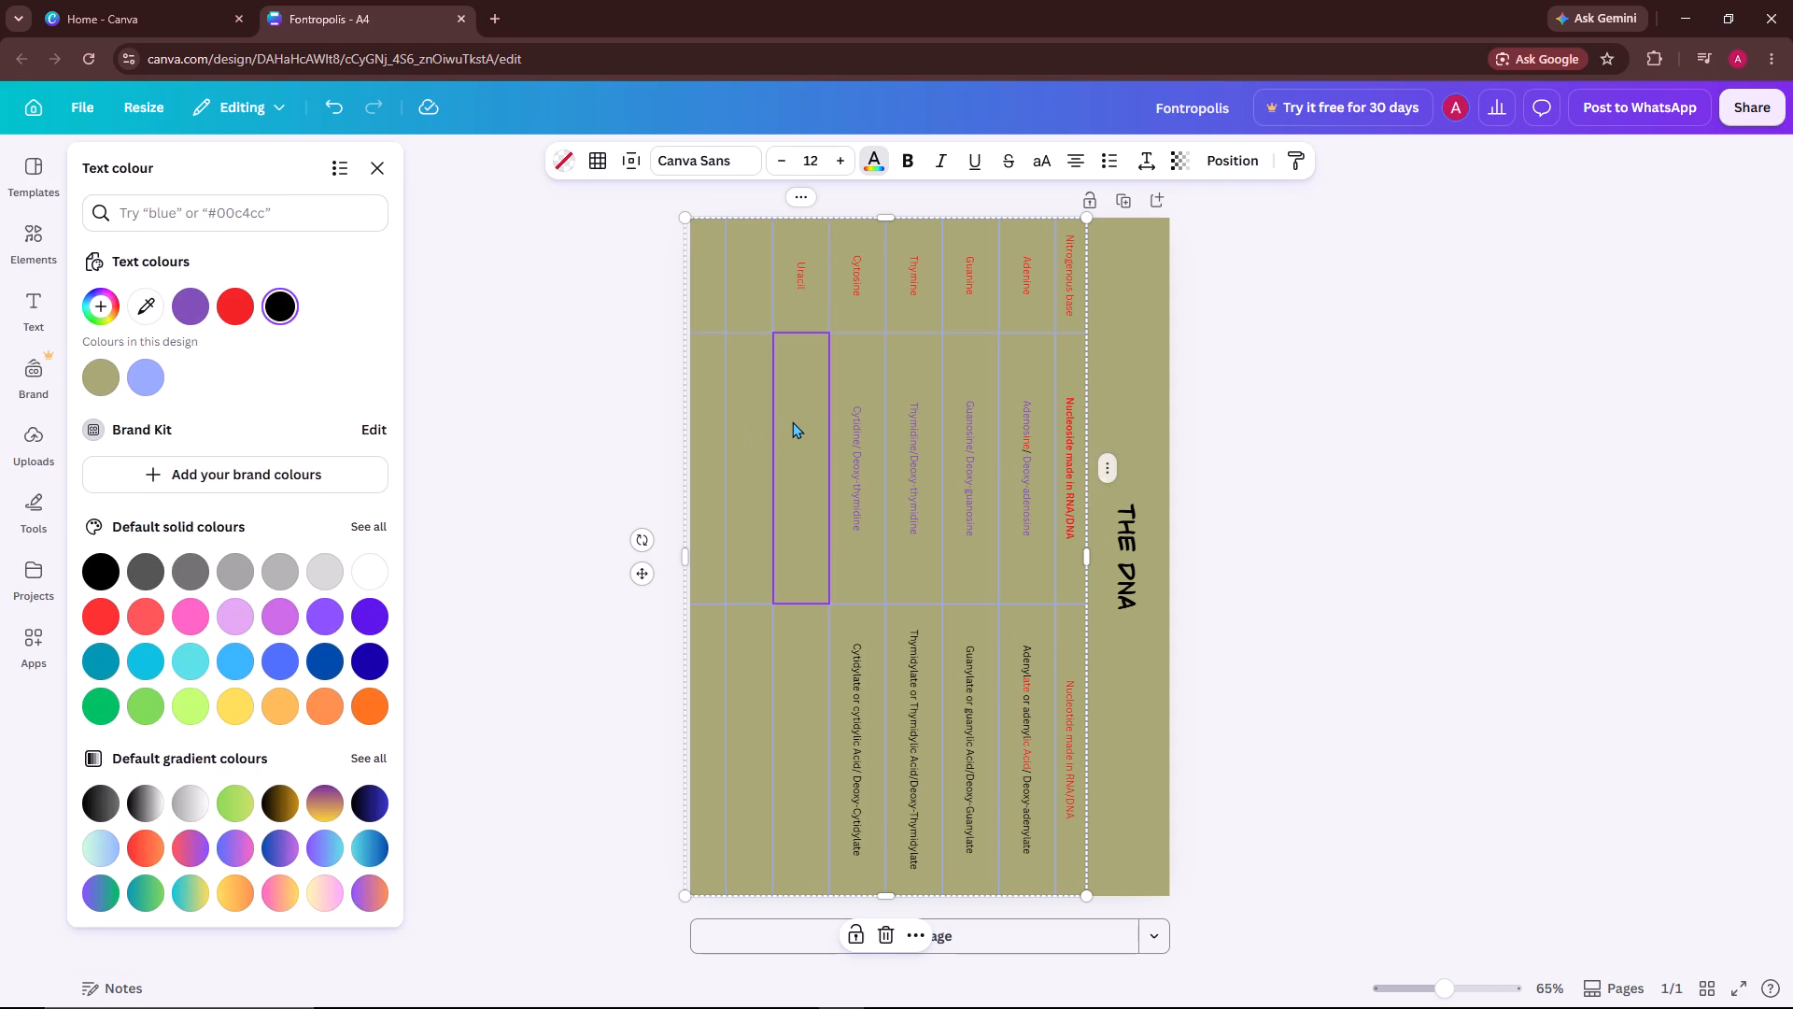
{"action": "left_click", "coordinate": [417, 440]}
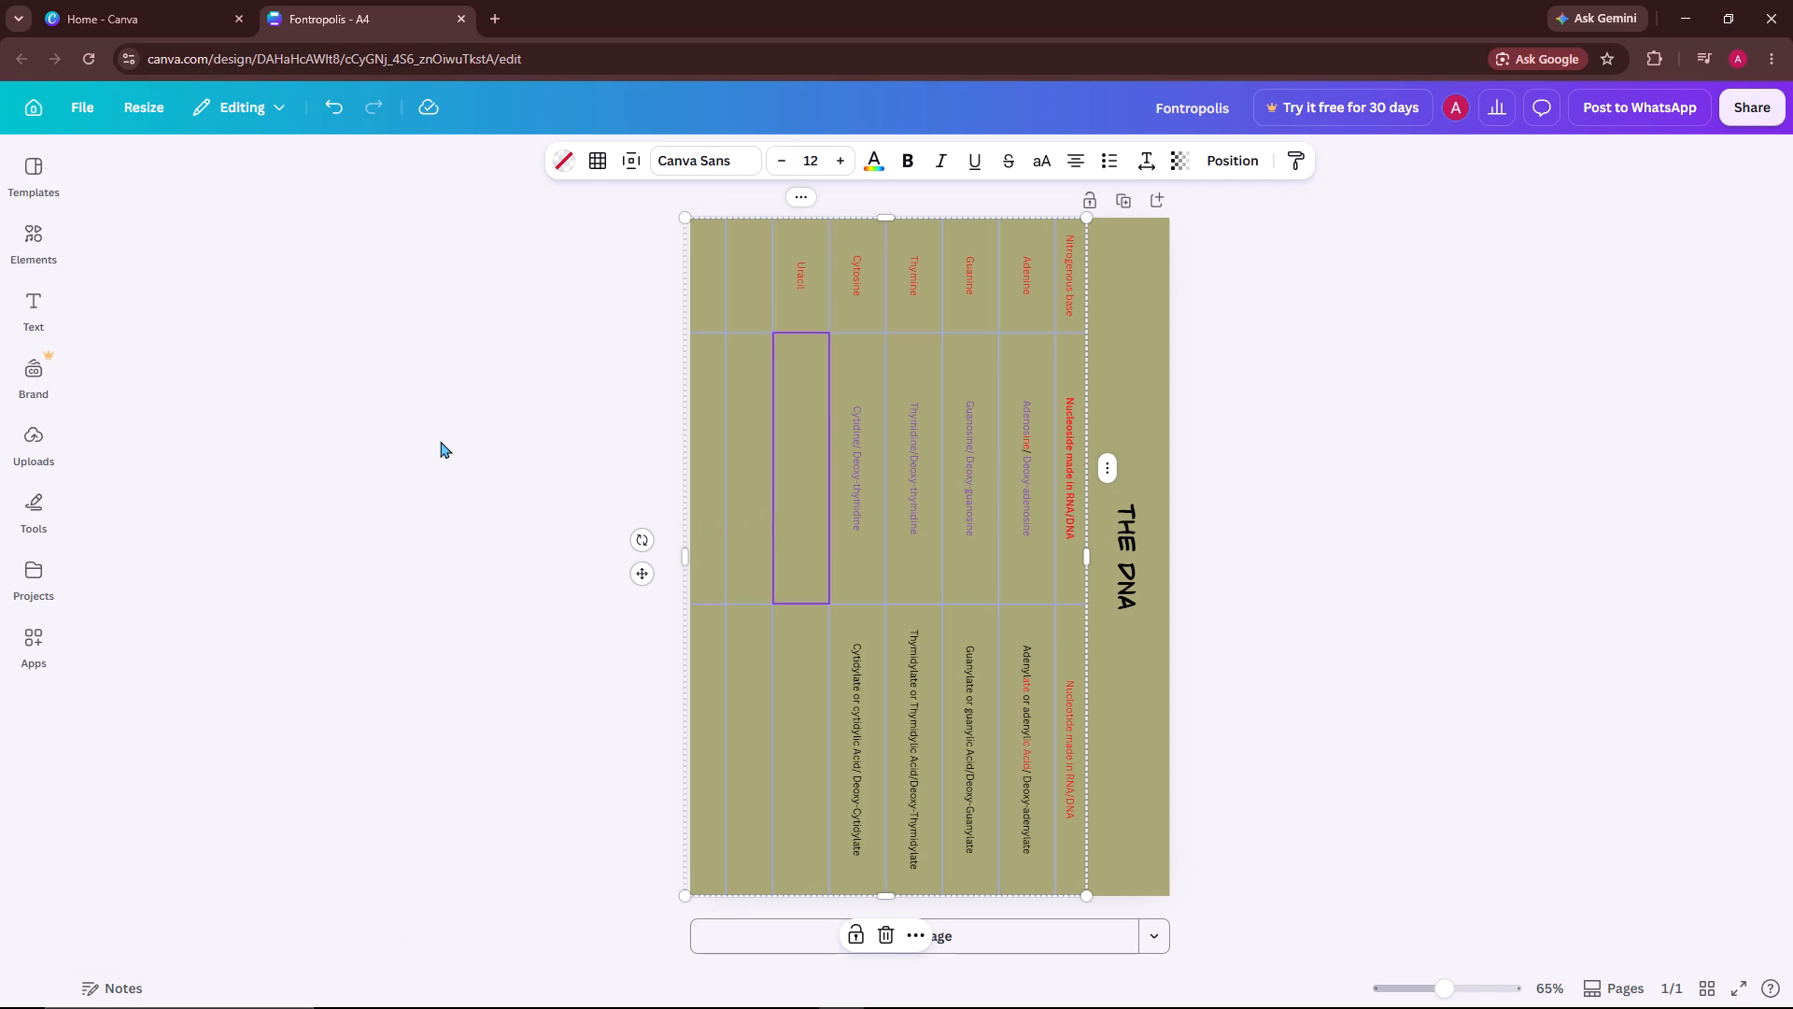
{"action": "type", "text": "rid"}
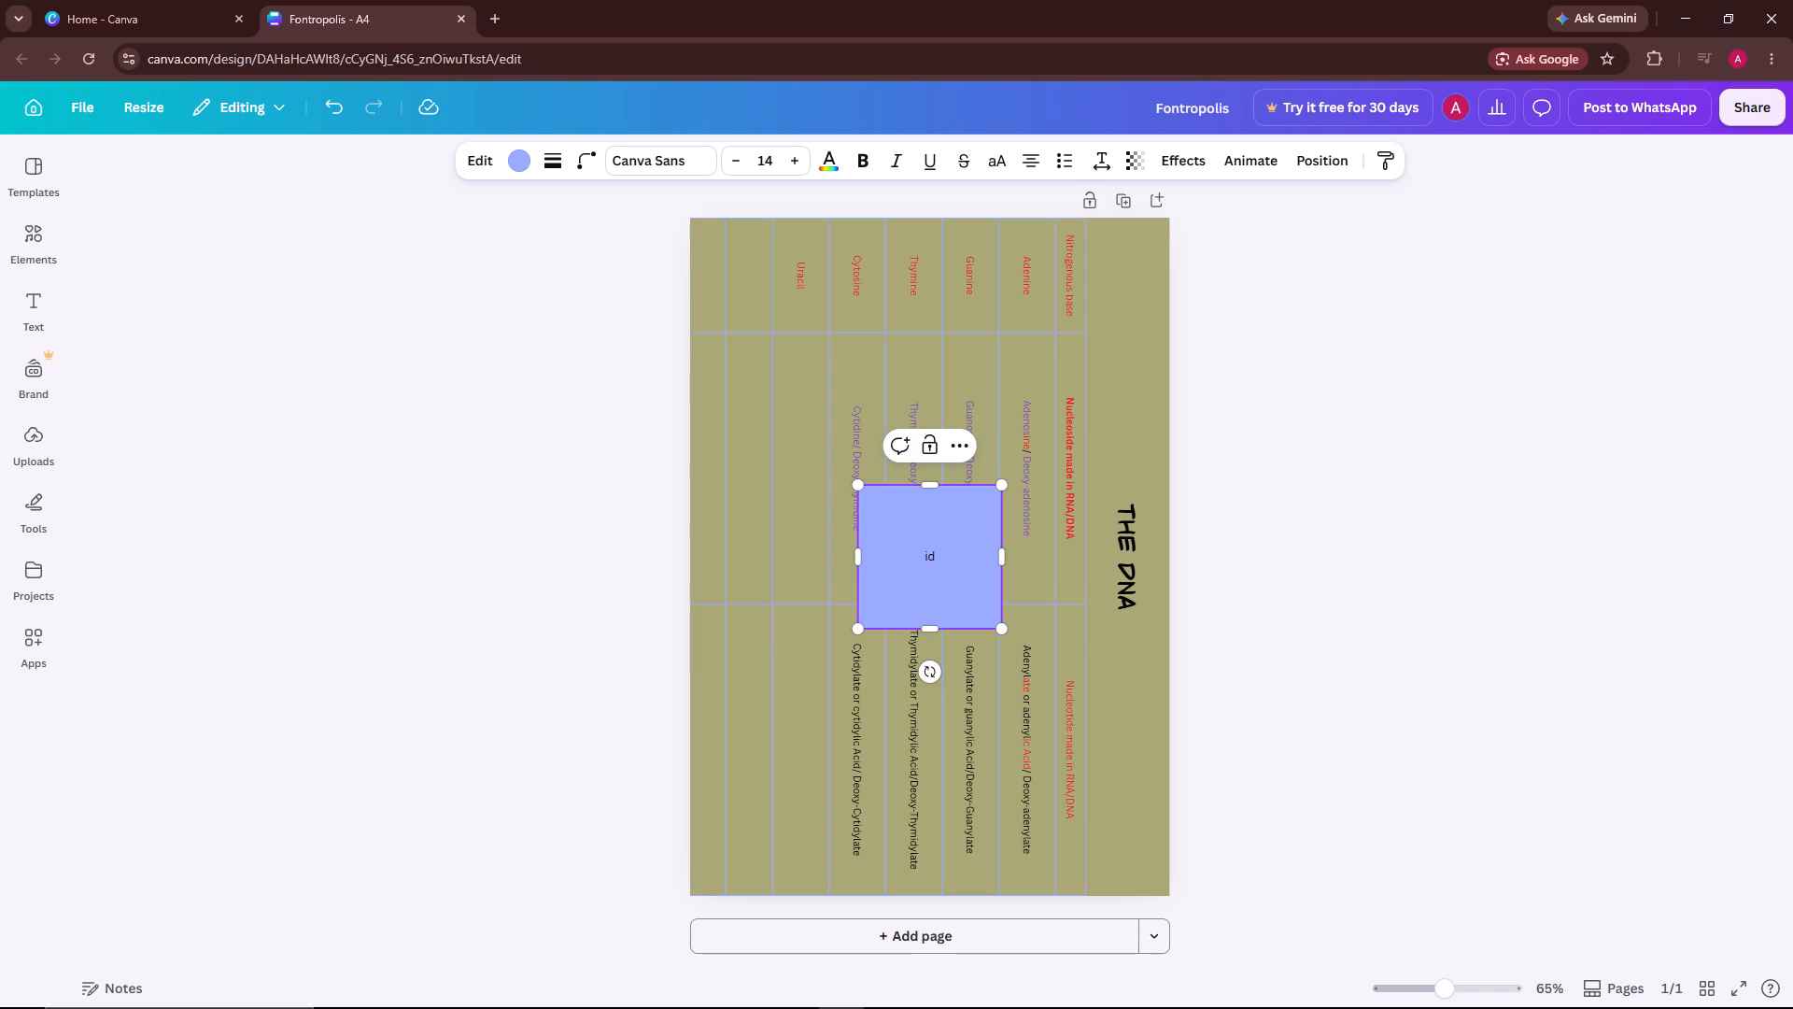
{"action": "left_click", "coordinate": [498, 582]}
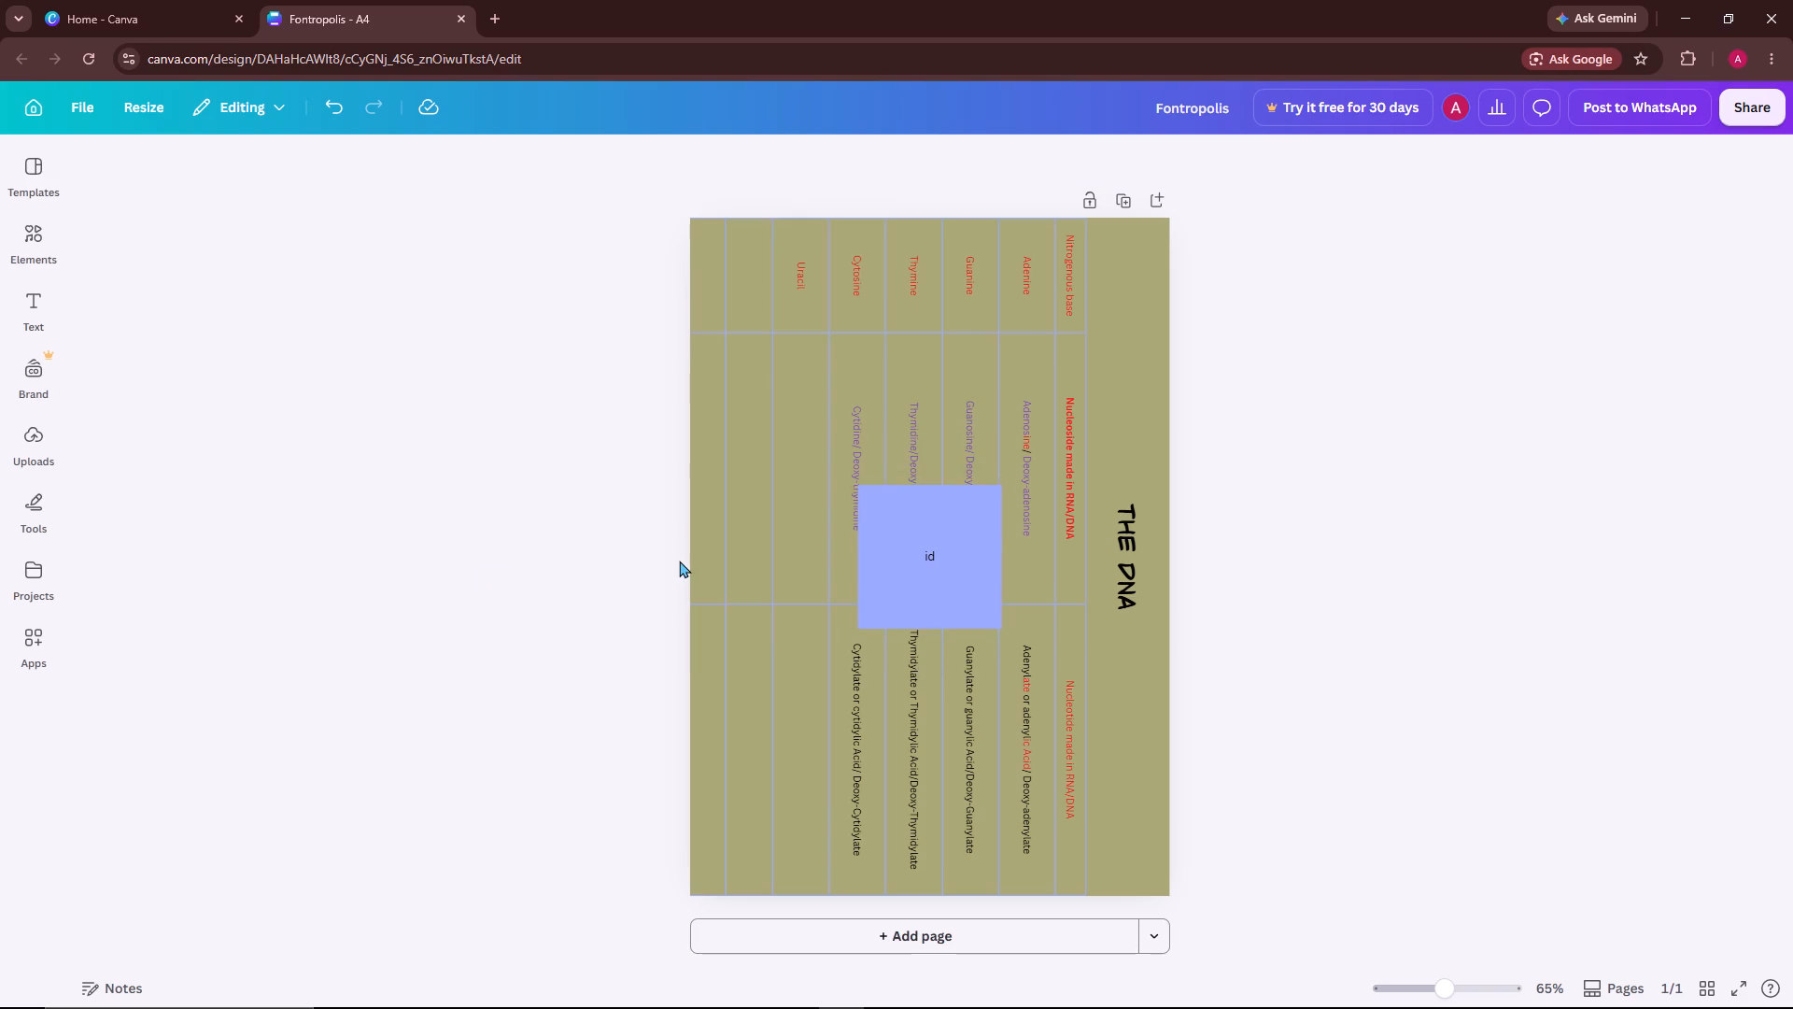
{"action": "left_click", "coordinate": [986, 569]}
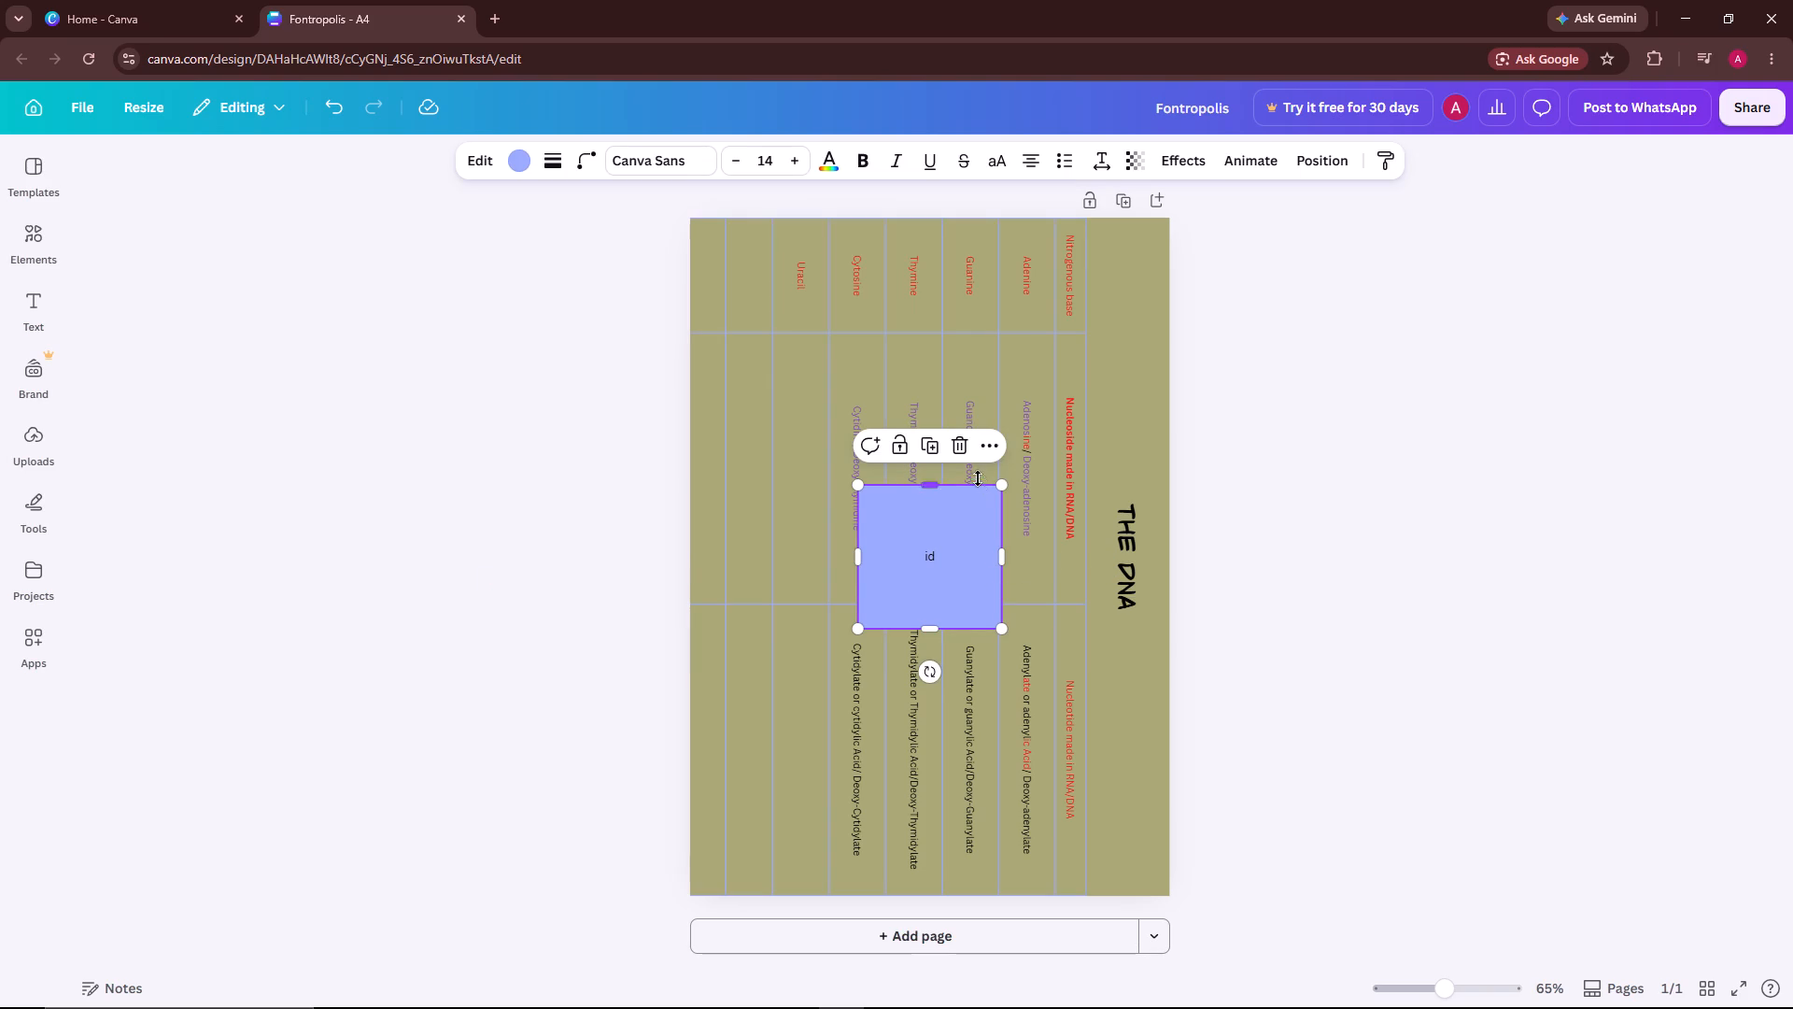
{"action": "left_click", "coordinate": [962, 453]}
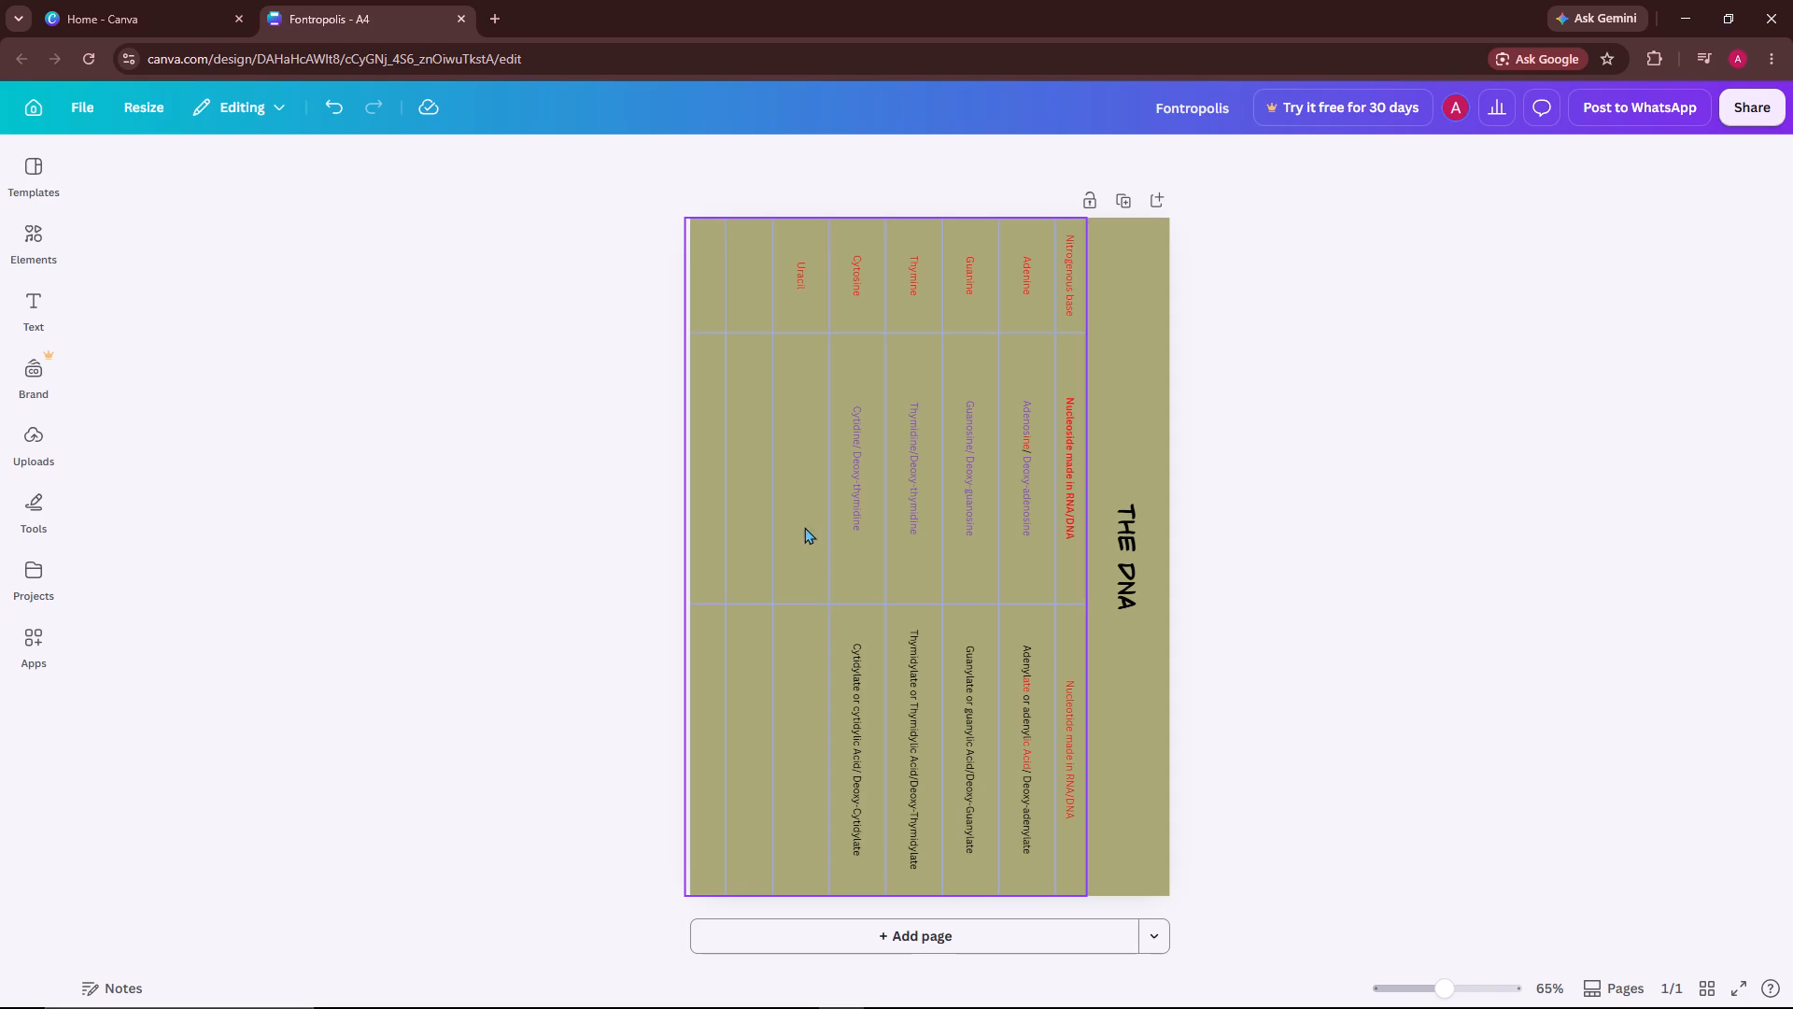
Enter "Uridine" in the nucleoside cell of the Uracil row.
{"action": "left_click", "coordinate": [791, 438]}
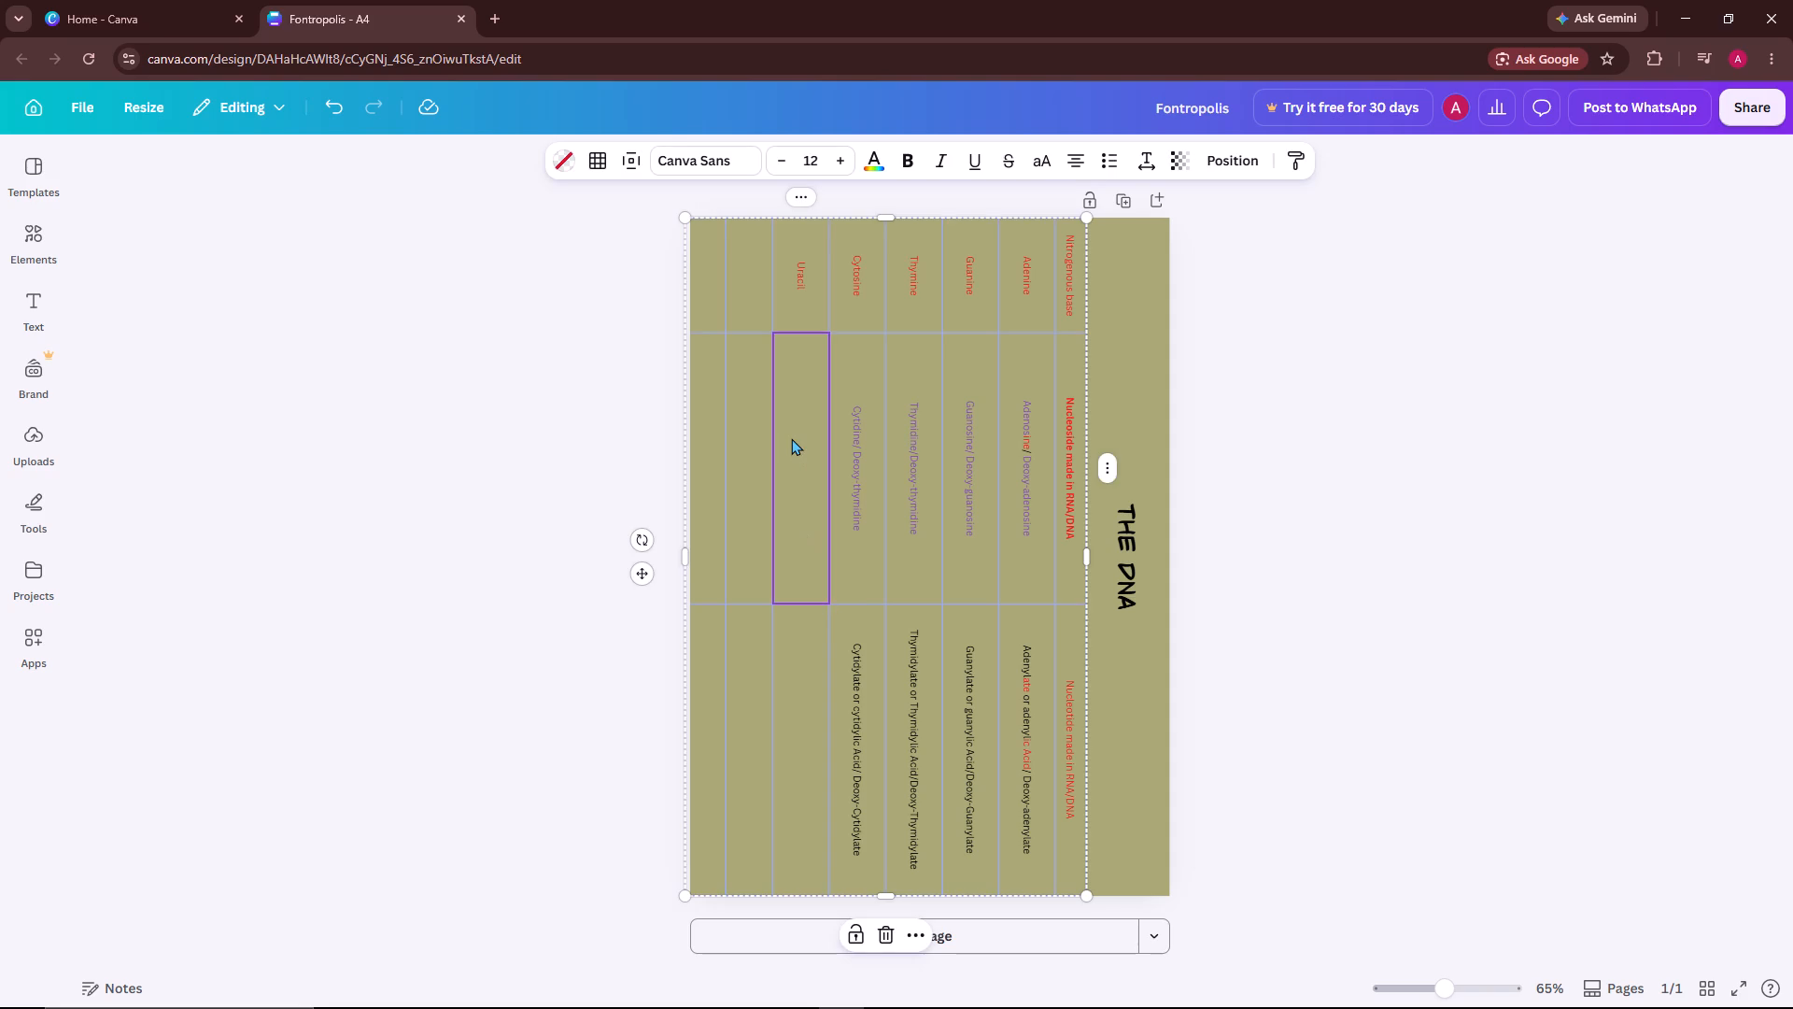
{"action": "key", "text": "u"}
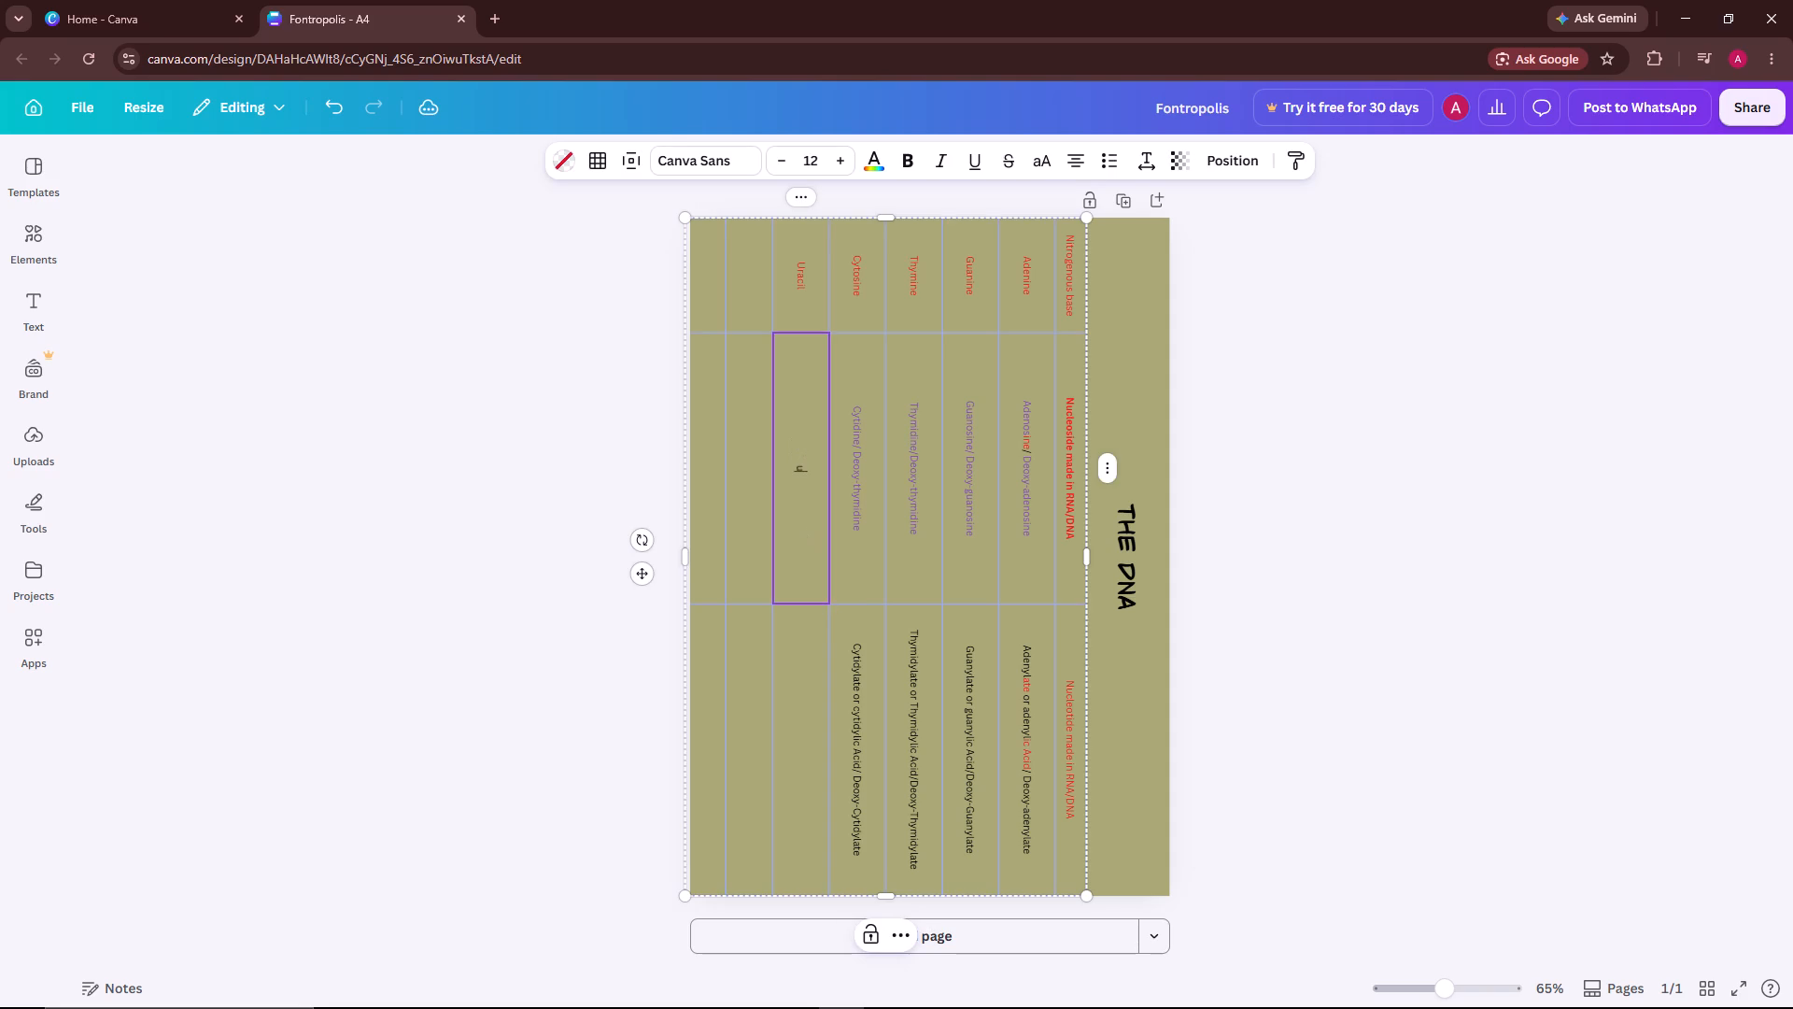
{"action": "key", "text": "BackSpace"}
{"action": "key", "text": "u"}
{"action": "key", "text": "r"}
{"action": "key", "text": "i"}
{"action": "type", "text": "di"}
{"action": "type", "text": "ne"}
Complete the Uracil row's nucleoside cell so it reads "Uridine/ Deoxy-uridine".
{"action": "key", "text": "slash"}
{"action": "key", "text": "space"}
{"action": "key", "text": "d"}
{"action": "type", "text": "eoxy"}
{"action": "key", "text": "minus"}
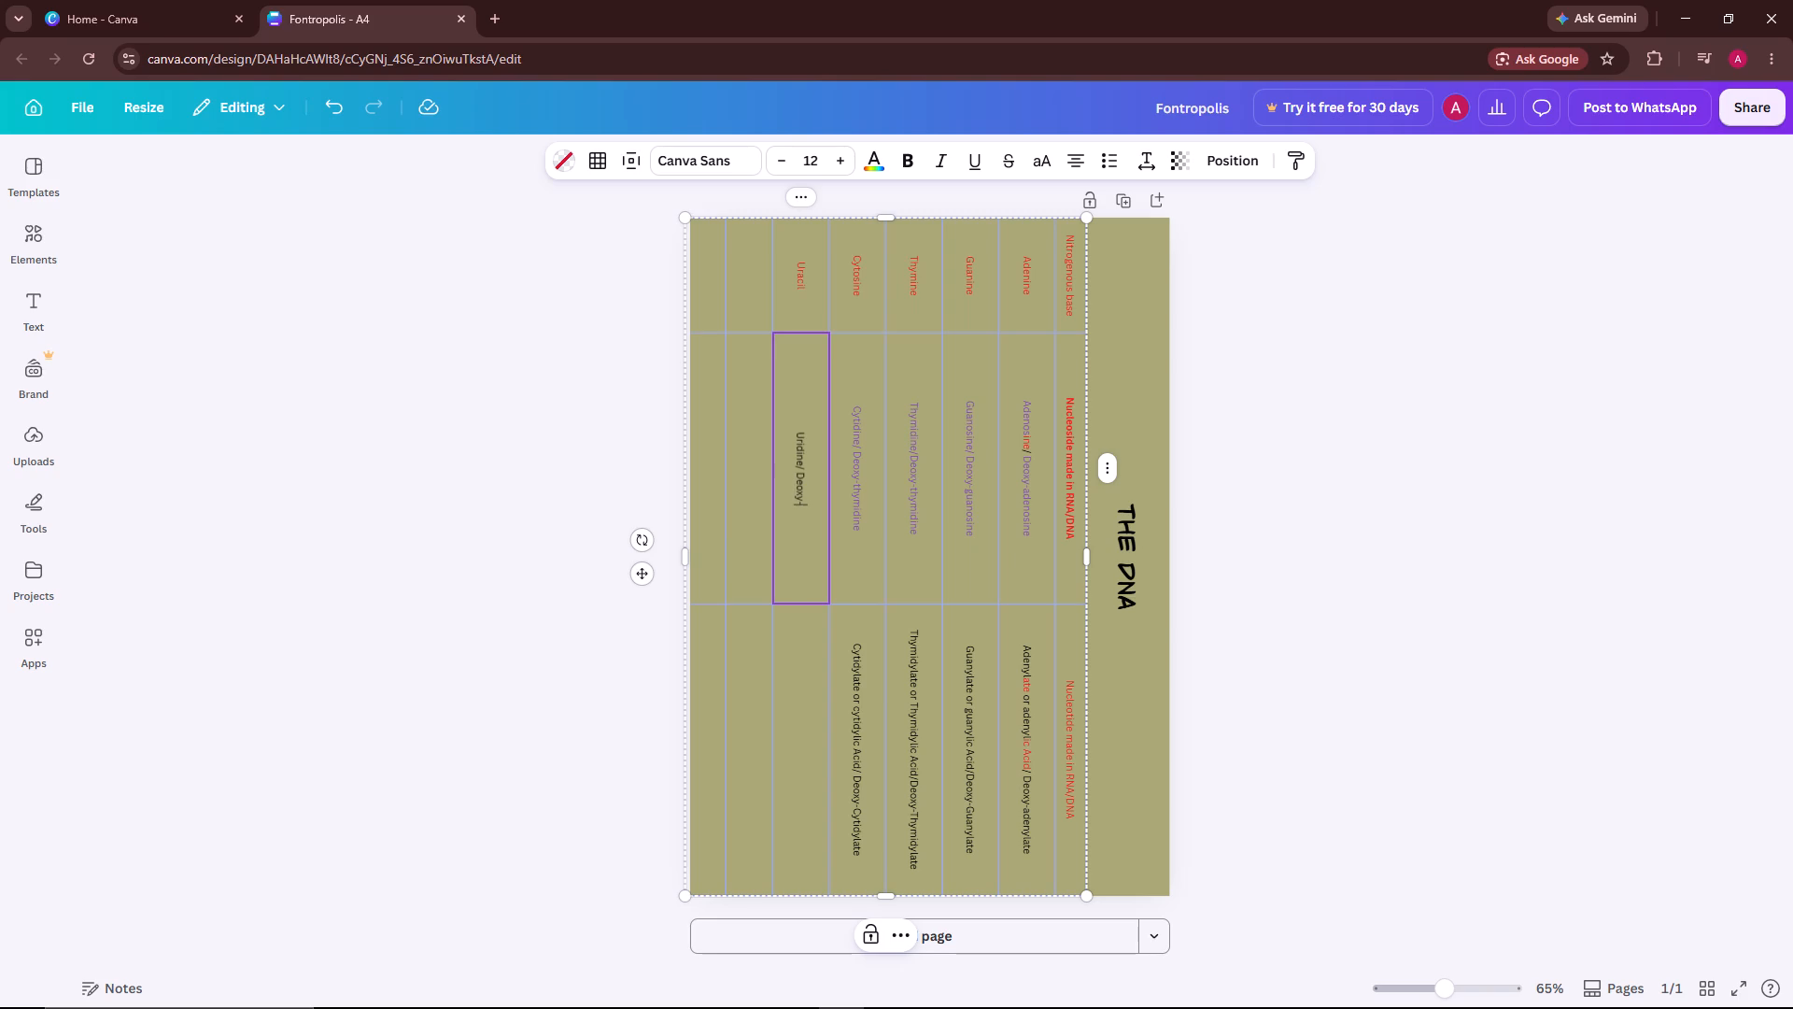
{"action": "type", "text": "ur"}
{"action": "key", "text": "i"}
{"action": "type", "text": "din"}
{"action": "key", "text": "e"}
Colour the "Uridine/ Deoxy-uridine" text lavender #8150b8 to match the other nucleosides.
{"action": "left_click_drag", "start_coordinate": [804, 412], "coordinate": [804, 425]}
{"action": "left_click_drag", "start_coordinate": [804, 425], "coordinate": [802, 531]}
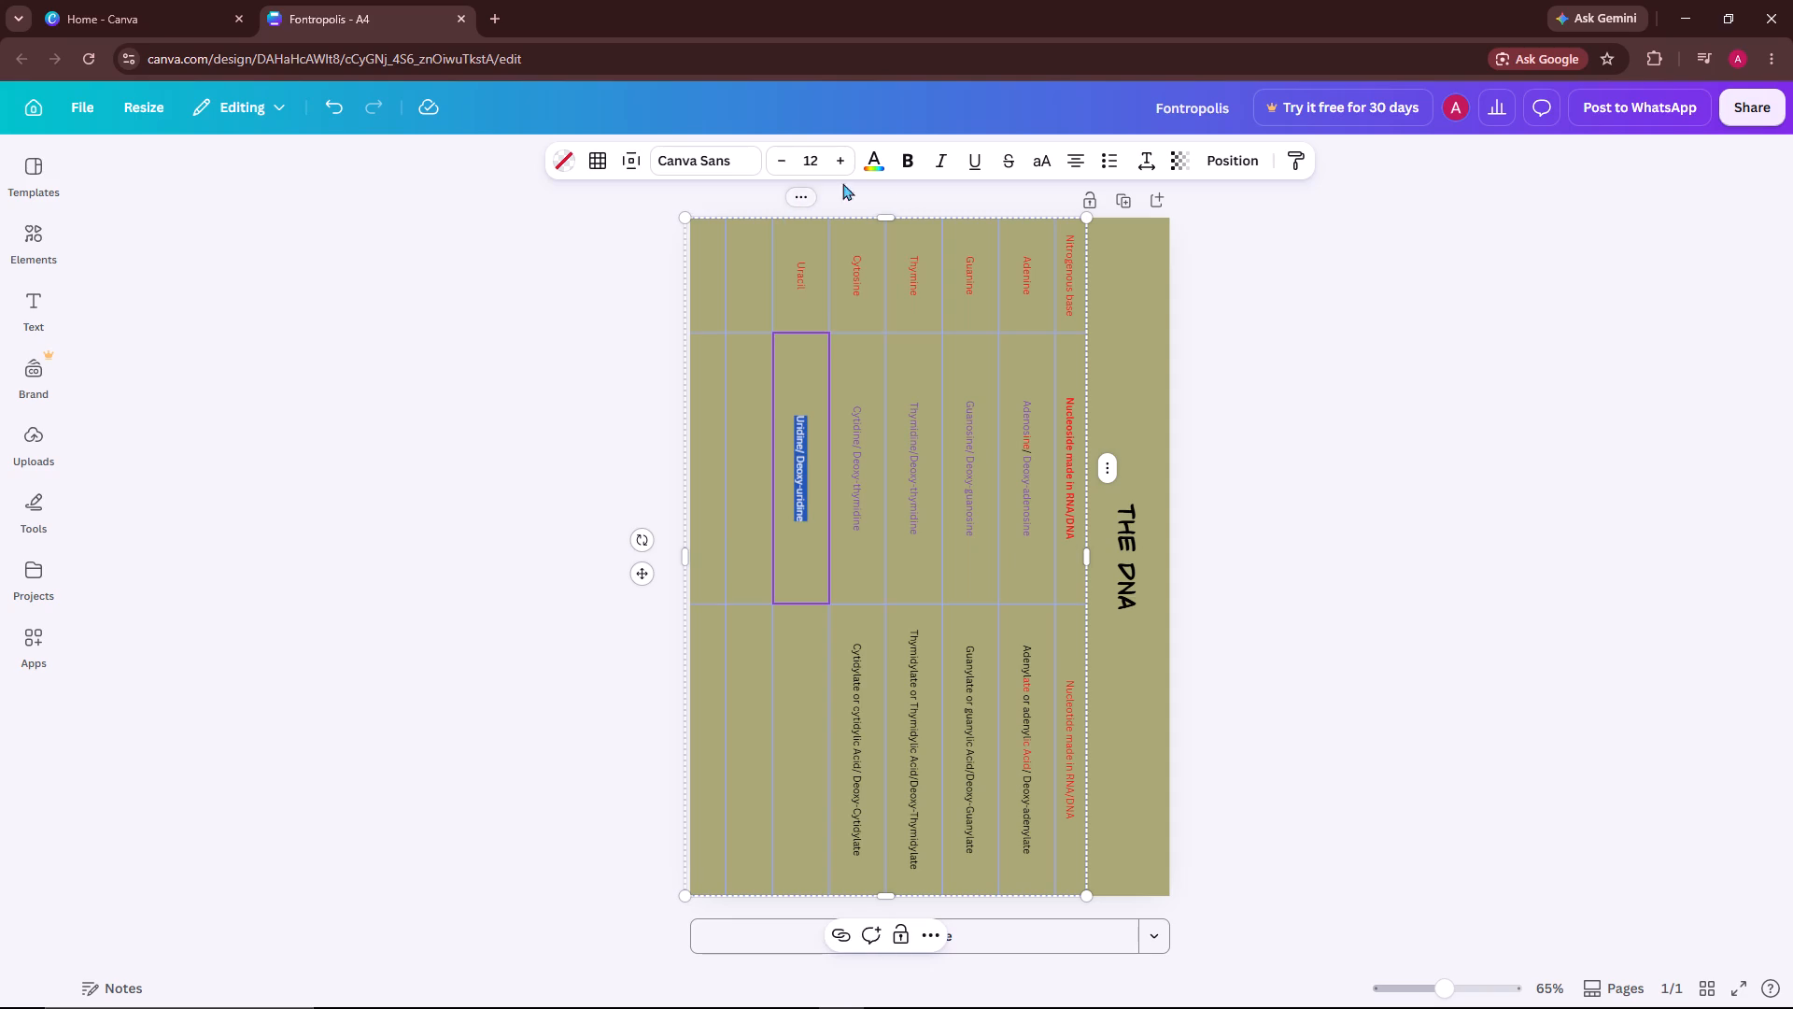
{"action": "left_click", "coordinate": [876, 170]}
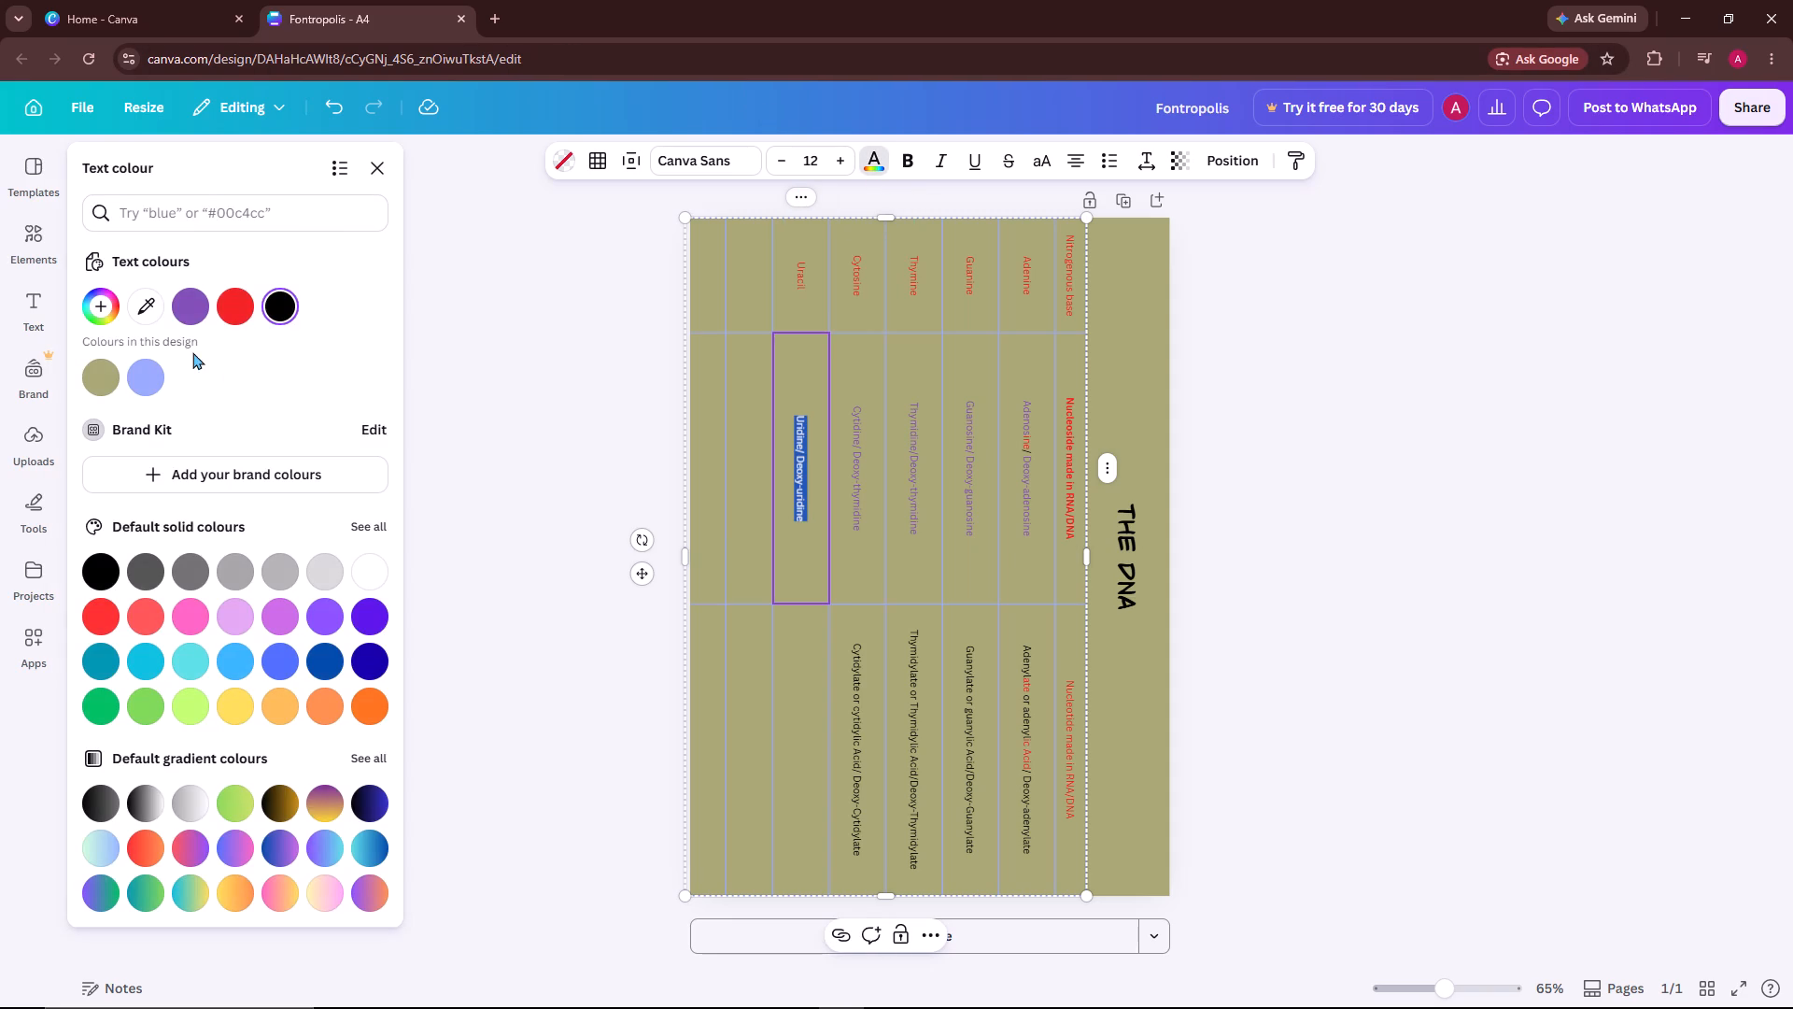
{"action": "left_click", "coordinate": [185, 310]}
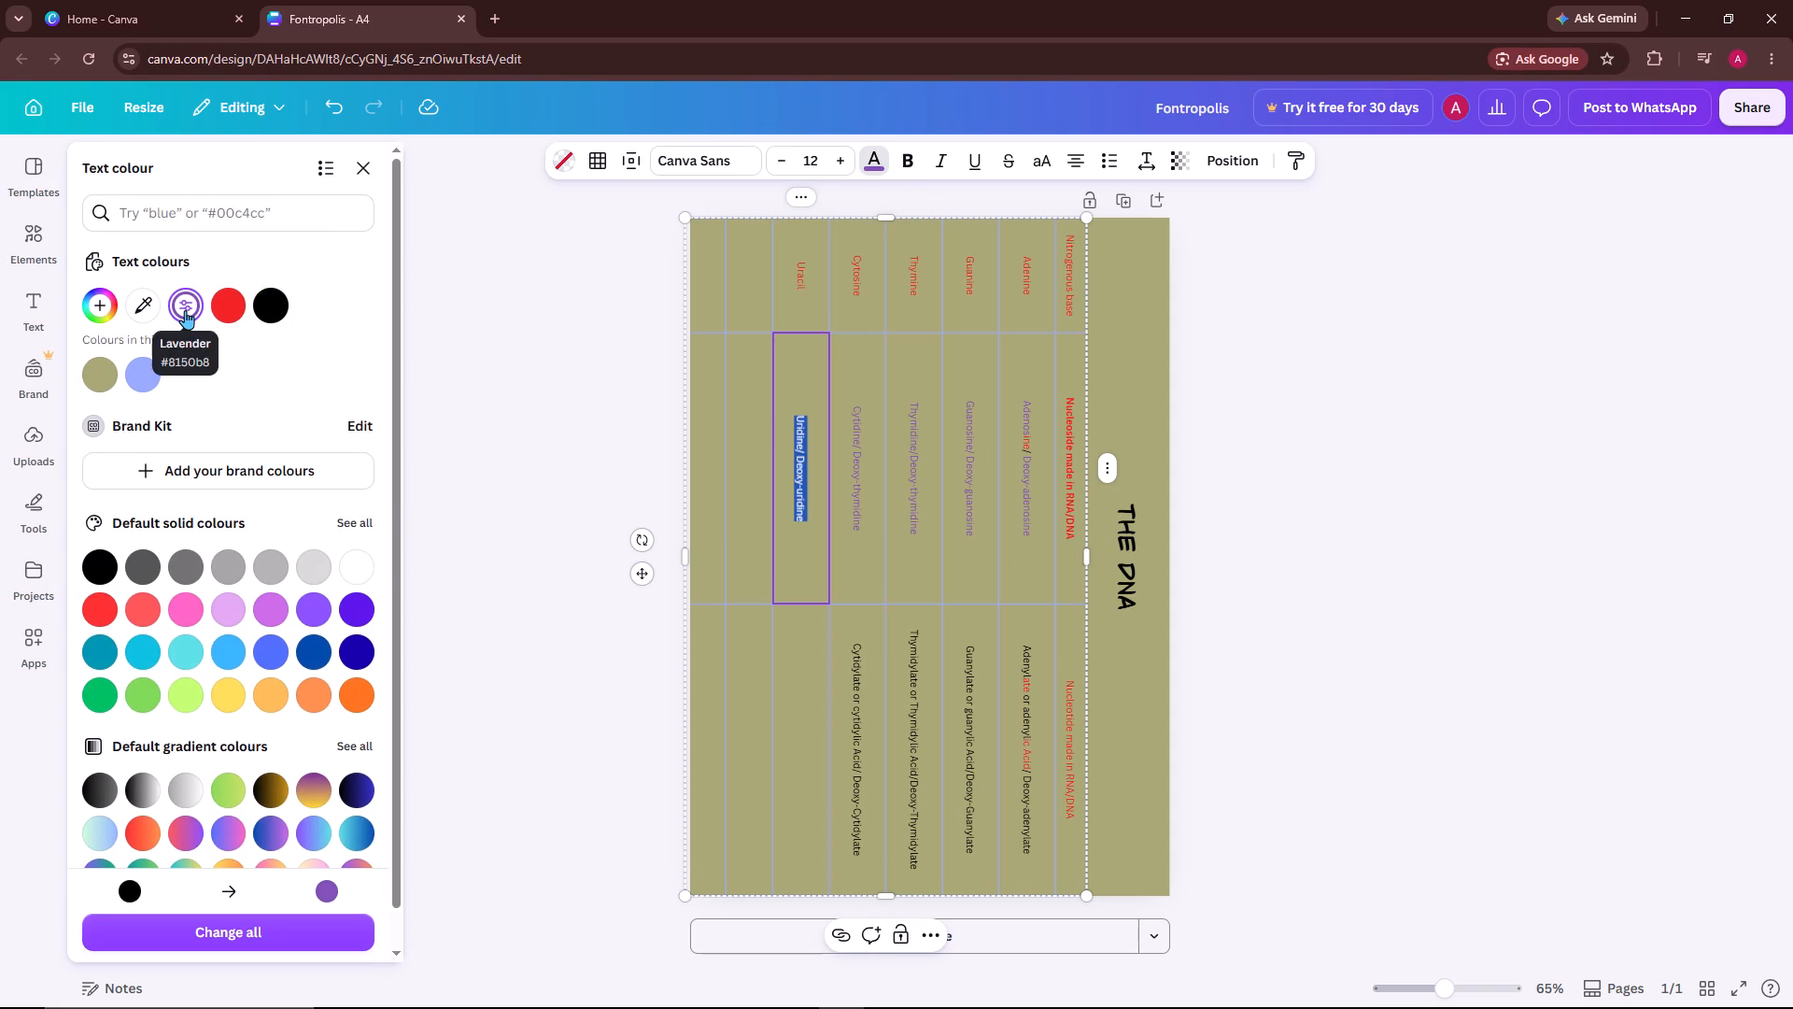
{"action": "left_click", "coordinate": [553, 394]}
{"action": "left_click", "coordinate": [552, 393]}
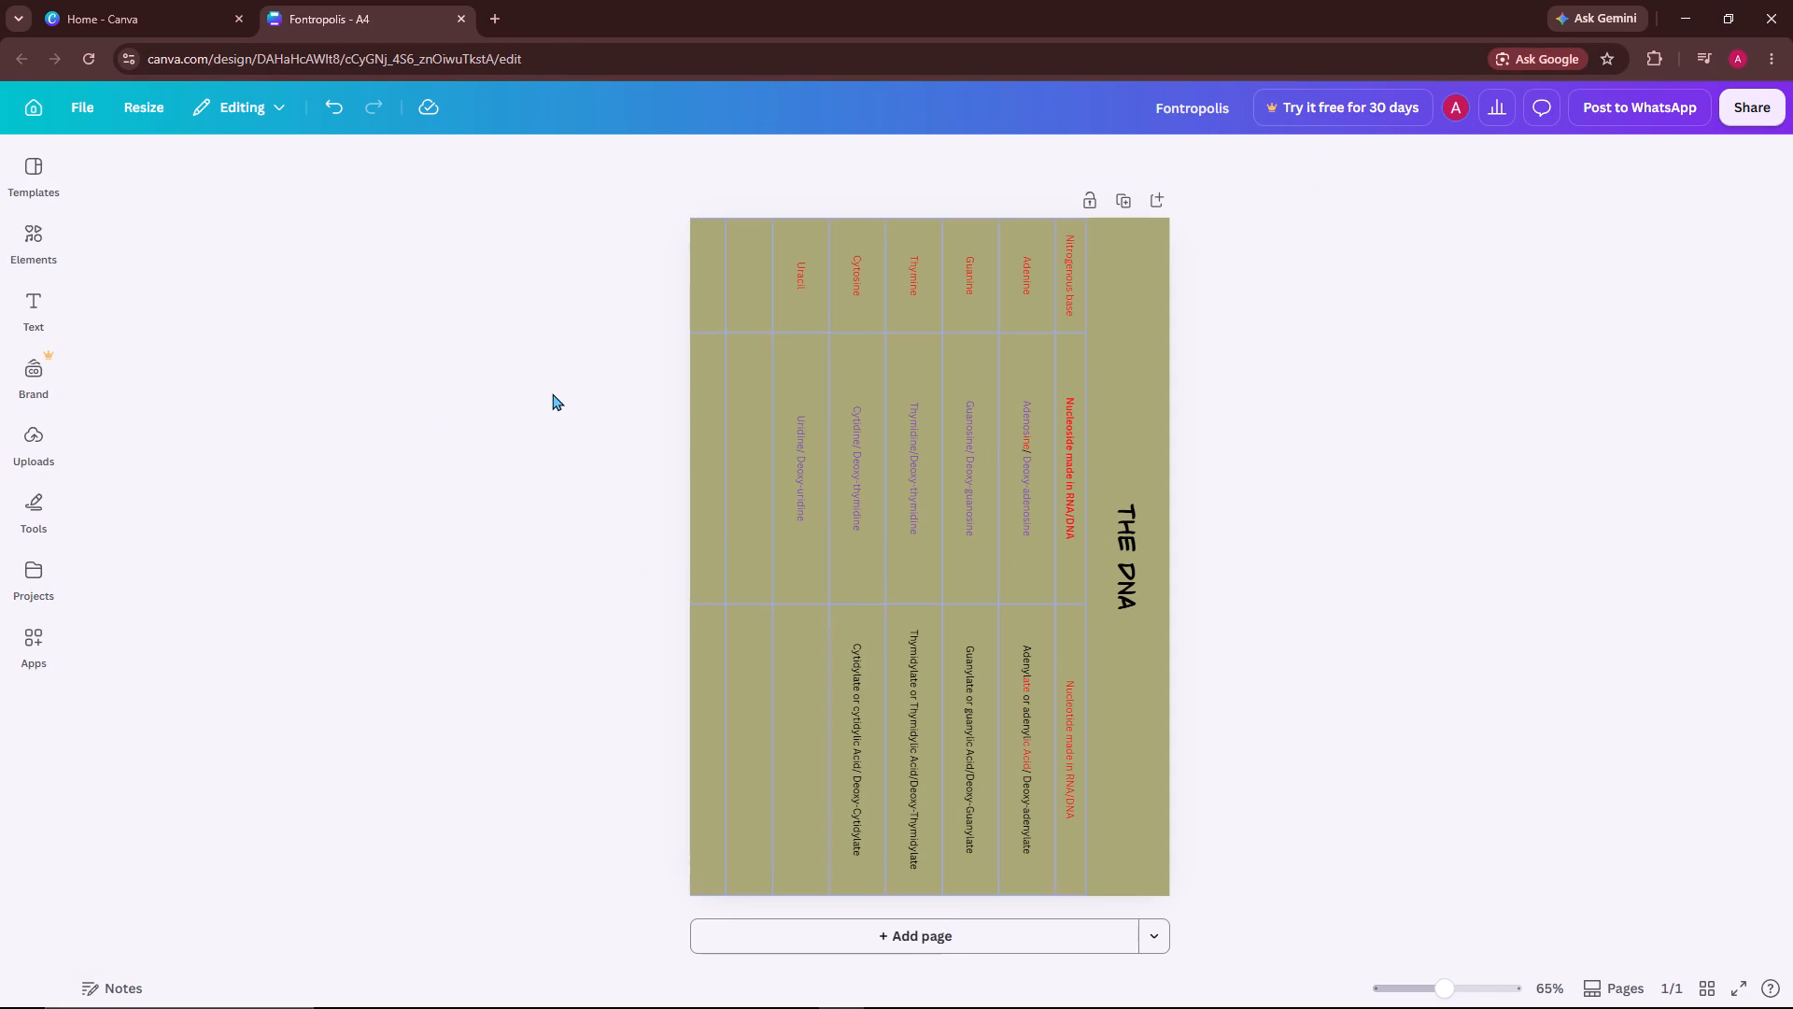
Begin the nucleotide cell entry in the Uracil row with "Uri".
{"action": "left_click", "coordinate": [816, 635]}
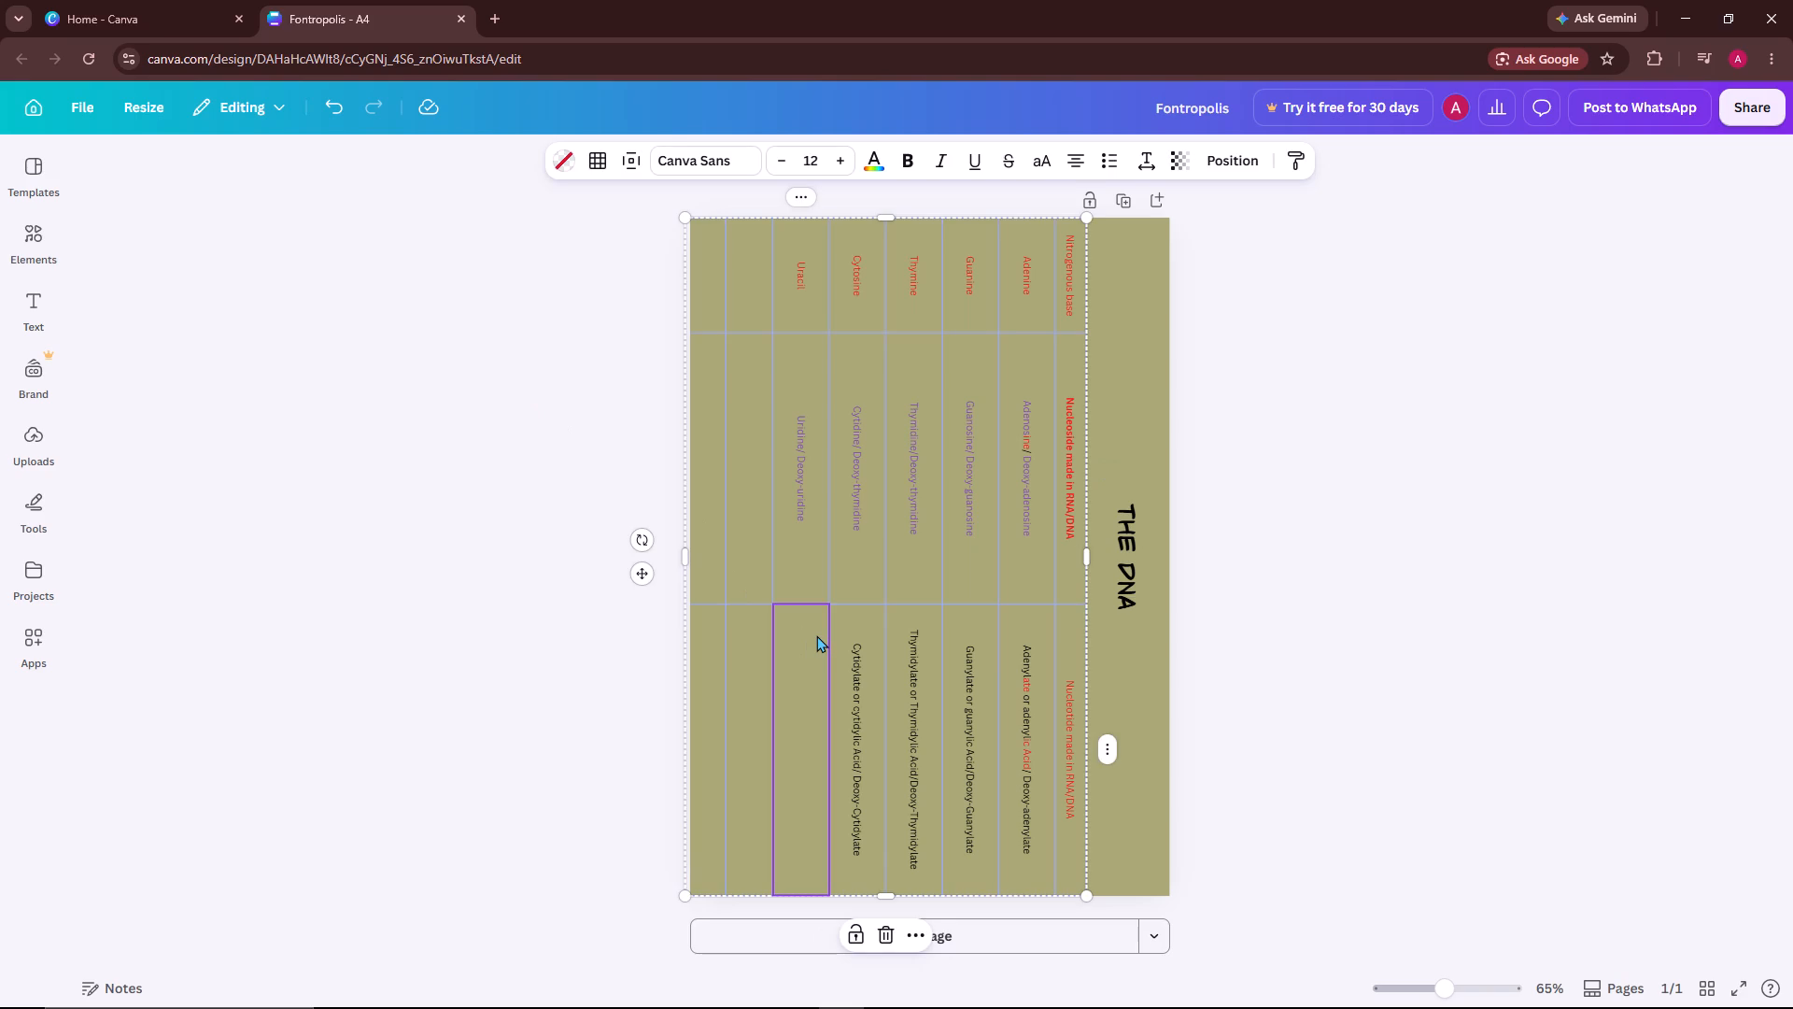
{"action": "key", "text": "u"}
{"action": "type", "text": "ri"}
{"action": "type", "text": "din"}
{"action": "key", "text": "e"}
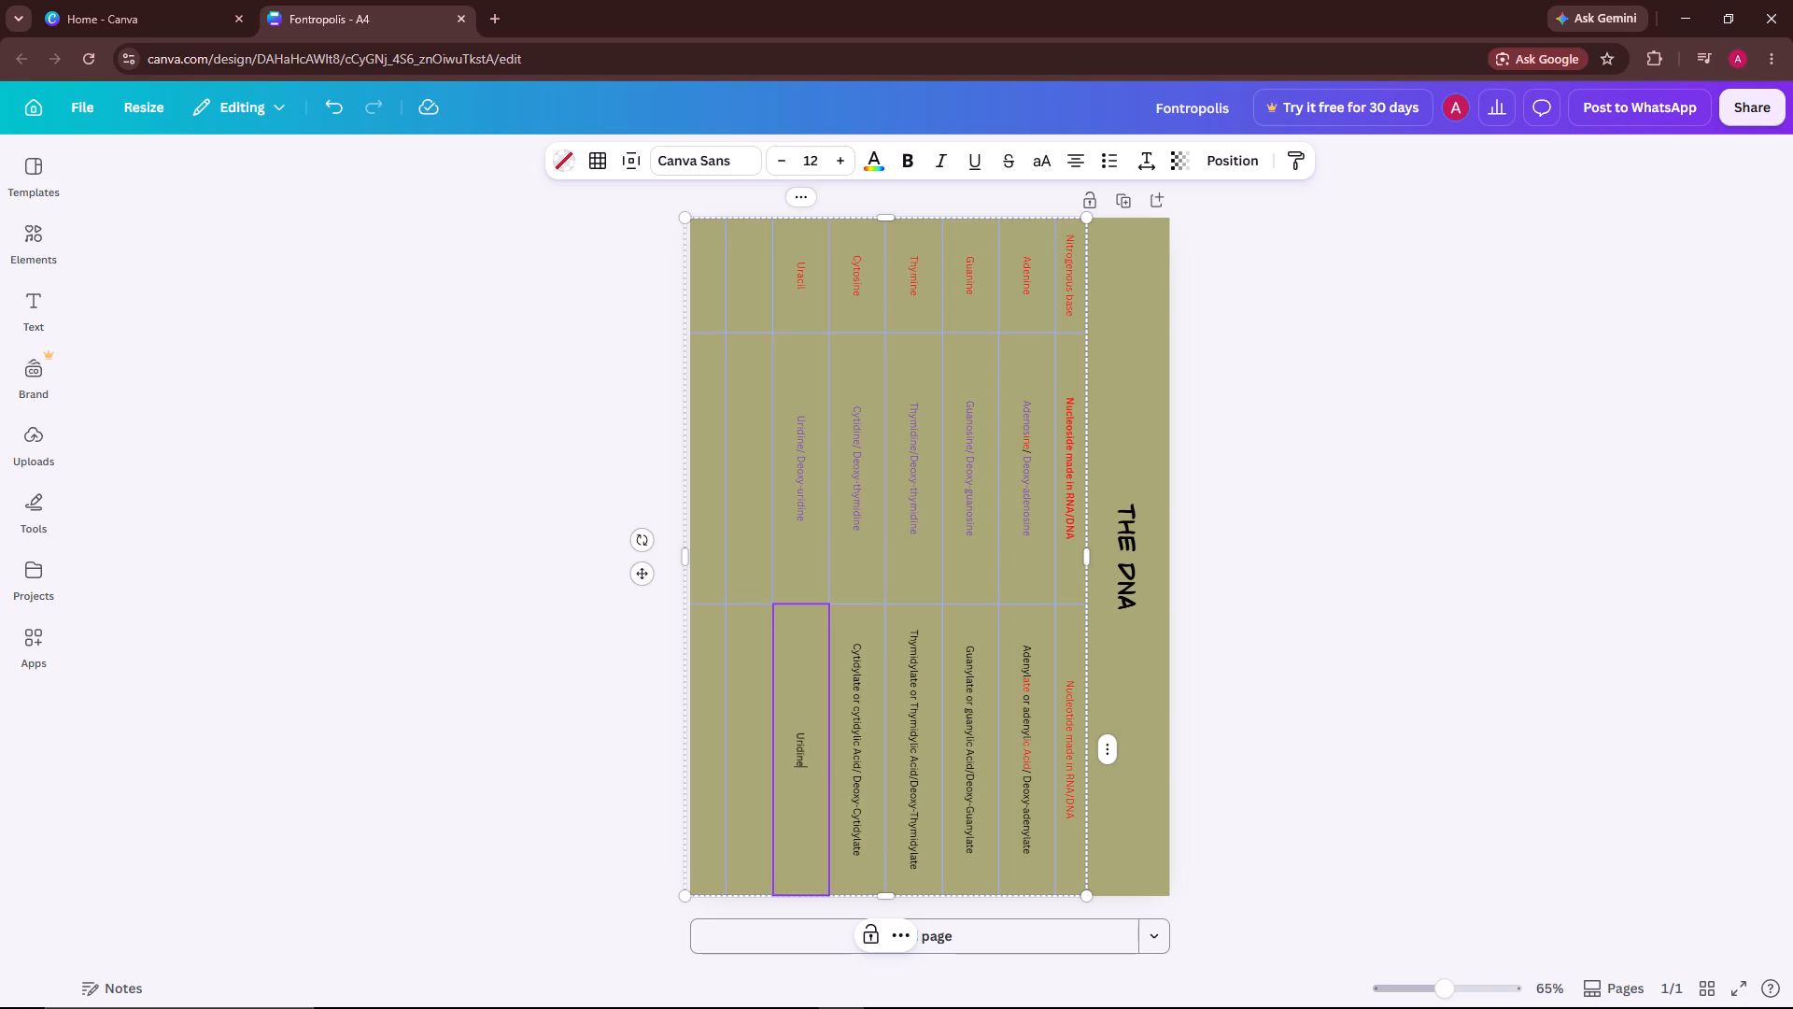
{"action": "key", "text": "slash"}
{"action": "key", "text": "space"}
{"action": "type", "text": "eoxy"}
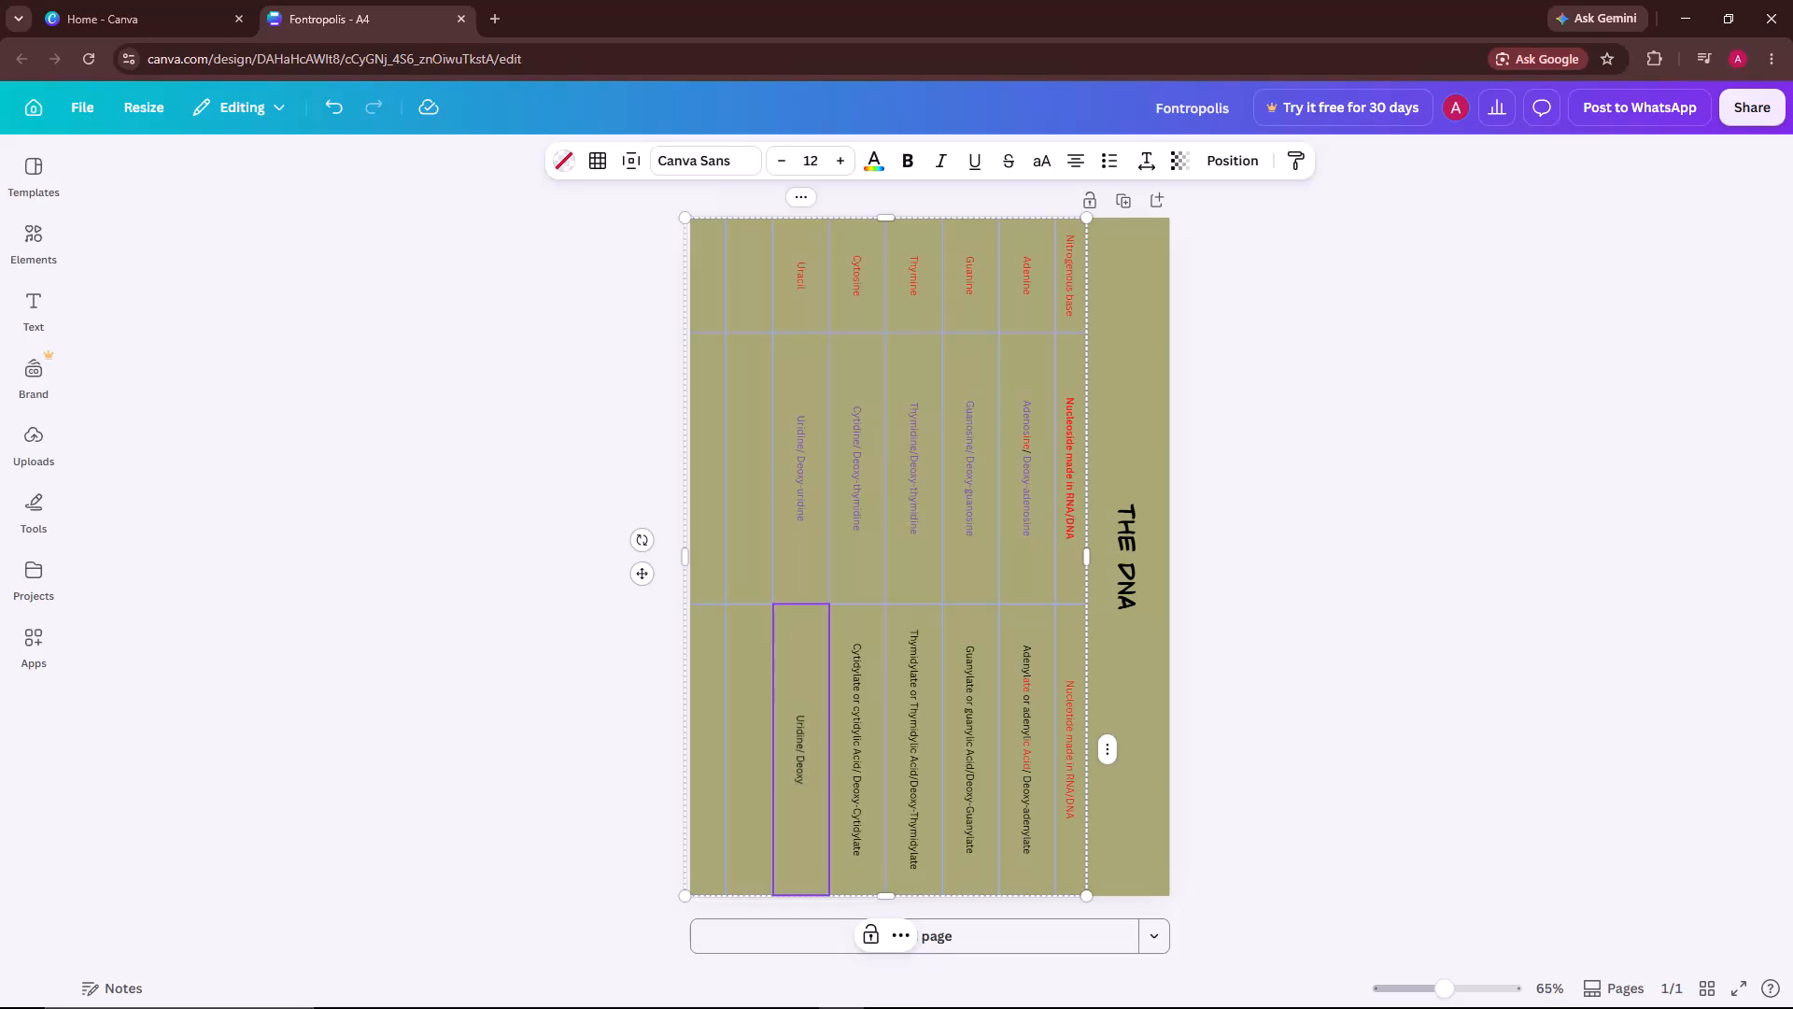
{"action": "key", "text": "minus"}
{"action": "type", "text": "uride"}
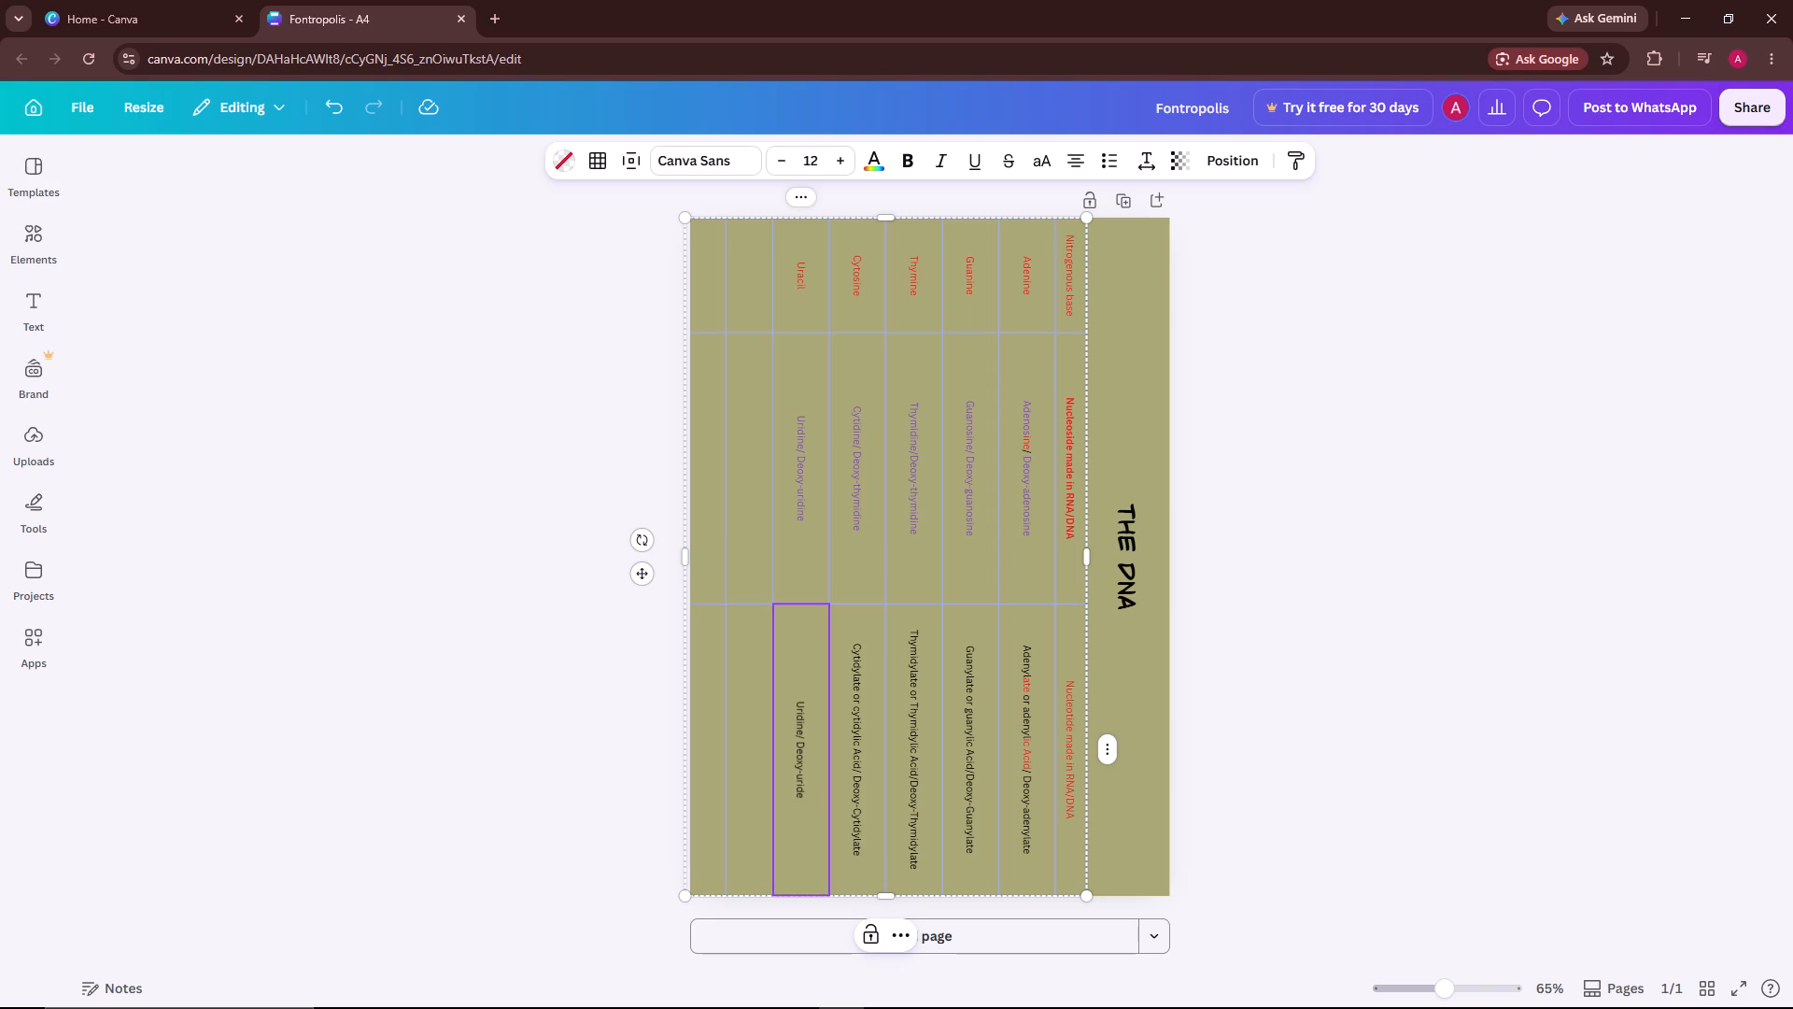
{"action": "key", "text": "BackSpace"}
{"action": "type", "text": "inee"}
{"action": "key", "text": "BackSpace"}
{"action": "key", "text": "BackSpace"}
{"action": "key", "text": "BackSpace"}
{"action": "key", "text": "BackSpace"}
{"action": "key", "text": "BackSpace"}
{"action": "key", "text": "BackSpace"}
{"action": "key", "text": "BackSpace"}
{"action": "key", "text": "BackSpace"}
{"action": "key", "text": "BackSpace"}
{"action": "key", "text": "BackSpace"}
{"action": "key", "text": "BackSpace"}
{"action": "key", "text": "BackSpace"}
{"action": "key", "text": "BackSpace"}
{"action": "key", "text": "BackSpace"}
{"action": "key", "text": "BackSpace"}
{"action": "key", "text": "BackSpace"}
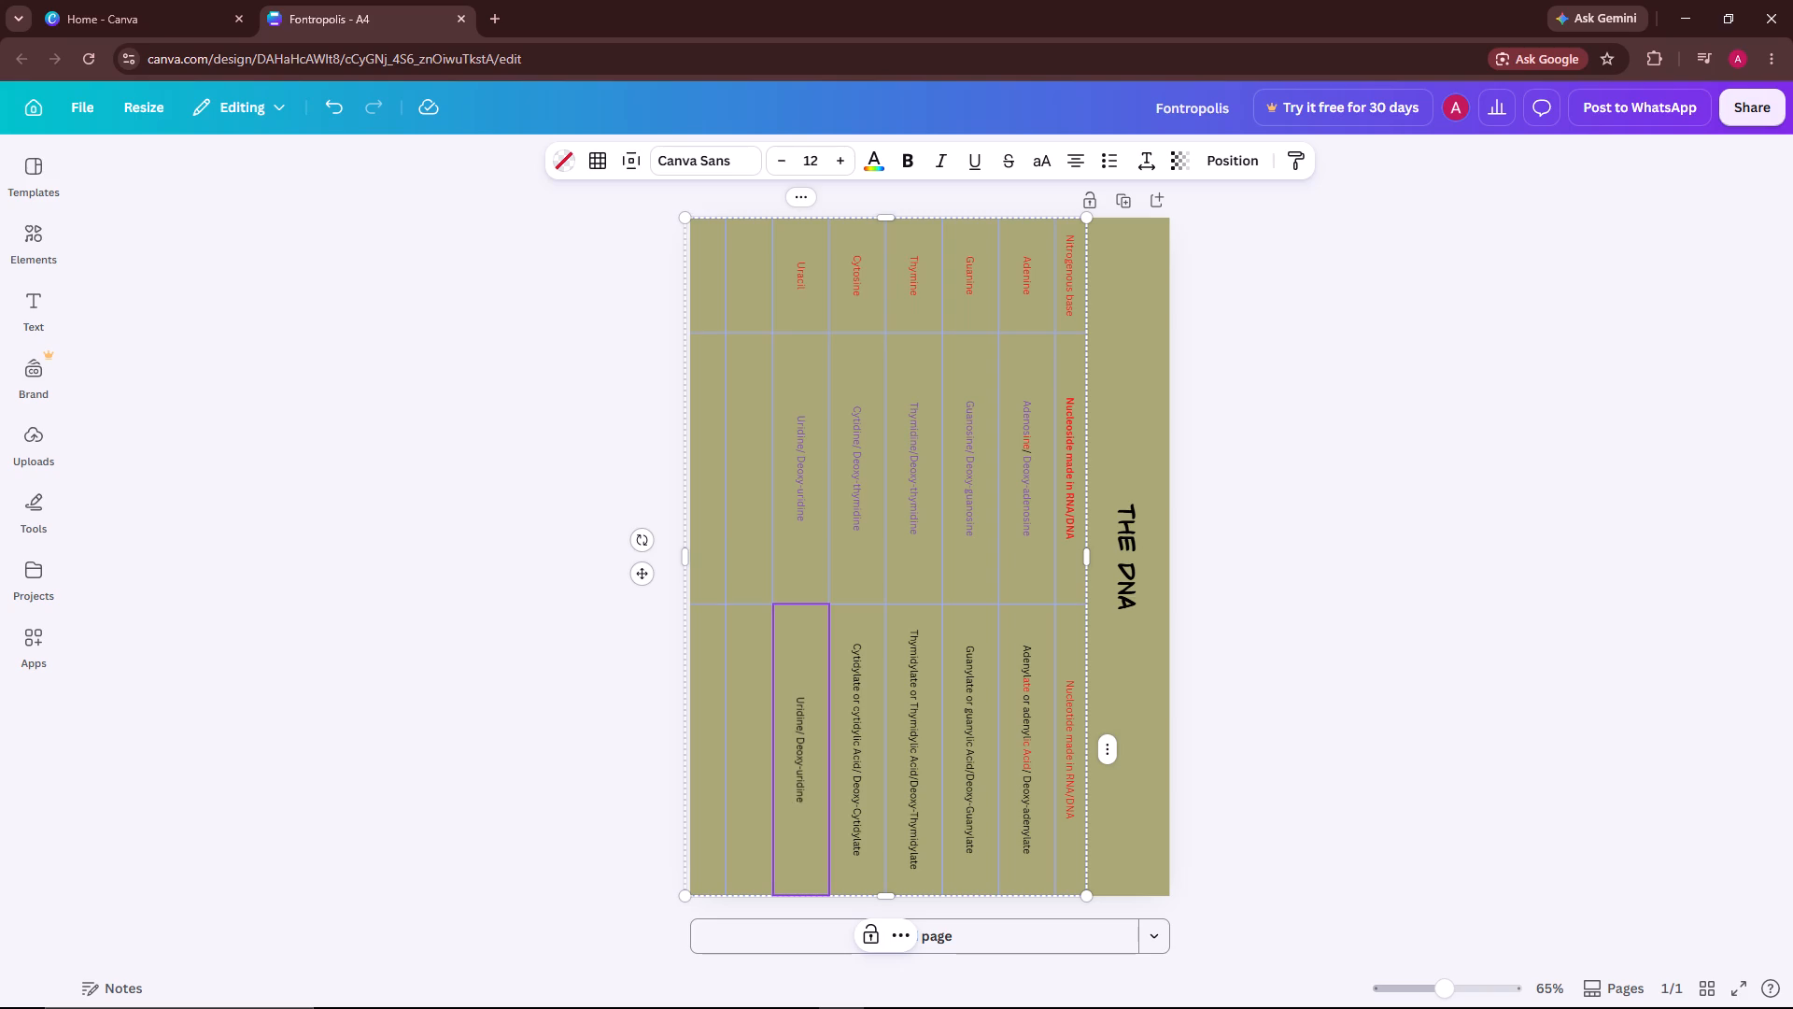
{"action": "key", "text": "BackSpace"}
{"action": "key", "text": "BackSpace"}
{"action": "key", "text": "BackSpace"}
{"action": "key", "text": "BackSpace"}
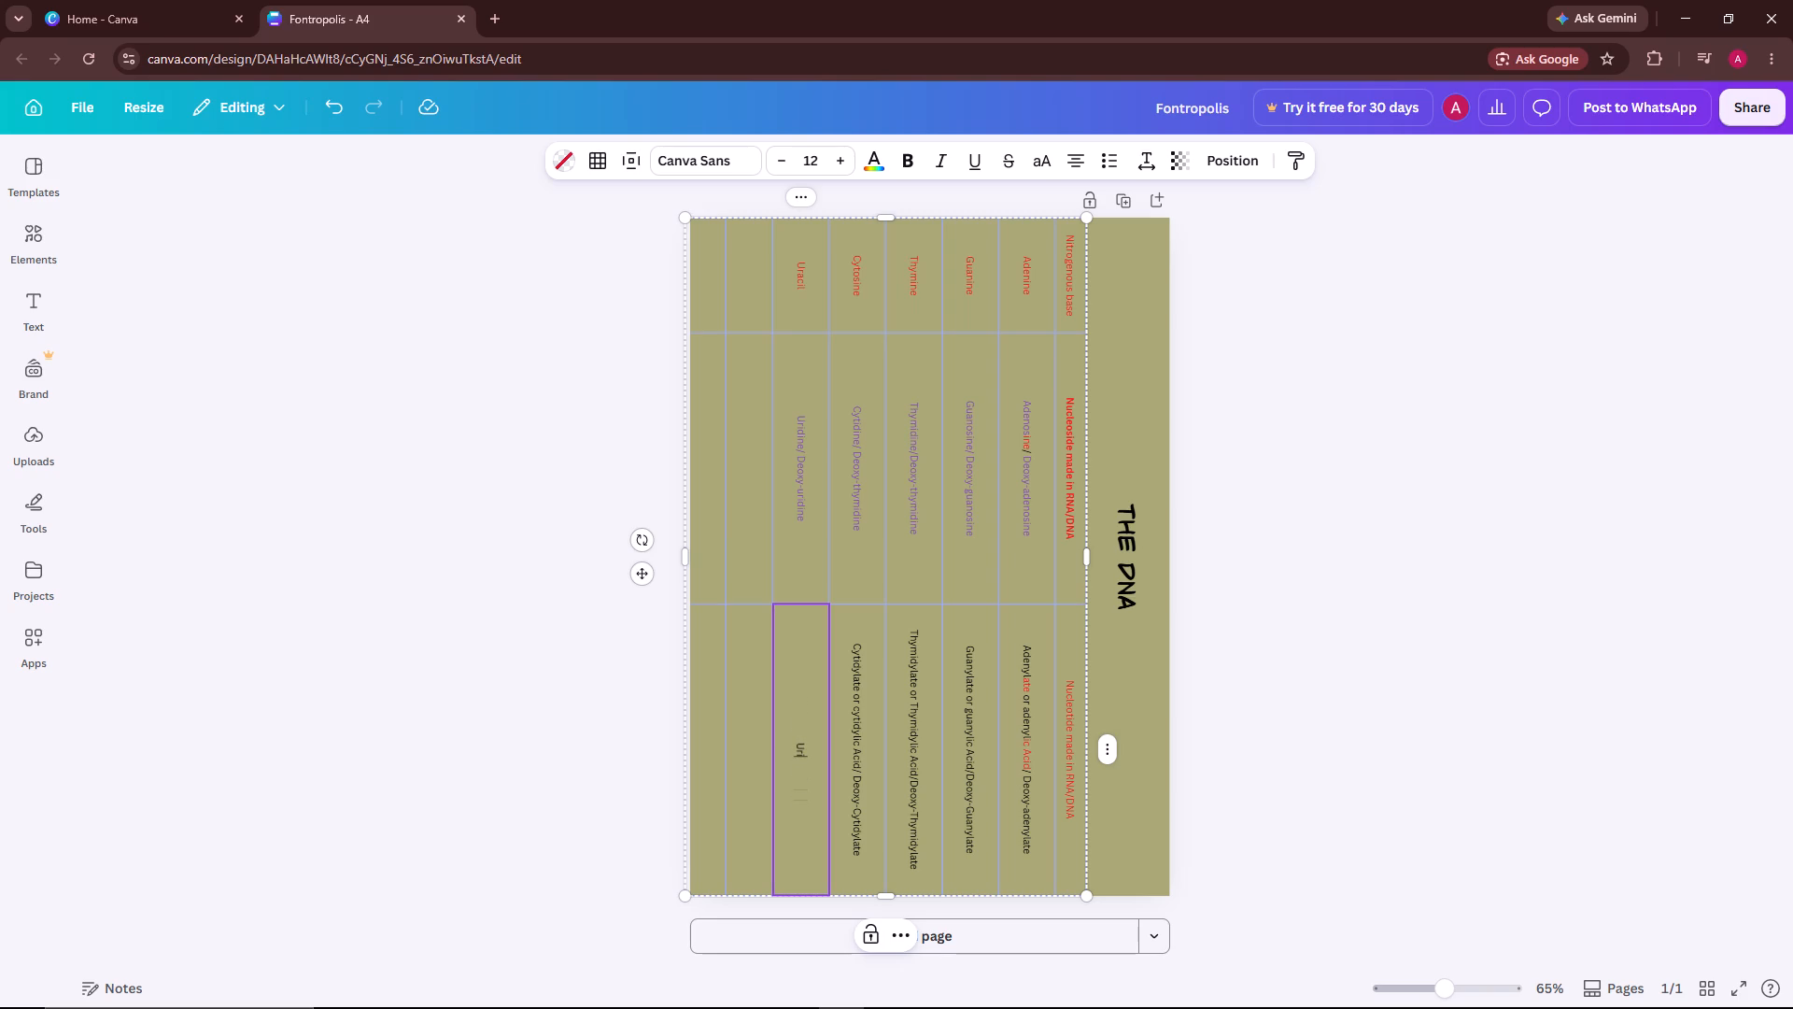
Continue the Uracil row's nucleotide cell so it reads "Uridylate or Uridylic Acid/".
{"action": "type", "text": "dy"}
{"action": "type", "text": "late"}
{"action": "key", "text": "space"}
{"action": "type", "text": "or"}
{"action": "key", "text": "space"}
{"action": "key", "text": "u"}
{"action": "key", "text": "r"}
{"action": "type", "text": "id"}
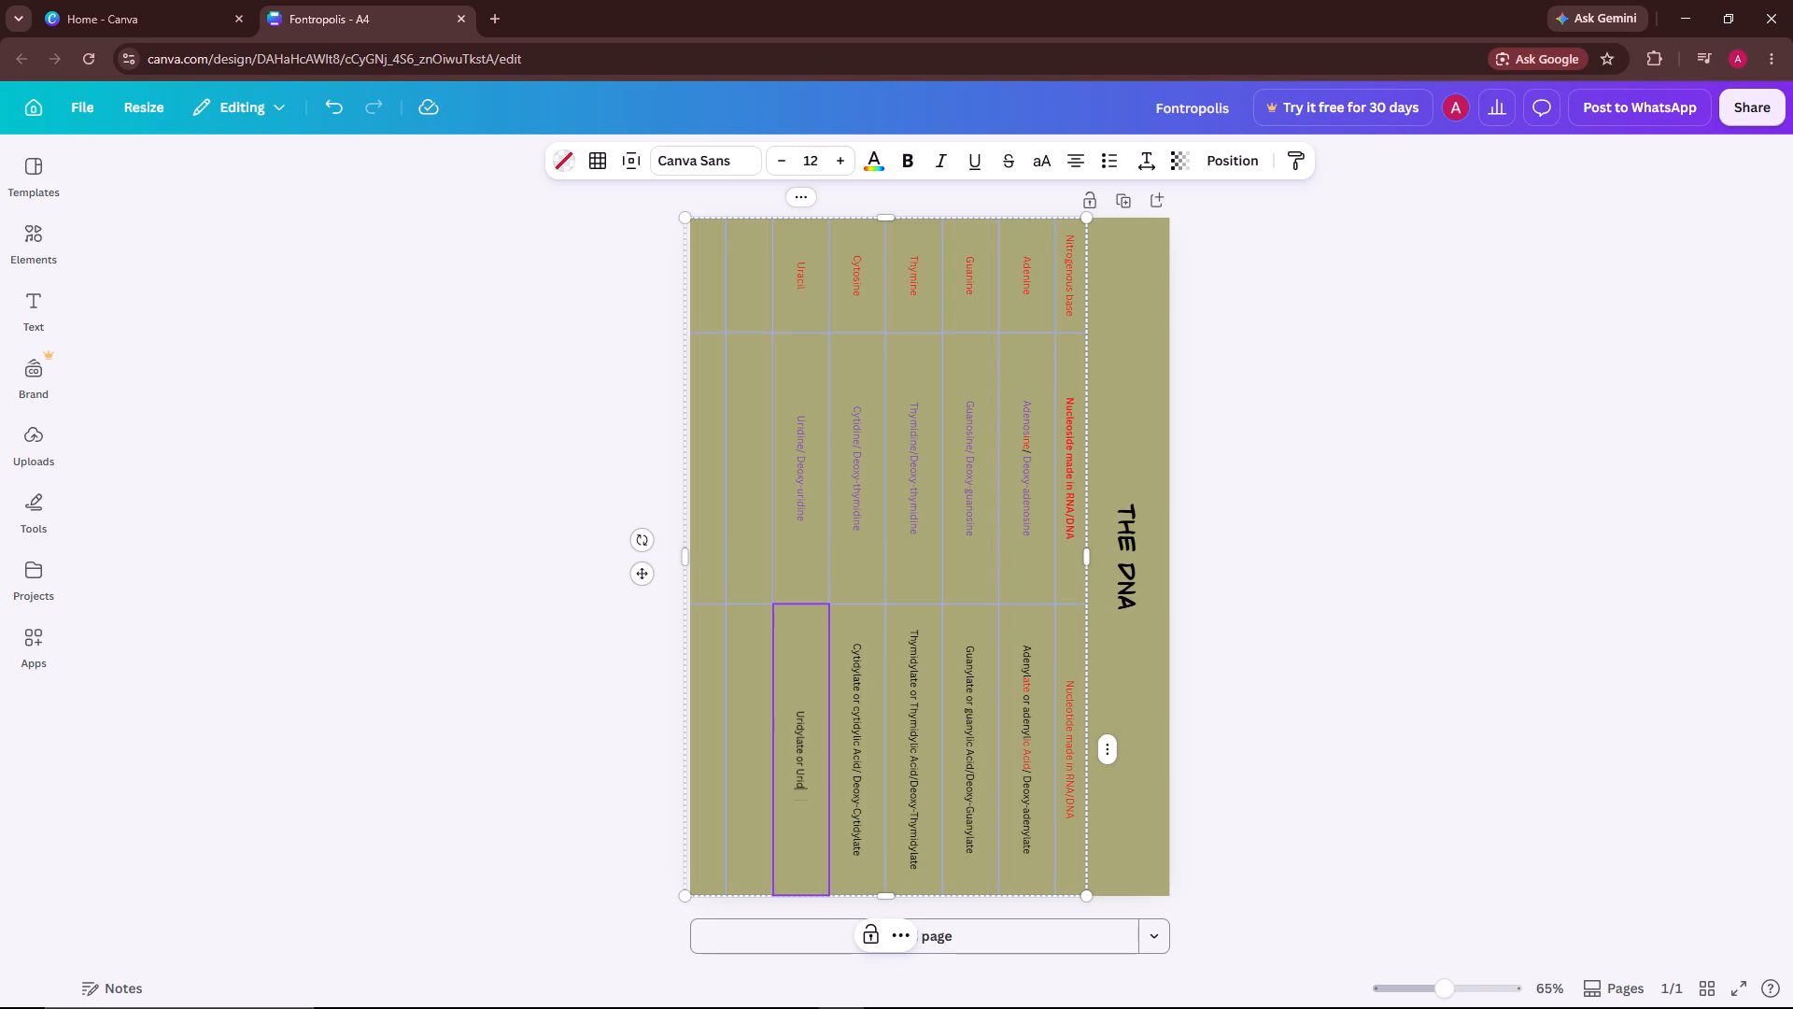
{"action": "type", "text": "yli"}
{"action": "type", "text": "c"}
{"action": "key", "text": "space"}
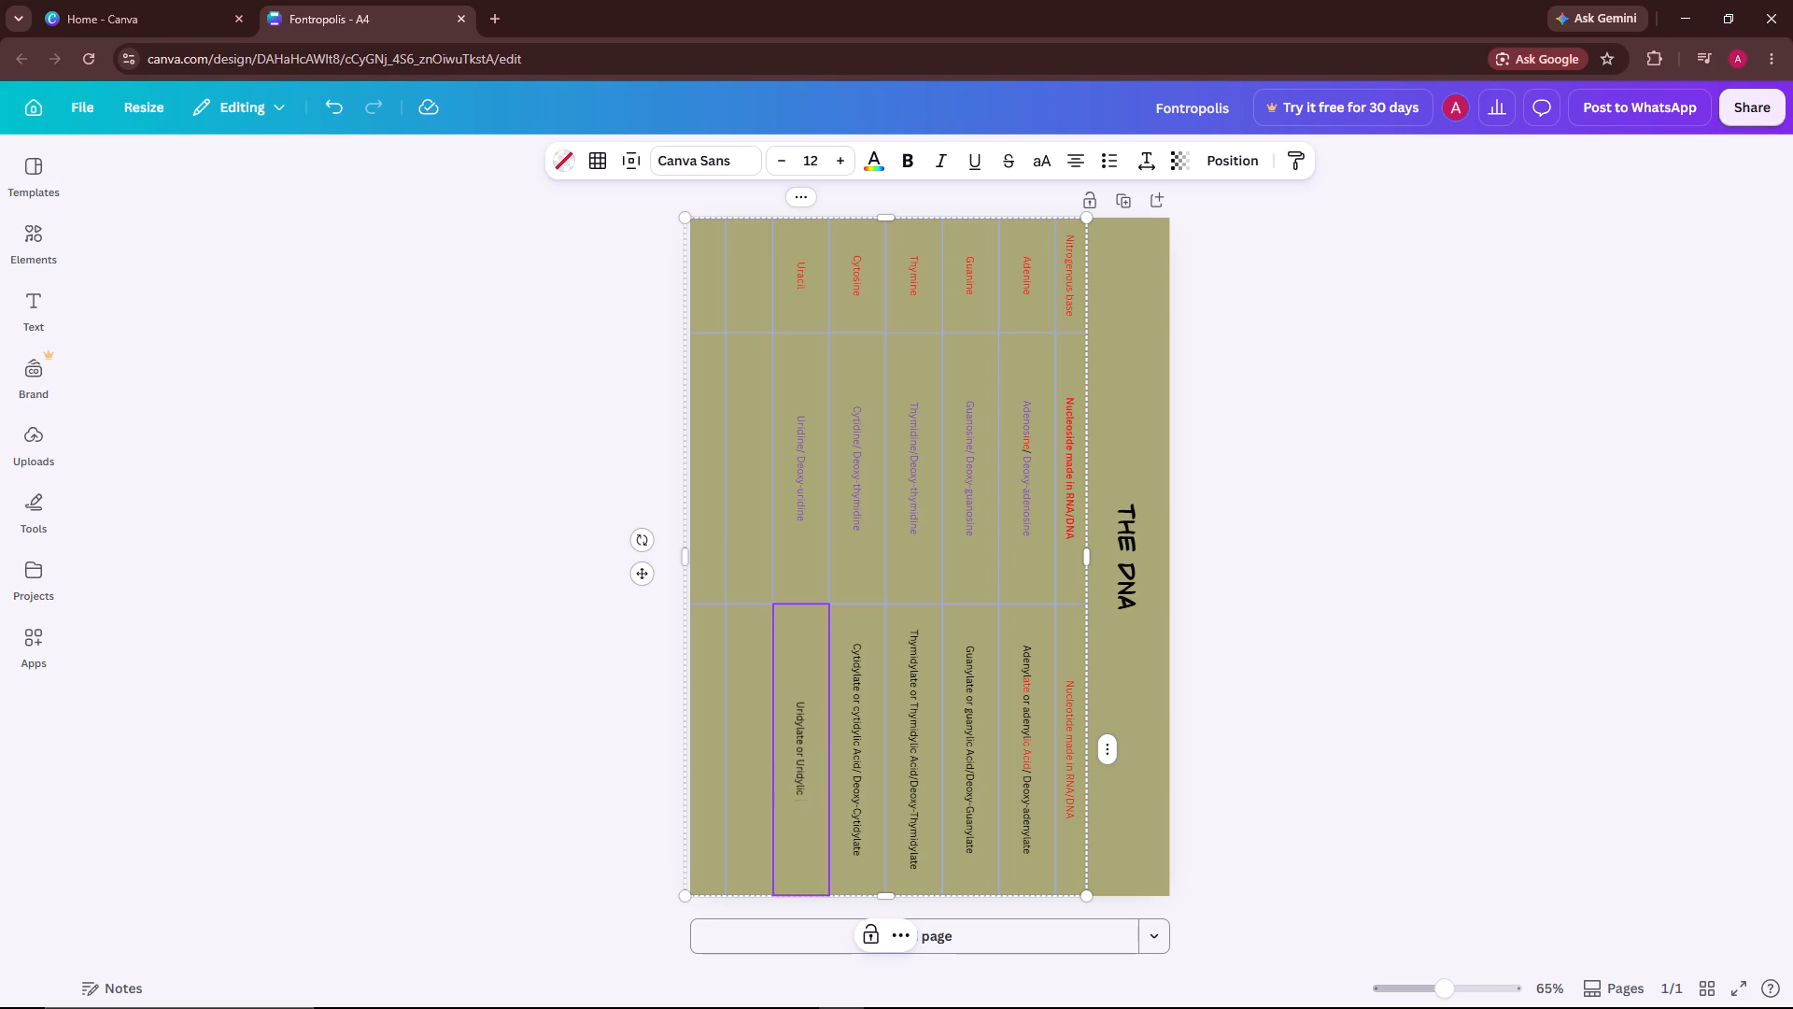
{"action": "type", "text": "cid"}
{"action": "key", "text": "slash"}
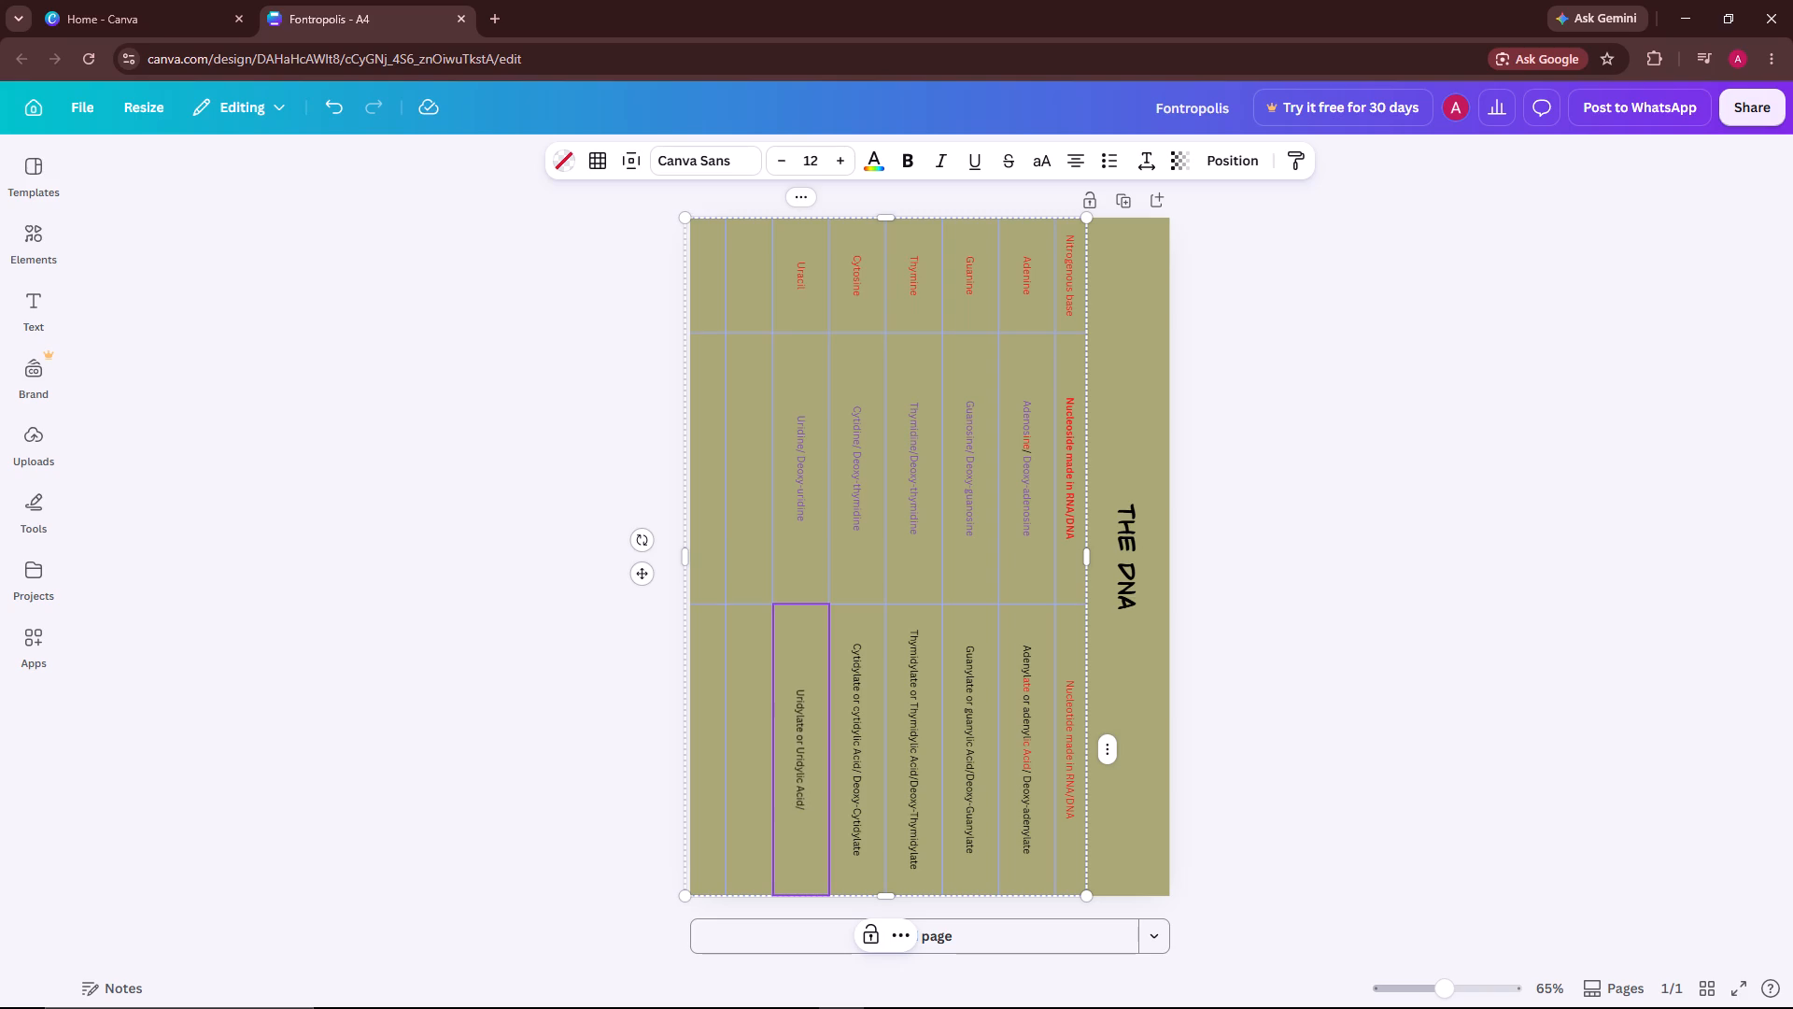
Complete the Uracil row's nucleotide cell with "Deoxy-Uridylate" after the slash, dismissing the chat notification along the way.
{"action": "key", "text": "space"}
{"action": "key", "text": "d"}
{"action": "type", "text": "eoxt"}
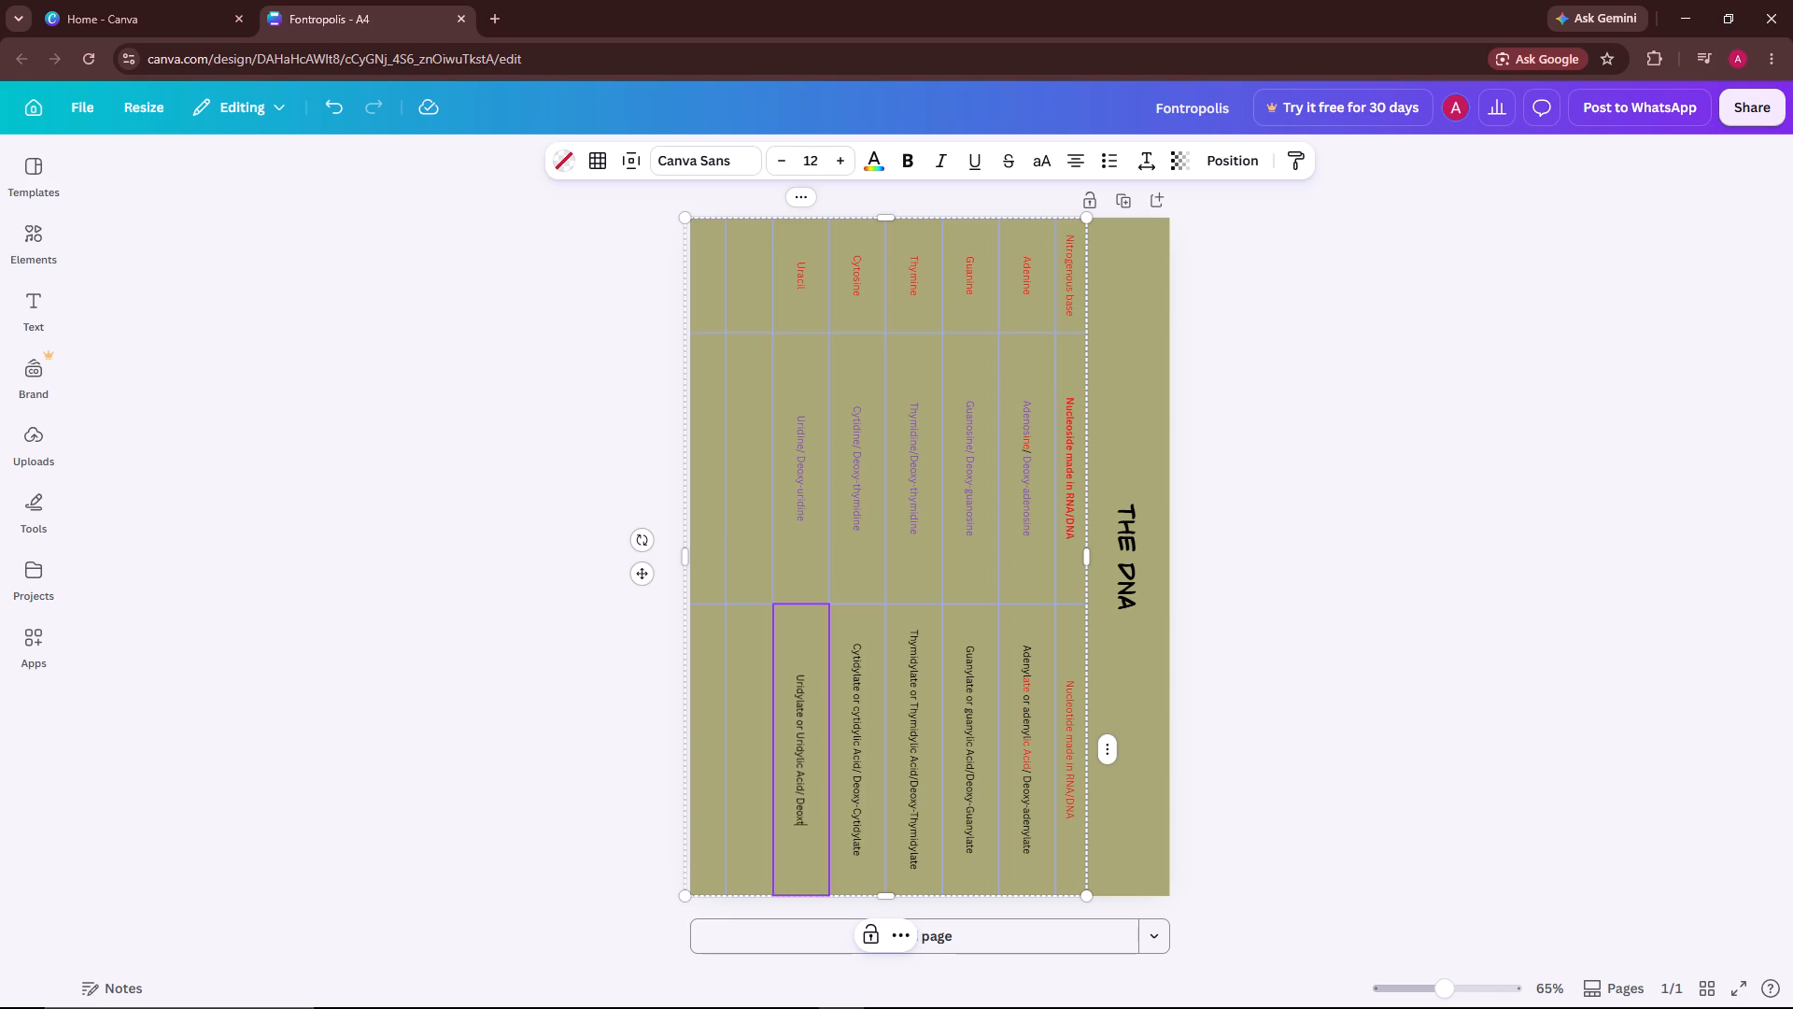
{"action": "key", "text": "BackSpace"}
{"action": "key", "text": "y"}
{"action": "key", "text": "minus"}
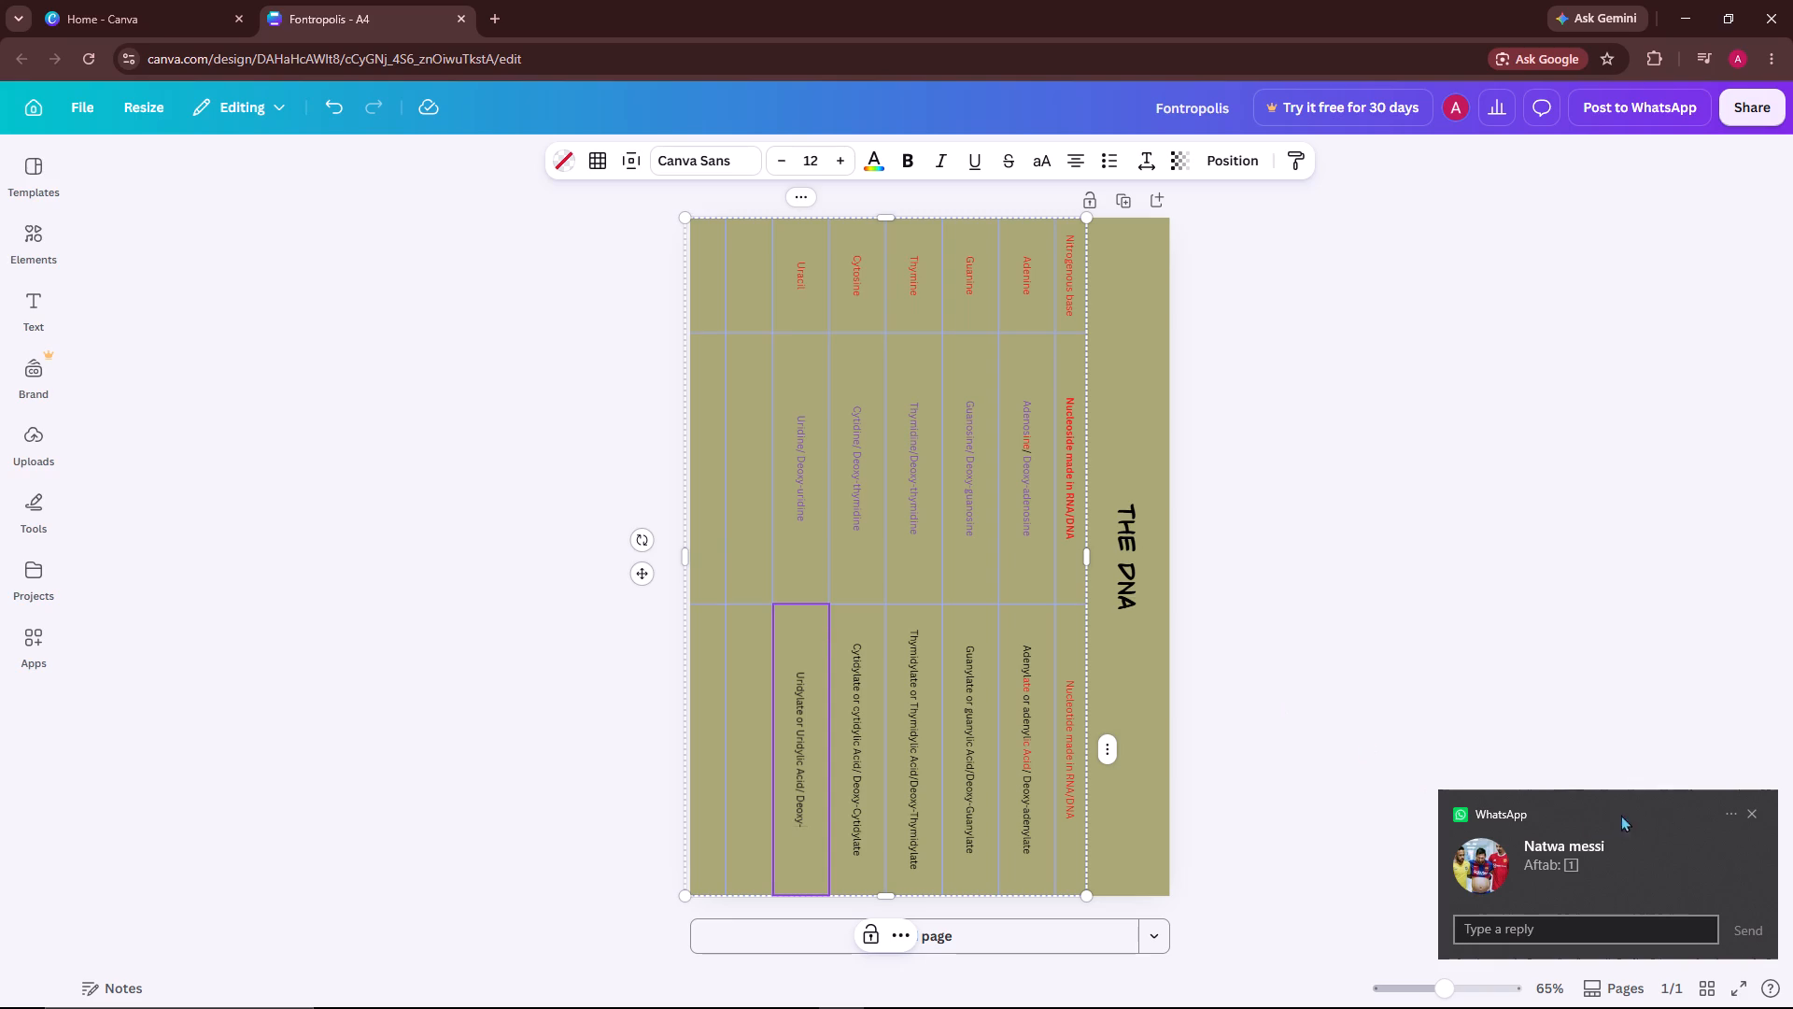
{"action": "left_click", "coordinate": [1754, 816]}
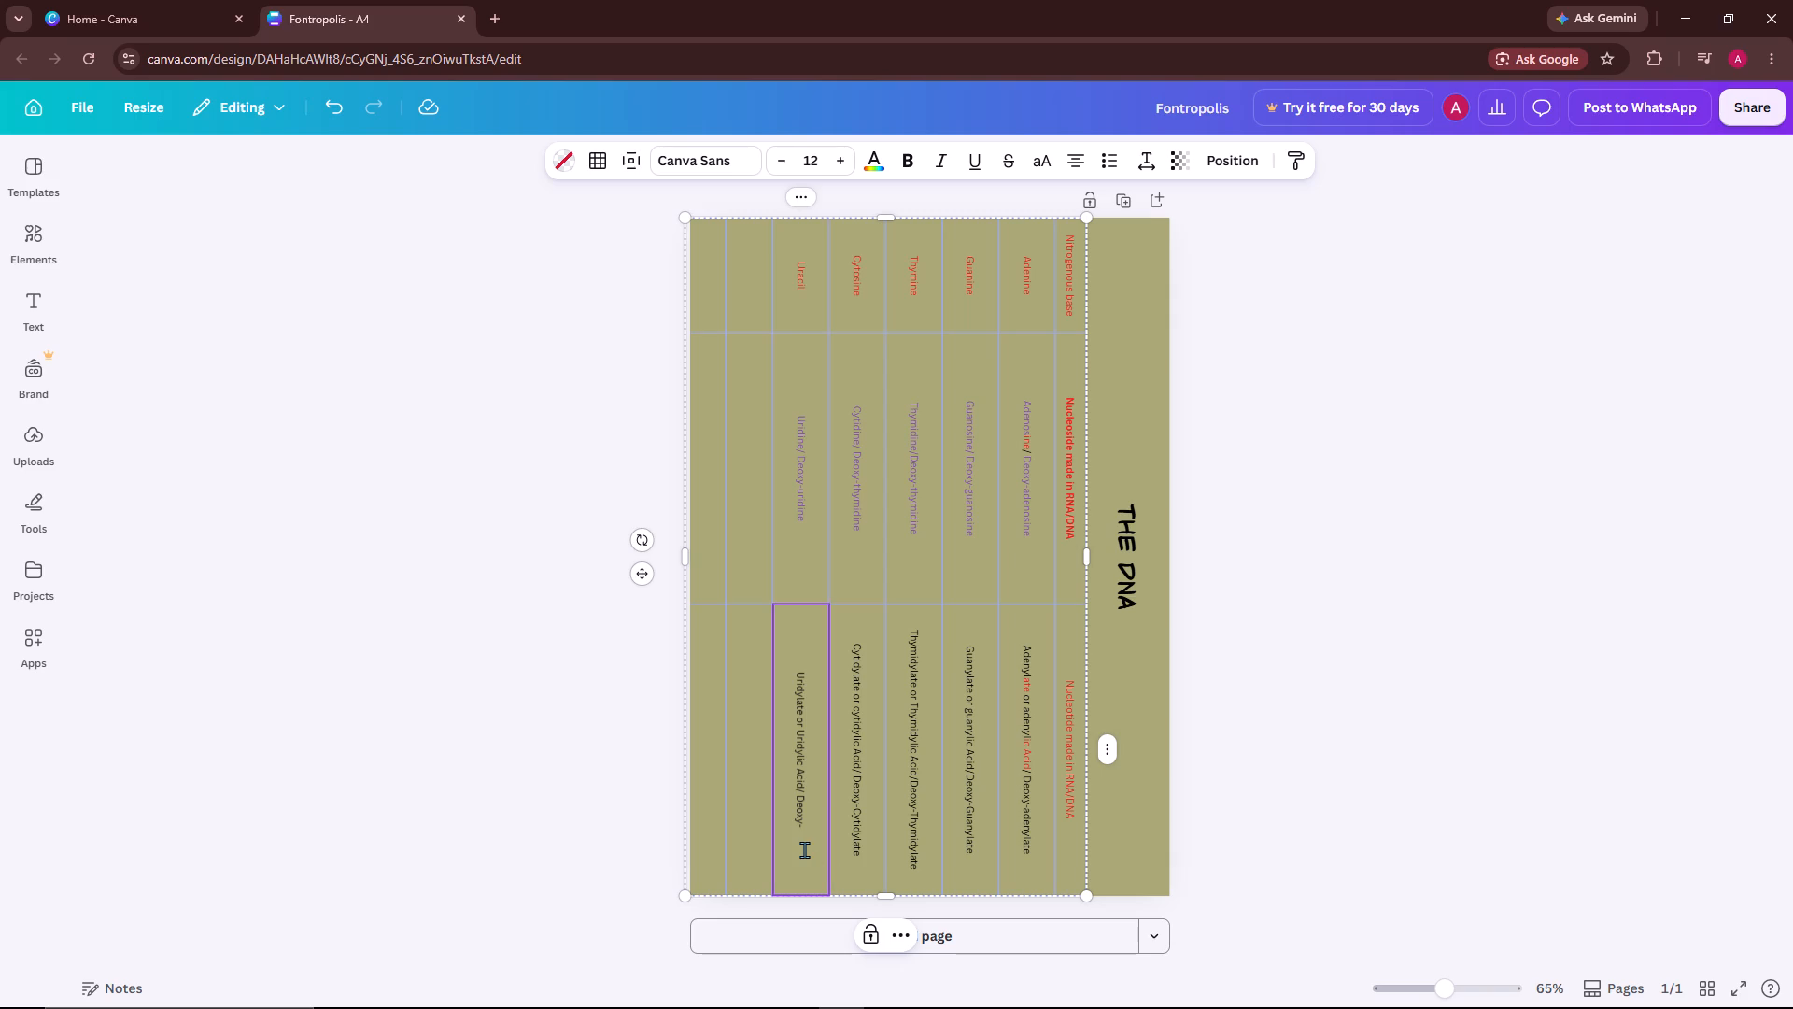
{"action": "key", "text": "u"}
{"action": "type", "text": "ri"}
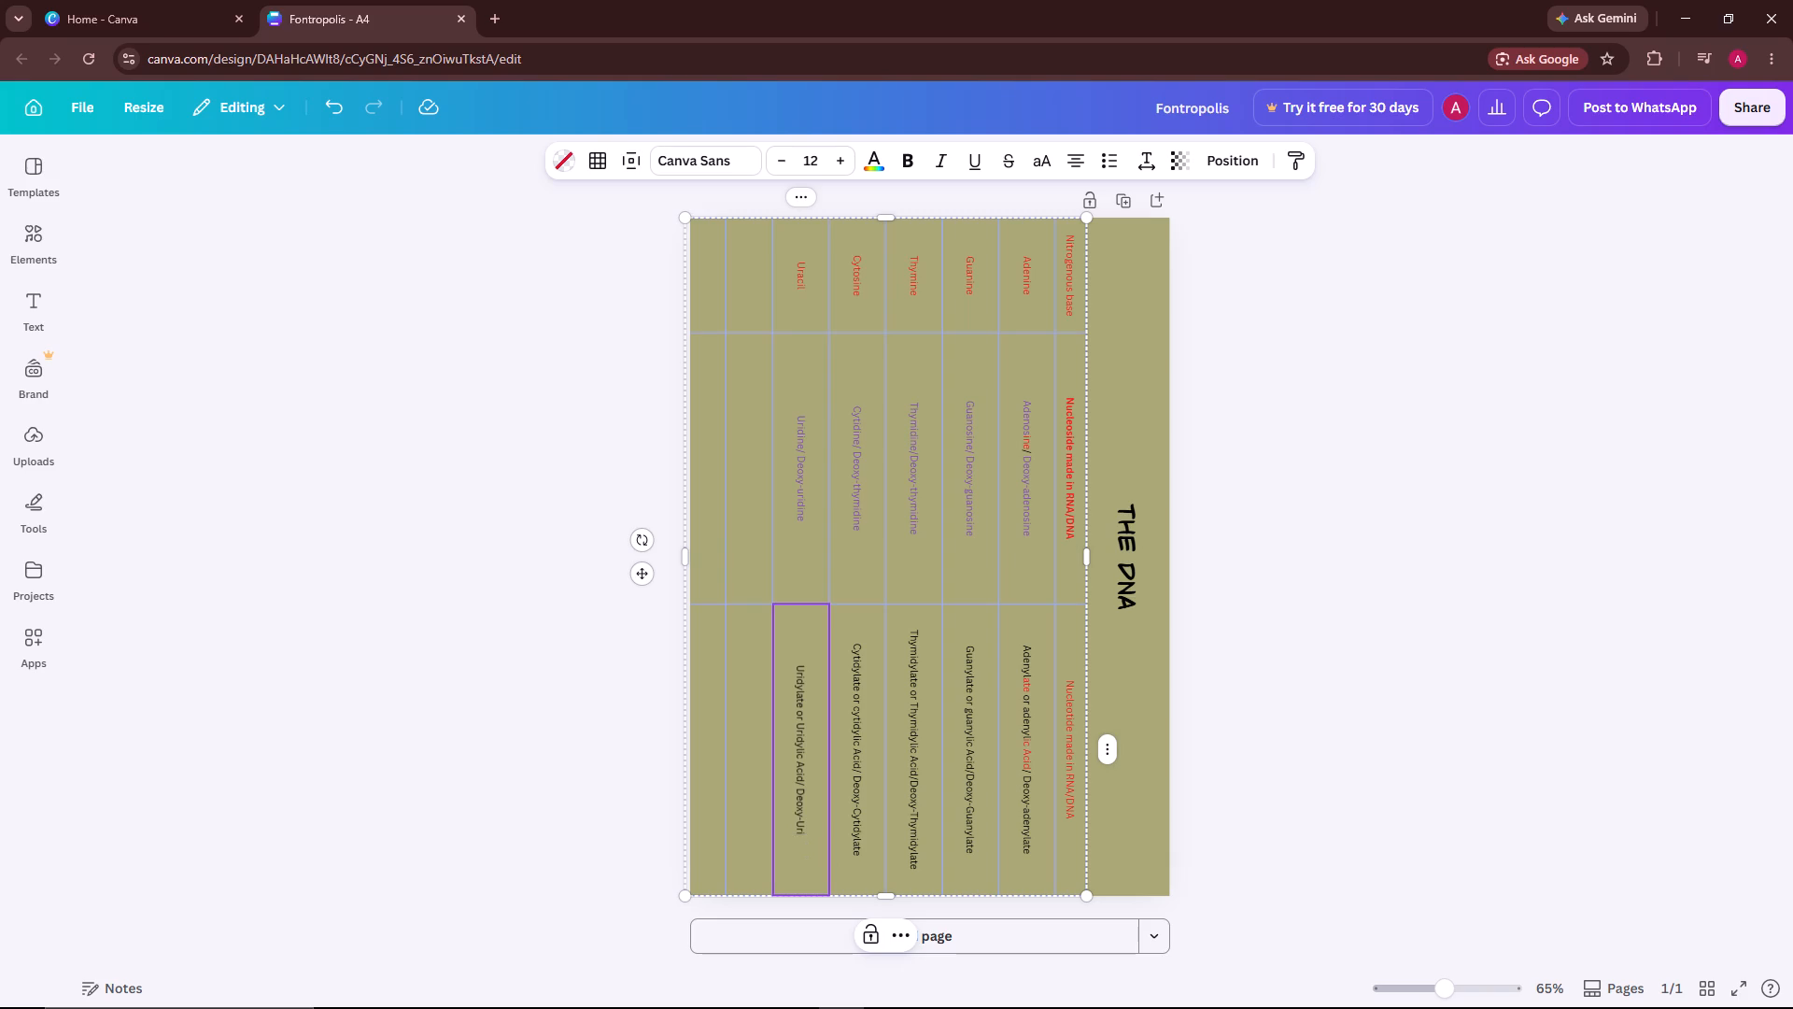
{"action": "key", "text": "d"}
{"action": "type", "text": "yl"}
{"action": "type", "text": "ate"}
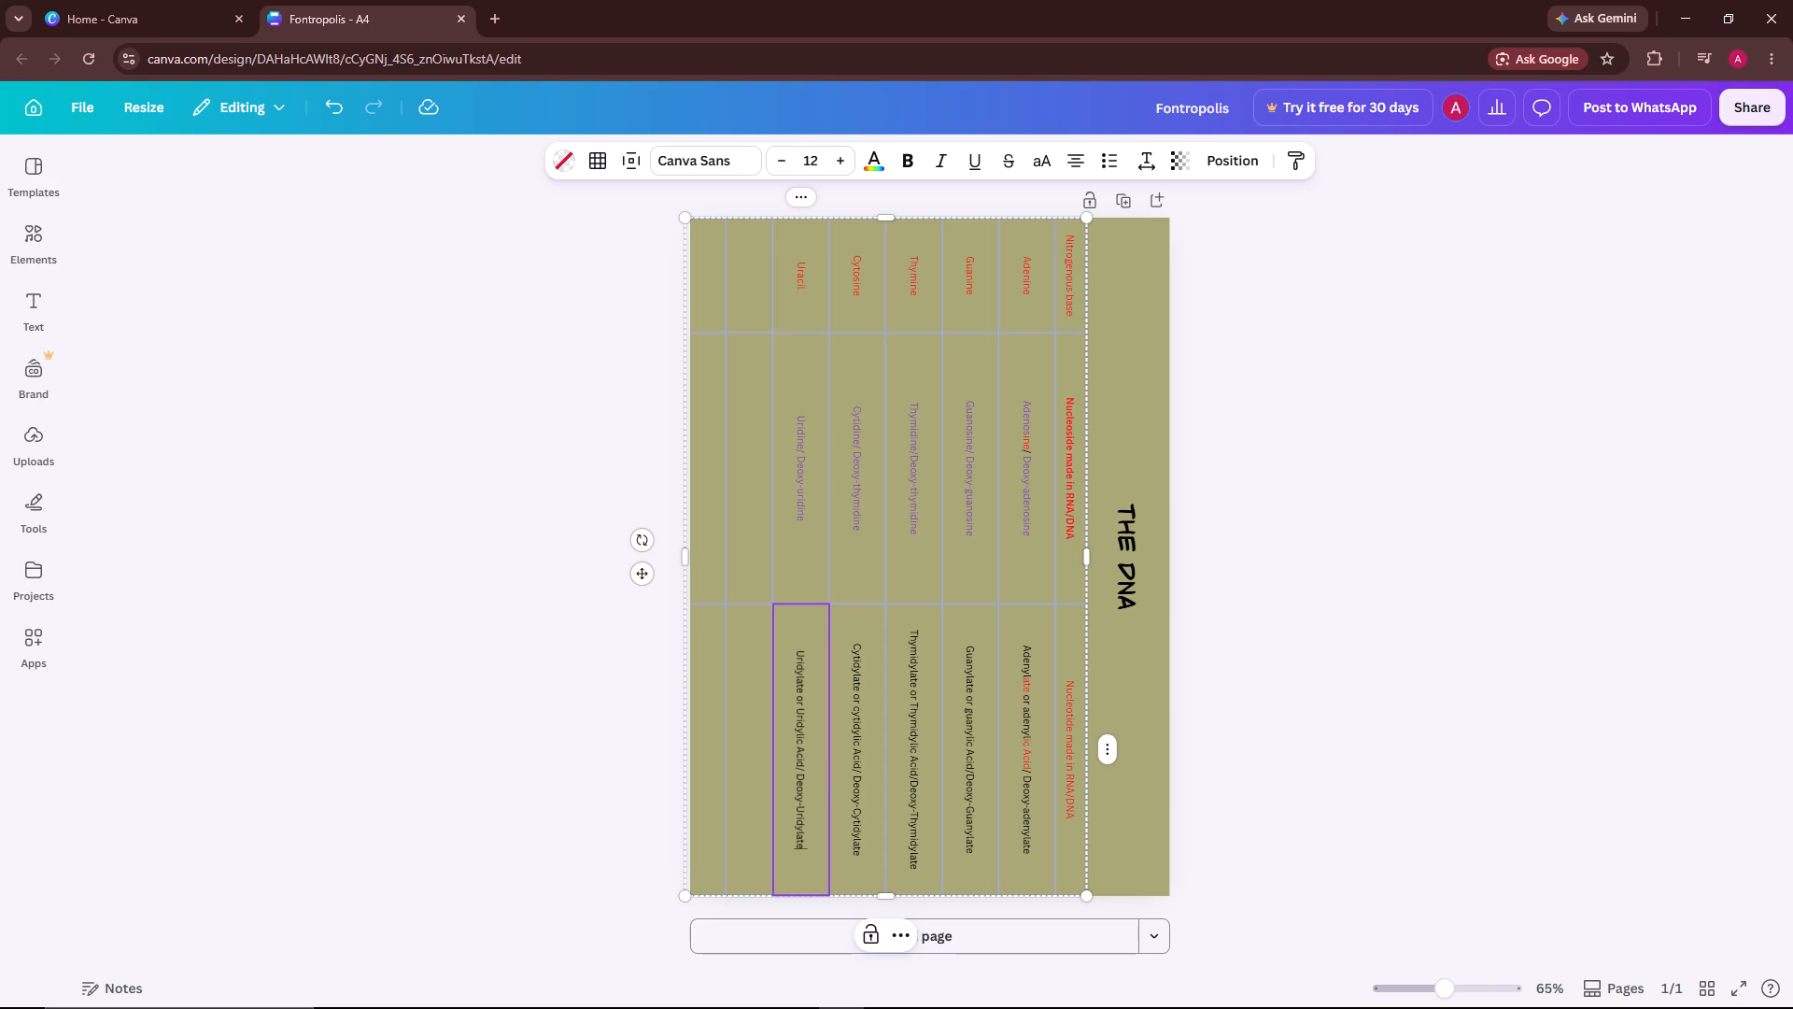
{"action": "left_click", "coordinate": [568, 688]}
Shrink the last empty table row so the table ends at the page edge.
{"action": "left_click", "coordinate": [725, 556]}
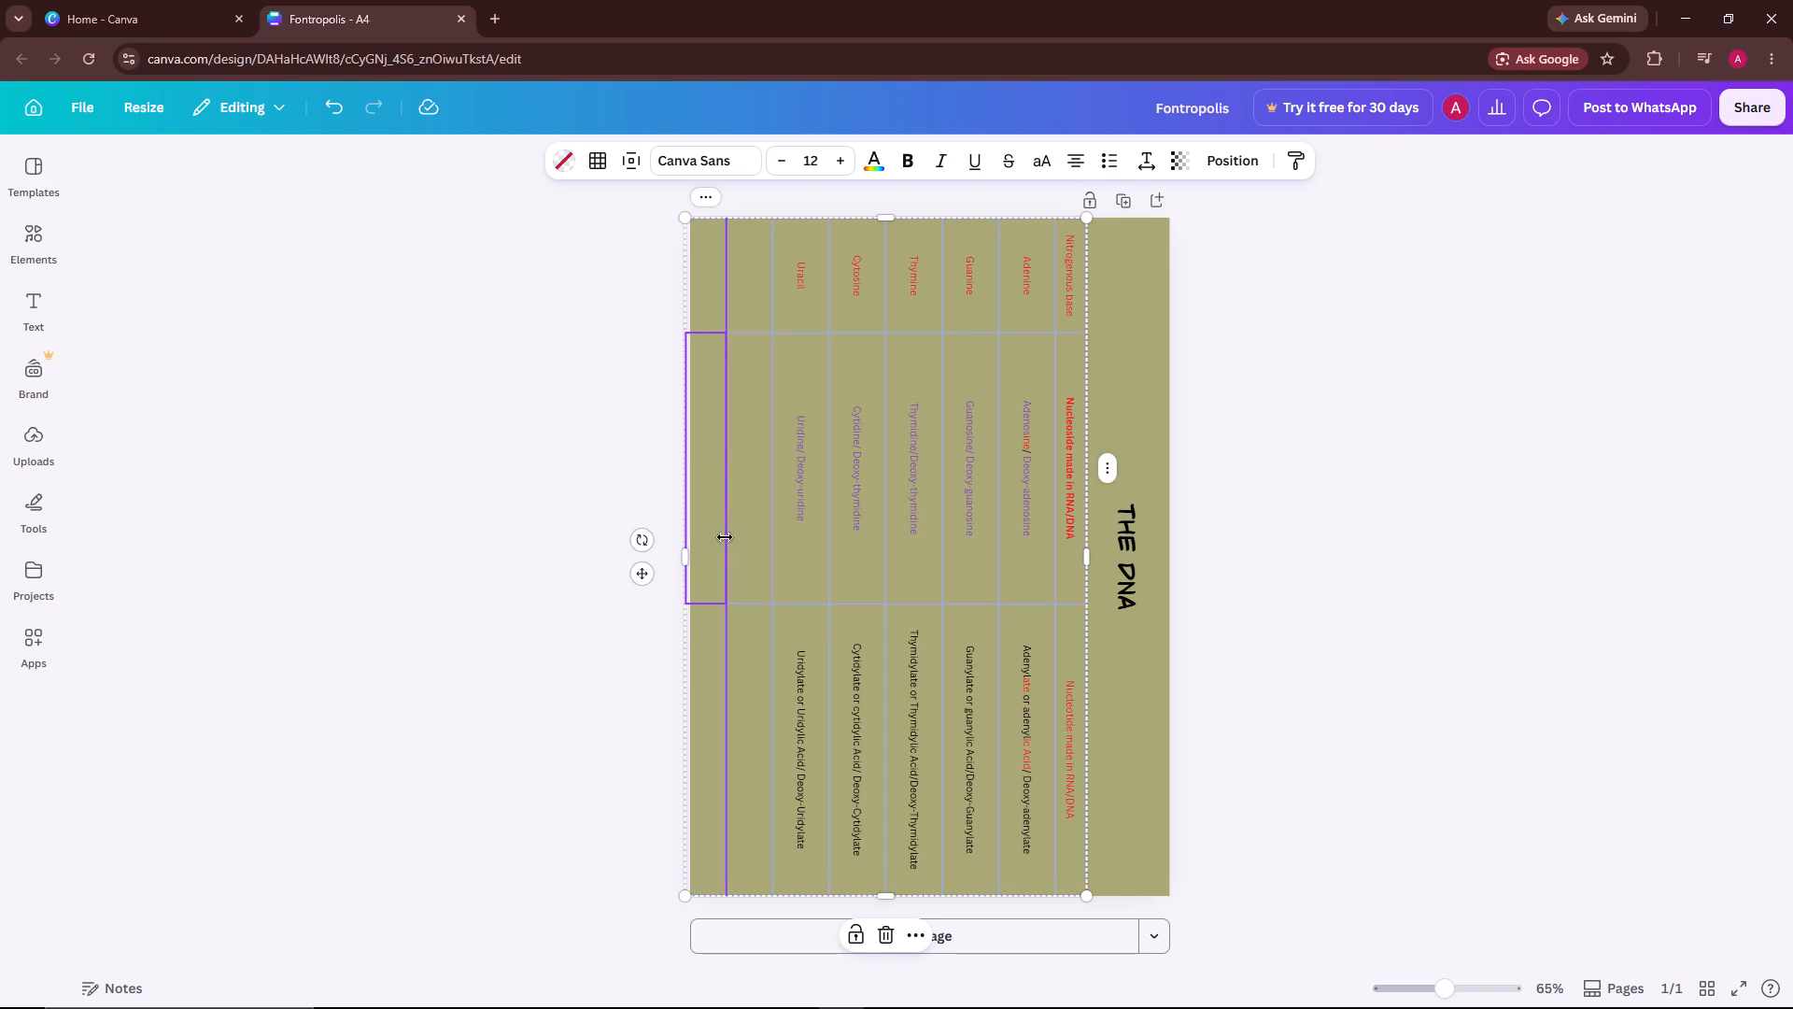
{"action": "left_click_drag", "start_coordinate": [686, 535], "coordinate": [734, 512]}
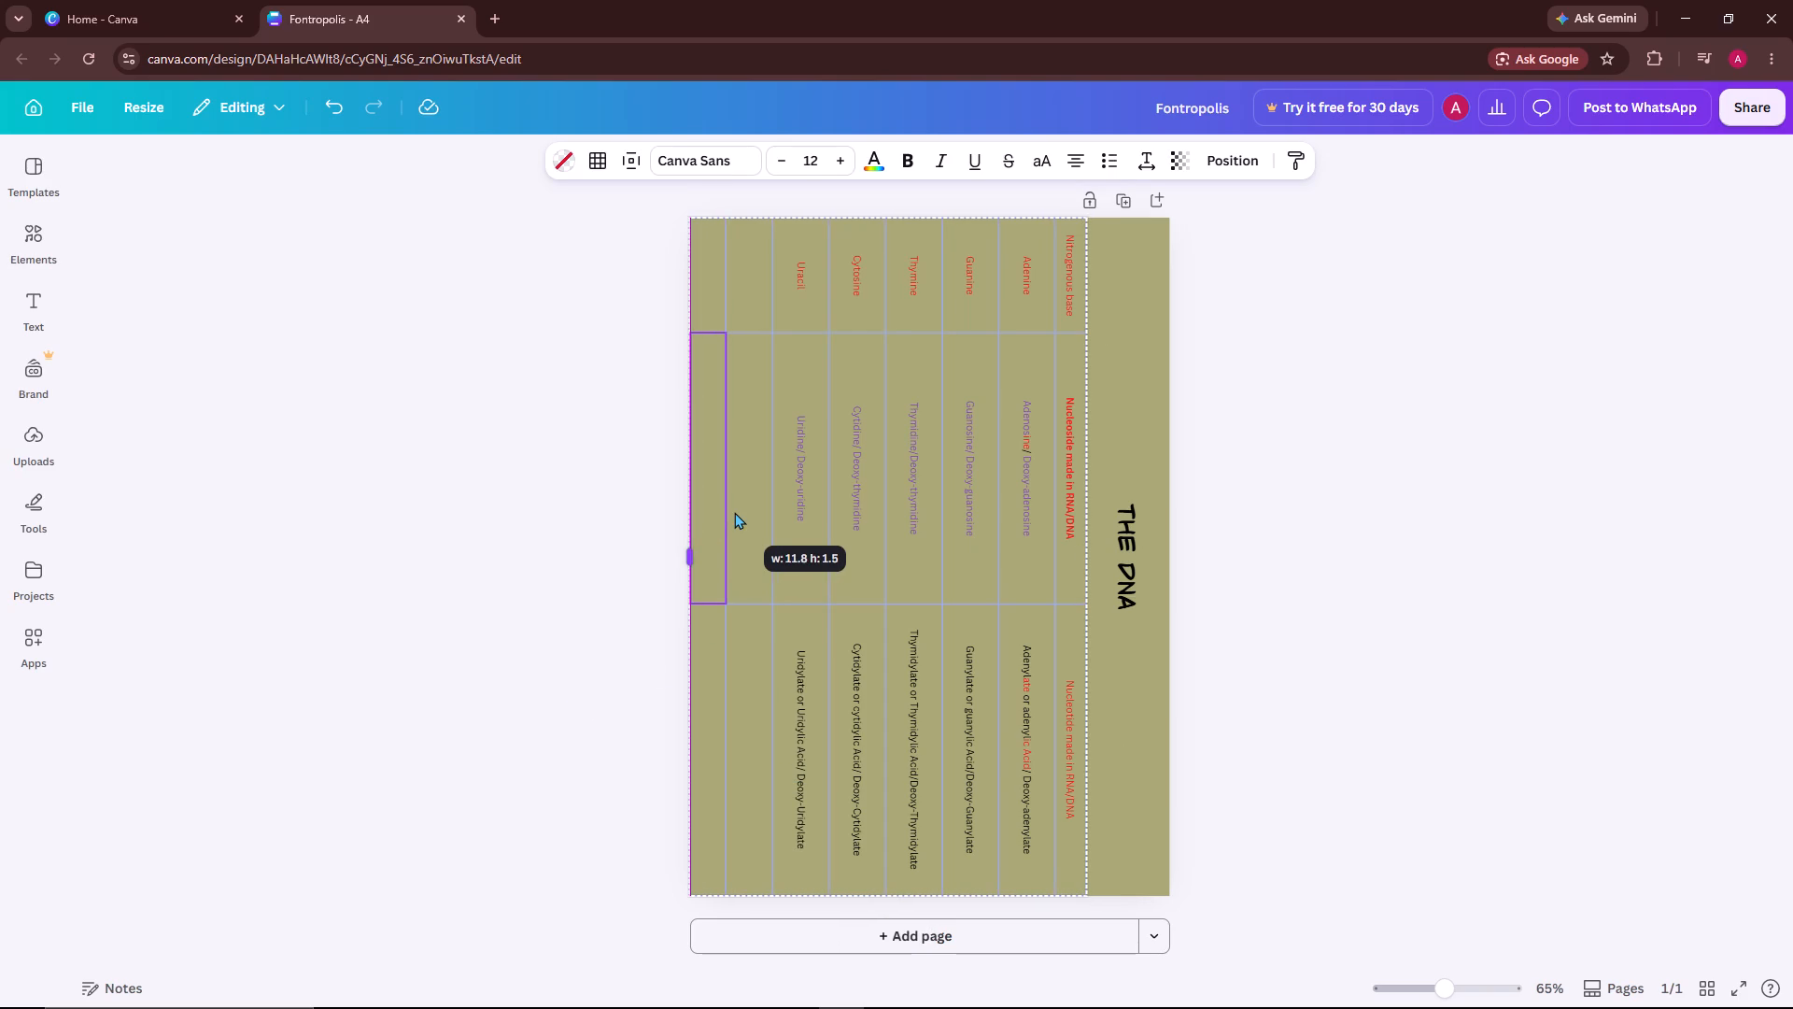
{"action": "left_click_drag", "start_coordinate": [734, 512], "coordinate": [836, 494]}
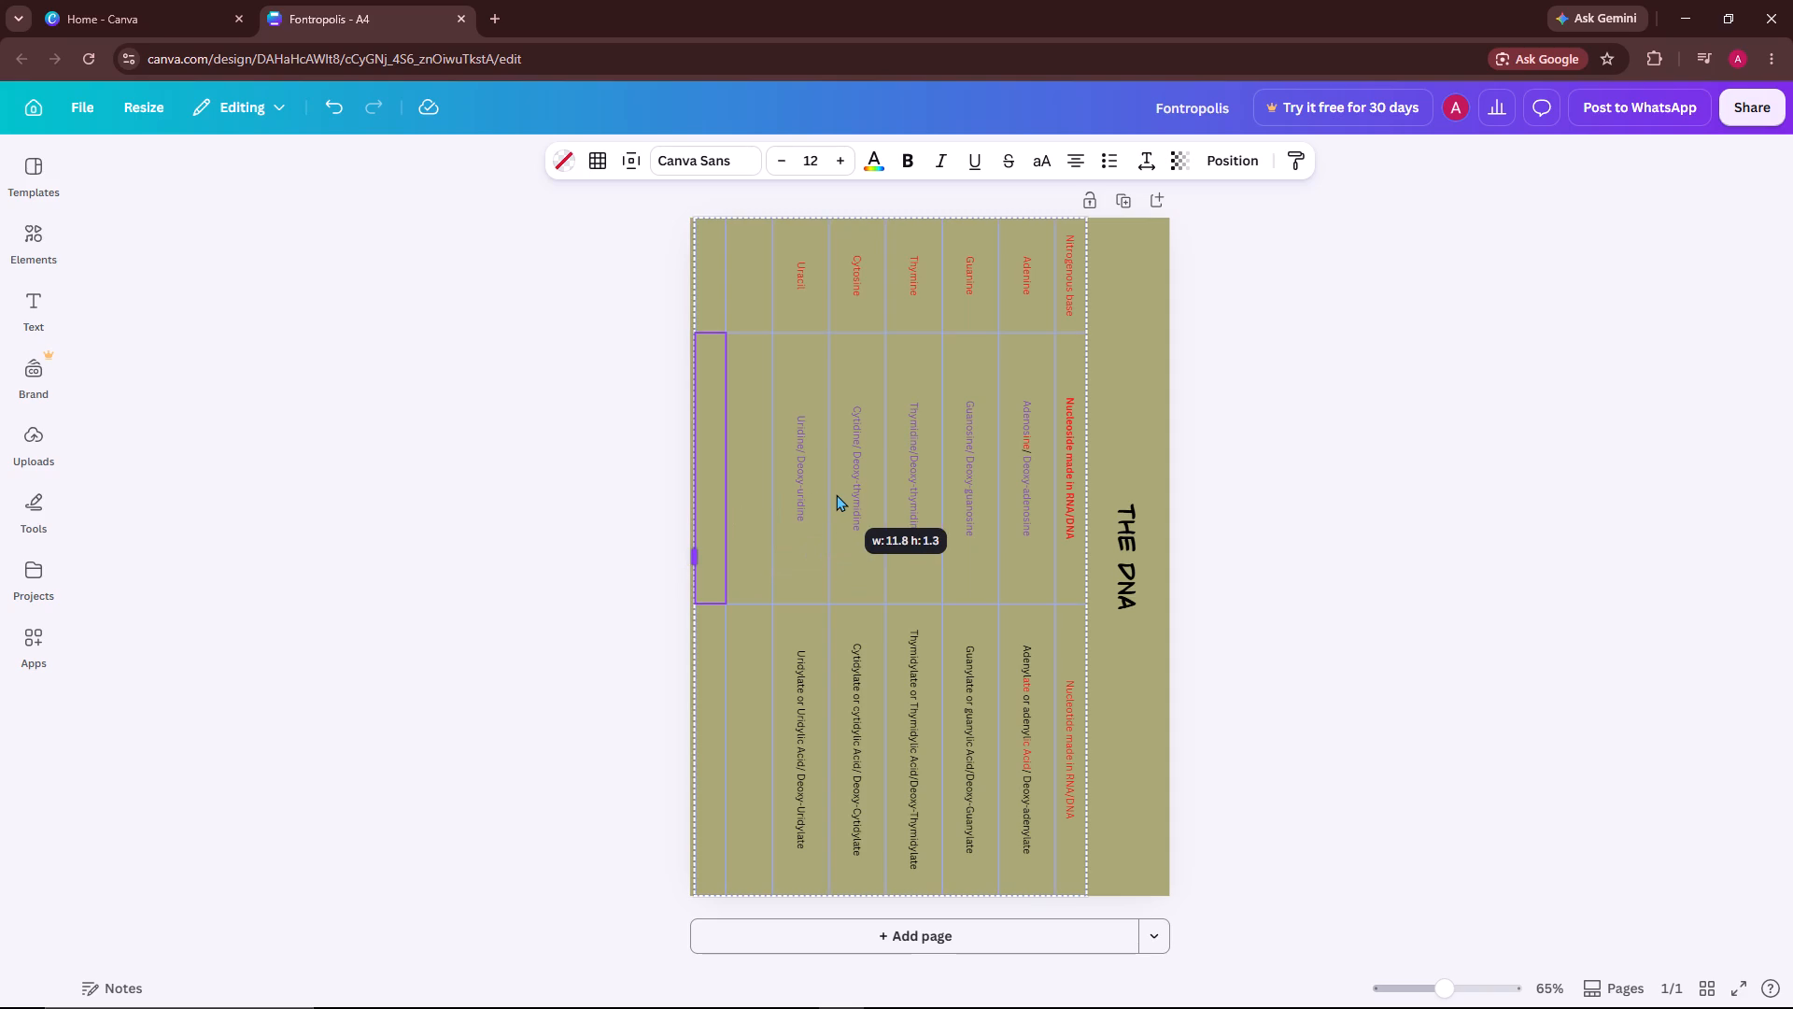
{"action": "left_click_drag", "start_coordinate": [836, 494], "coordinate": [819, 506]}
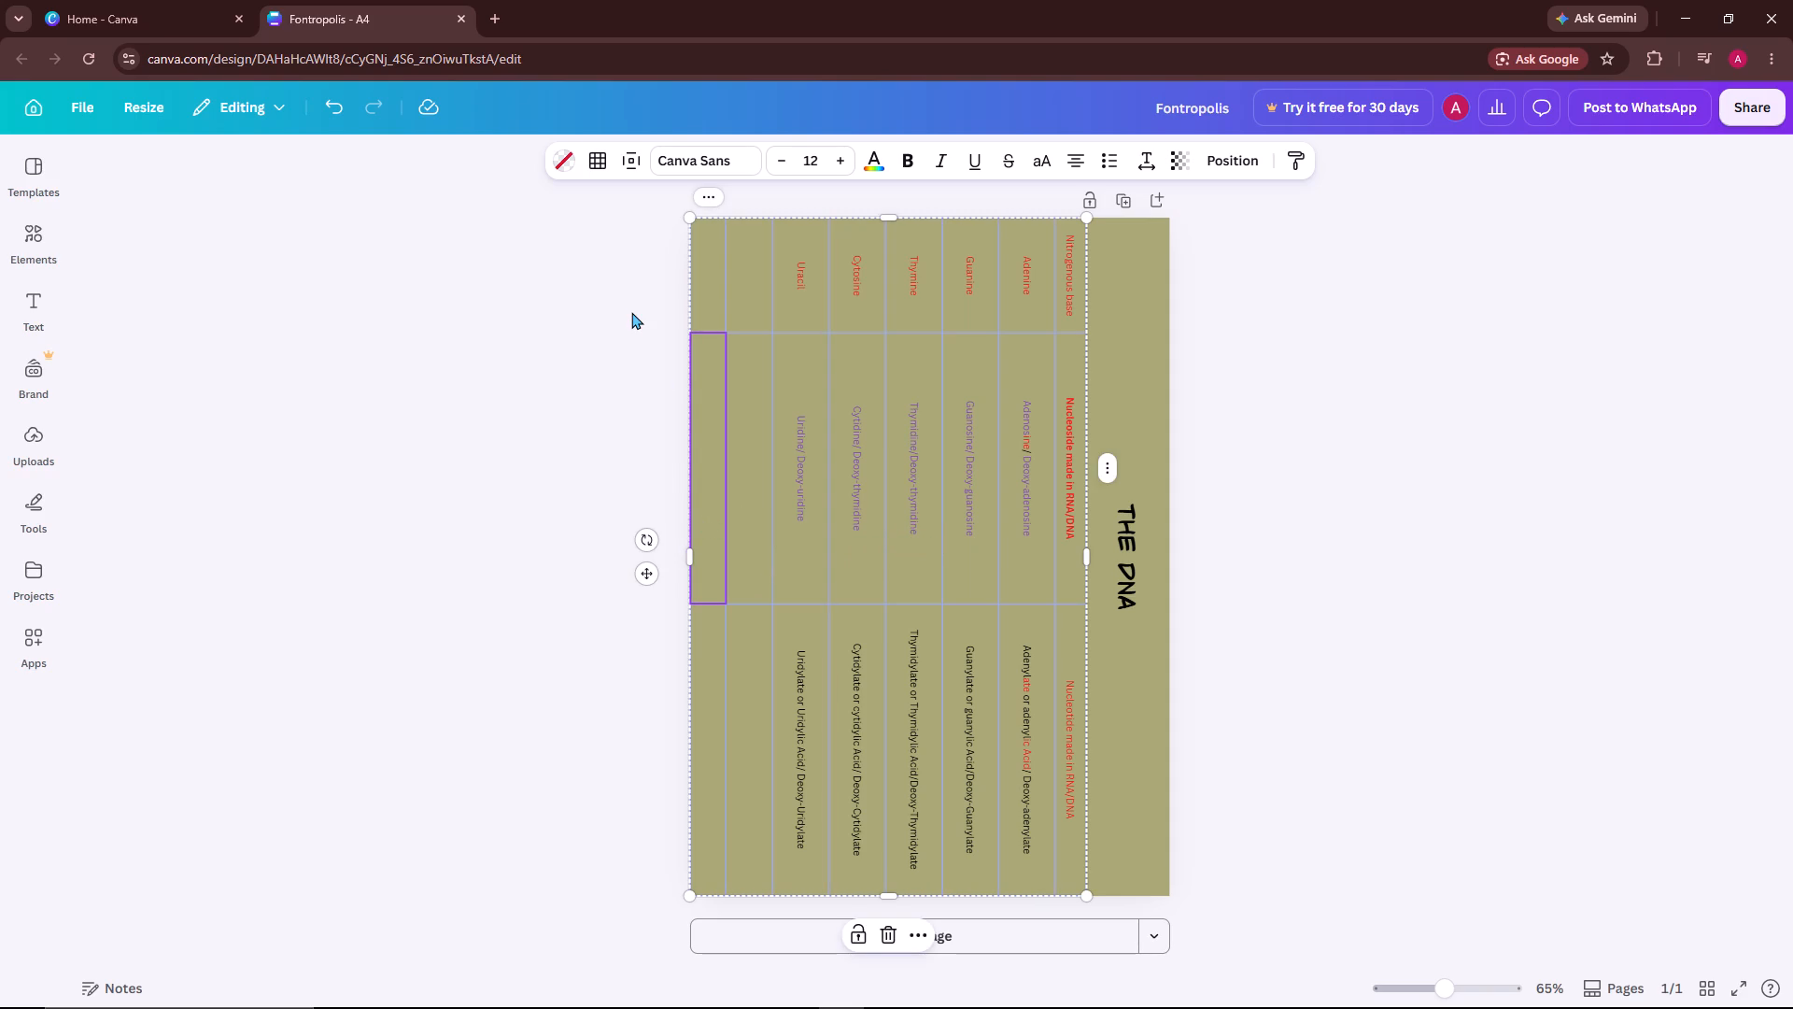
Delete the empty table row directly after the Uracil row.
{"action": "left_click", "coordinate": [628, 308]}
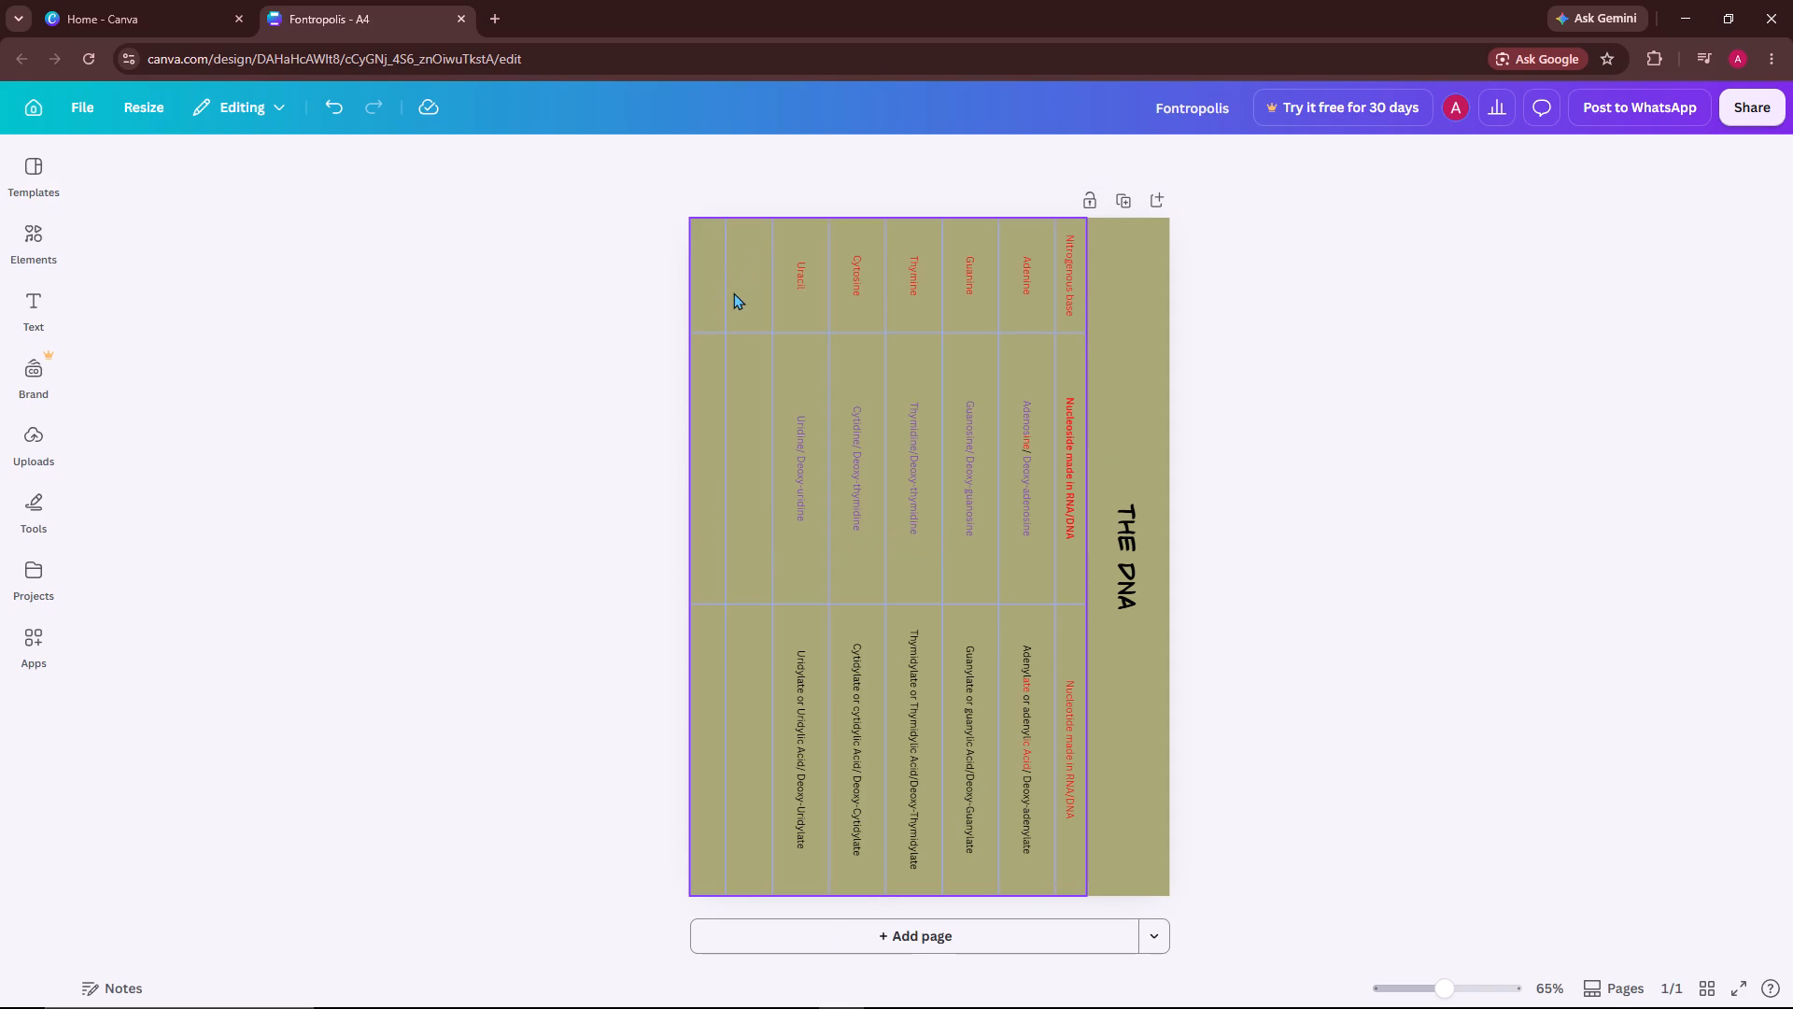
{"action": "left_click", "coordinate": [727, 307]}
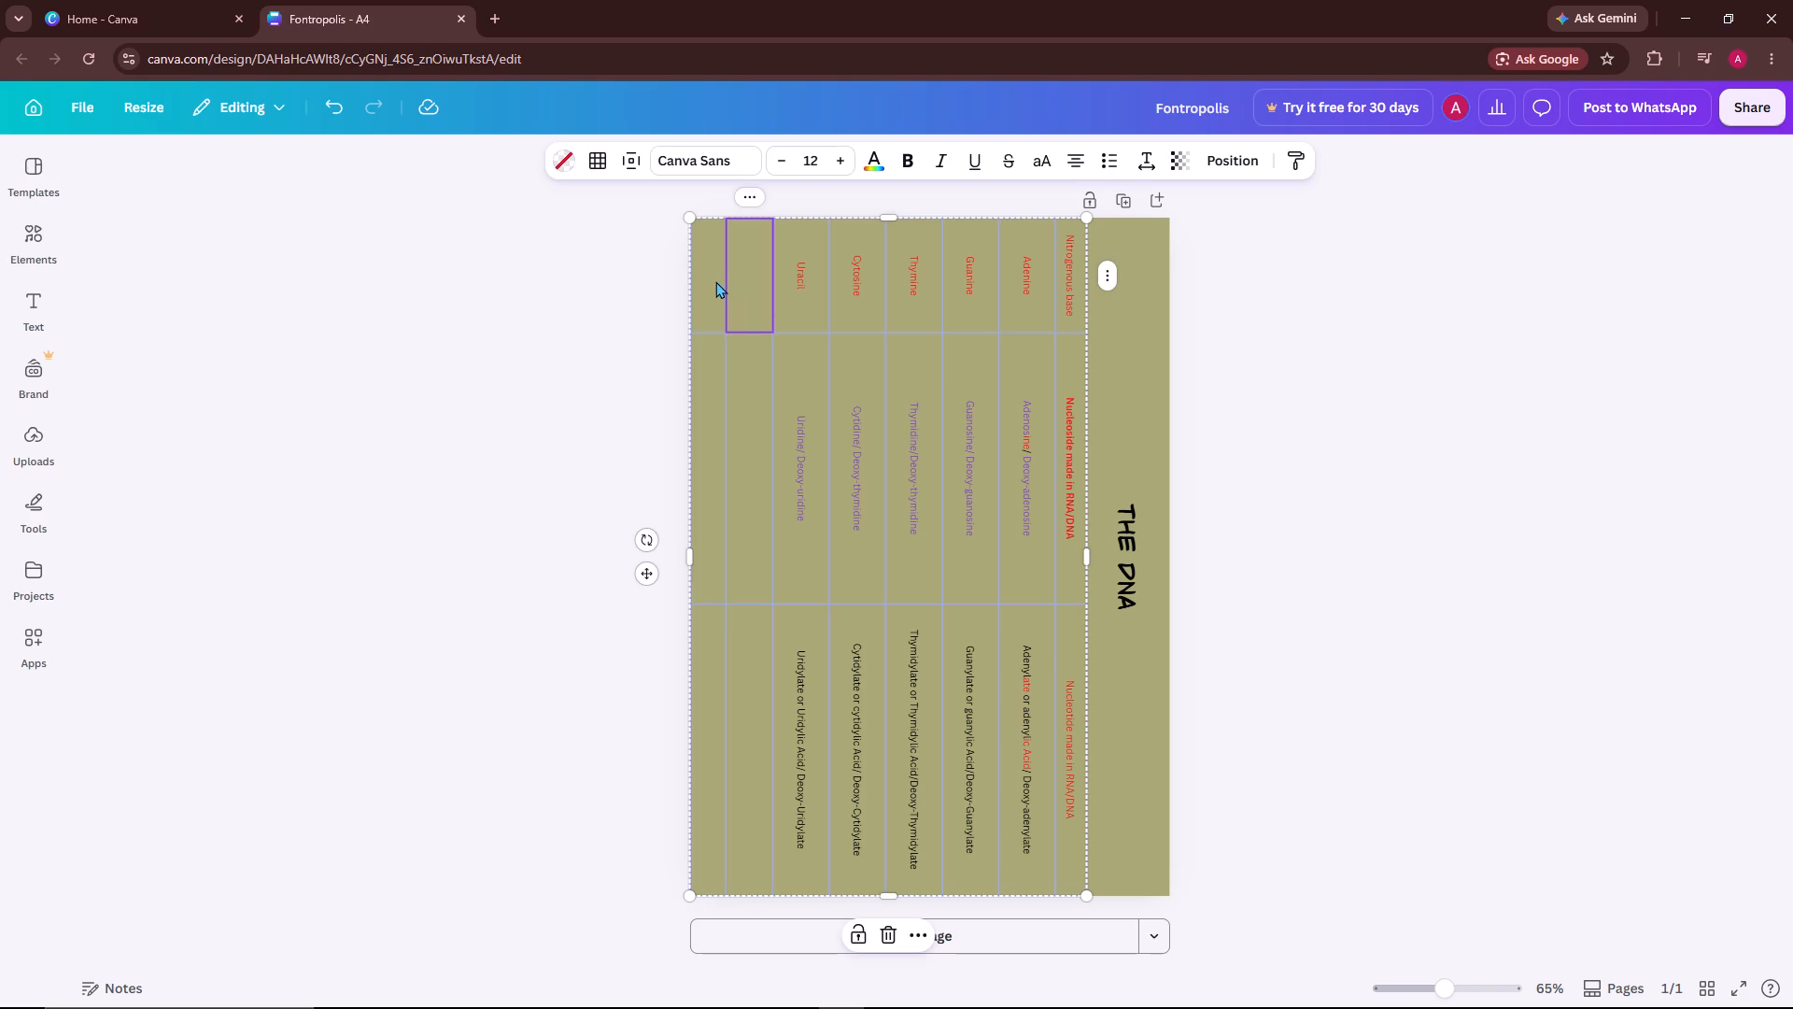
{"action": "left_click", "coordinate": [727, 395]}
{"action": "right_click", "coordinate": [727, 395]}
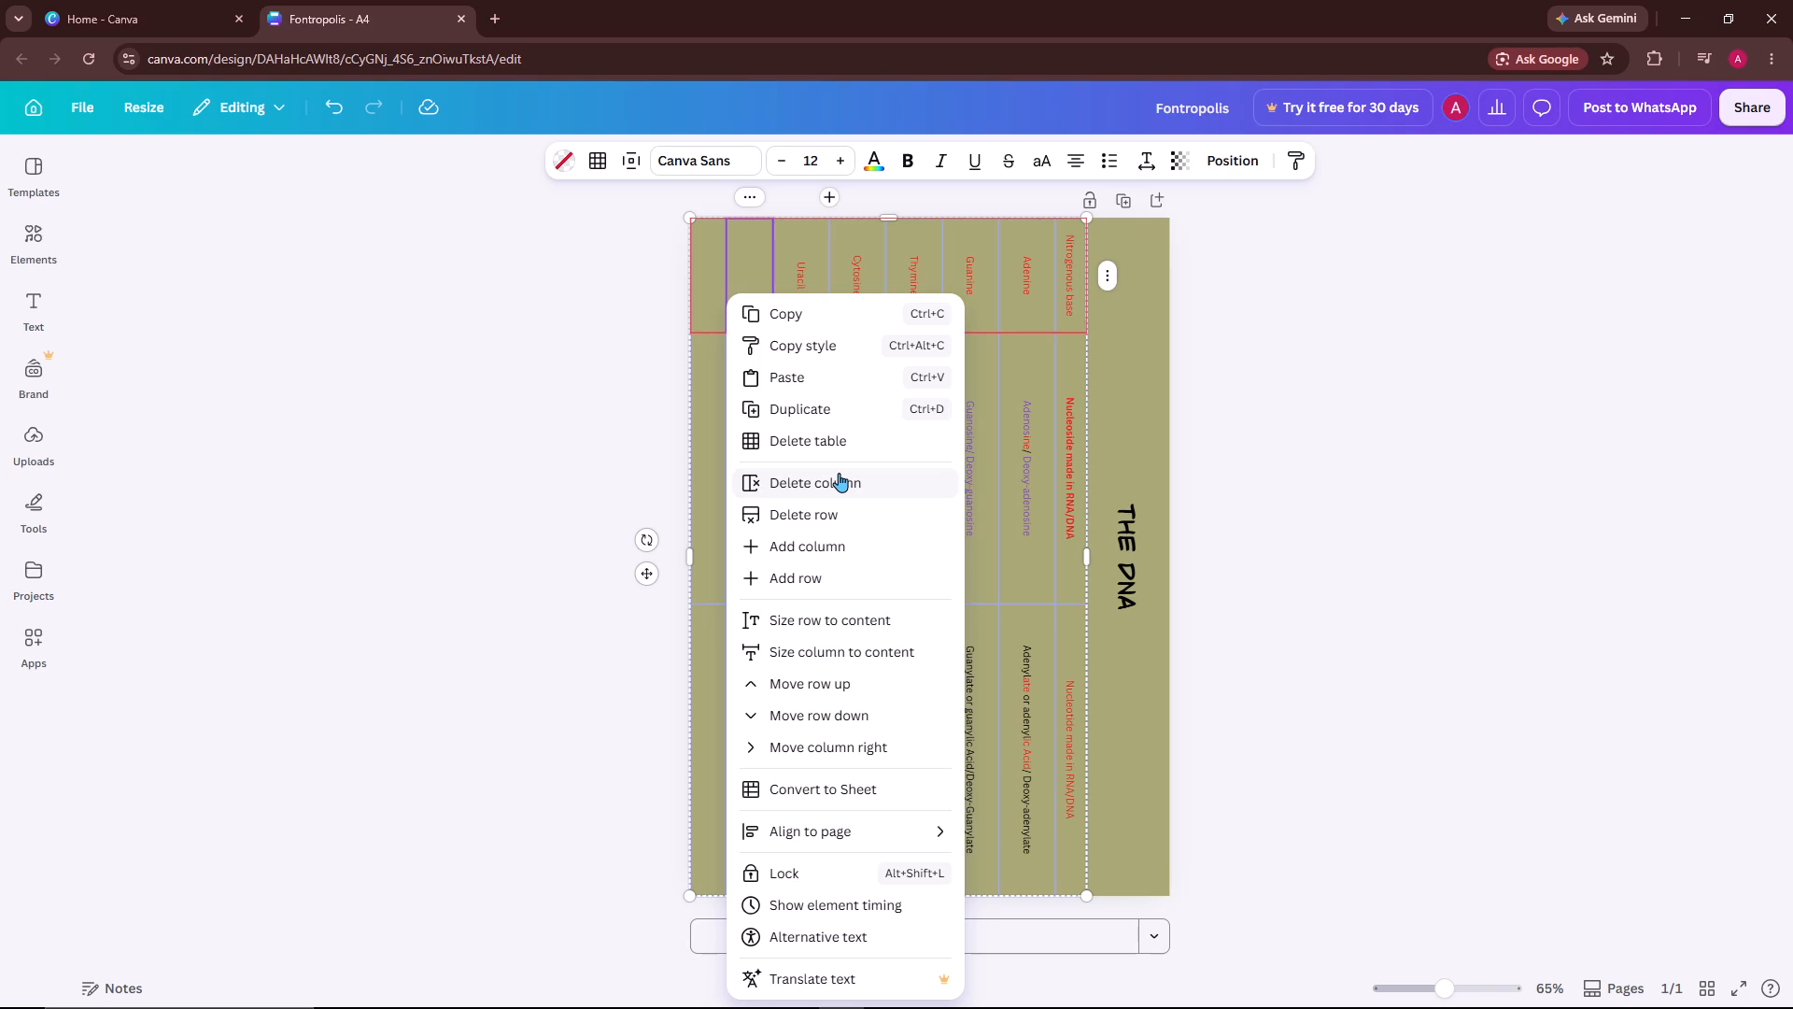
{"action": "left_click", "coordinate": [834, 505]}
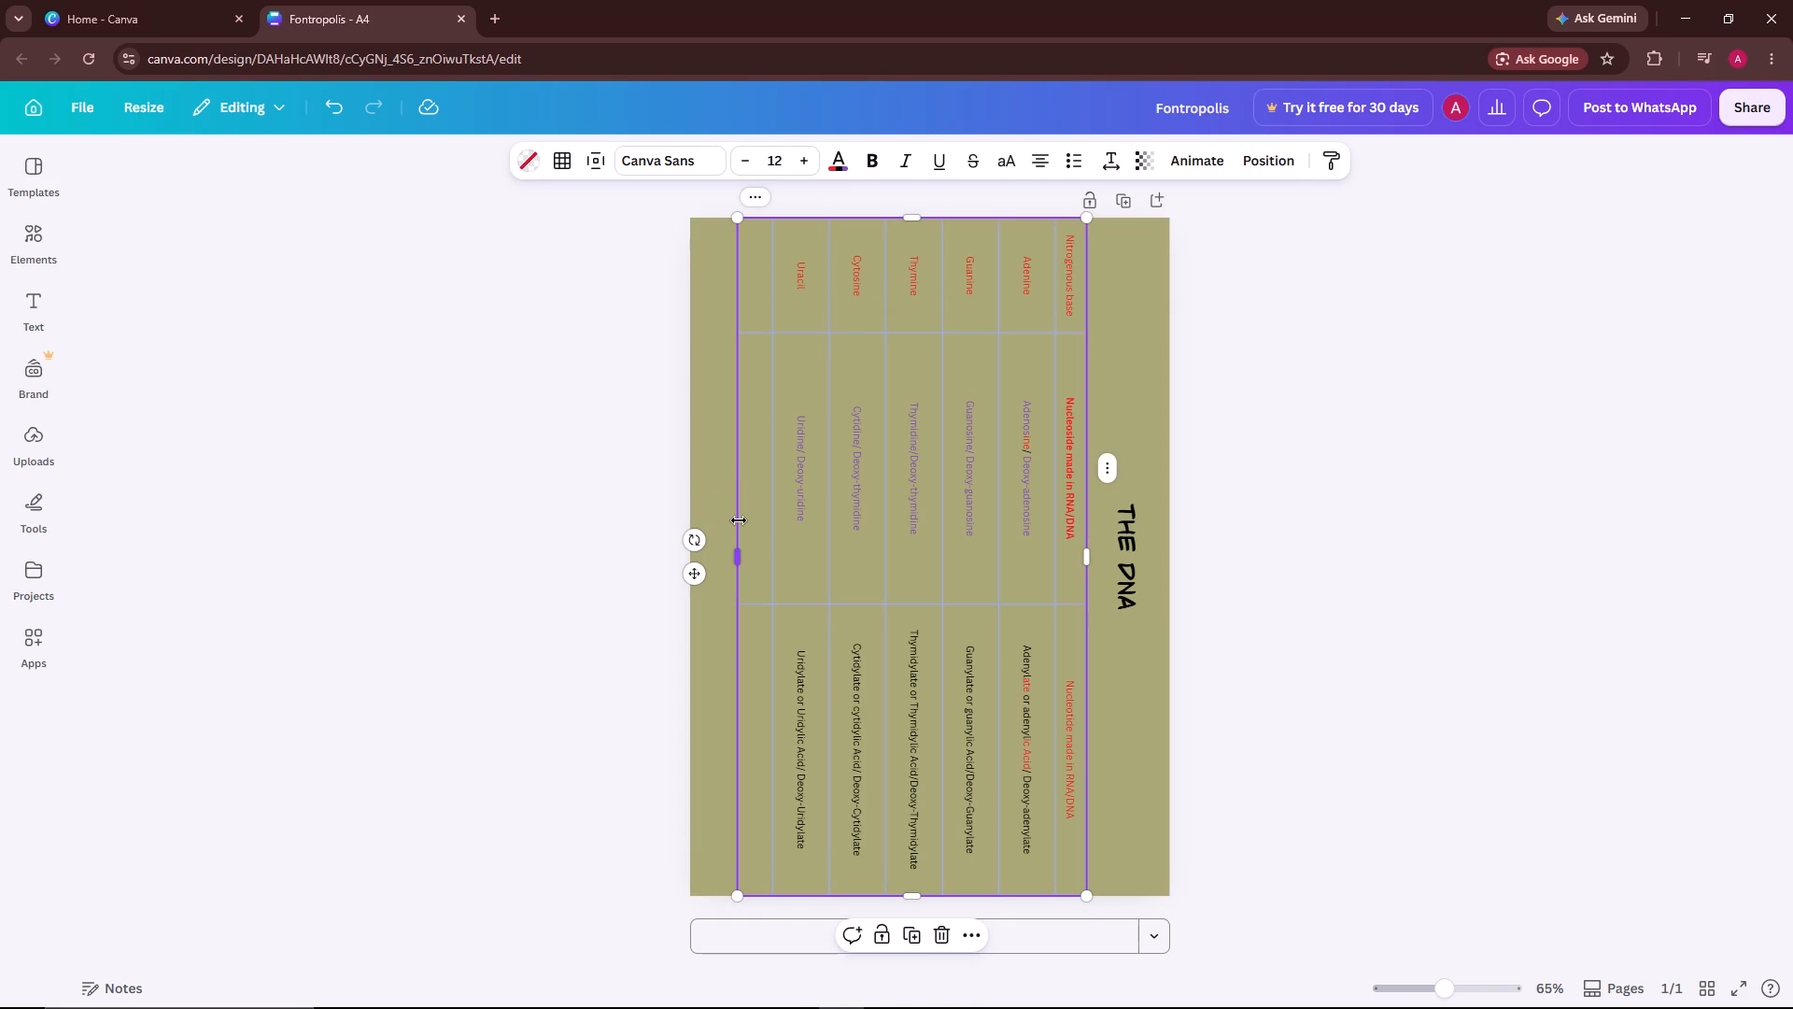
Shrink the remaining empty row after Uracil, reducing the table's height to about 15.1.
{"action": "left_click_drag", "start_coordinate": [739, 520], "coordinate": [781, 531]}
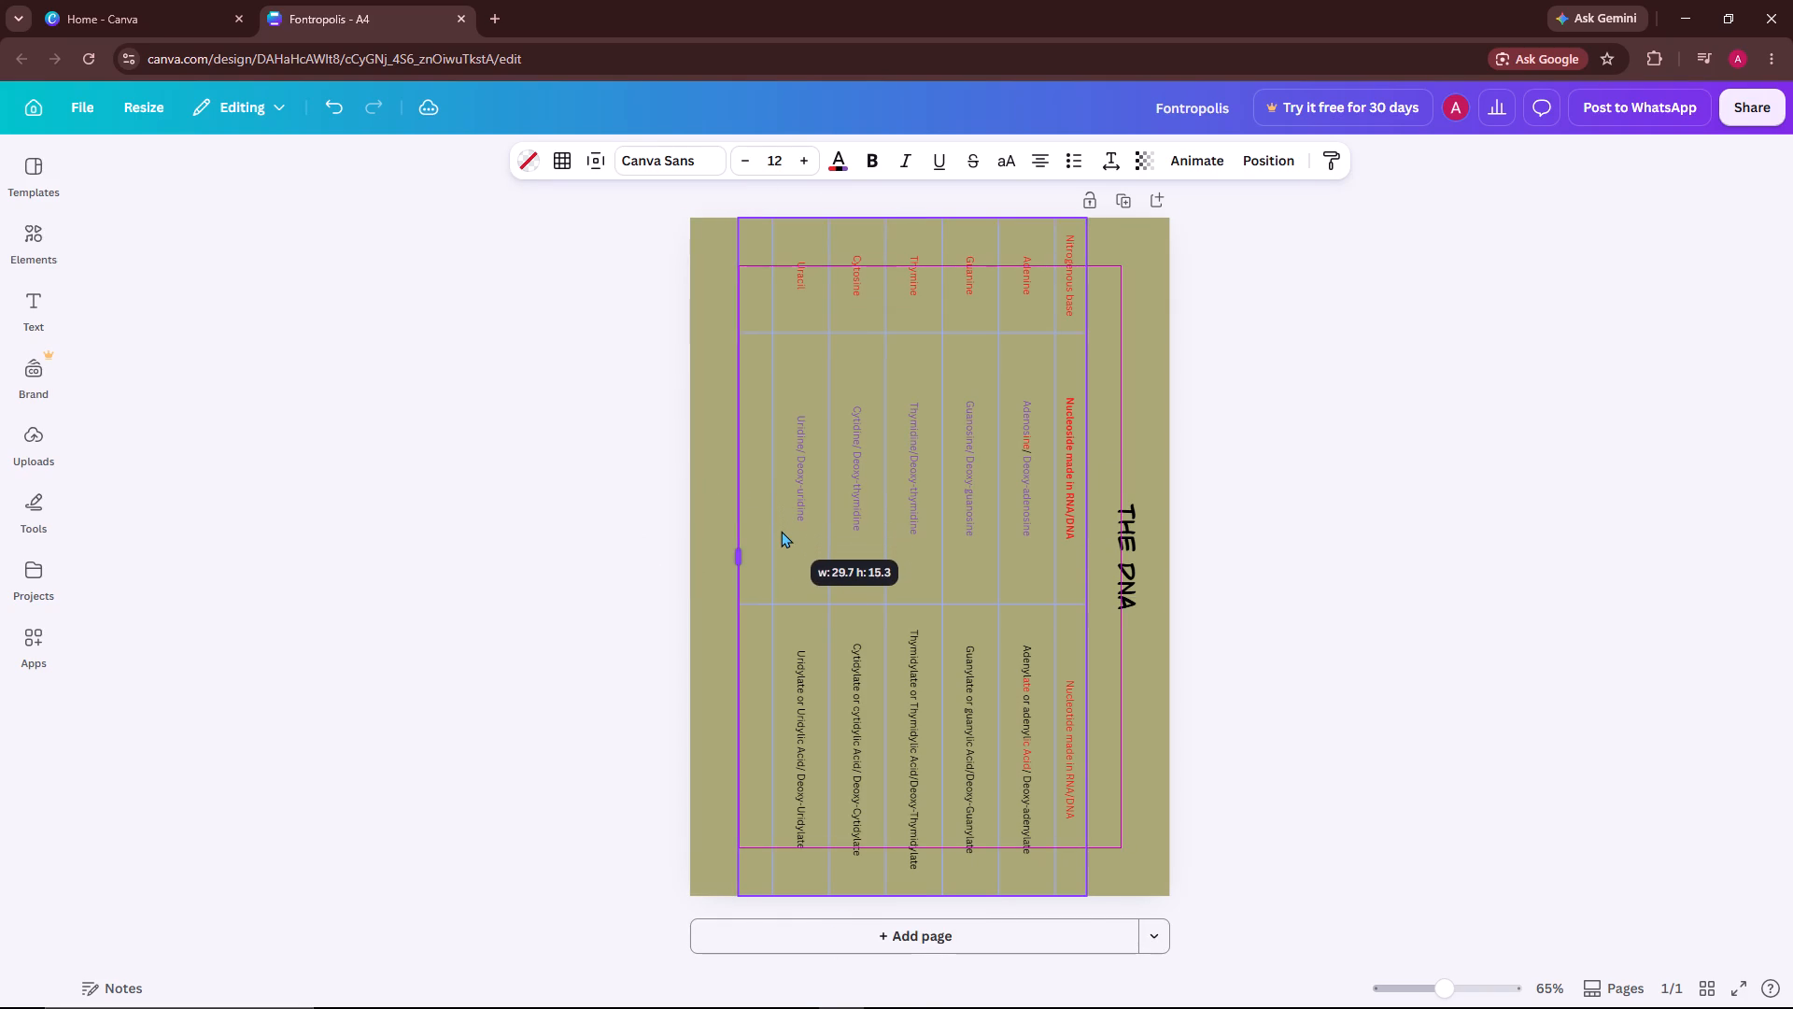
{"action": "left_click_drag", "start_coordinate": [781, 531], "coordinate": [781, 534]}
{"action": "left_click_drag", "start_coordinate": [732, 560], "coordinate": [750, 555]}
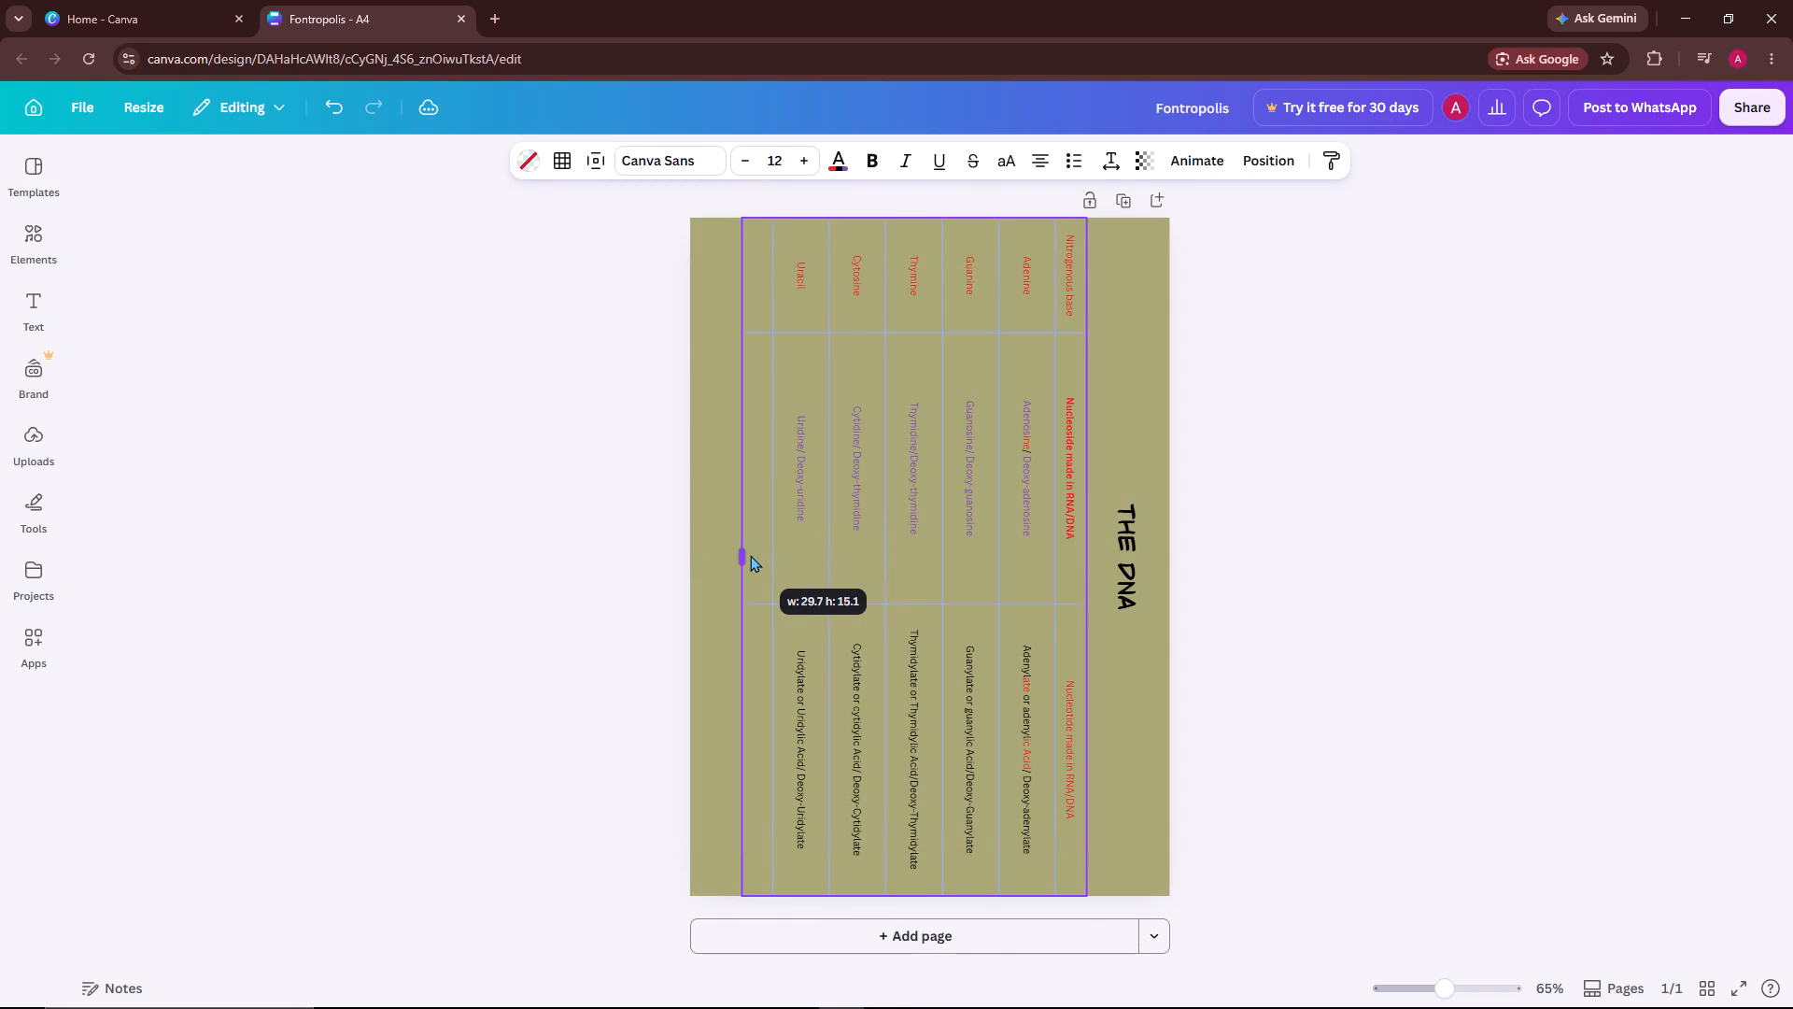
{"action": "left_click_drag", "start_coordinate": [750, 555], "coordinate": [784, 546]}
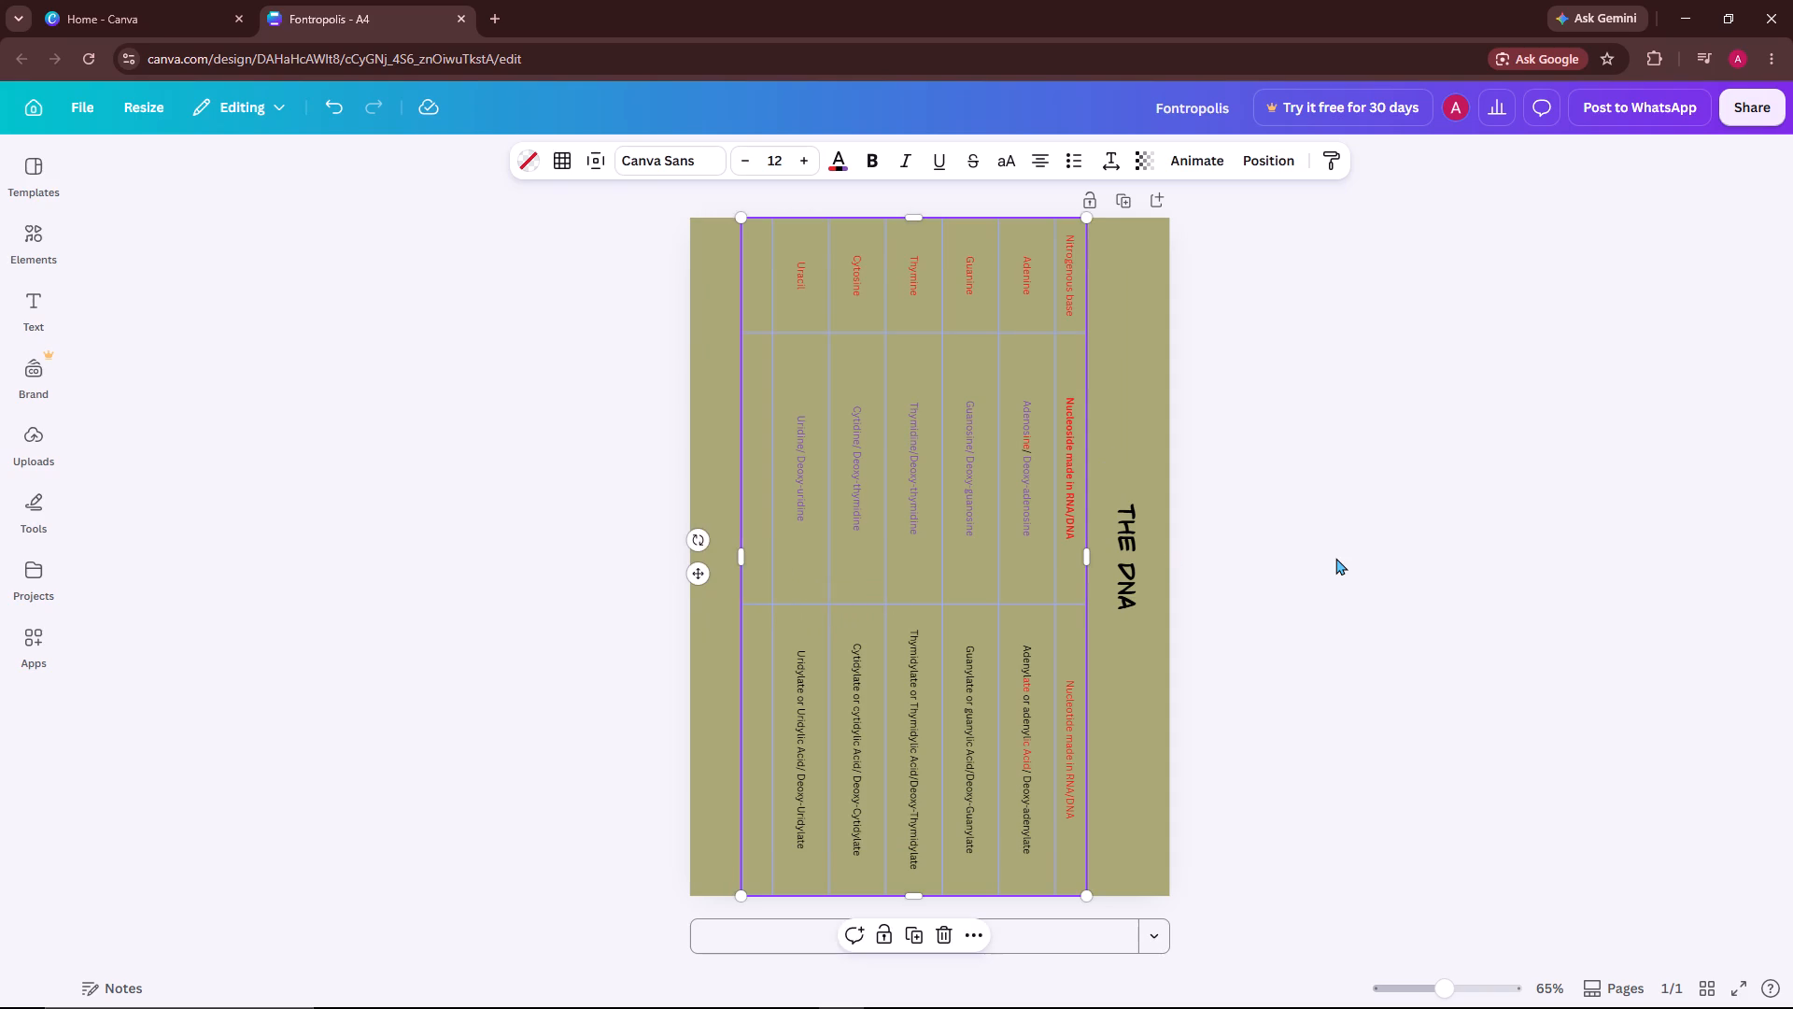
{"action": "left_click", "coordinate": [1335, 558]}
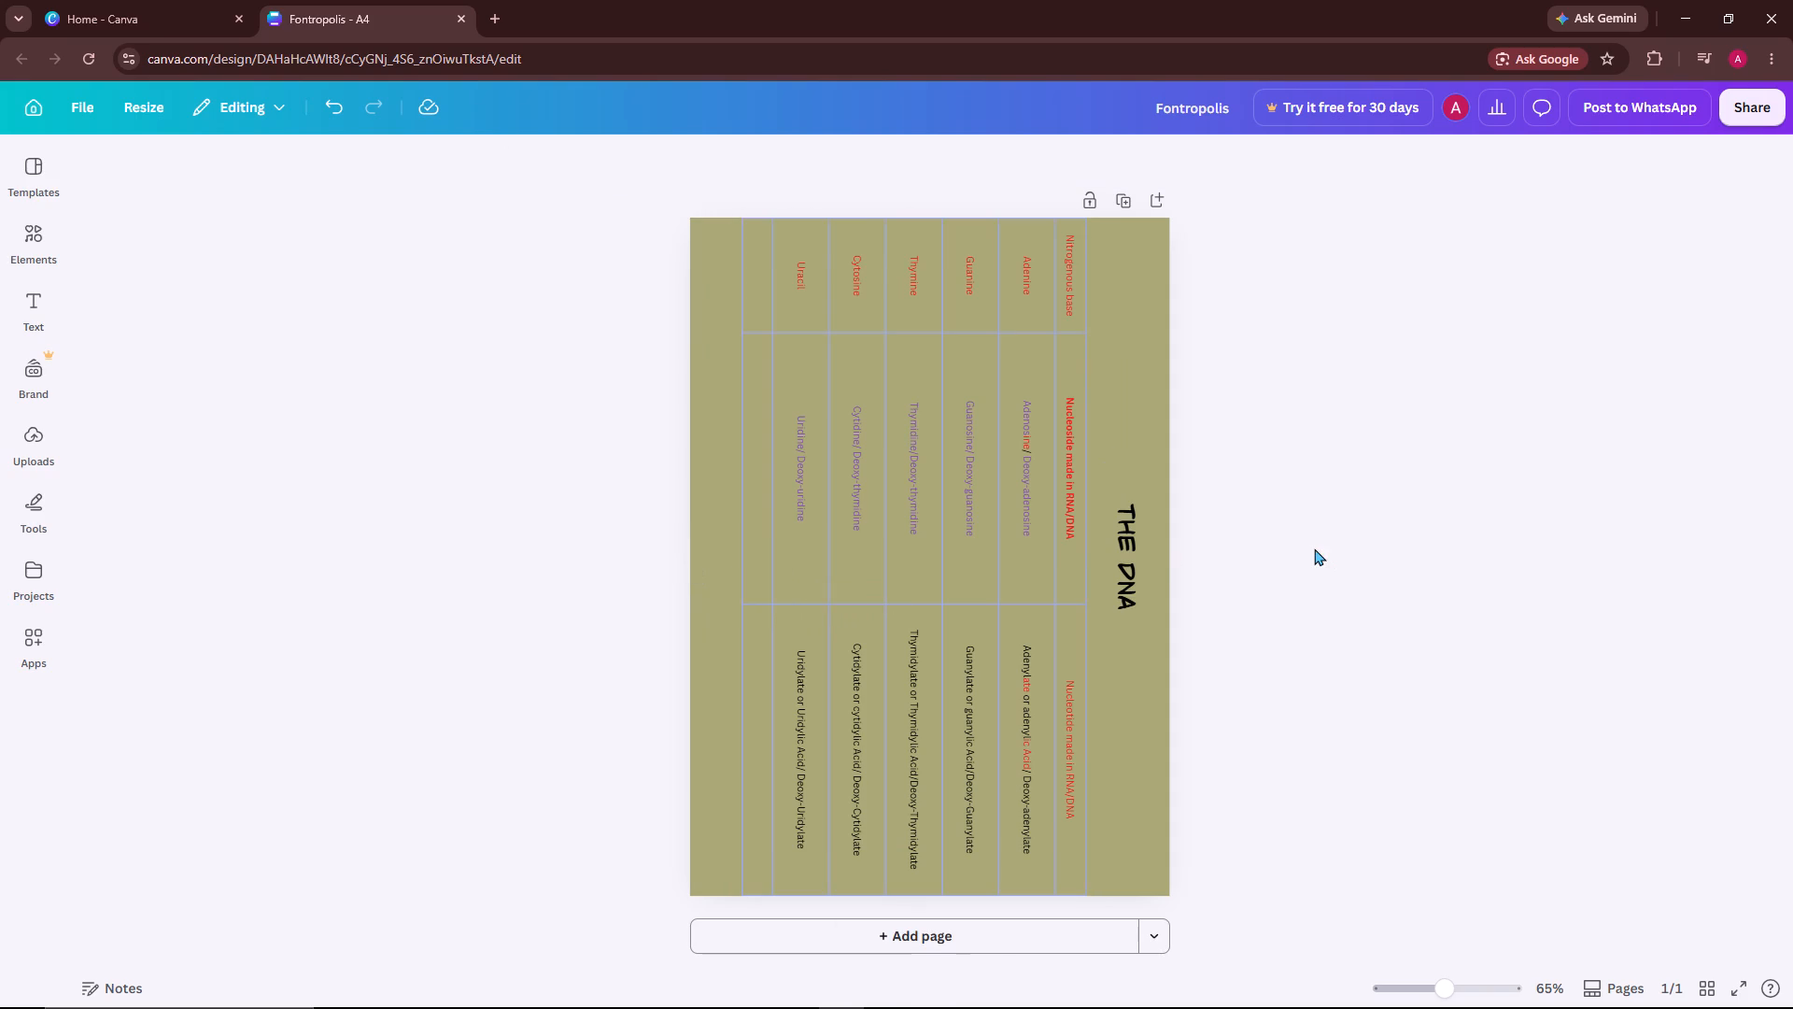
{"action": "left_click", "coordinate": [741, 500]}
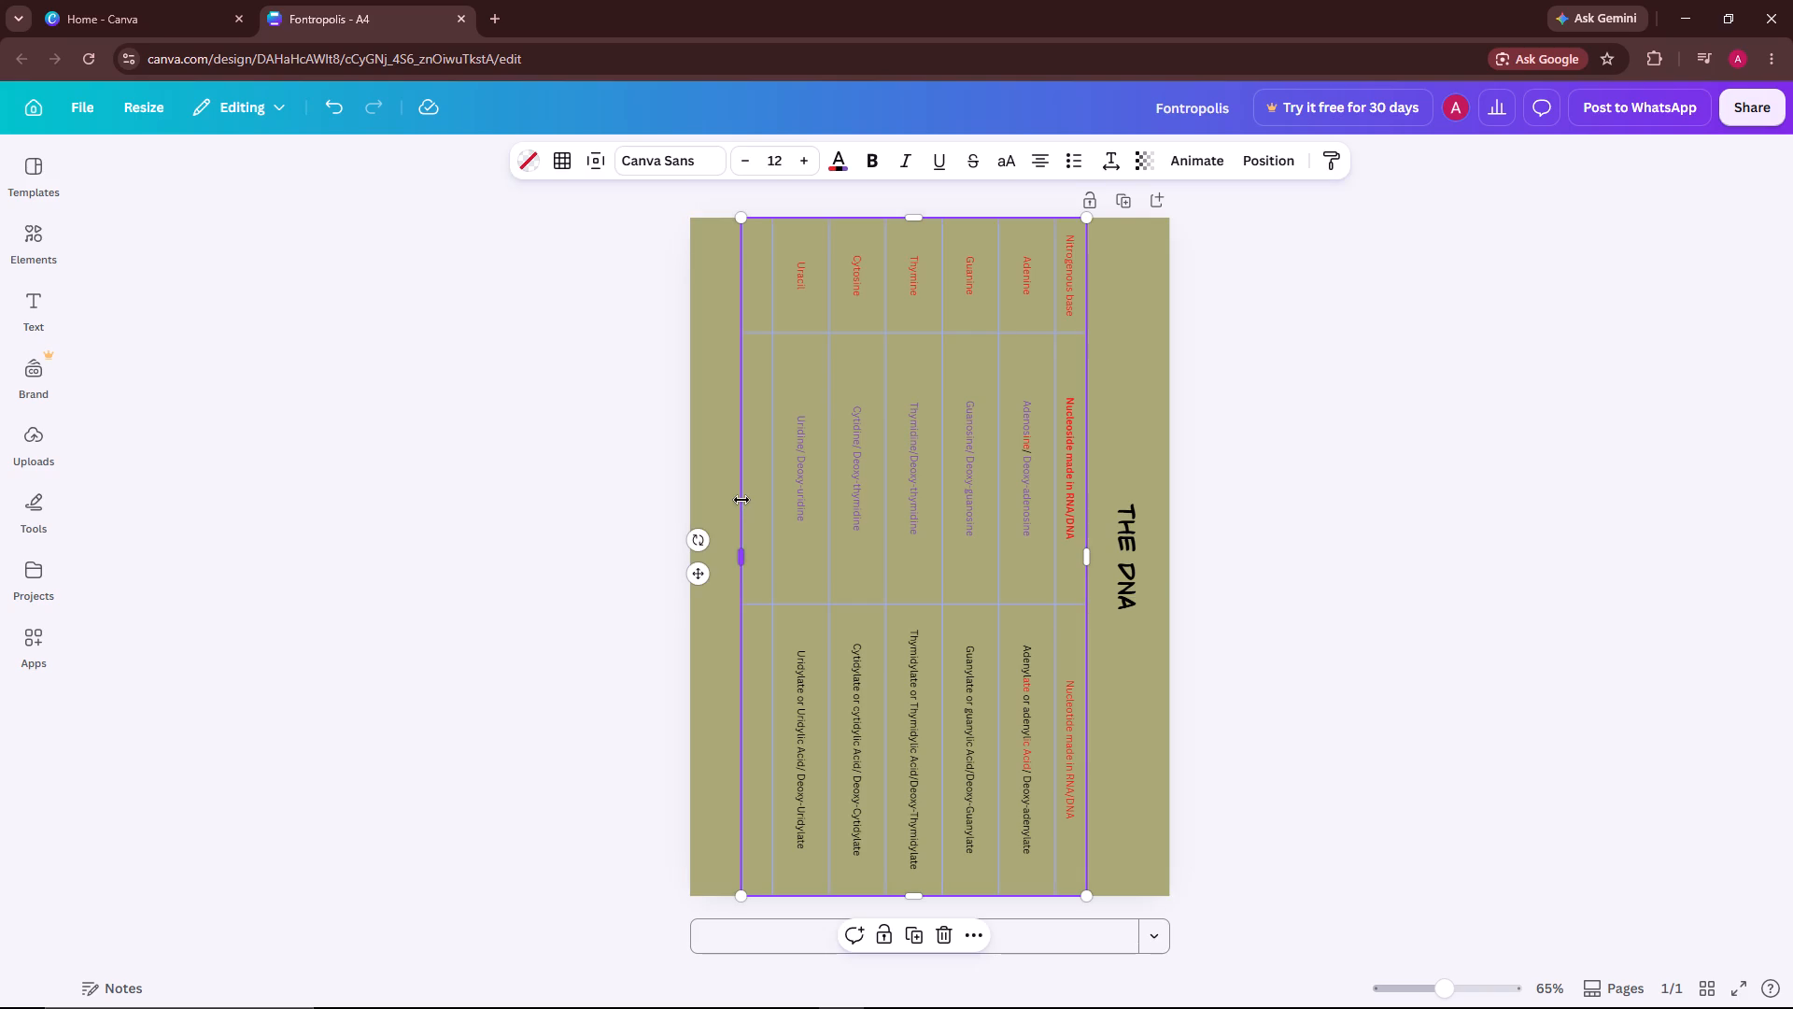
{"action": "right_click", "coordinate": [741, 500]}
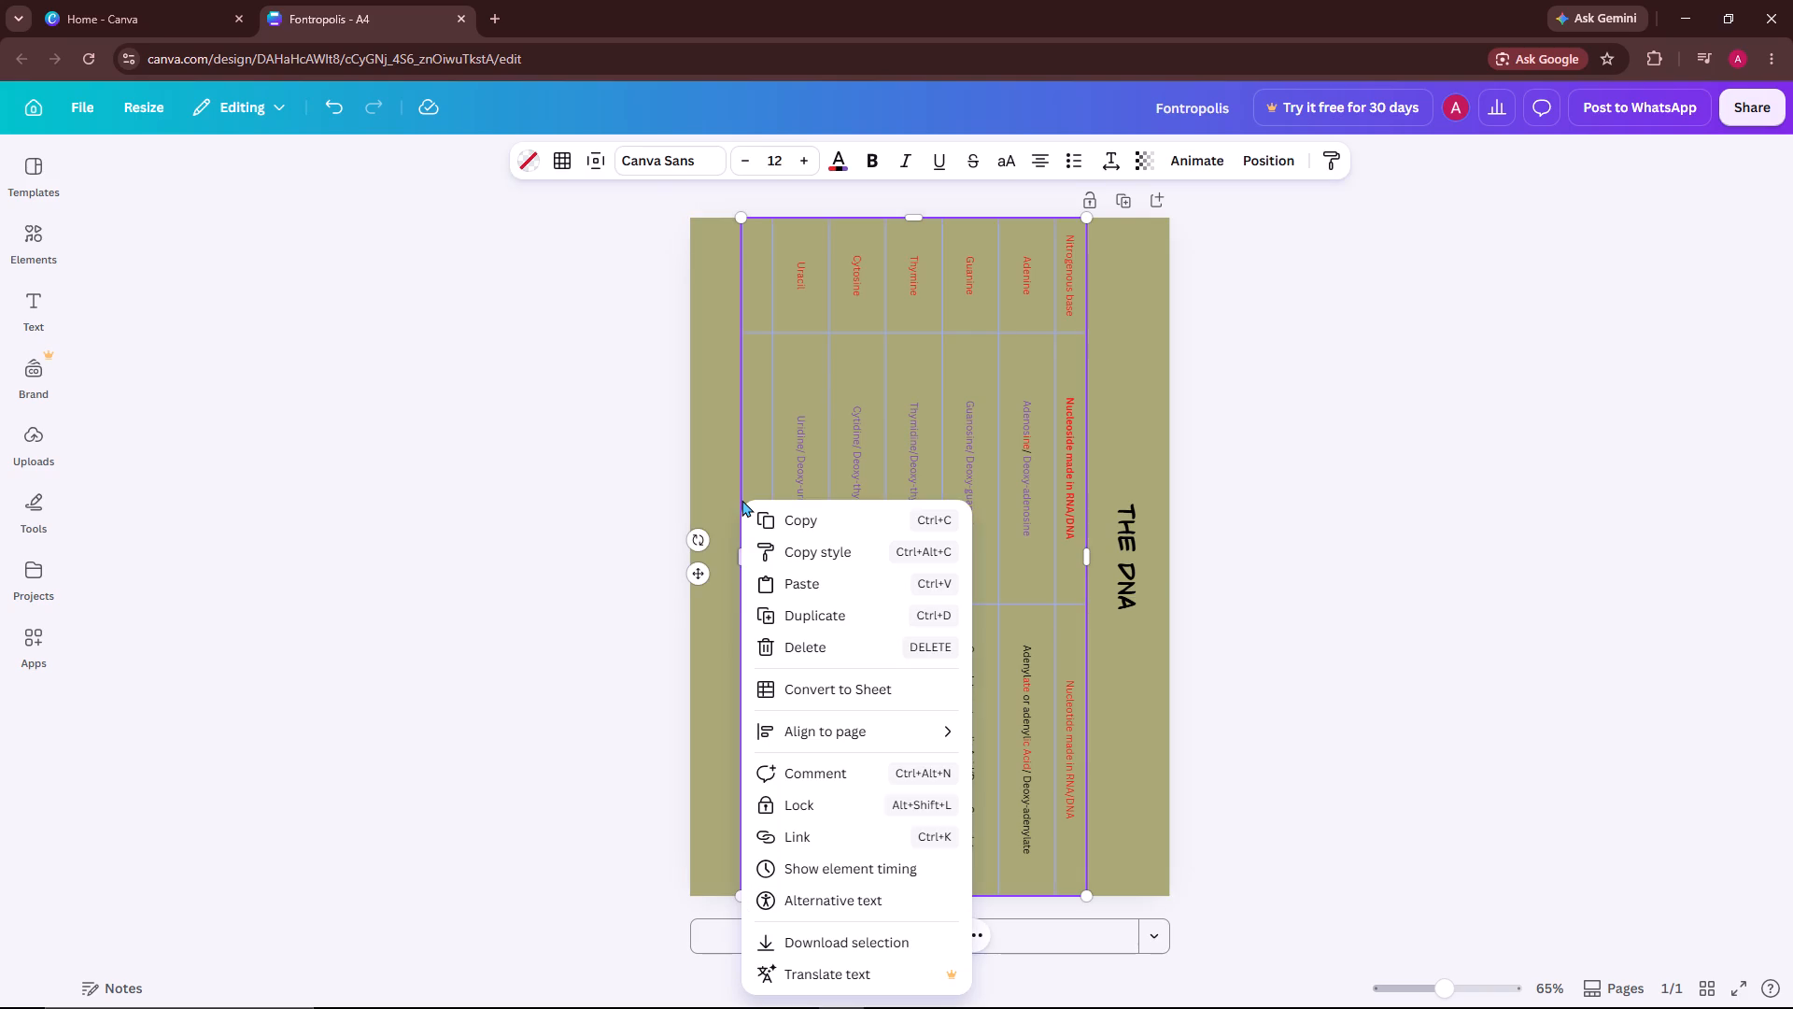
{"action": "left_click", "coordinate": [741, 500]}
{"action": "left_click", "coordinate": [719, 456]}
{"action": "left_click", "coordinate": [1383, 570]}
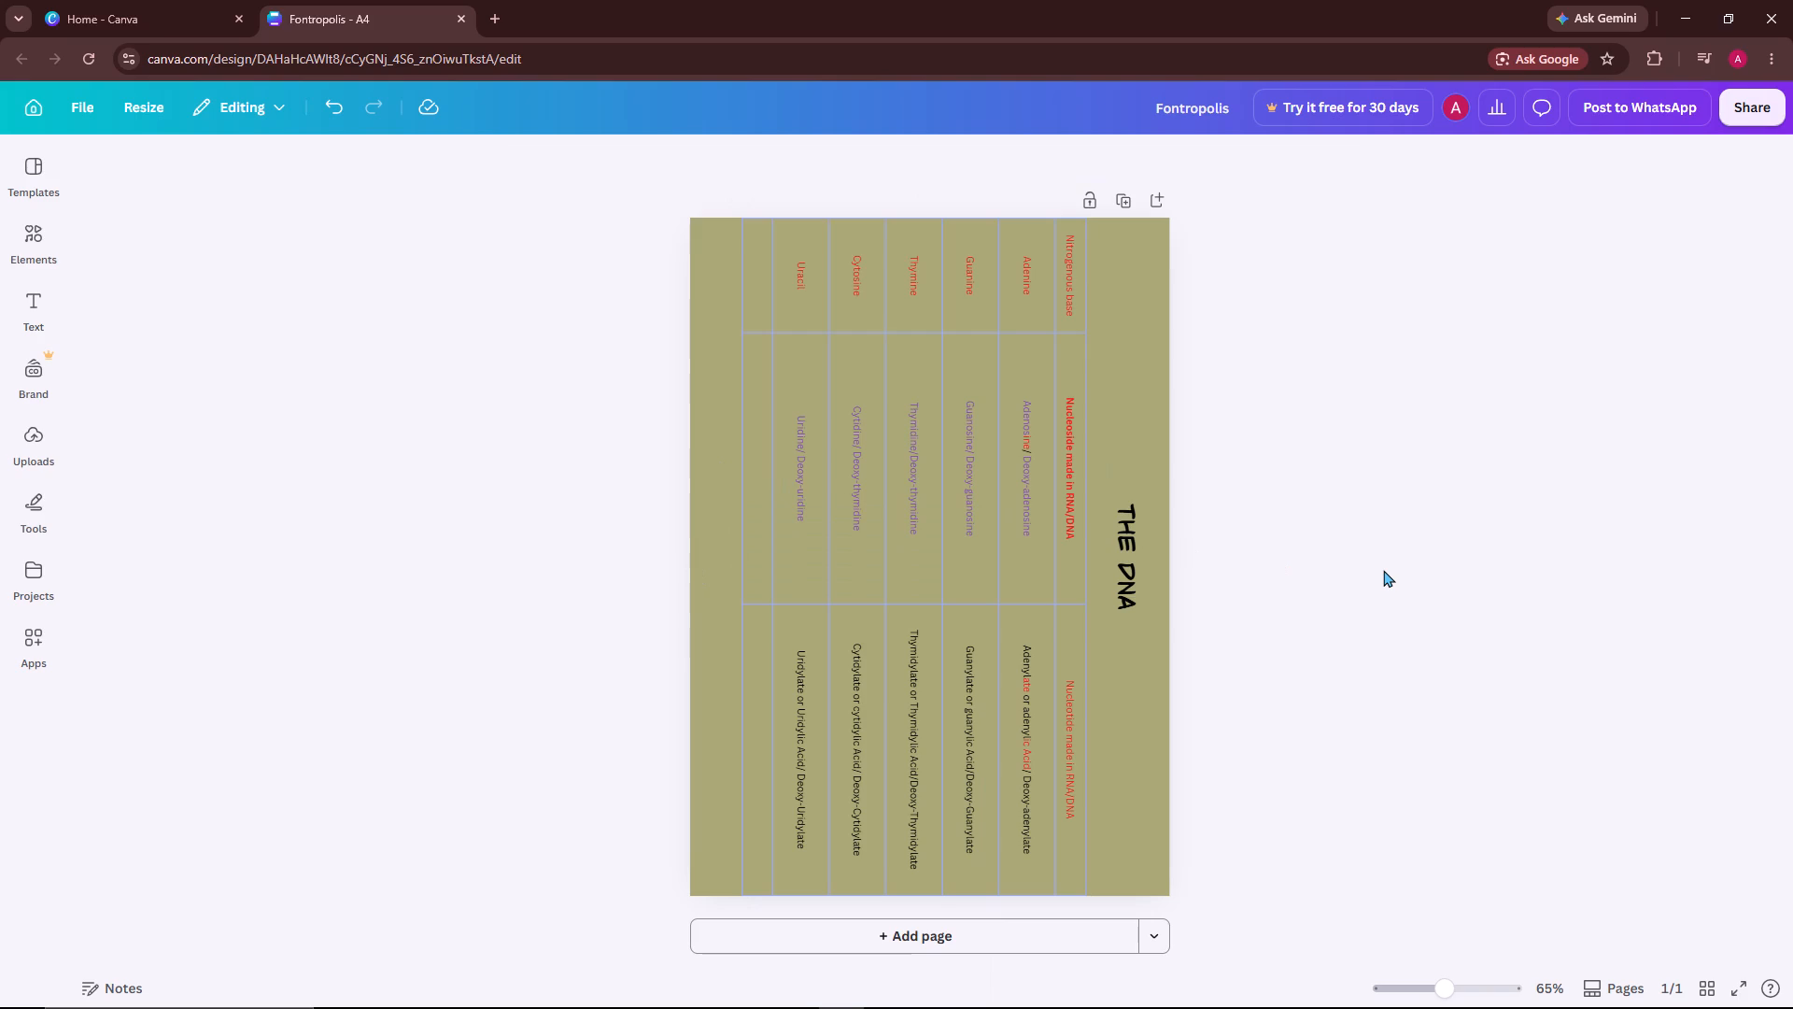
Add a second page after the DNA table page.
{"action": "left_click", "coordinate": [977, 927]}
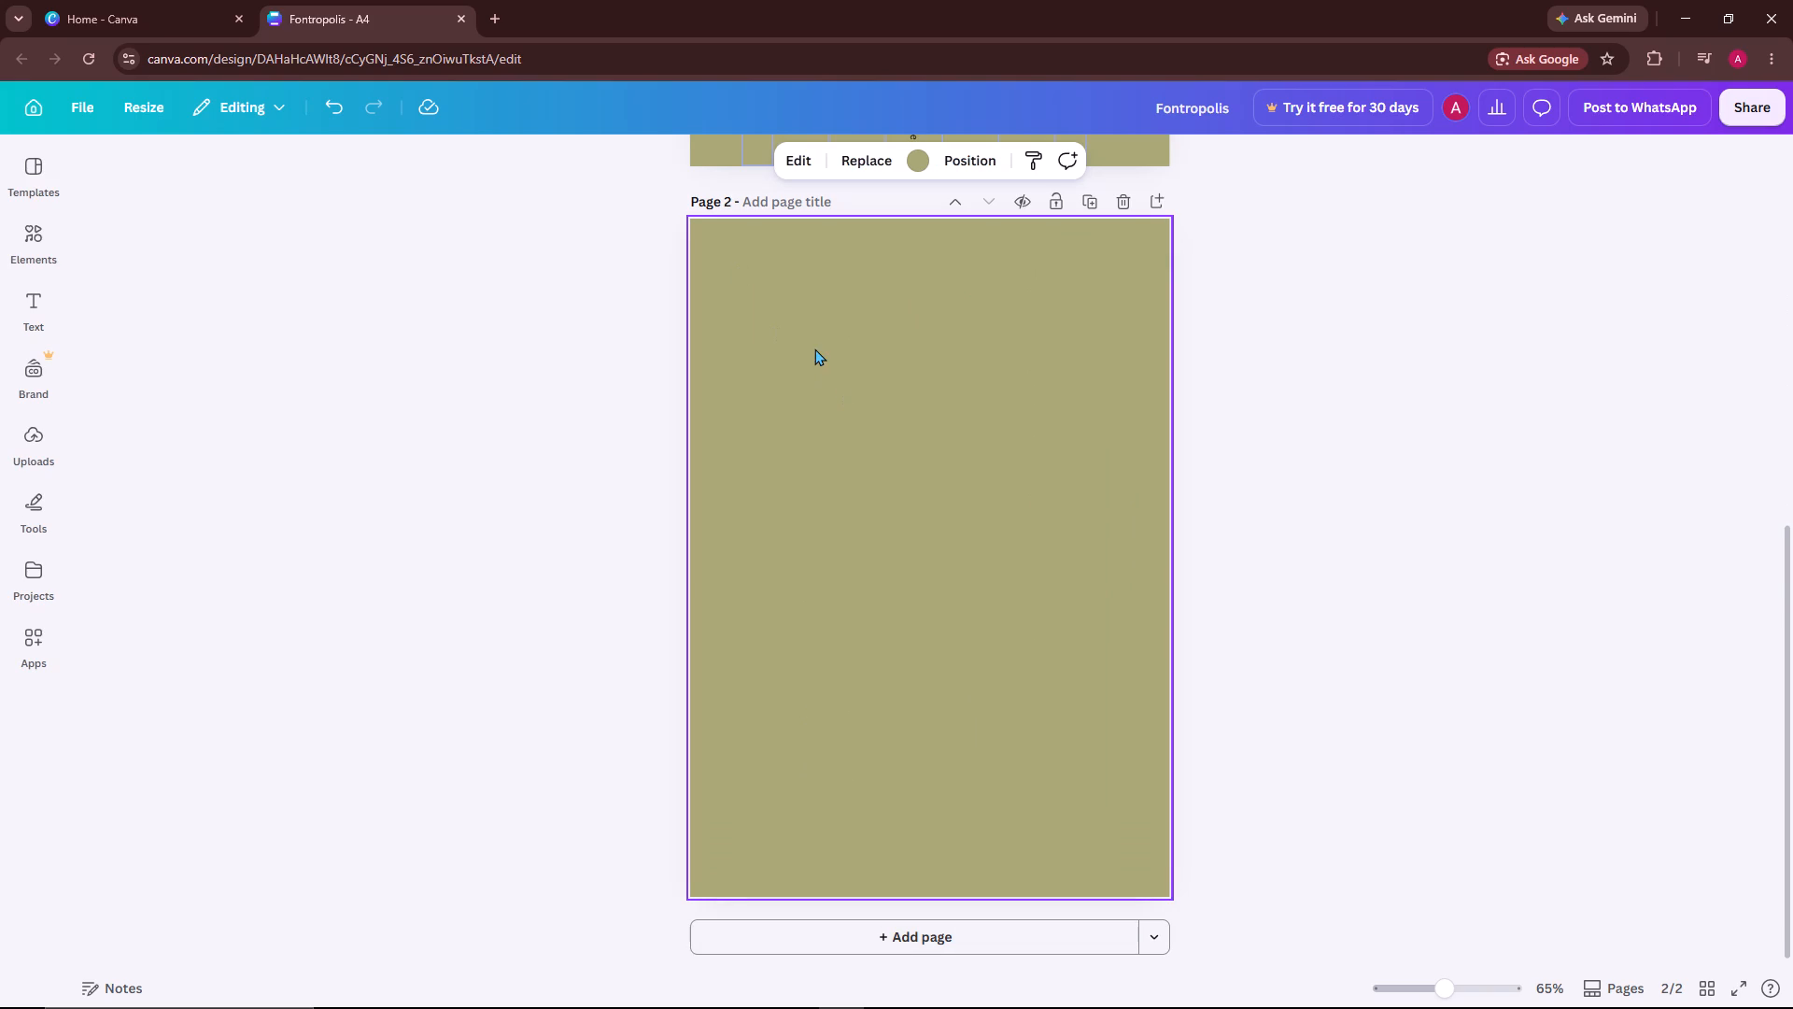
{"action": "left_click", "coordinate": [763, 267]}
Search the fonts for "body typing font" and add a Body Text Slim text box to page 2.
{"action": "scroll", "coordinate": [792, 327], "scroll_direction": "up", "scroll_amount": 3}
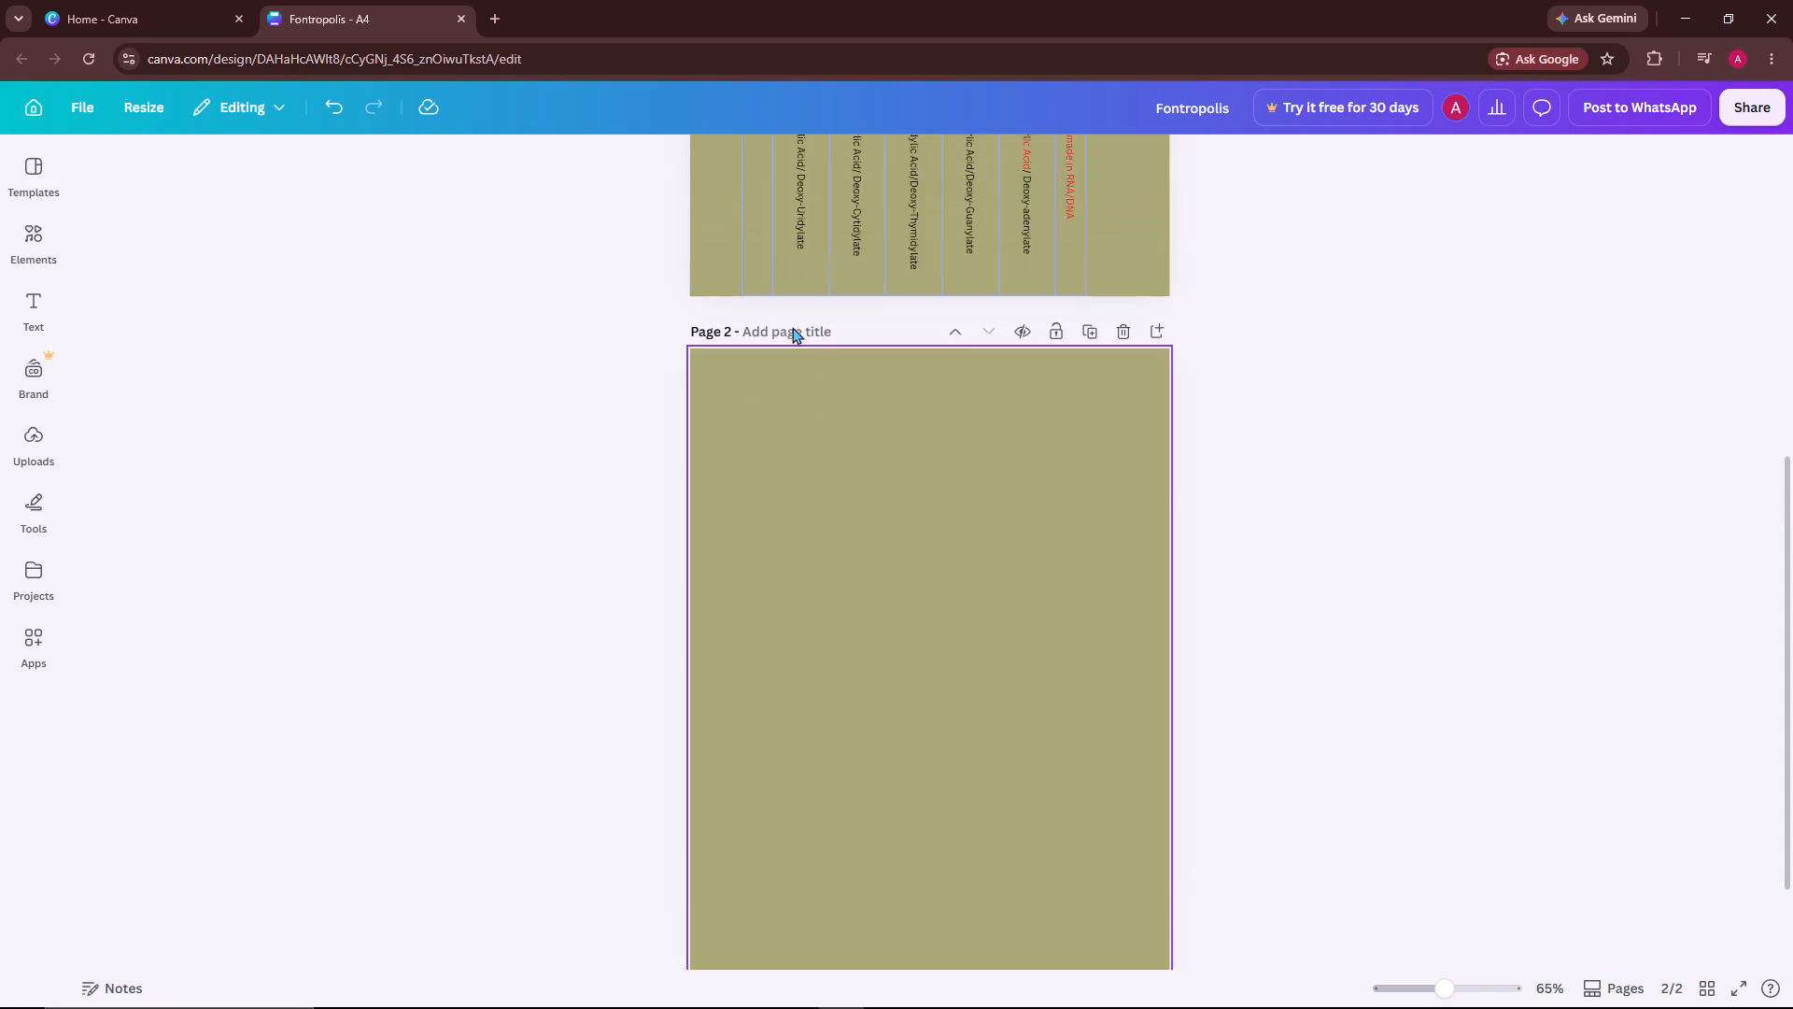
{"action": "scroll", "coordinate": [792, 327], "scroll_direction": "up", "scroll_amount": 5}
{"action": "scroll", "coordinate": [797, 331], "scroll_direction": "down", "scroll_amount": 2}
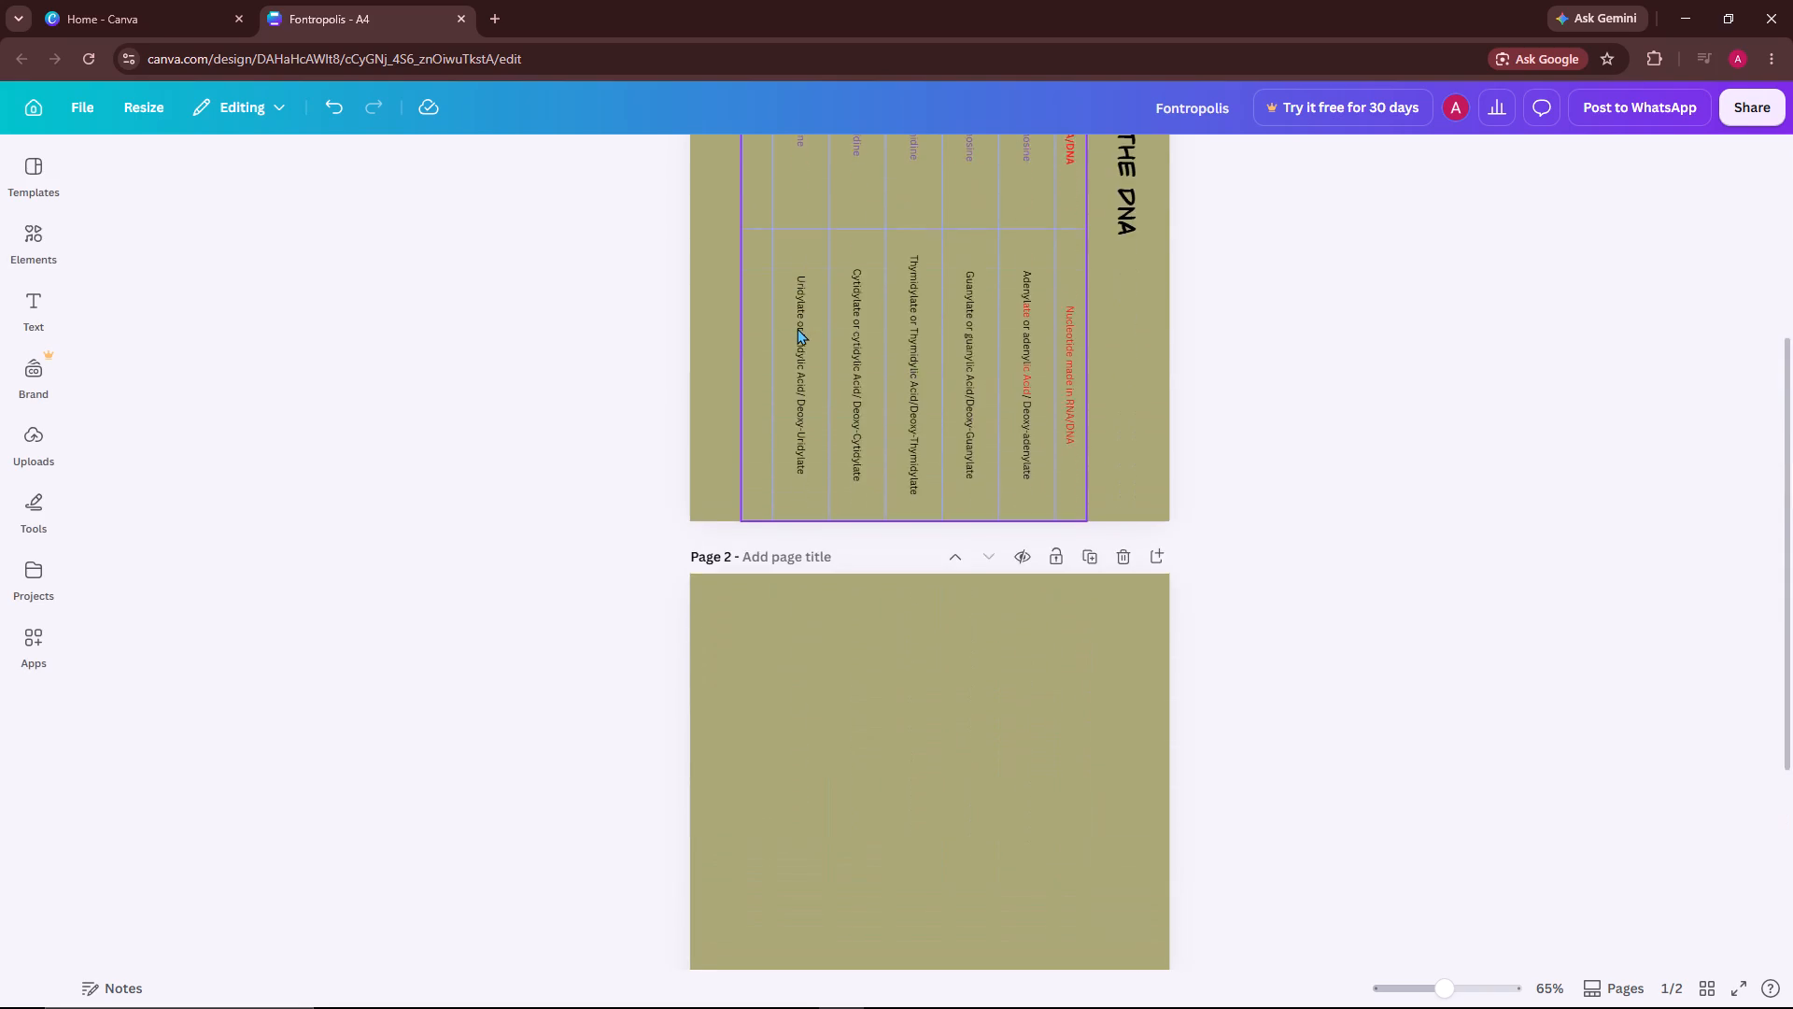
{"action": "scroll", "coordinate": [797, 328], "scroll_direction": "down", "scroll_amount": 6}
{"action": "left_click", "coordinate": [48, 301]}
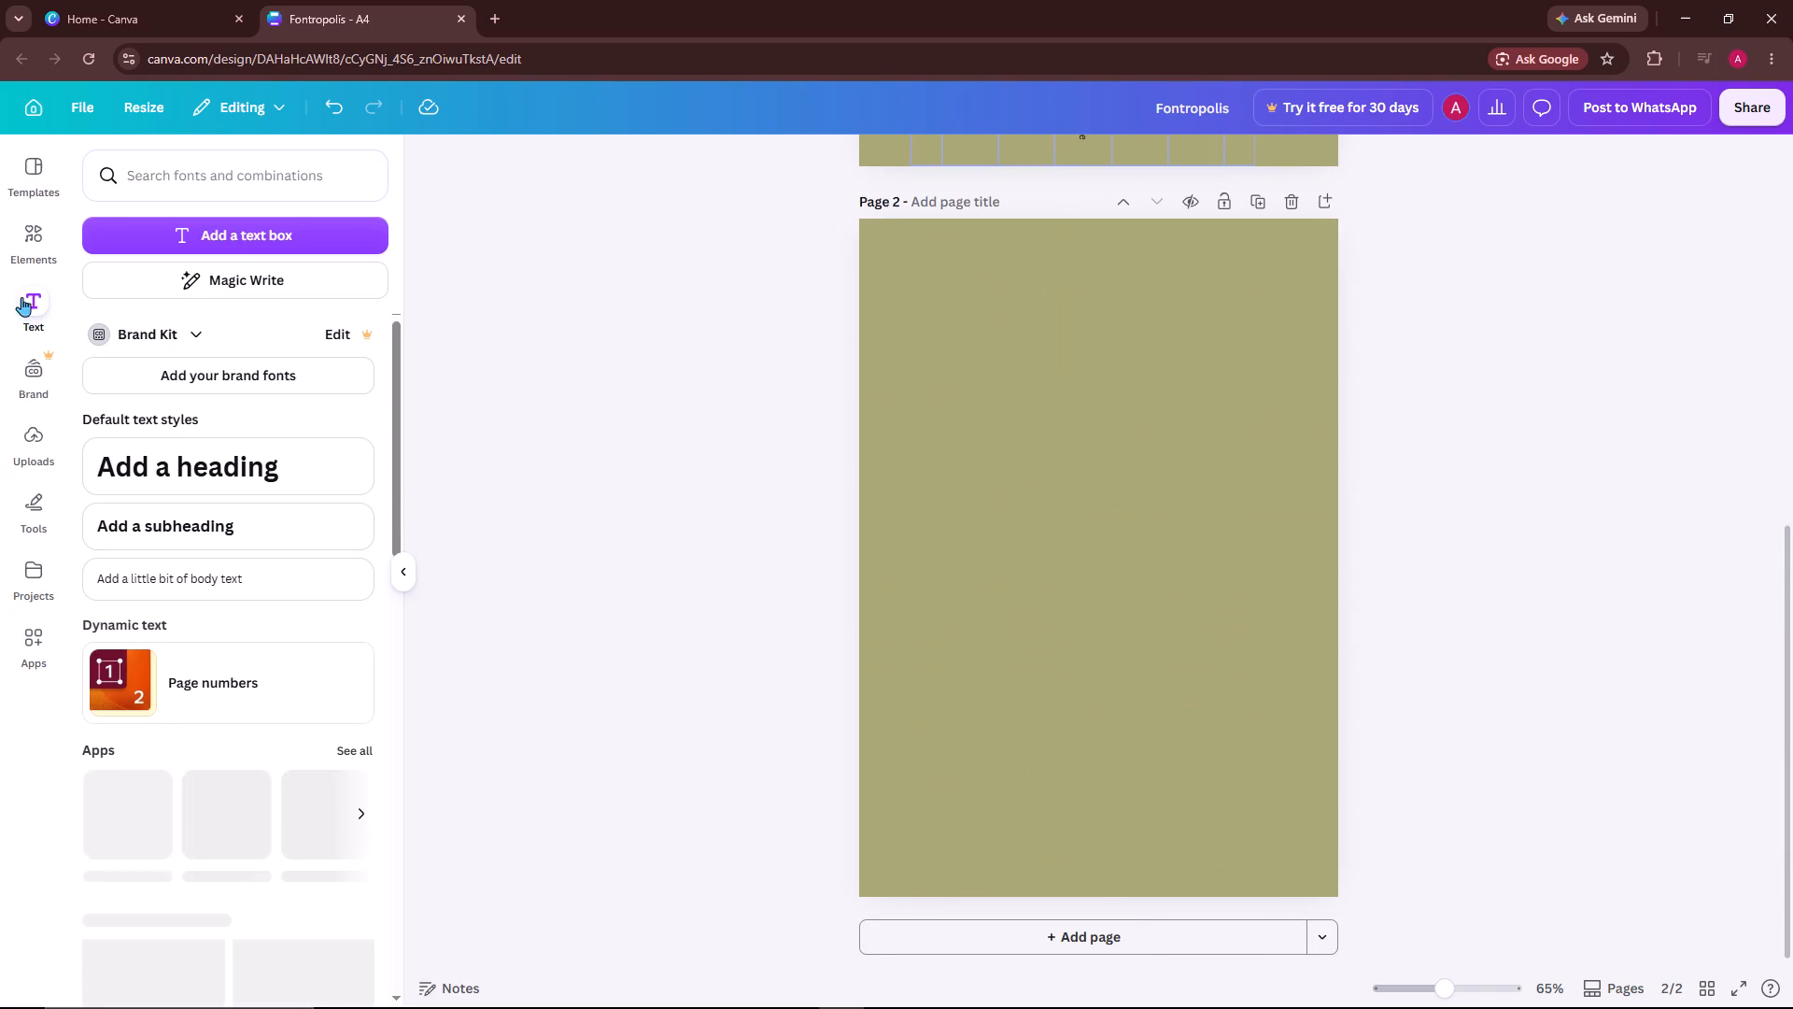
{"action": "left_click", "coordinate": [238, 174]}
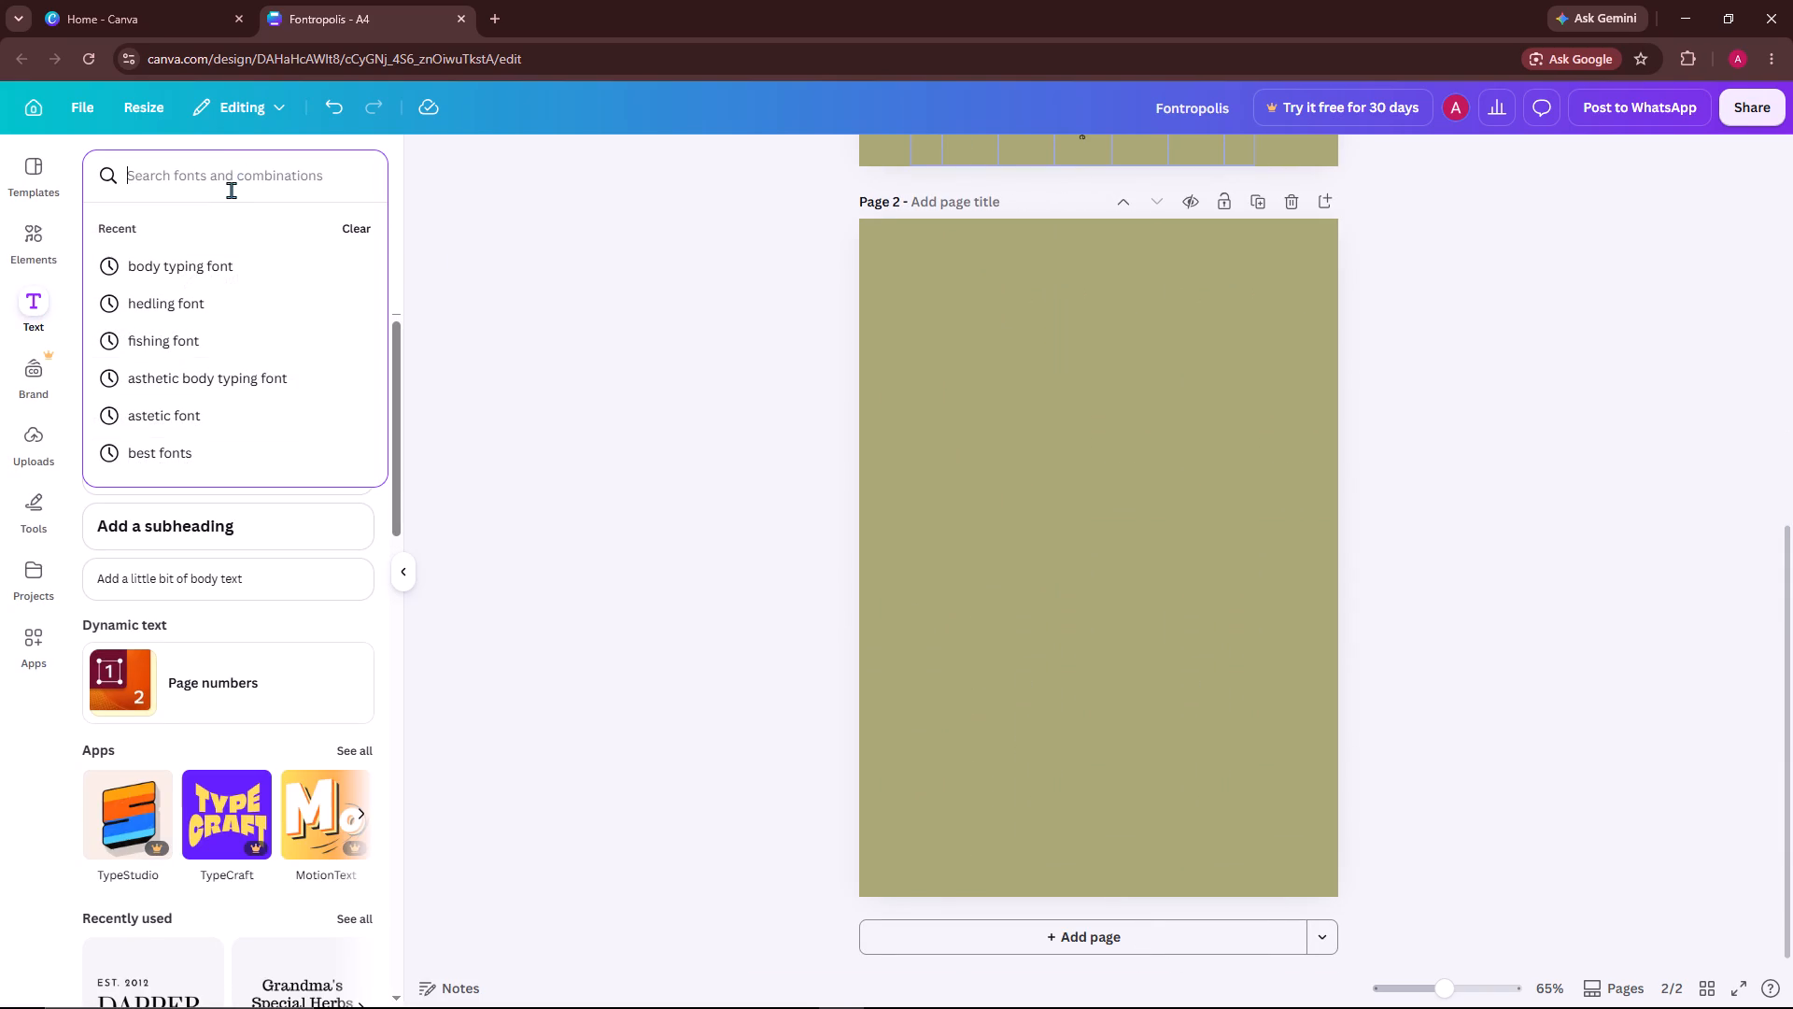
{"action": "left_click", "coordinate": [225, 253]}
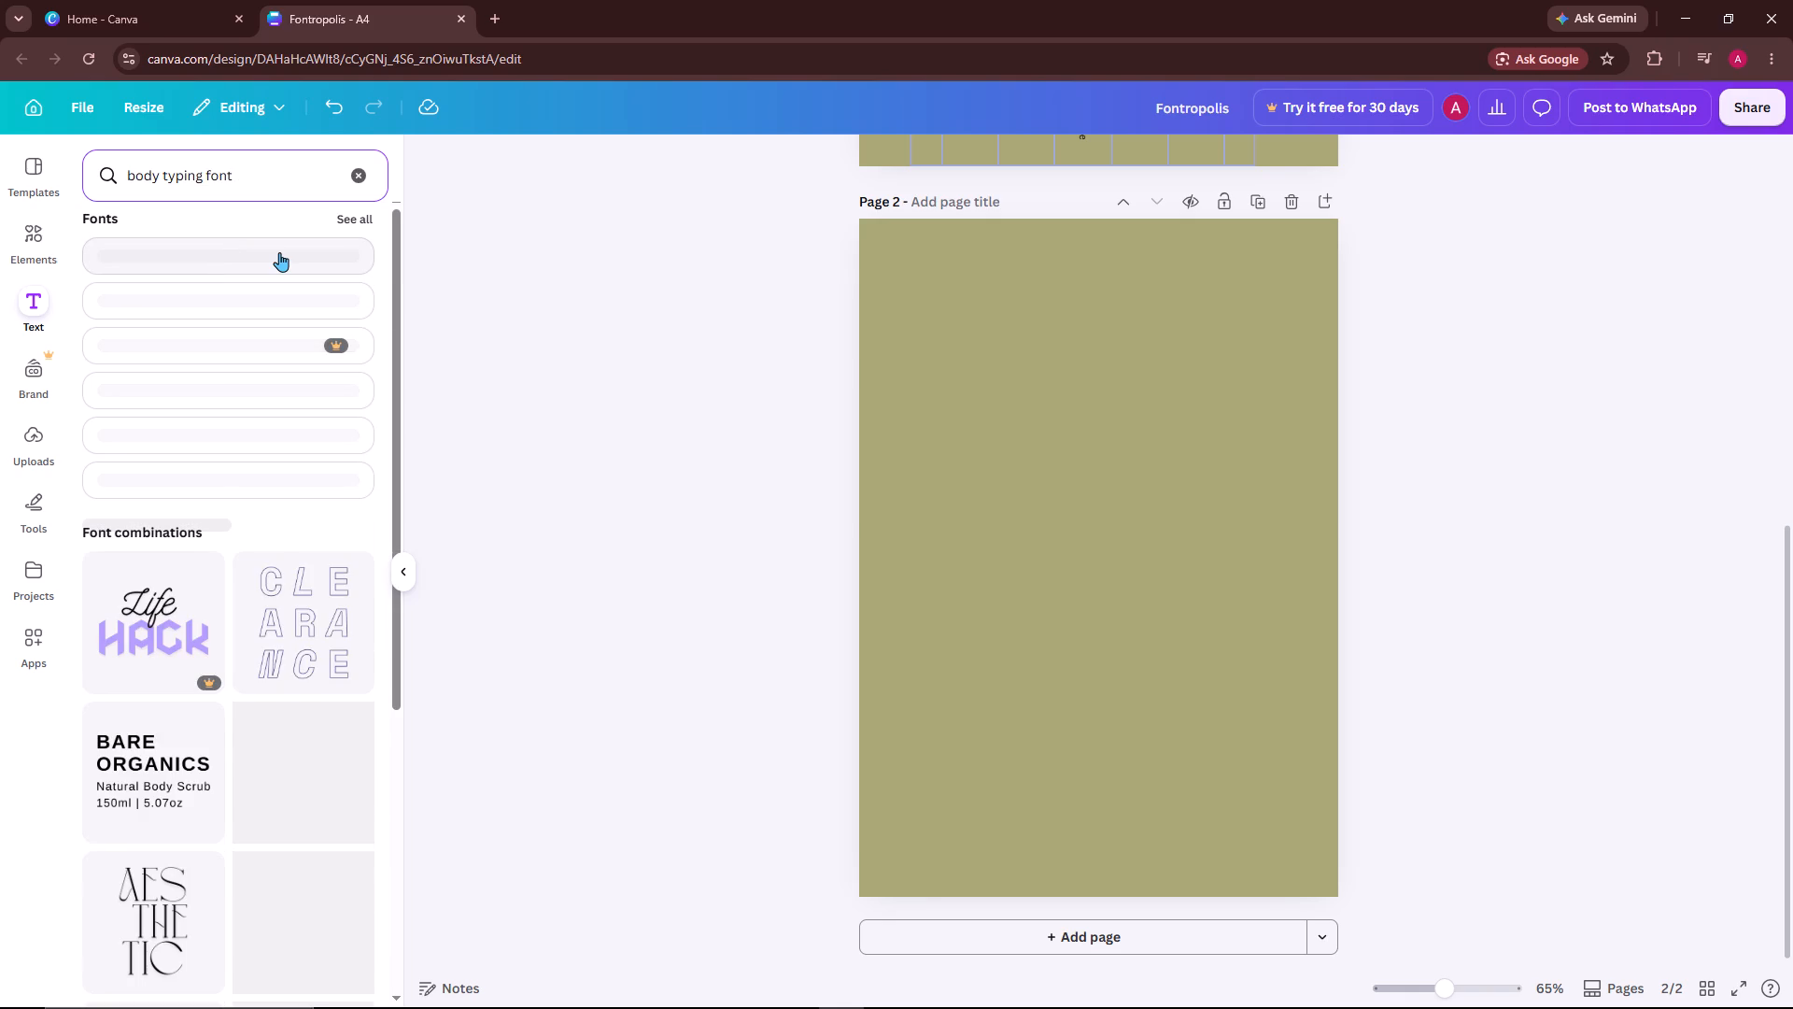
{"action": "left_click", "coordinate": [349, 223]}
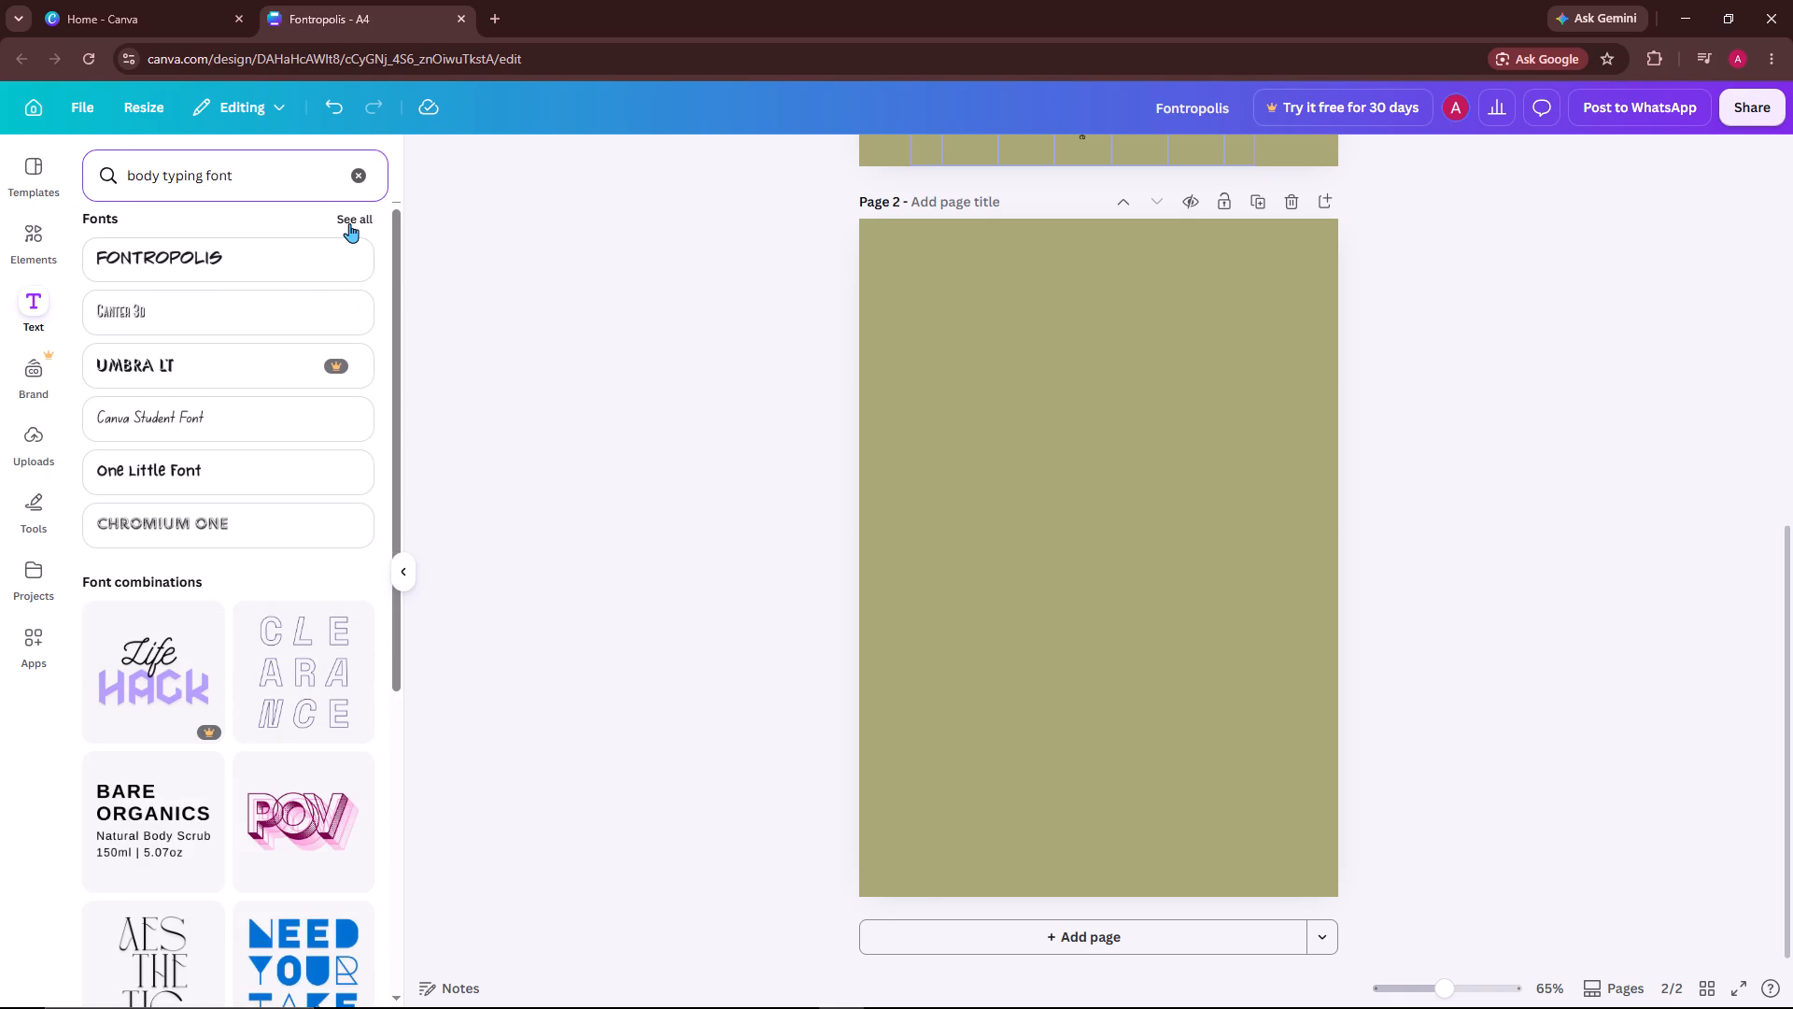
{"action": "scroll", "coordinate": [246, 514], "scroll_direction": "down", "scroll_amount": 5}
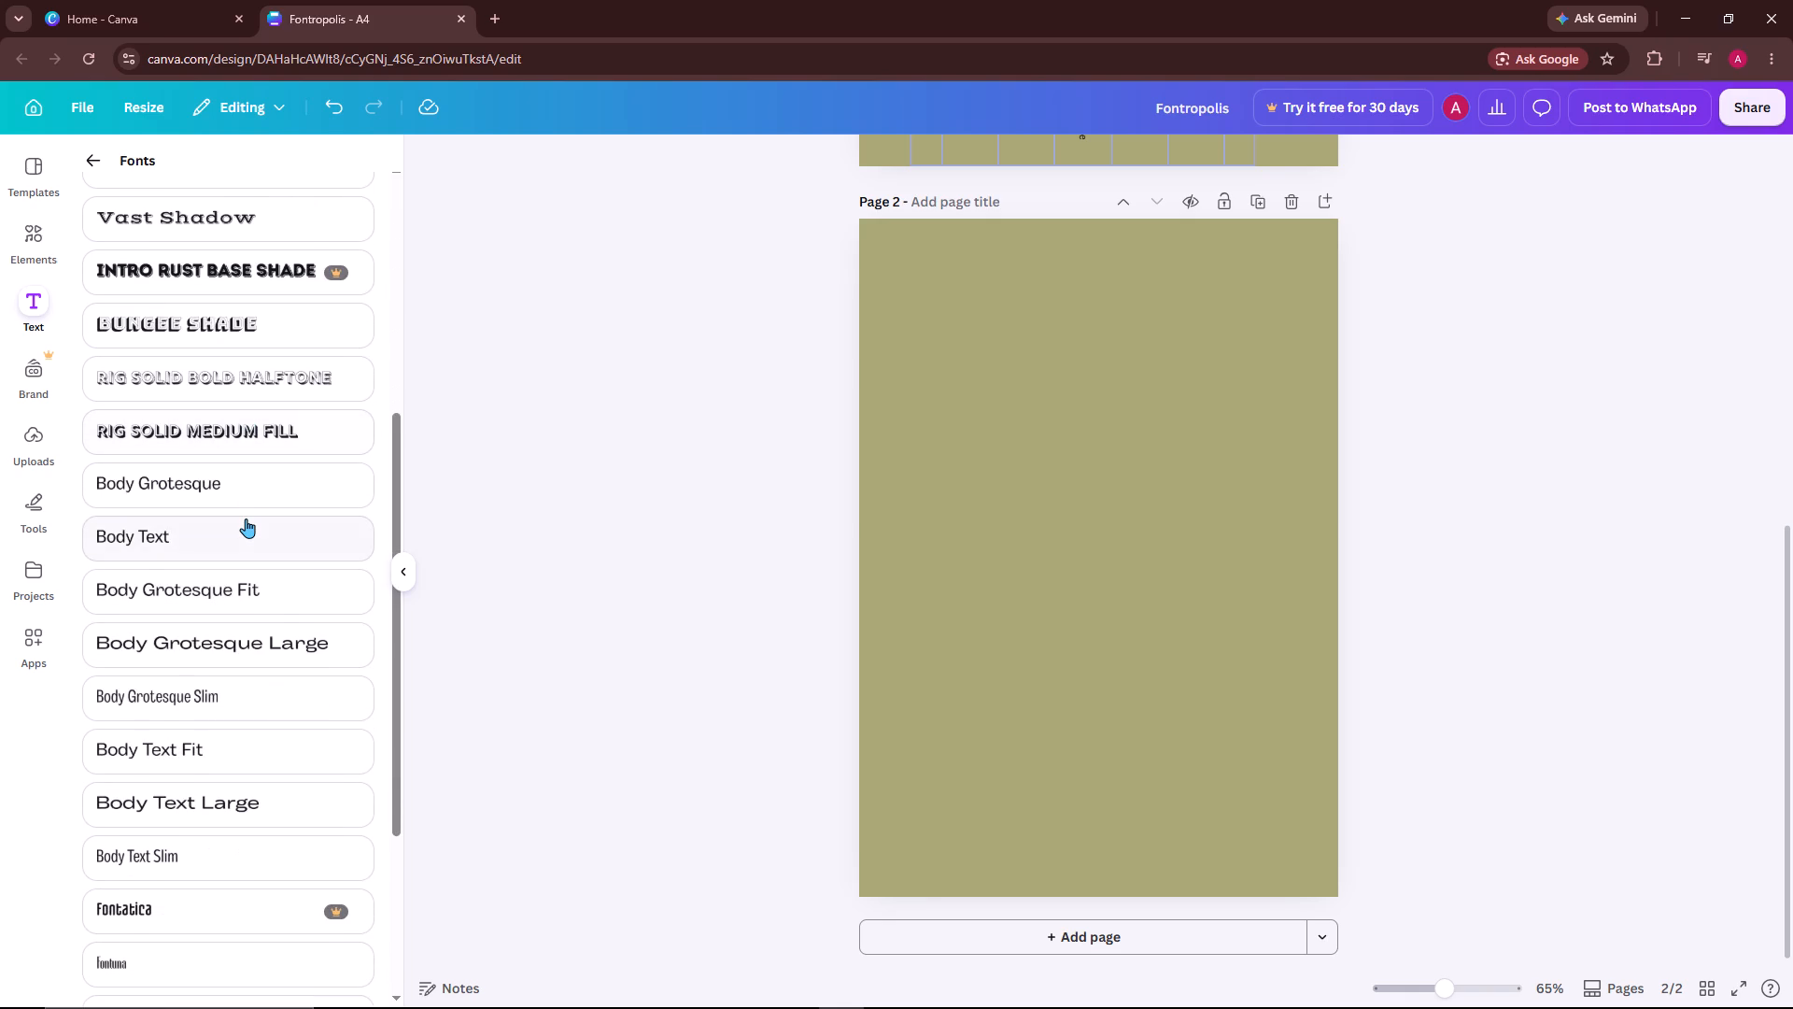
{"action": "scroll", "coordinate": [246, 519], "scroll_direction": "down", "scroll_amount": 4}
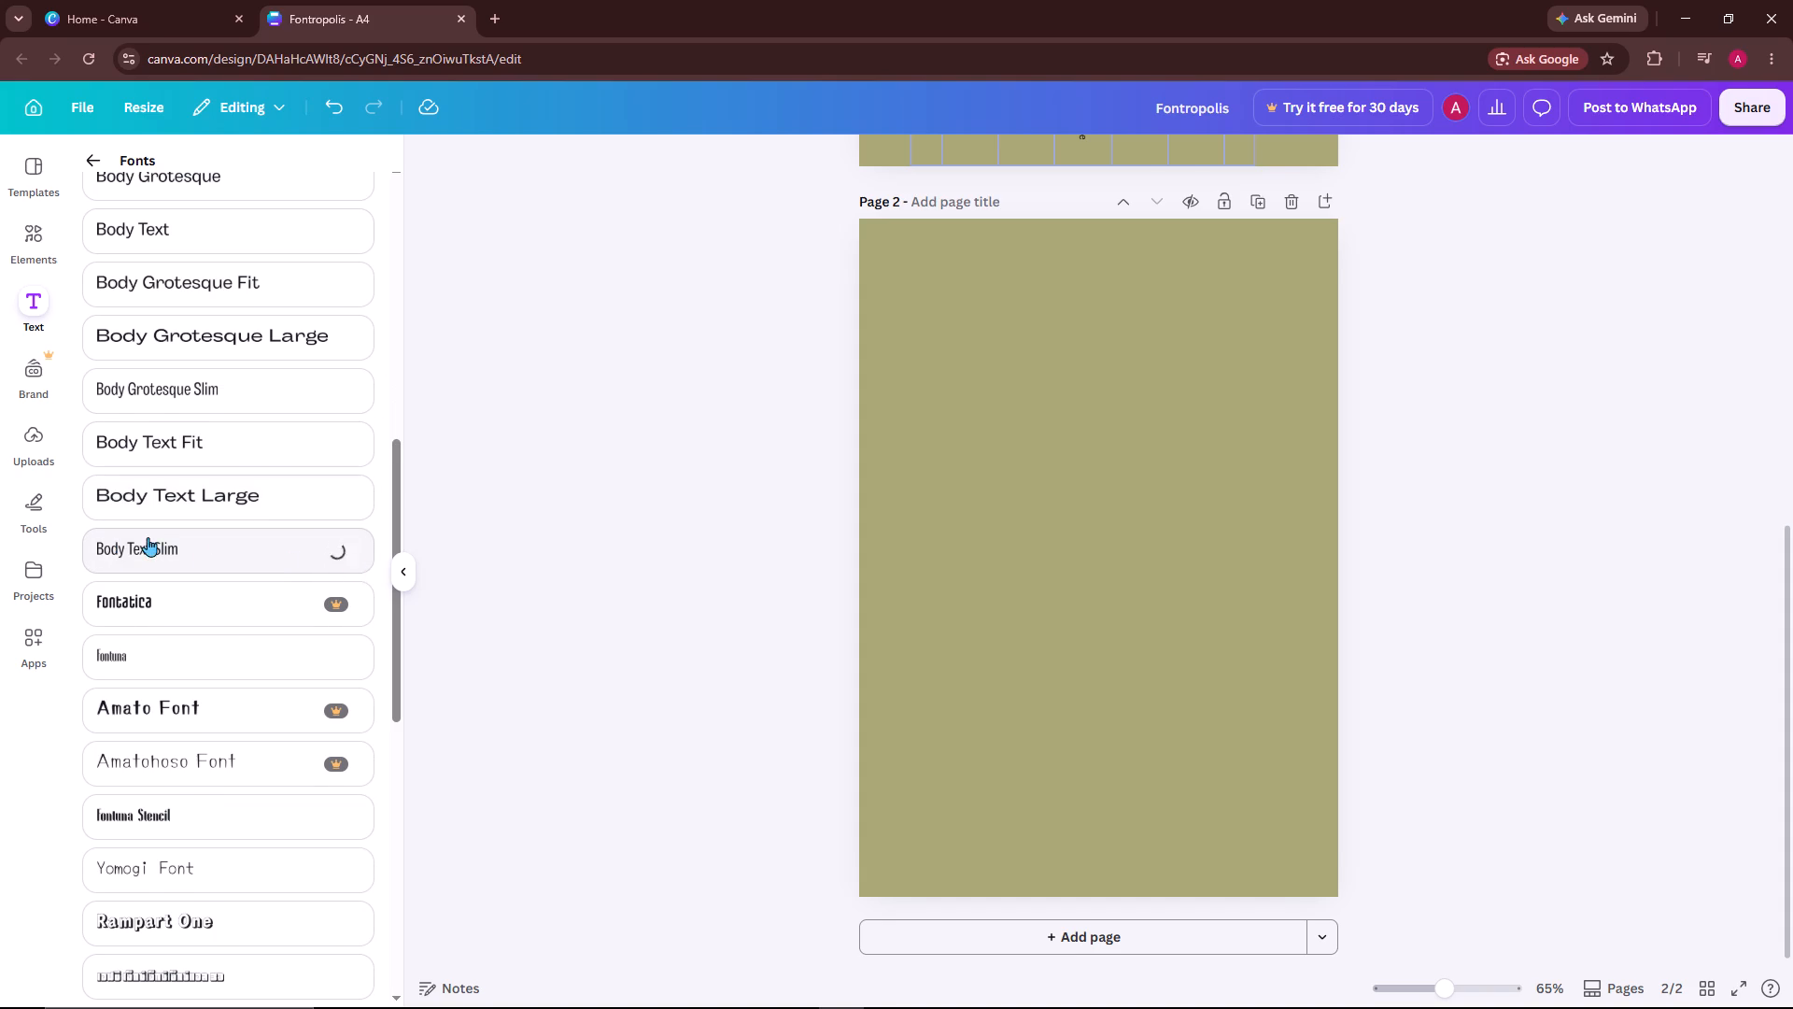
{"action": "scroll", "coordinate": [144, 541], "scroll_direction": "down", "scroll_amount": 5}
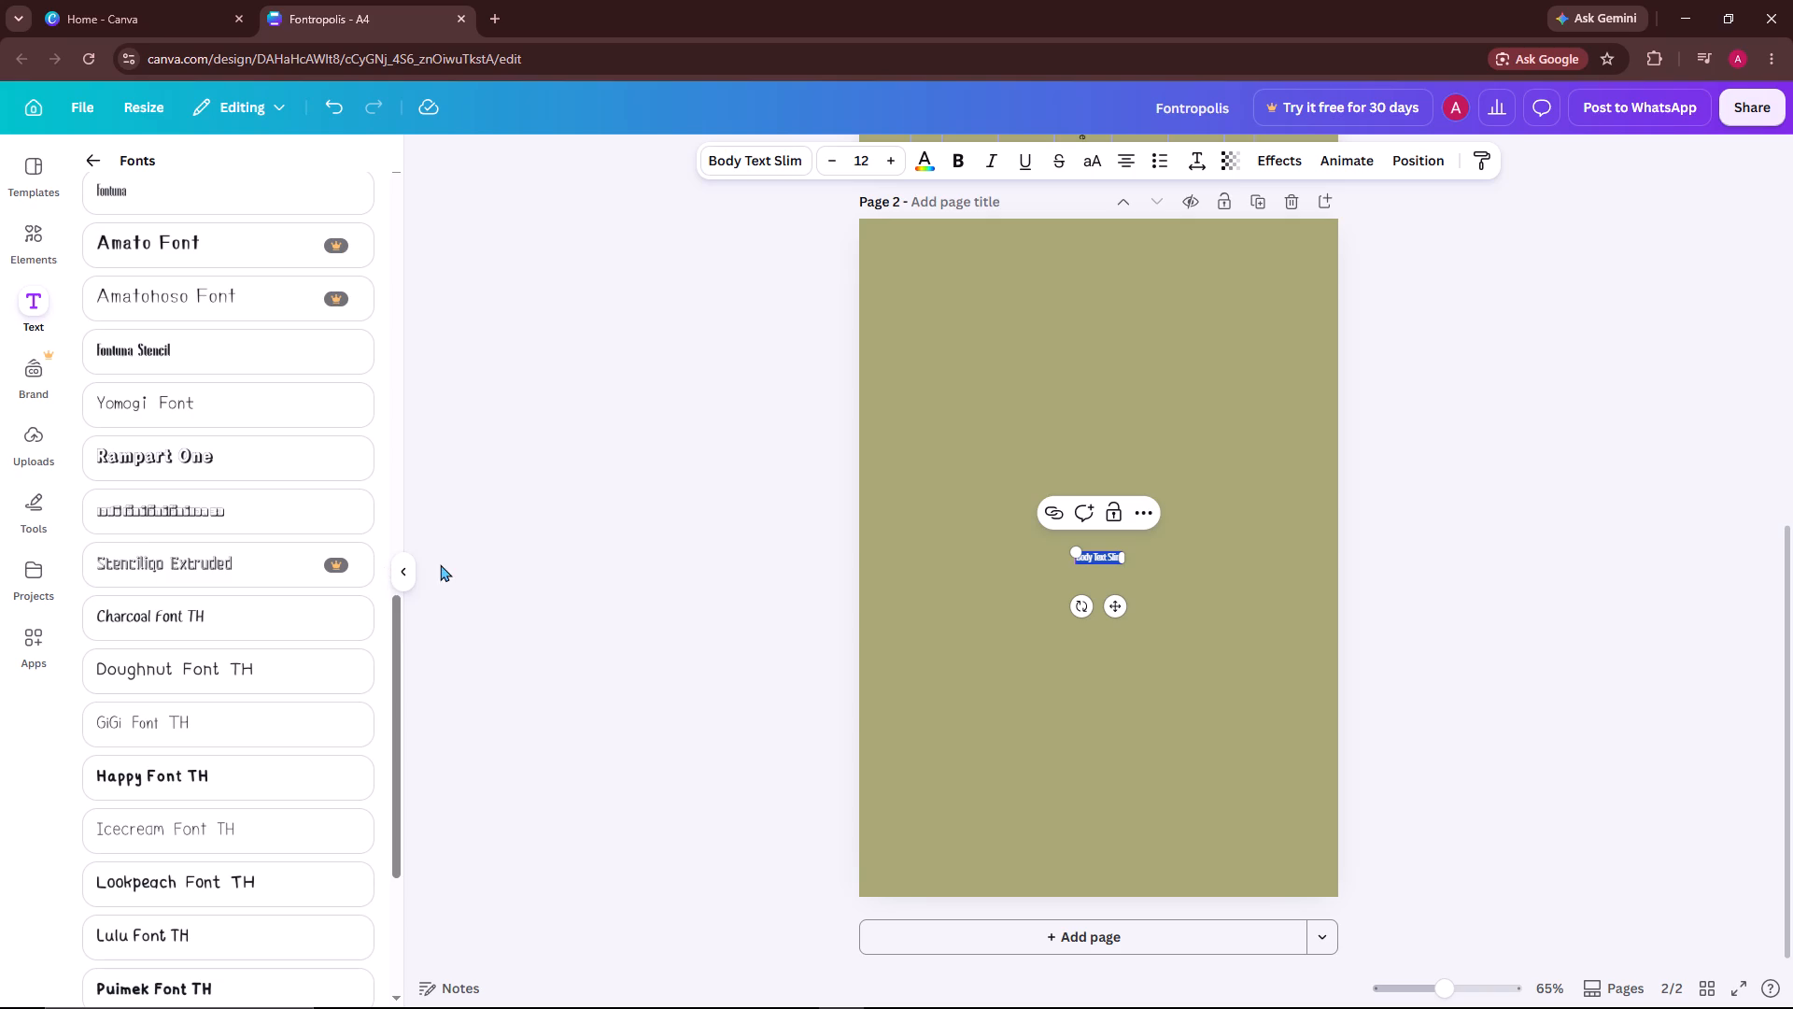
{"action": "left_click", "coordinate": [395, 575]}
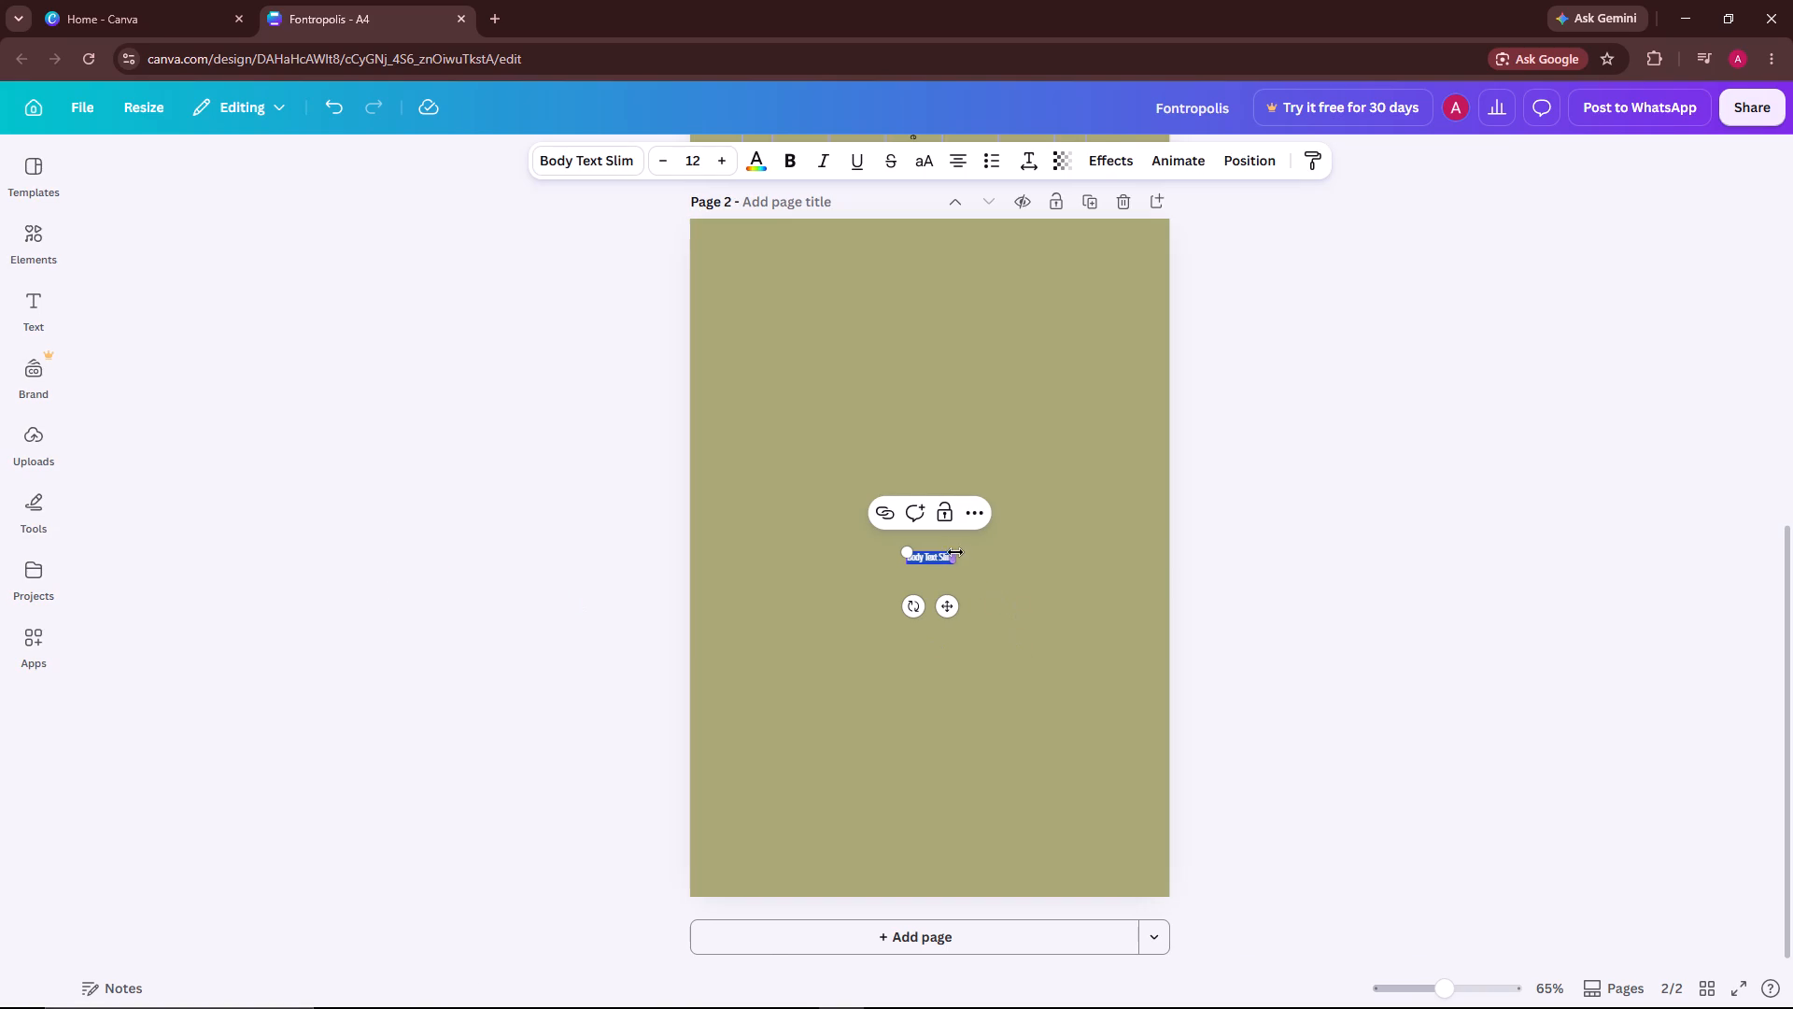
Widen the Body Text Slim text box and scale its text up to size 16.6.
{"action": "left_click_drag", "start_coordinate": [953, 558], "coordinate": [1054, 586]}
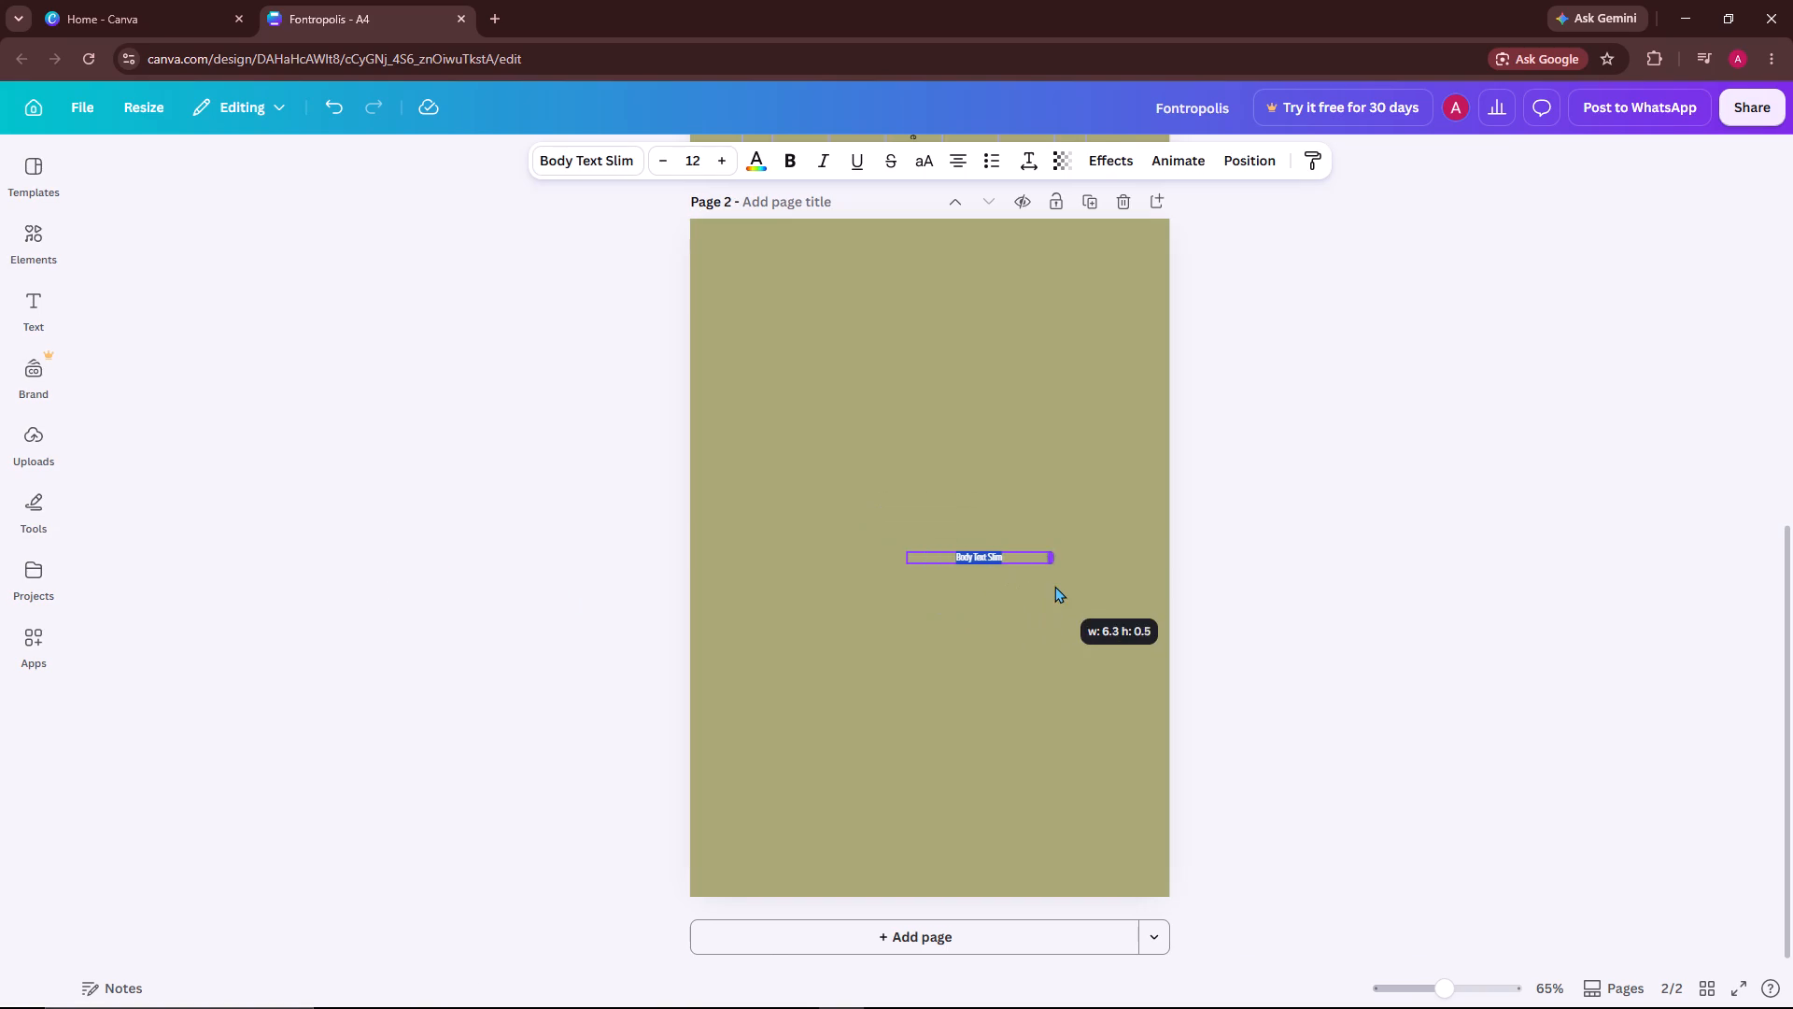
{"action": "left_click_drag", "start_coordinate": [1054, 586], "coordinate": [1105, 630]}
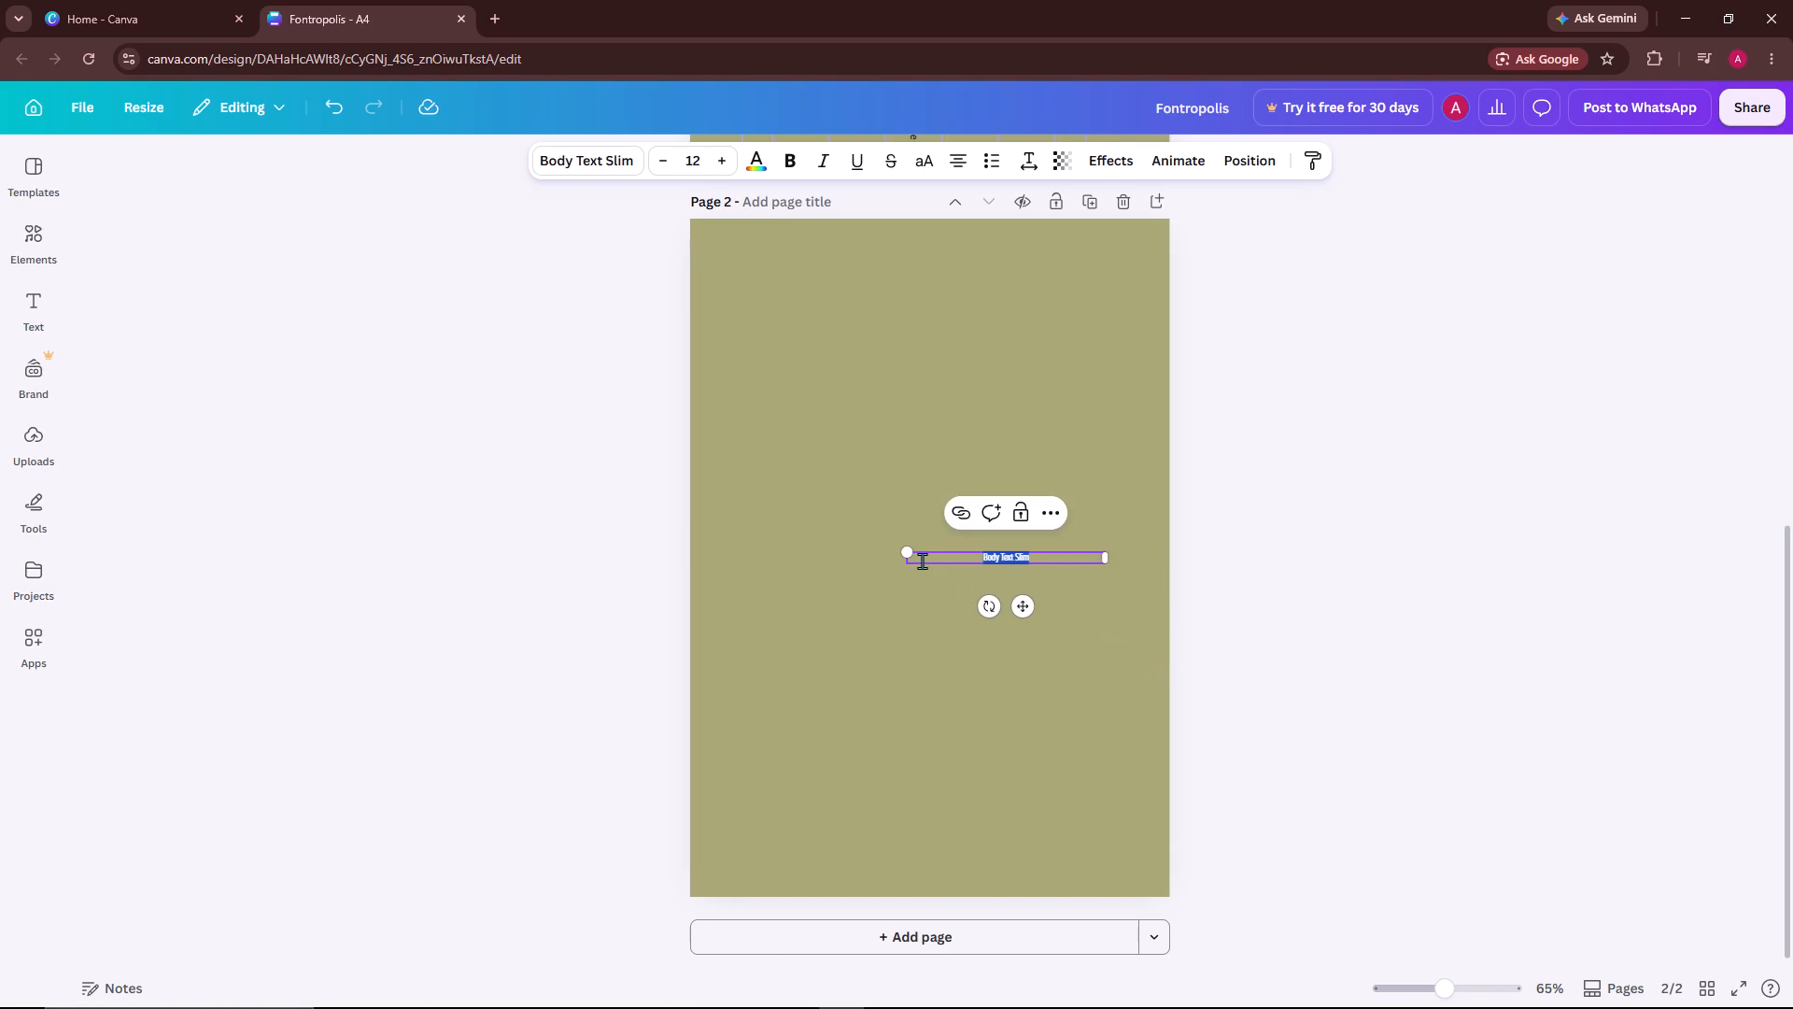
{"action": "left_click_drag", "start_coordinate": [897, 547], "coordinate": [823, 525]}
{"action": "left_click", "coordinate": [889, 653]}
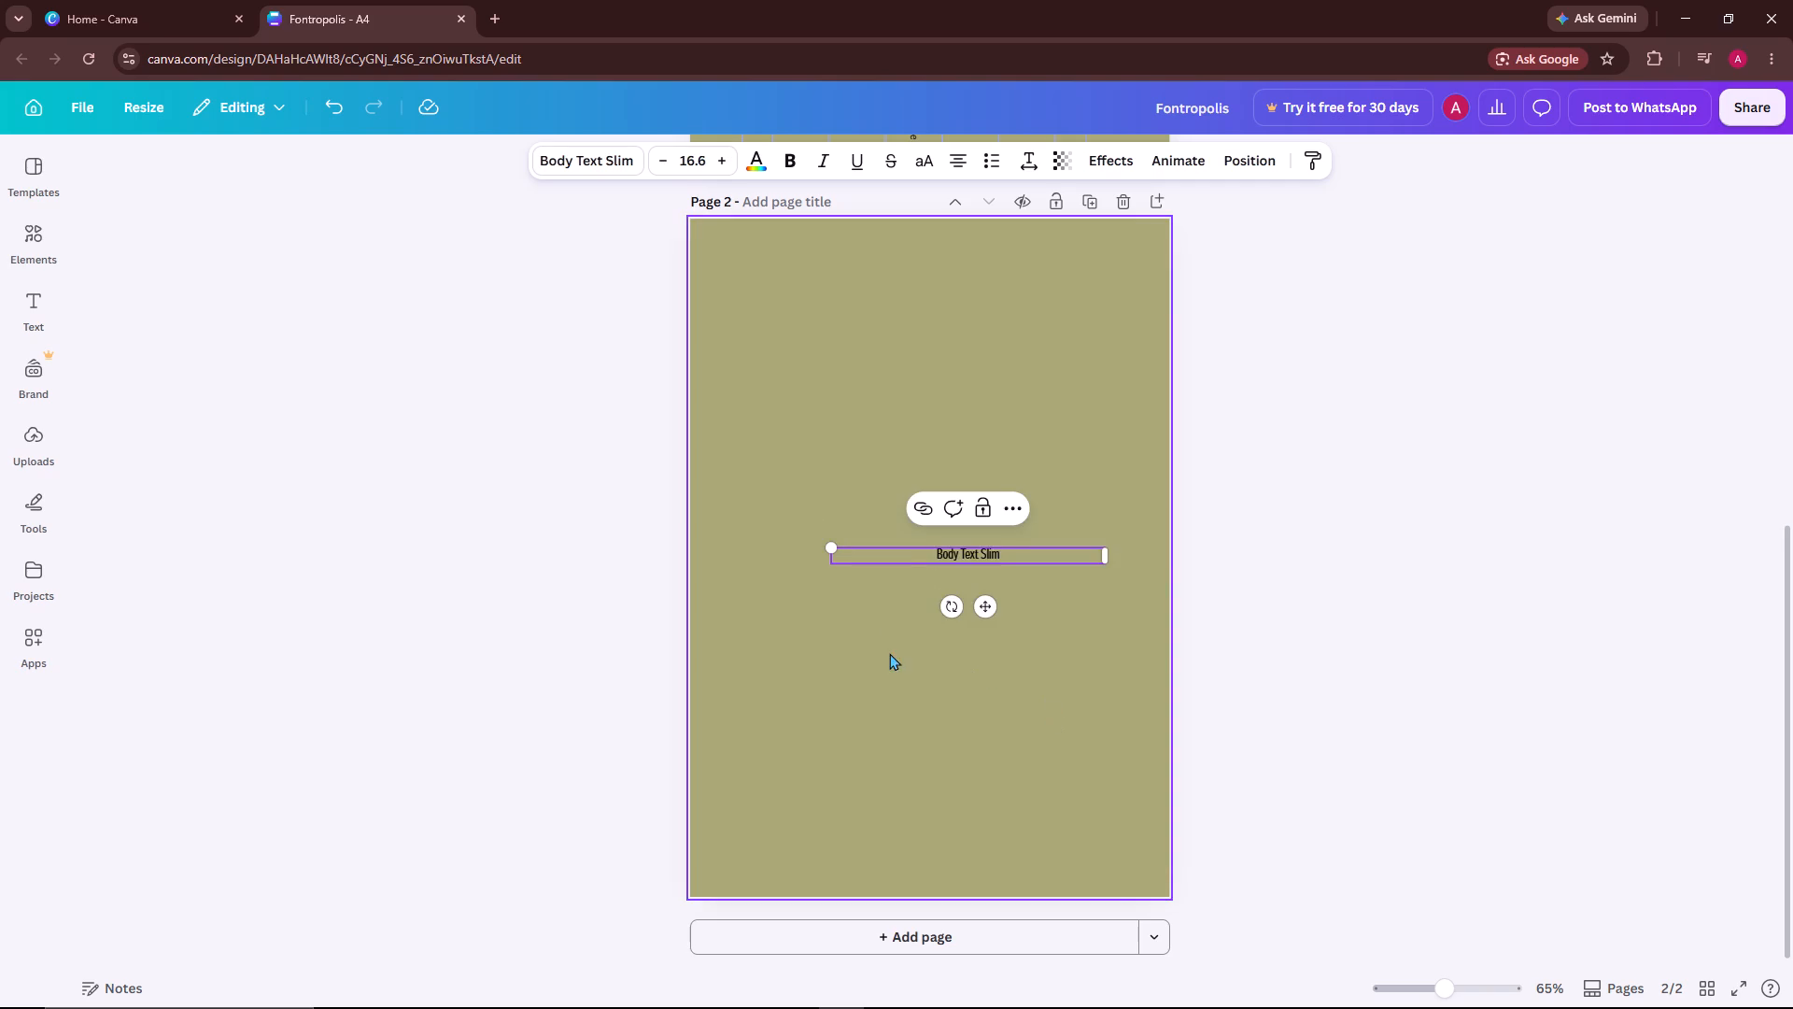
Move the text box to the top of page 2 and widen it to span most of the page width.
{"action": "left_click", "coordinate": [926, 559]}
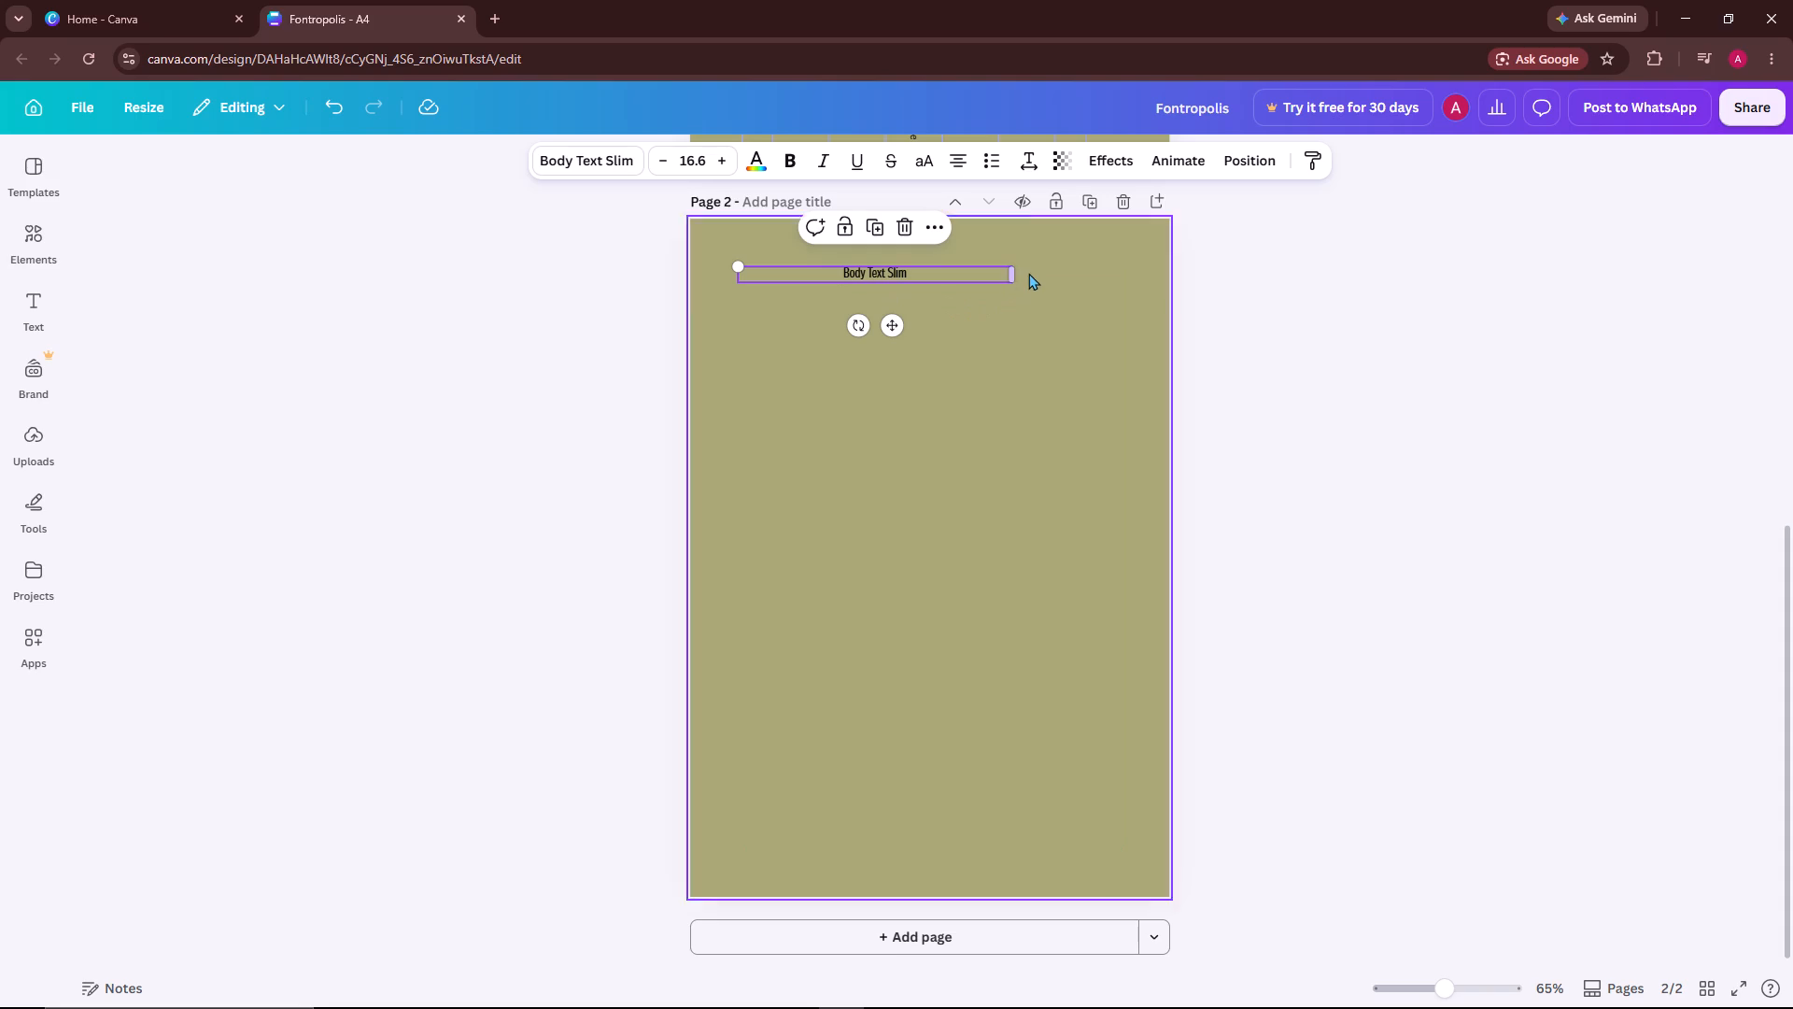
{"action": "left_click_drag", "start_coordinate": [1013, 273], "coordinate": [1122, 276]}
Replace the placeholder text in the Body Text Slim text box on page 2 with an empty bulleted list item.
{"action": "left_click", "coordinate": [1001, 276]}
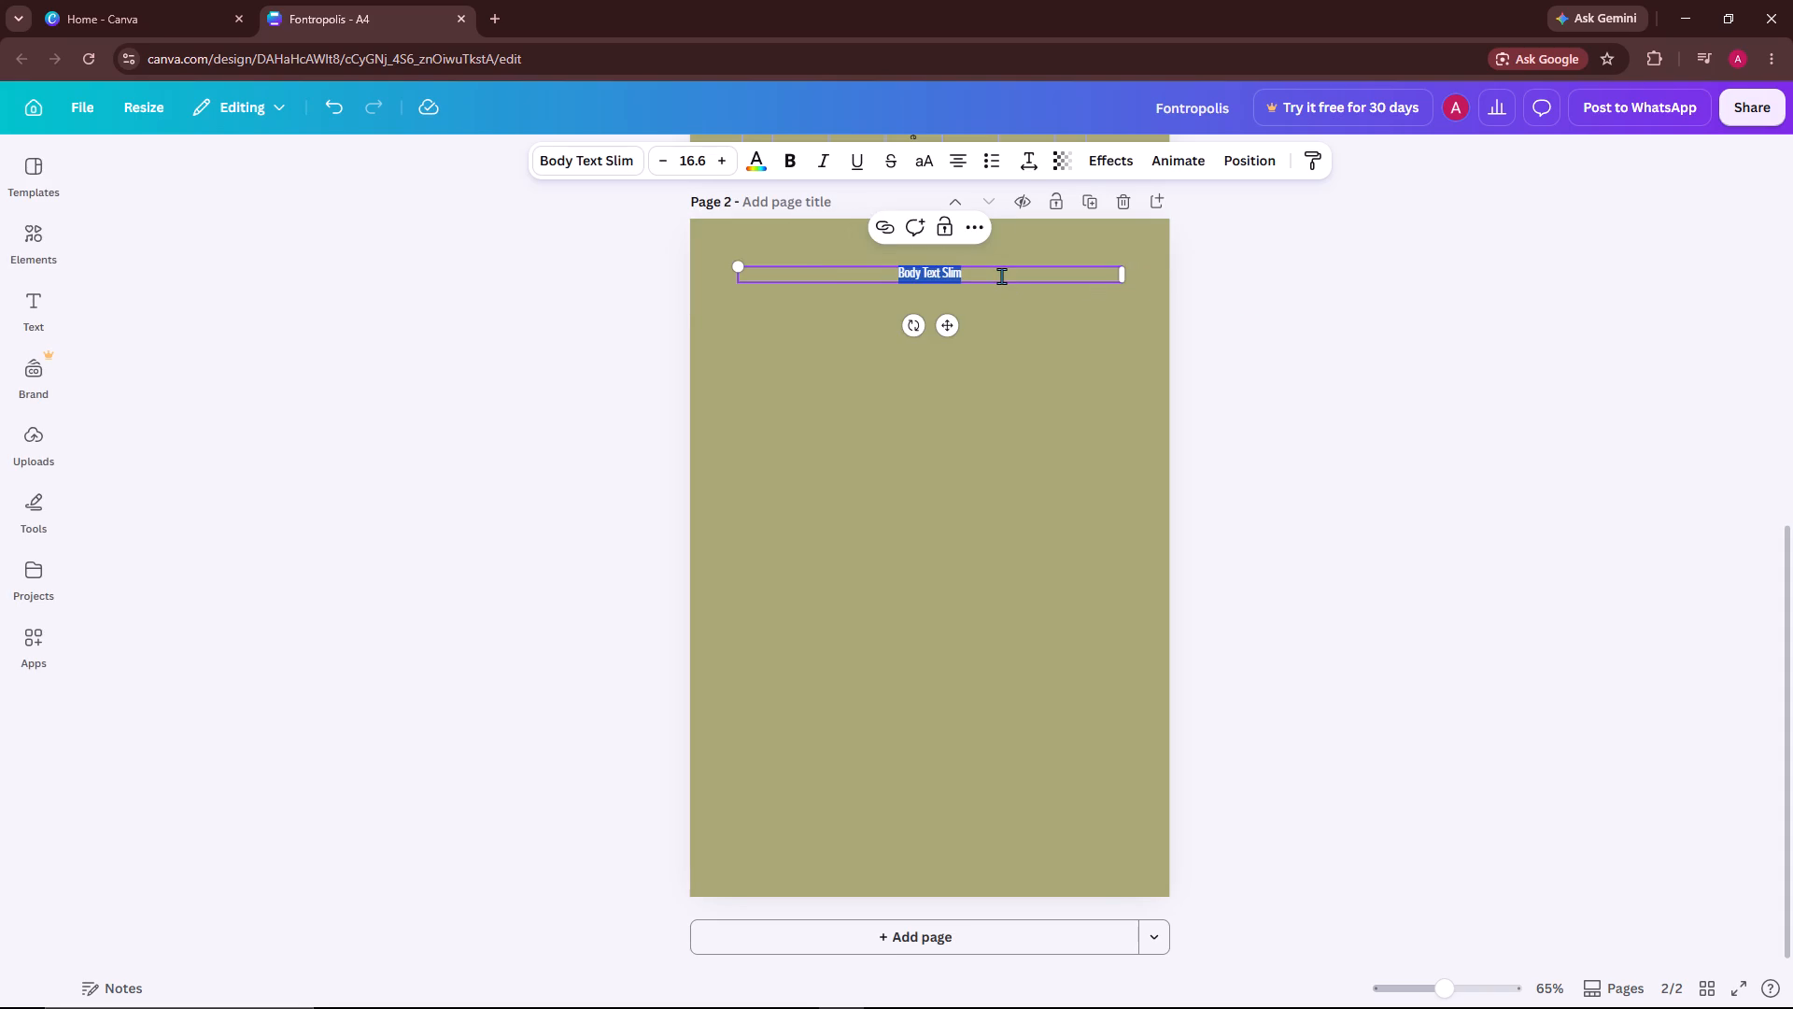
{"action": "key", "text": "BackSpace"}
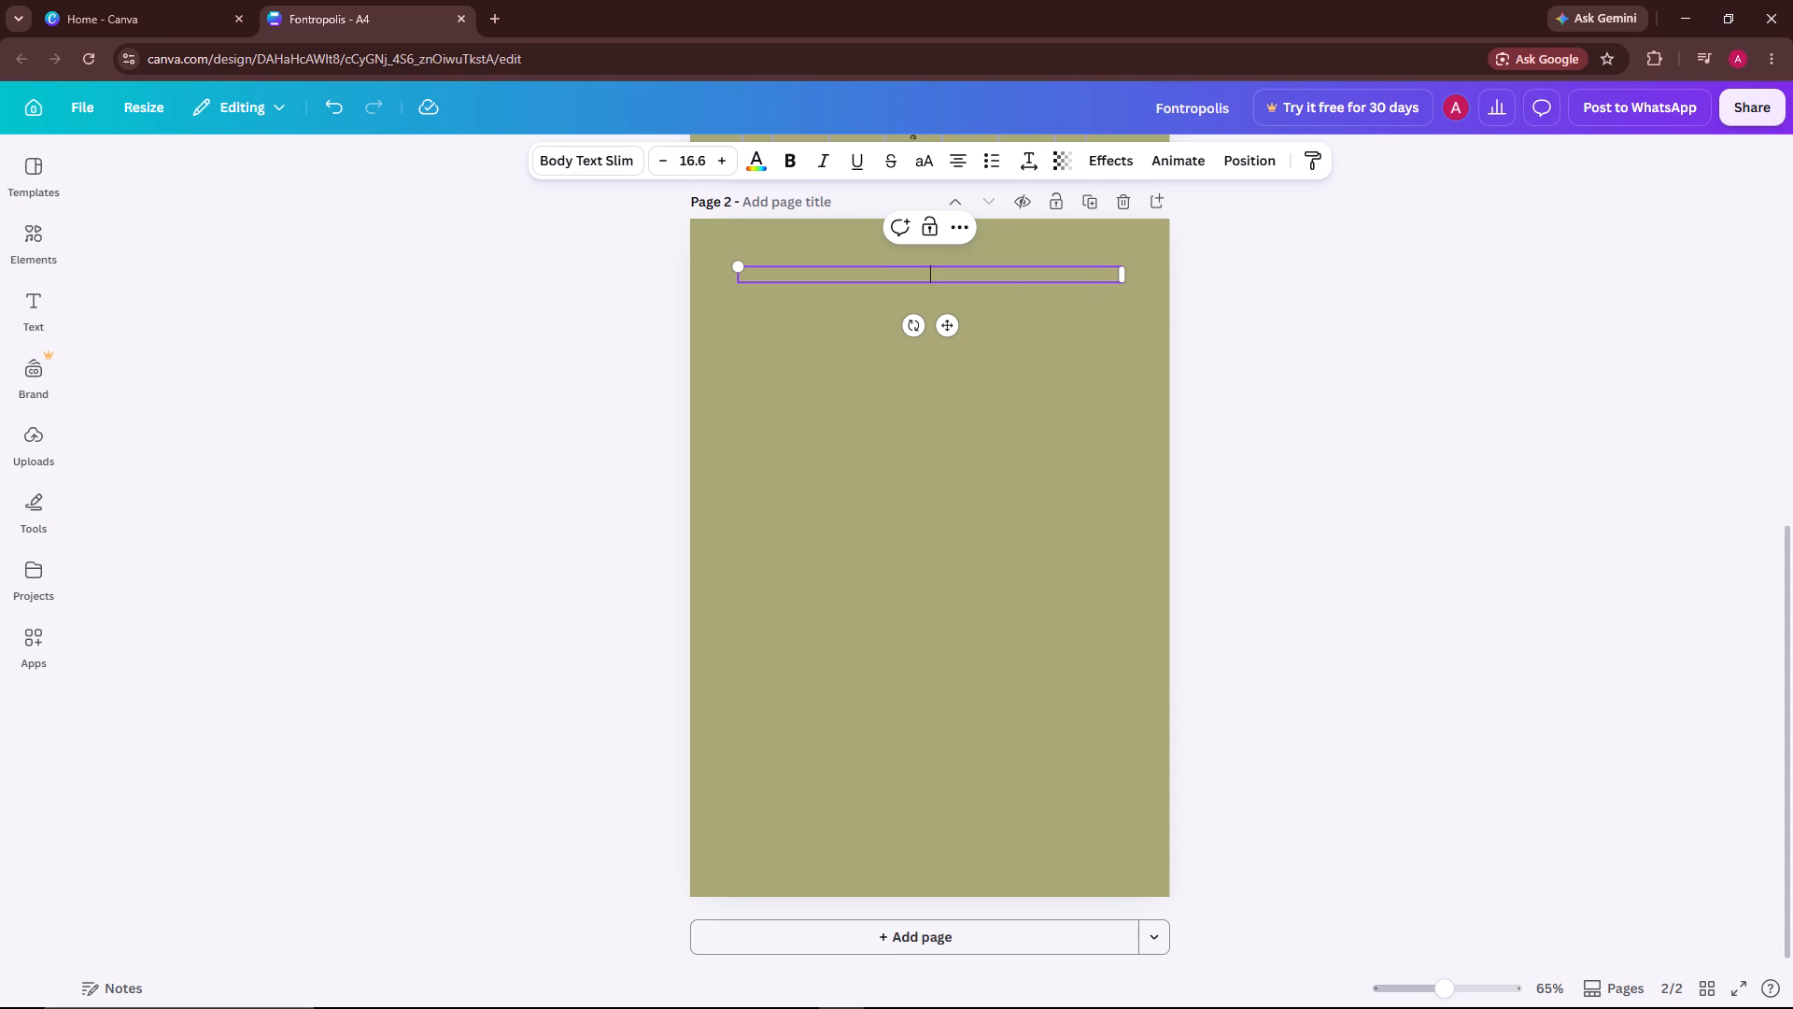
{"action": "key", "text": "shift+asterisk"}
{"action": "key", "text": "space"}
Enter "Friedrich Meischer" at the start of the first bullet.
{"action": "type", "text": "fr"}
{"action": "key", "text": "i"}
{"action": "key", "text": "BackSpace"}
{"action": "key", "text": "BackSpace"}
{"action": "key", "text": "BackSpace"}
{"action": "key", "text": "f"}
{"action": "key", "text": "r"}
{"action": "type", "text": "ie"}
{"action": "type", "text": "dr"}
{"action": "type", "text": "ich"}
{"action": "key", "text": "space"}
{"action": "key", "text": "BackSpace"}
{"action": "key", "text": "e"}
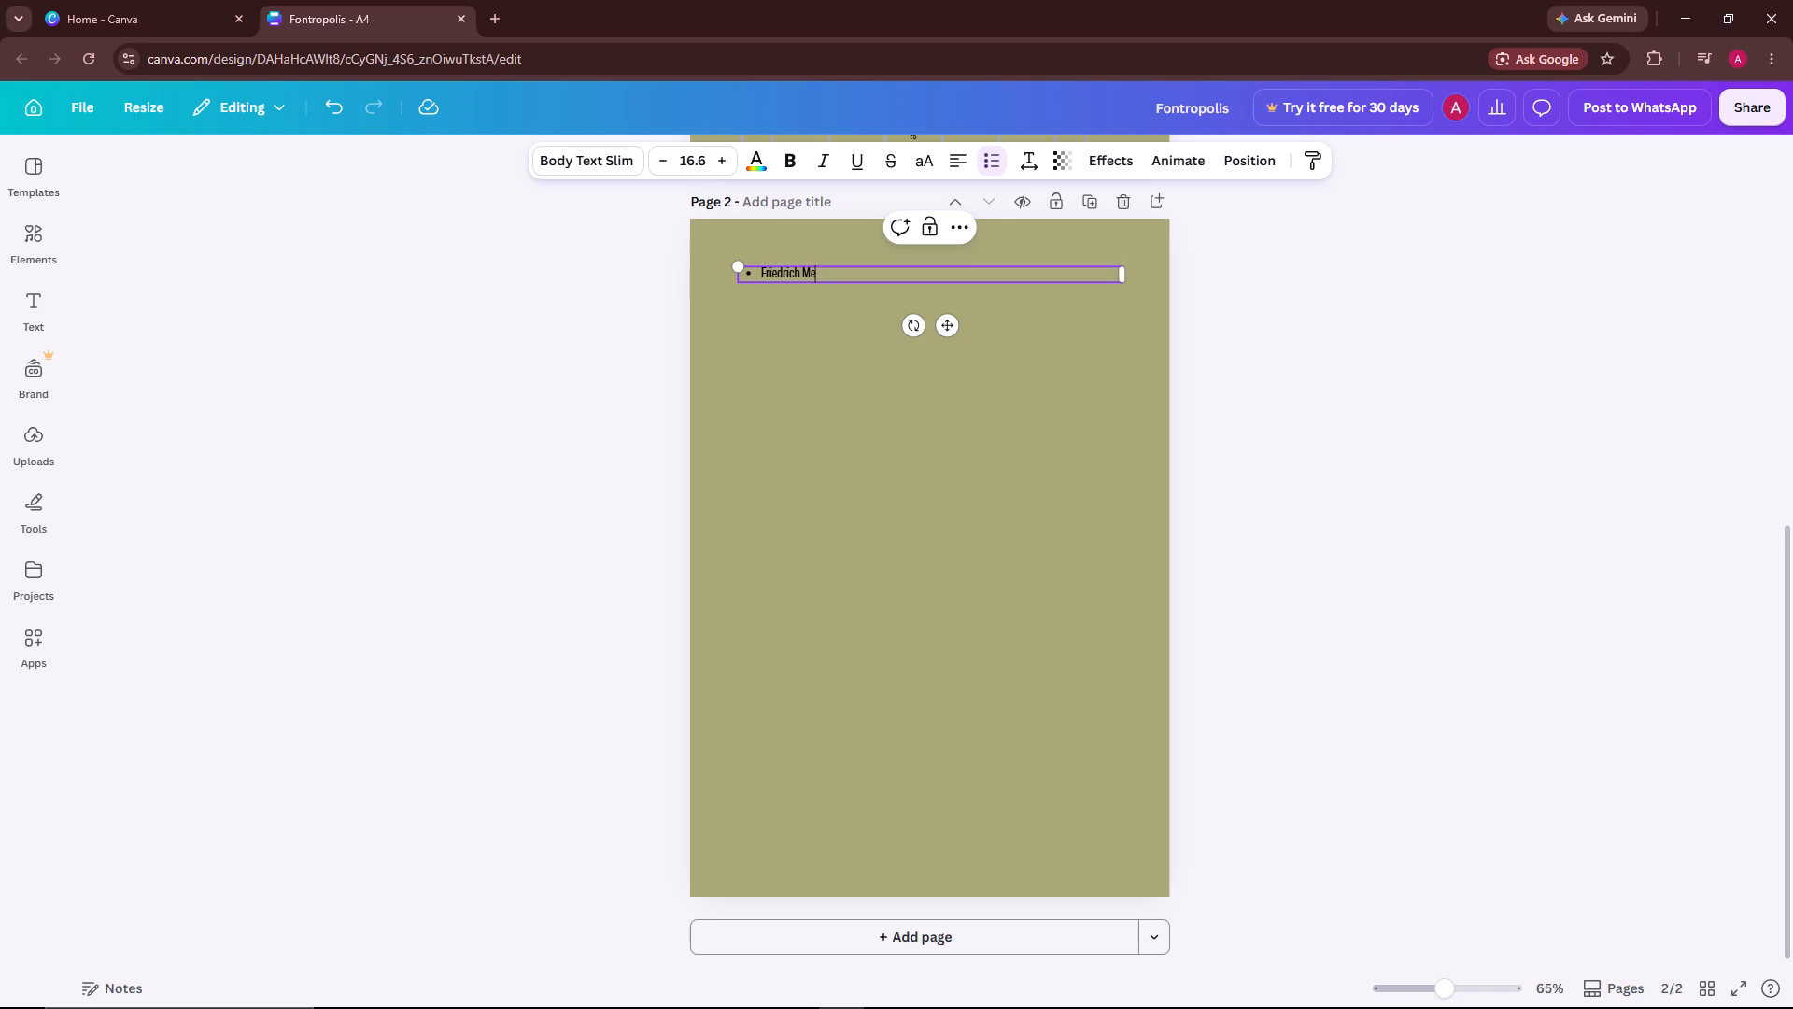
{"action": "type", "text": "is"}
{"action": "type", "text": "ch"}
{"action": "type", "text": "er"}
{"action": "key", "text": "space"}
Add the year and a colon, "(1869) :", after the name in the first bullet.
{"action": "key", "text": "shift+parenleft"}
{"action": "key", "text": "1"}
{"action": "key", "text": "8"}
{"action": "type", "text": "69"}
{"action": "key", "text": "shift+parenright"}
{"action": "key", "text": "space"}
{"action": "key", "text": "shift+colon"}
{"action": "left_click", "coordinate": [869, 272]}
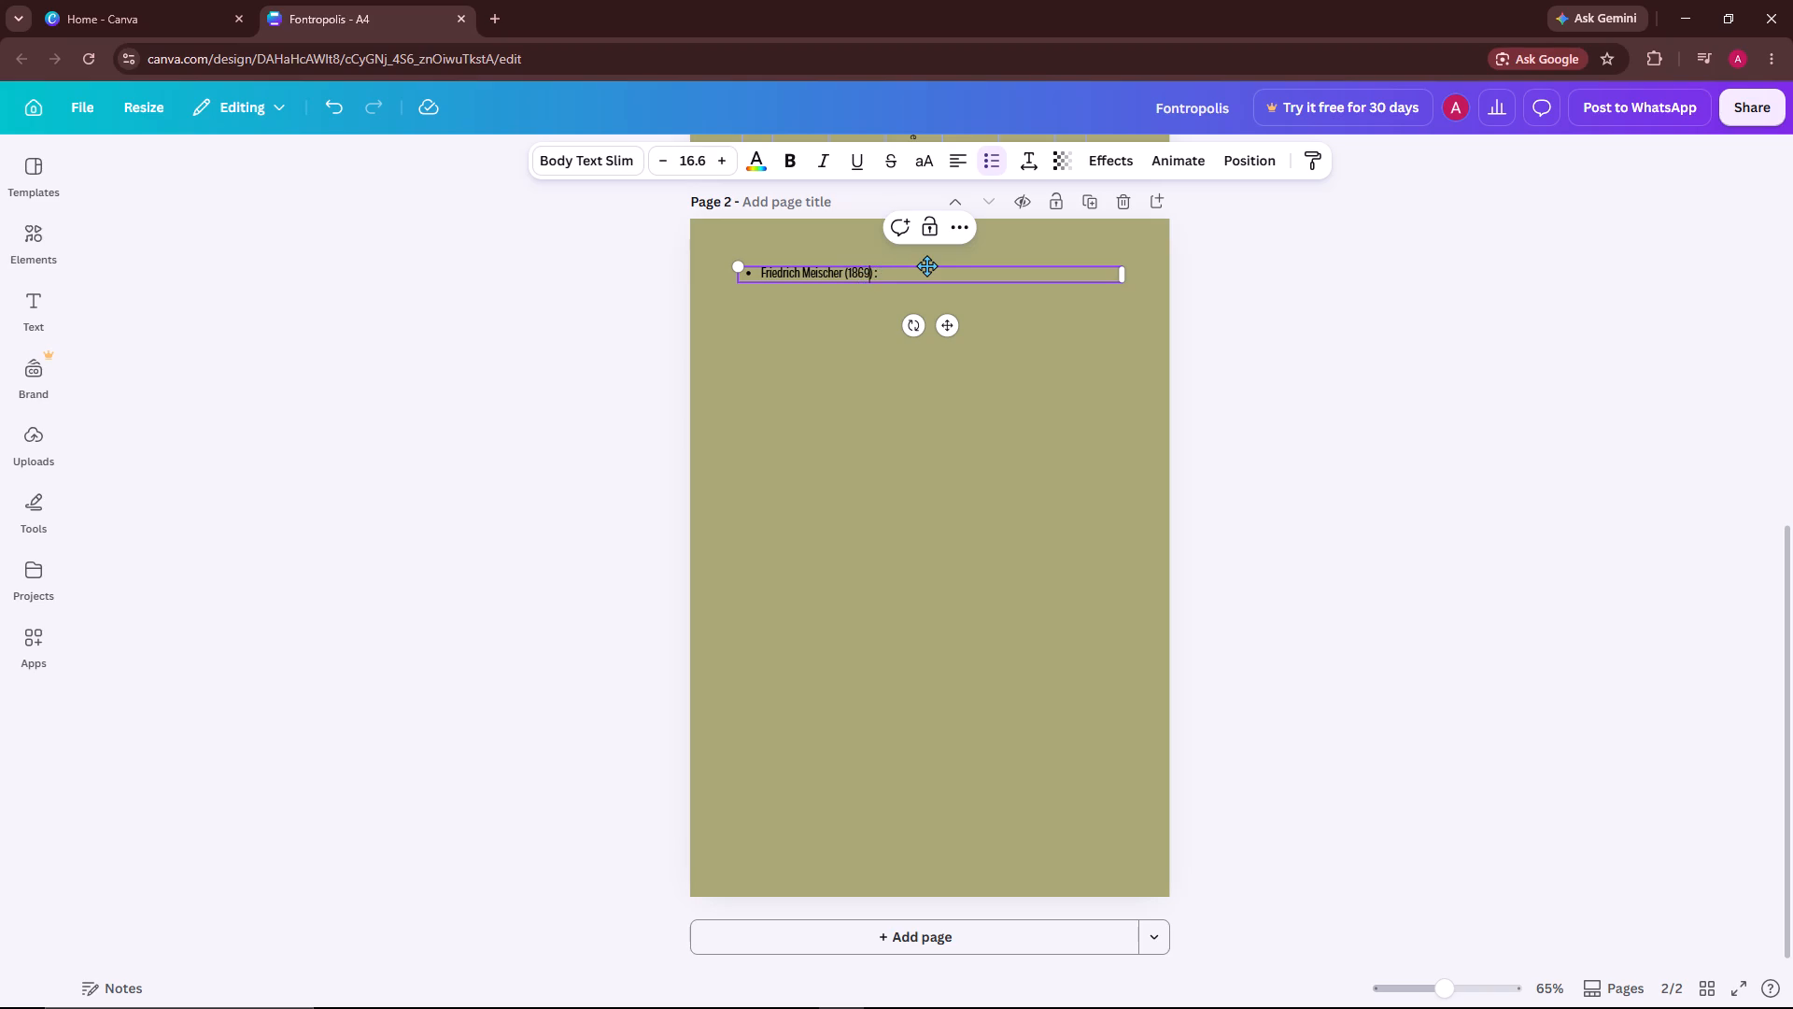
{"action": "key", "text": "BackSpace"}
{"action": "key", "text": "9"}
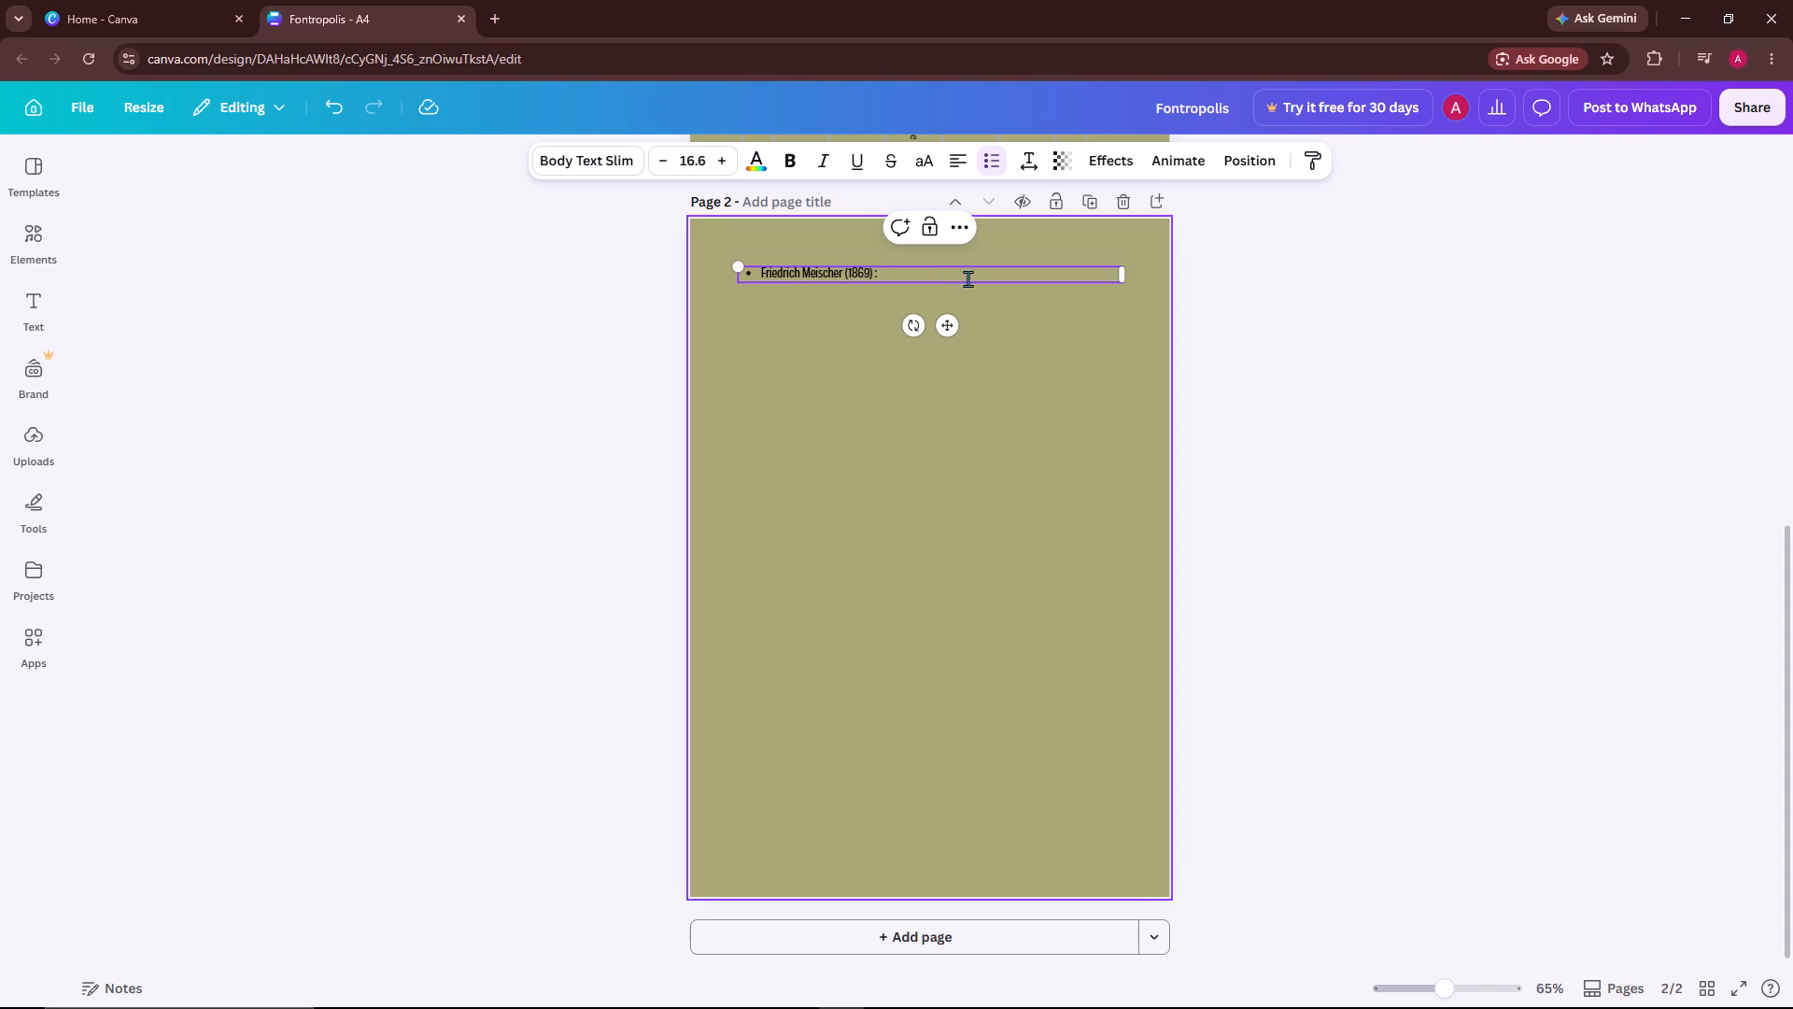
{"action": "left_click", "coordinate": [889, 274]}
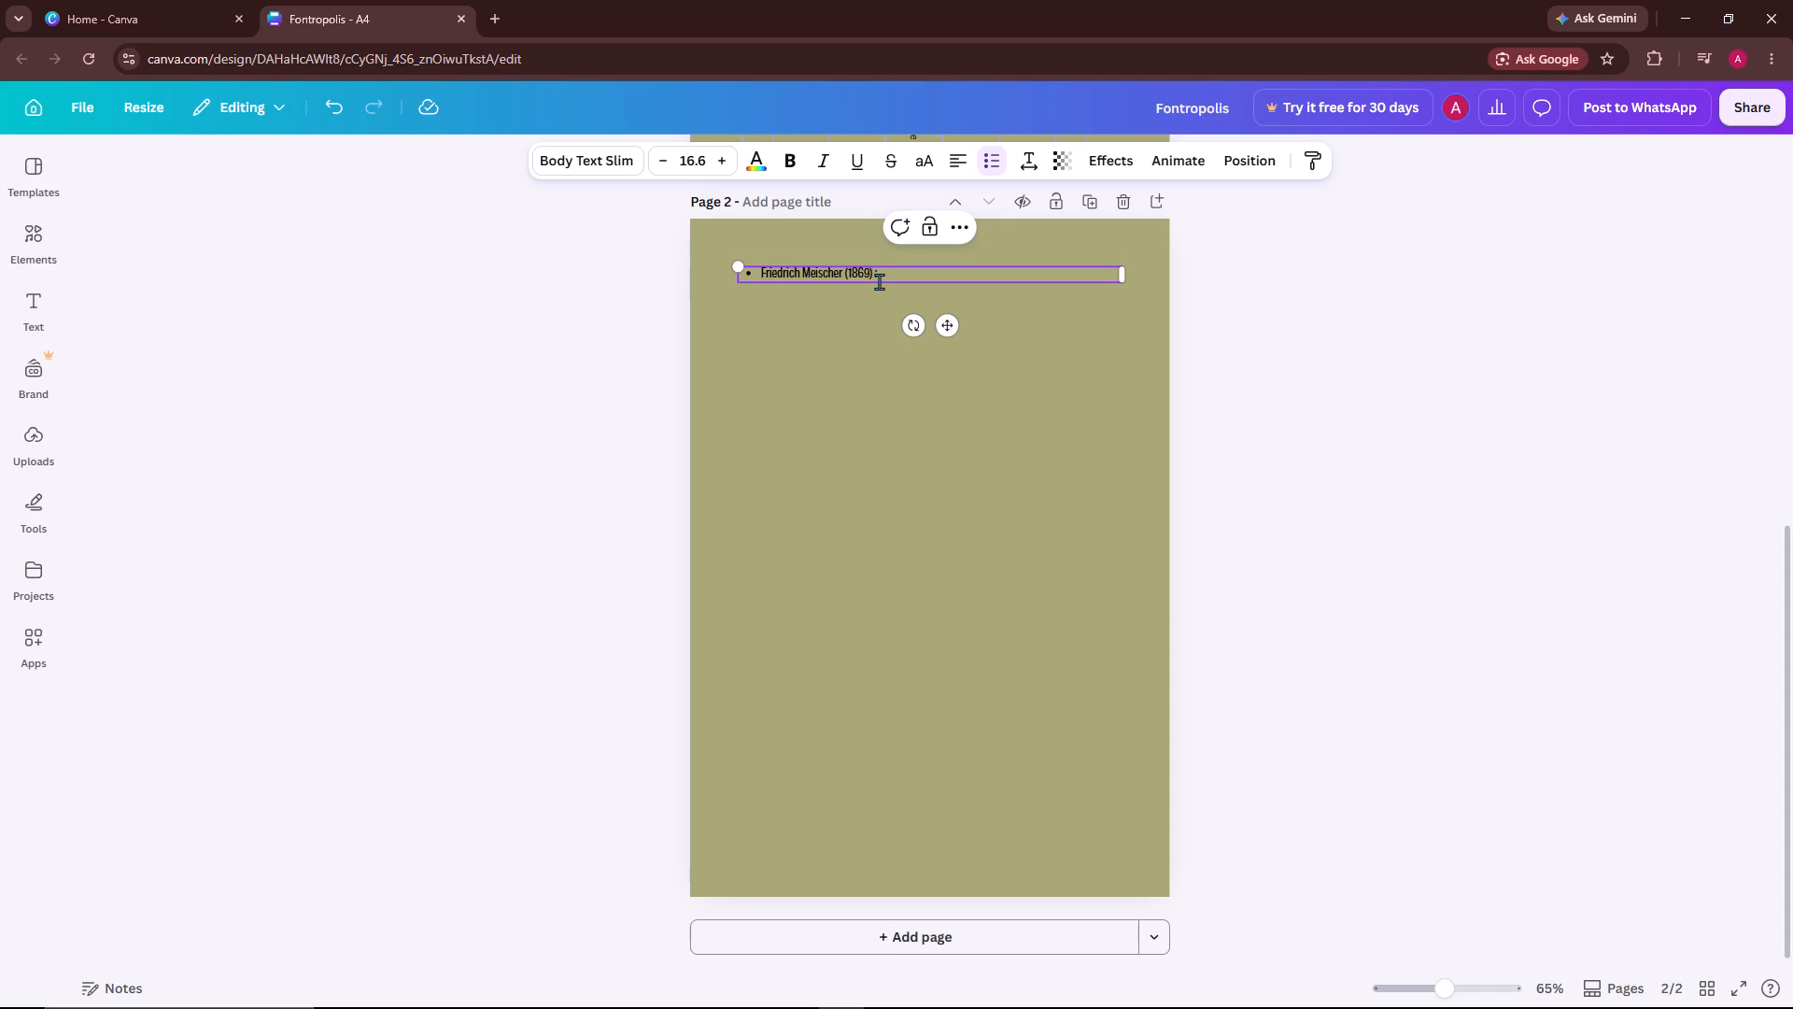
Continue the first bullet after the colon with "he isolated DNA for frist time".
{"action": "key", "text": "space"}
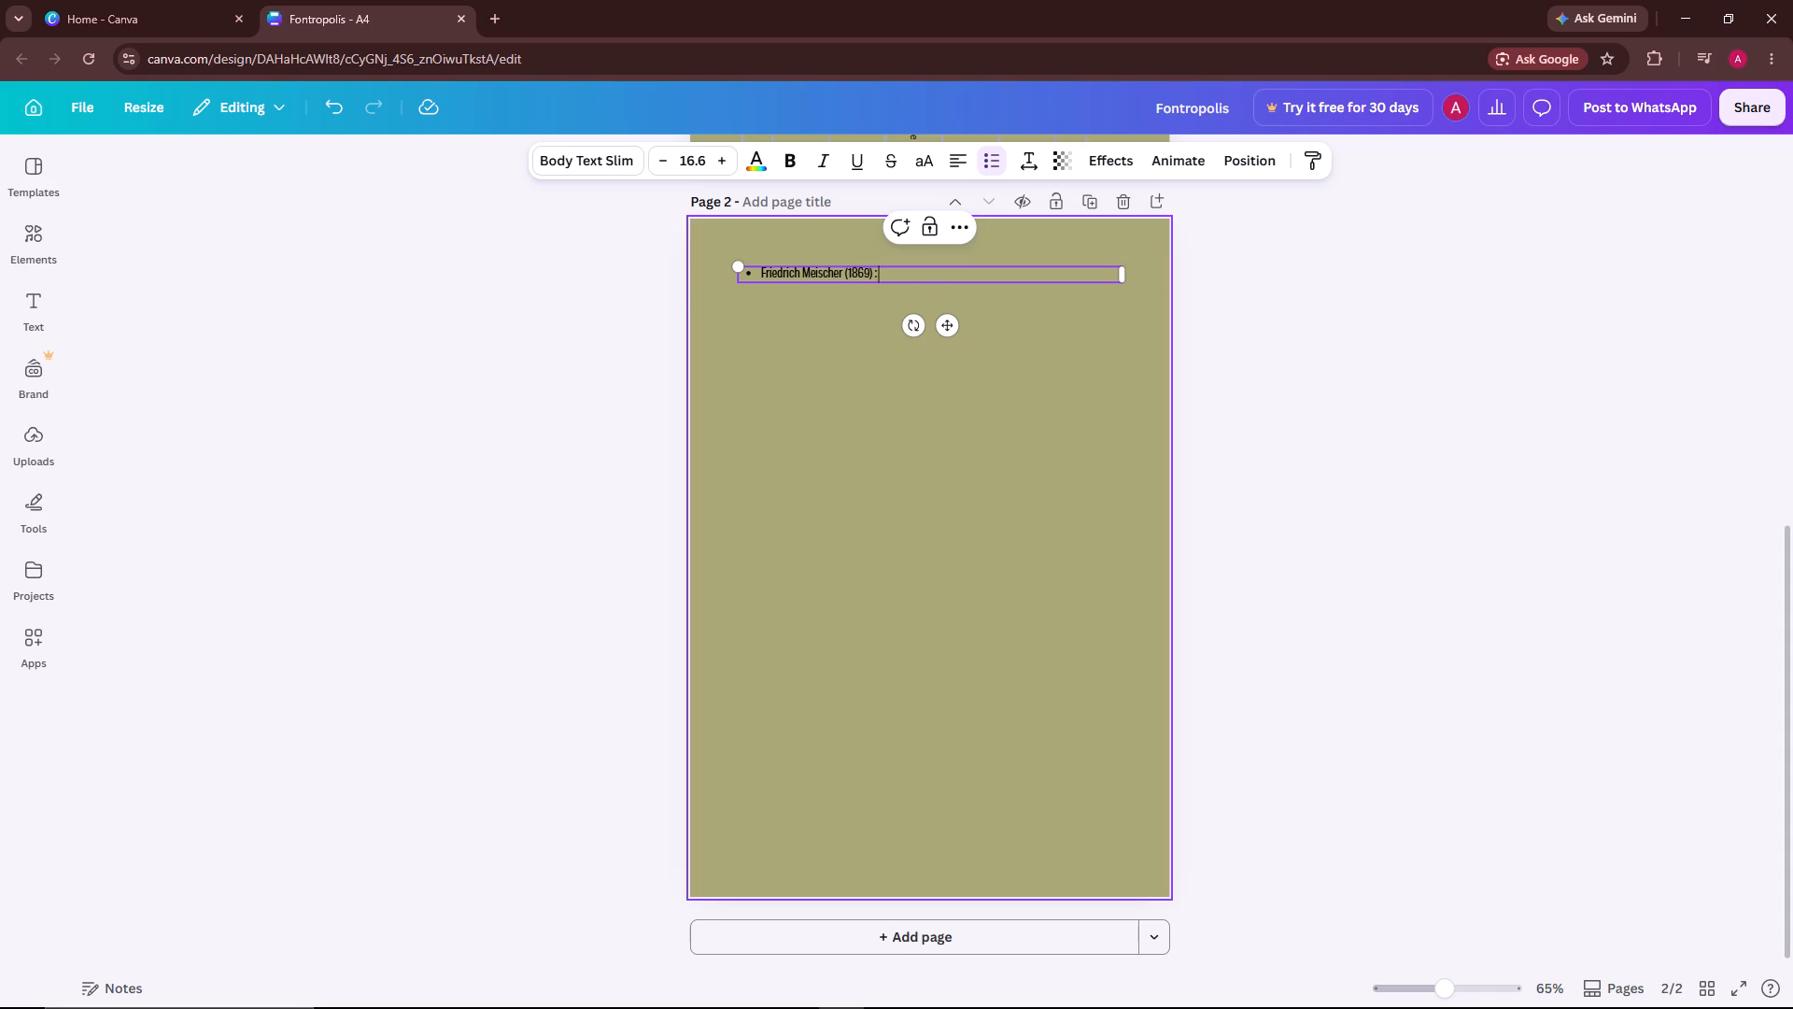
{"action": "type", "text": "he"}
{"action": "key", "text": "space"}
{"action": "type", "text": "iso"}
{"action": "type", "text": "lated"}
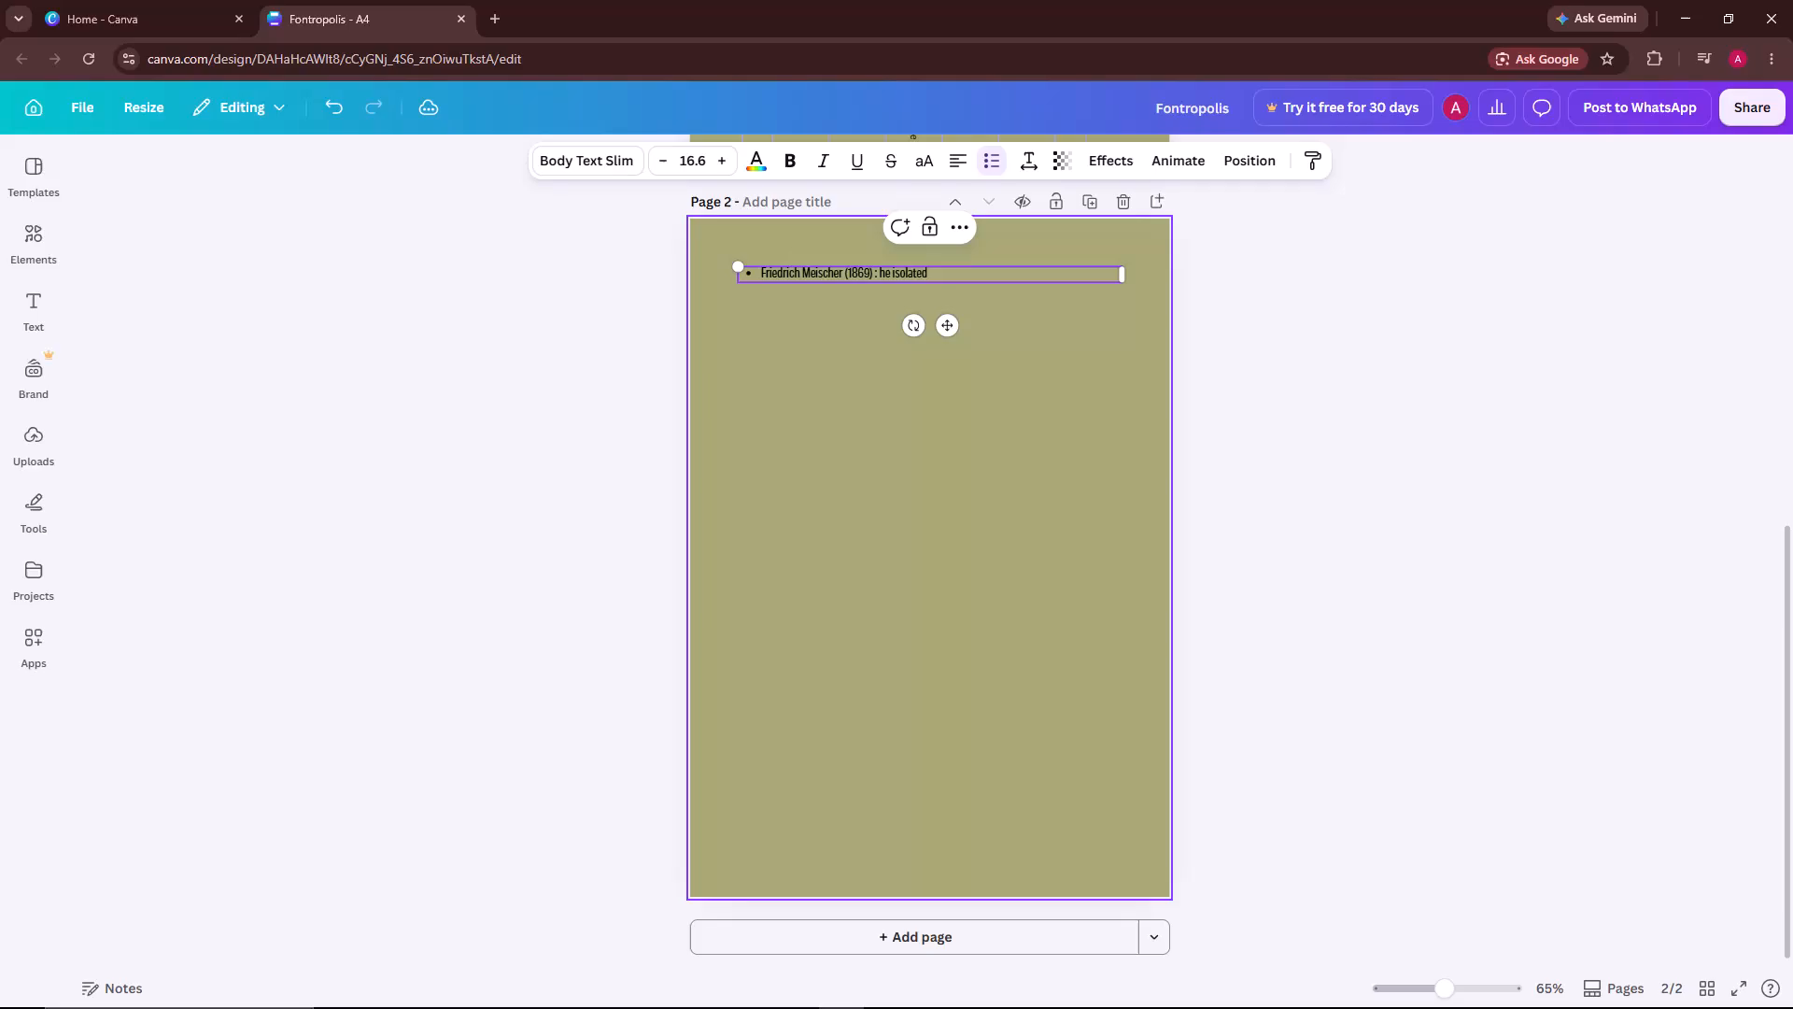
{"action": "key", "text": "space"}
{"action": "key", "text": "space"}
{"action": "type", "text": "for"}
{"action": "key", "text": "space"}
{"action": "type", "text": "frist"}
{"action": "key", "text": "space"}
{"action": "type", "text": "time"}
{"action": "key", "text": "space"}
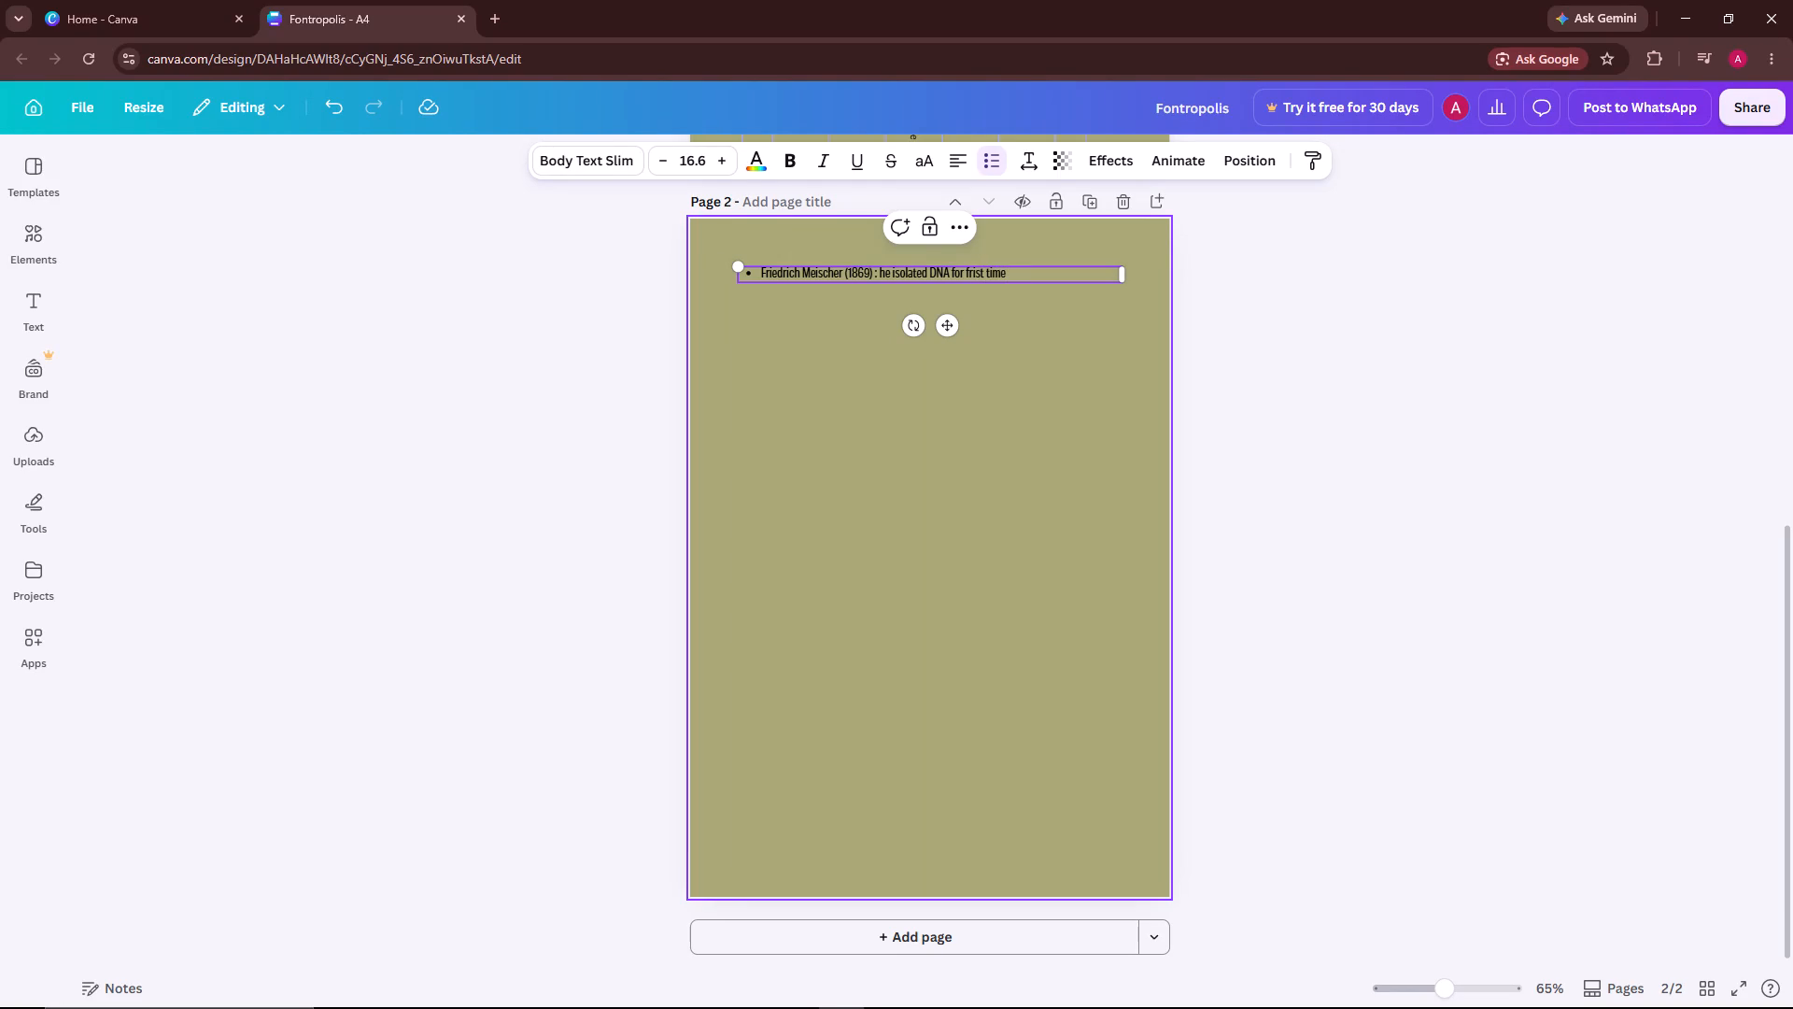
Complete the first bullet's sentence with "& called it 'Nuclein'".
{"action": "type", "text": "& called it"}
{"action": "key", "text": "space"}
{"action": "key", "text": "apostrophe"}
{"action": "type", "text": "cl"}
{"action": "type", "text": "ein"}
{"action": "key", "text": "apostrophe"}
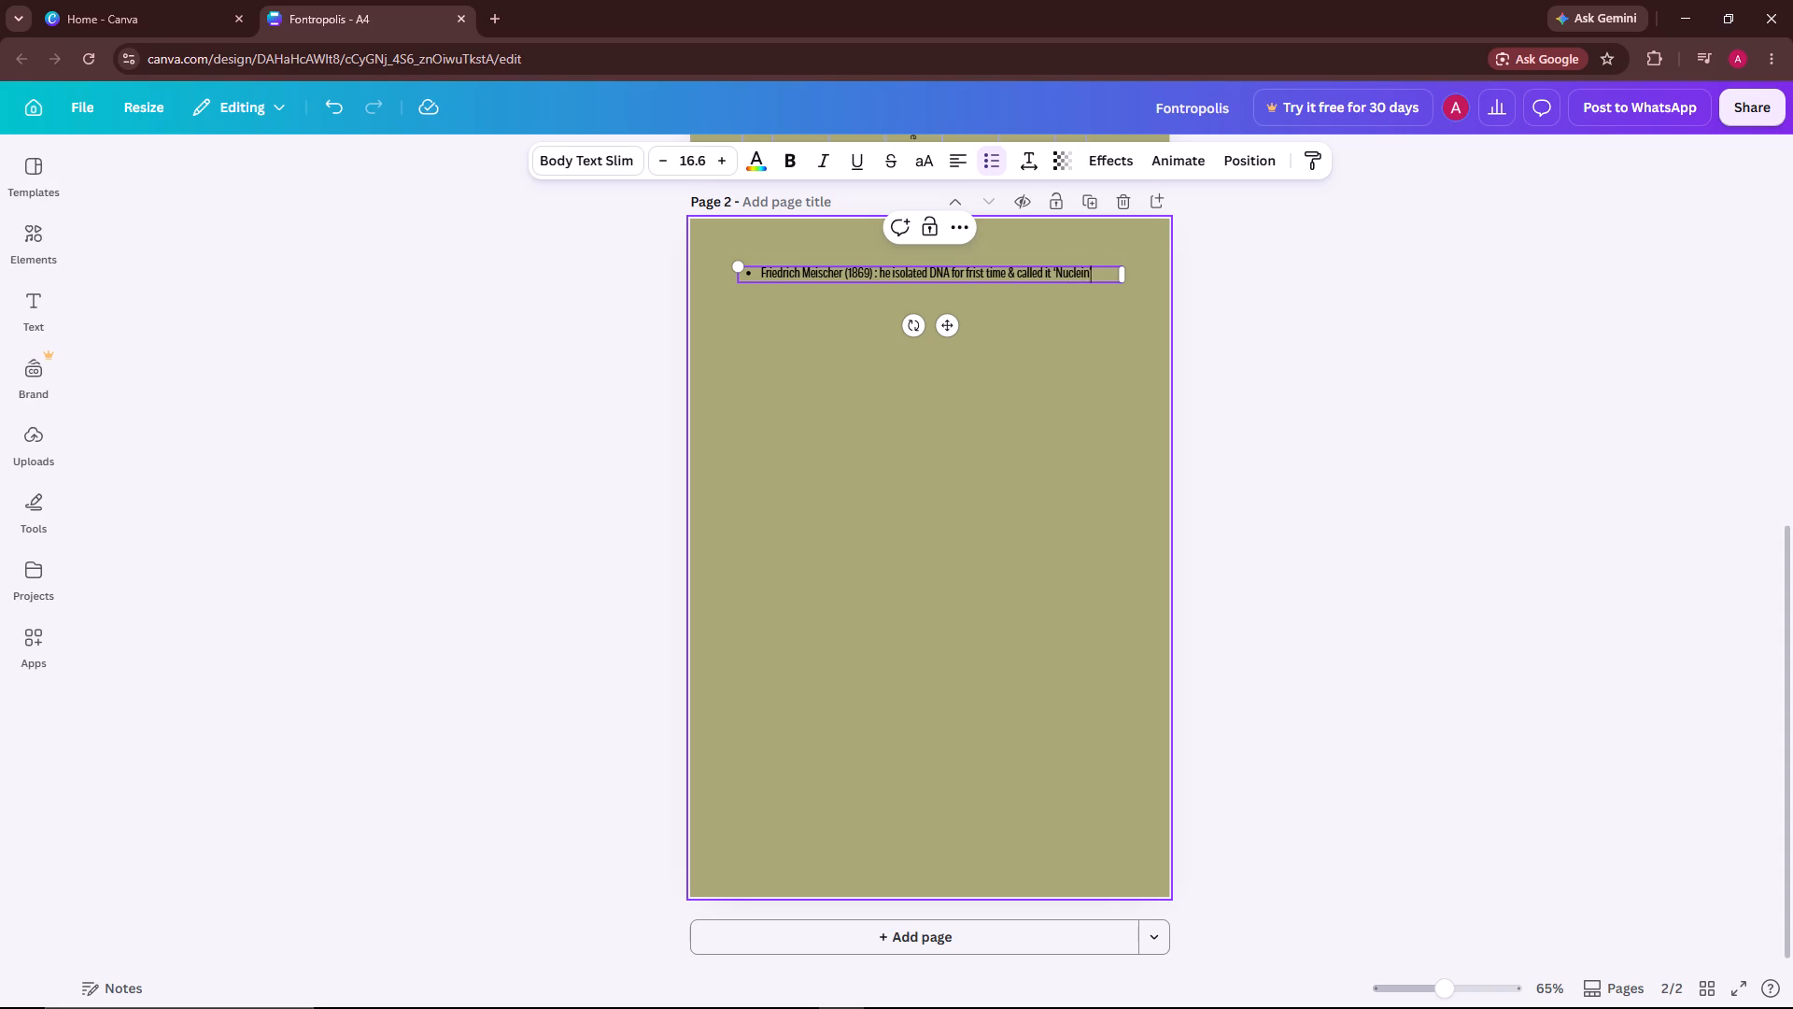
{"action": "key", "text": "space"}
Continue the first bullet after 'Nuclein' with "as it was isolated from".
{"action": "type", "text": "as it"}
{"action": "key", "text": "space"}
{"action": "key", "text": "w"}
{"action": "type", "text": "as"}
{"action": "key", "text": "space"}
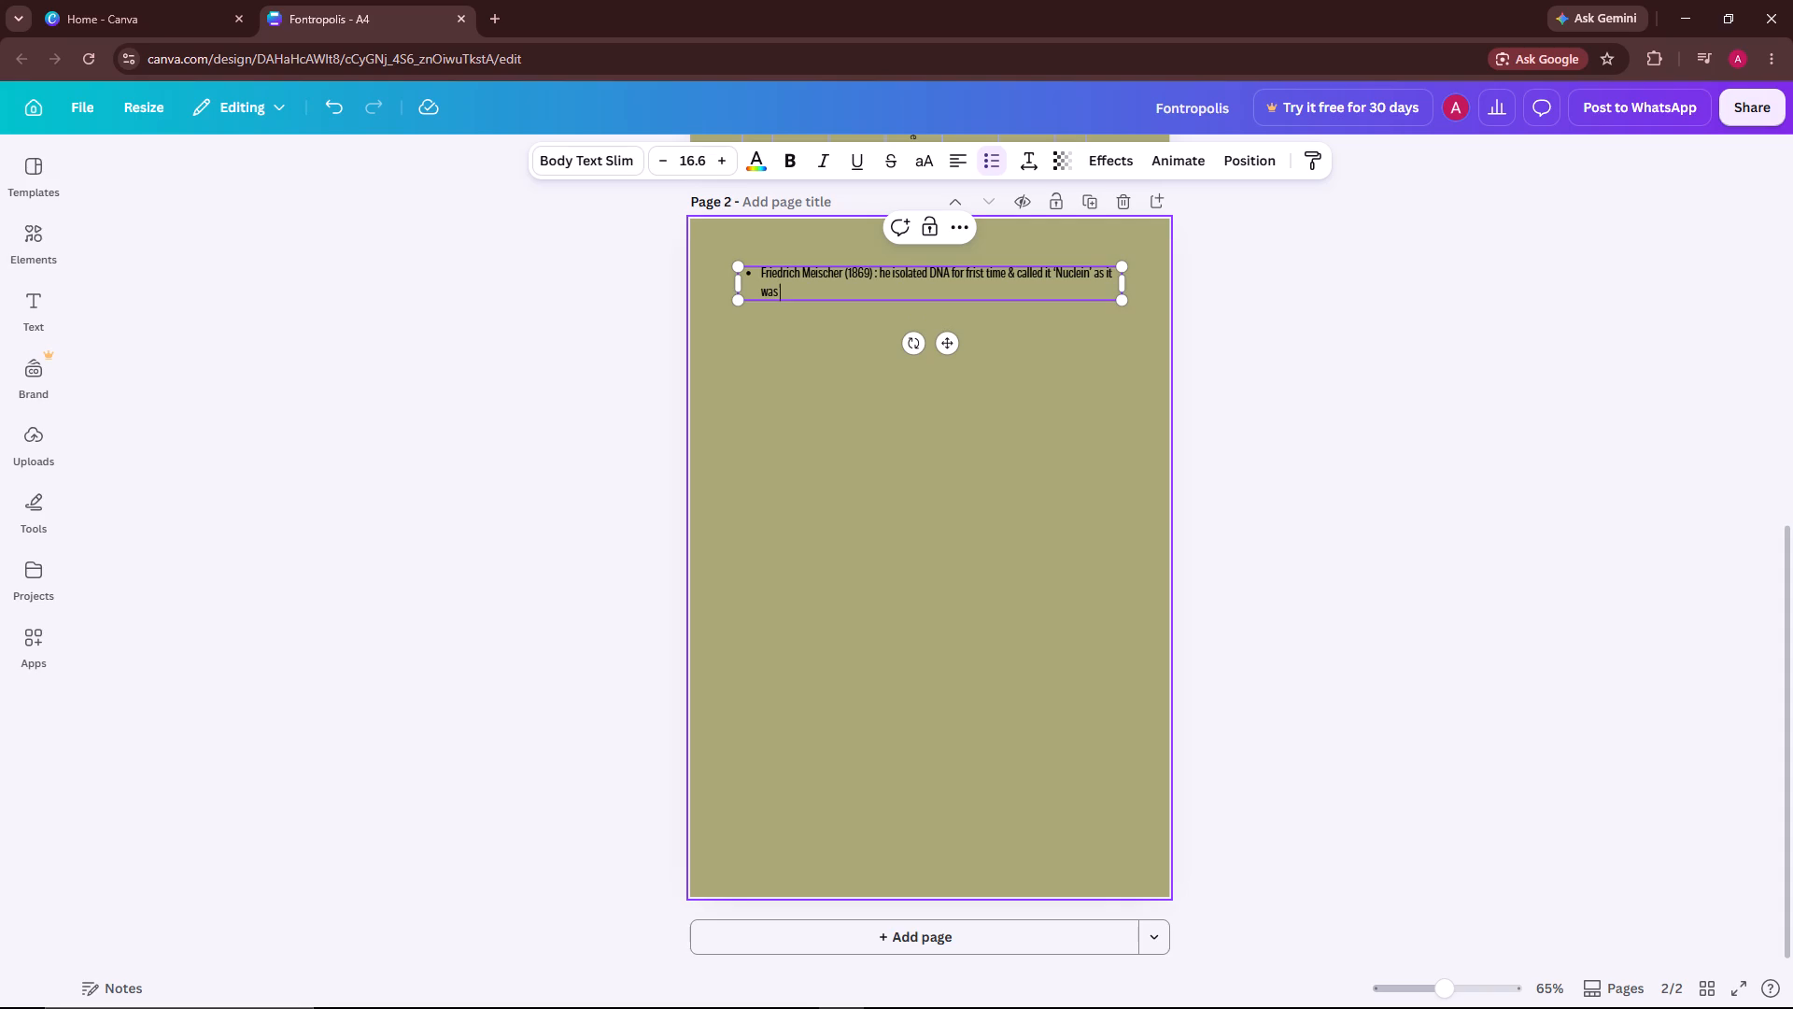
{"action": "key", "text": "i"}
{"action": "type", "text": "solate"}
{"action": "type", "text": "d from"}
{"action": "key", "text": "space"}
Finish the first bullet's sentence with "'Nuclus' of pus - cells.".
{"action": "key", "text": "apostrophe"}
{"action": "key", "text": "n"}
{"action": "key", "text": "u"}
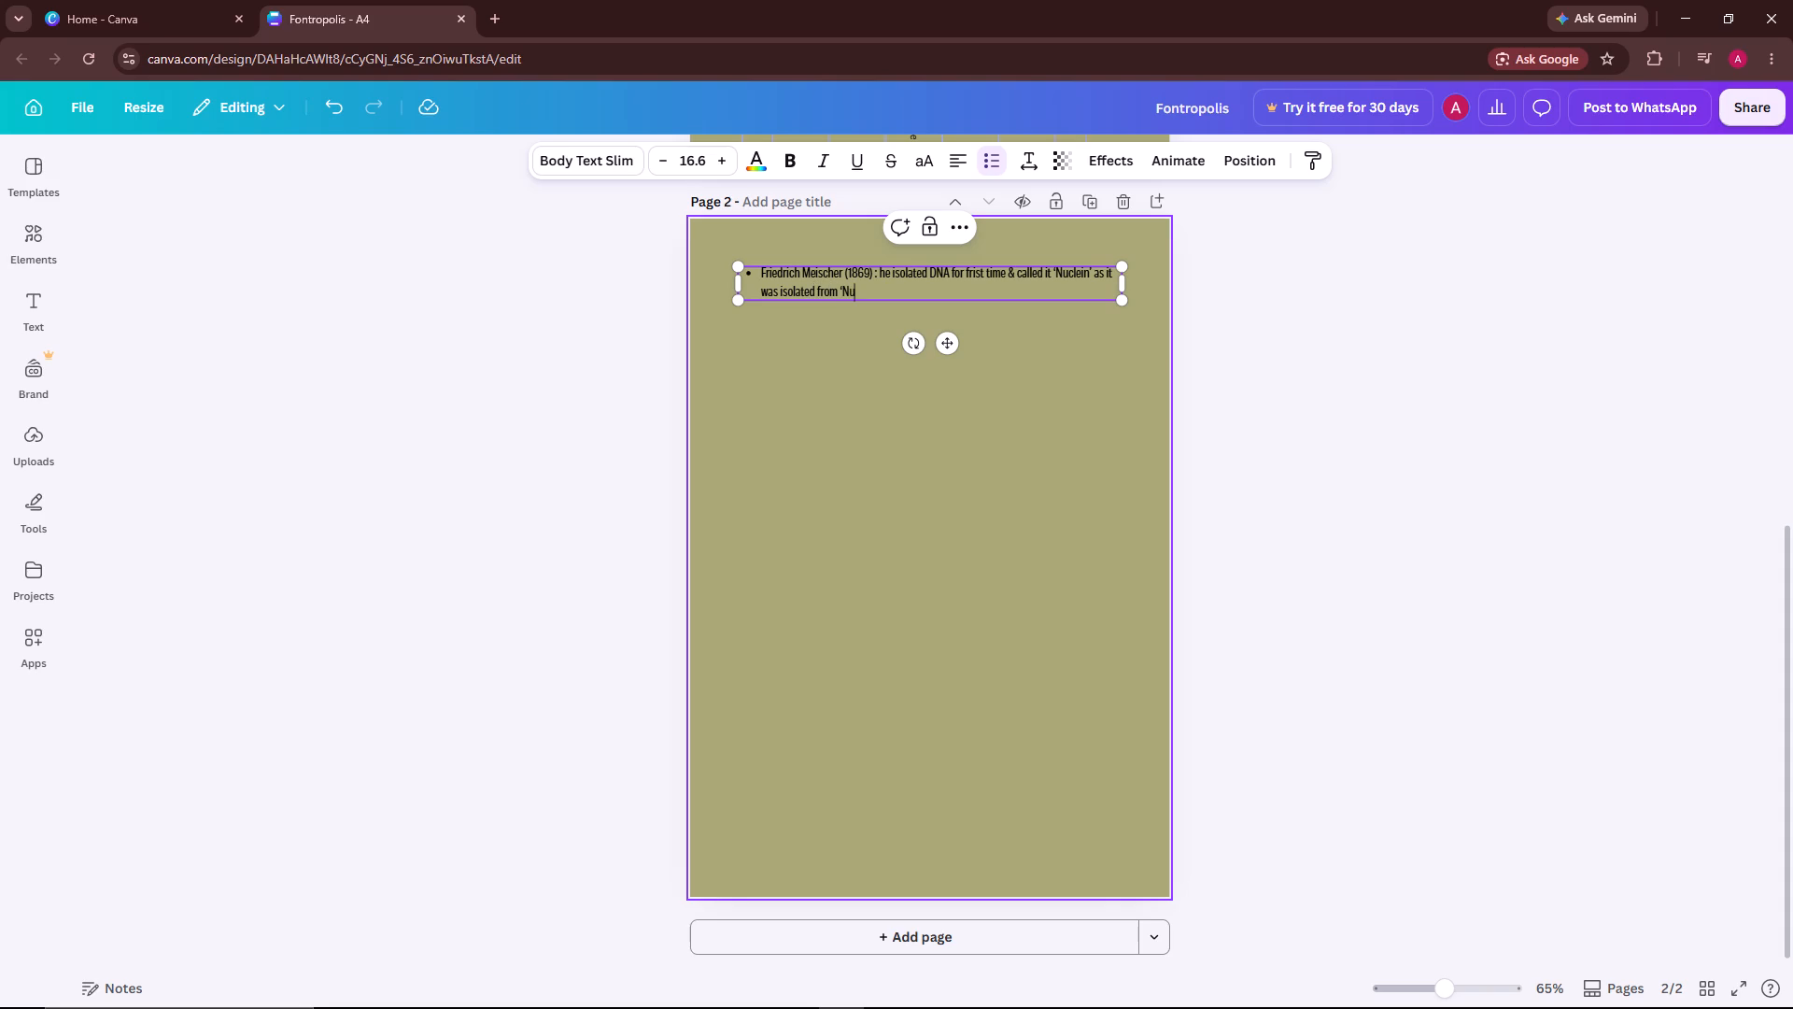
{"action": "type", "text": "cl"}
{"action": "type", "text": "us"}
{"action": "key", "text": "apostrophe"}
{"action": "key", "text": "space"}
{"action": "type", "text": "of"}
{"action": "key", "text": "space"}
{"action": "type", "text": "pus"}
{"action": "key", "text": "space"}
{"action": "type", "text": "-"}
{"action": "key", "text": "space"}
{"action": "type", "text": "cell"}
{"action": "key", "text": "s"}
{"action": "key", "text": "period"}
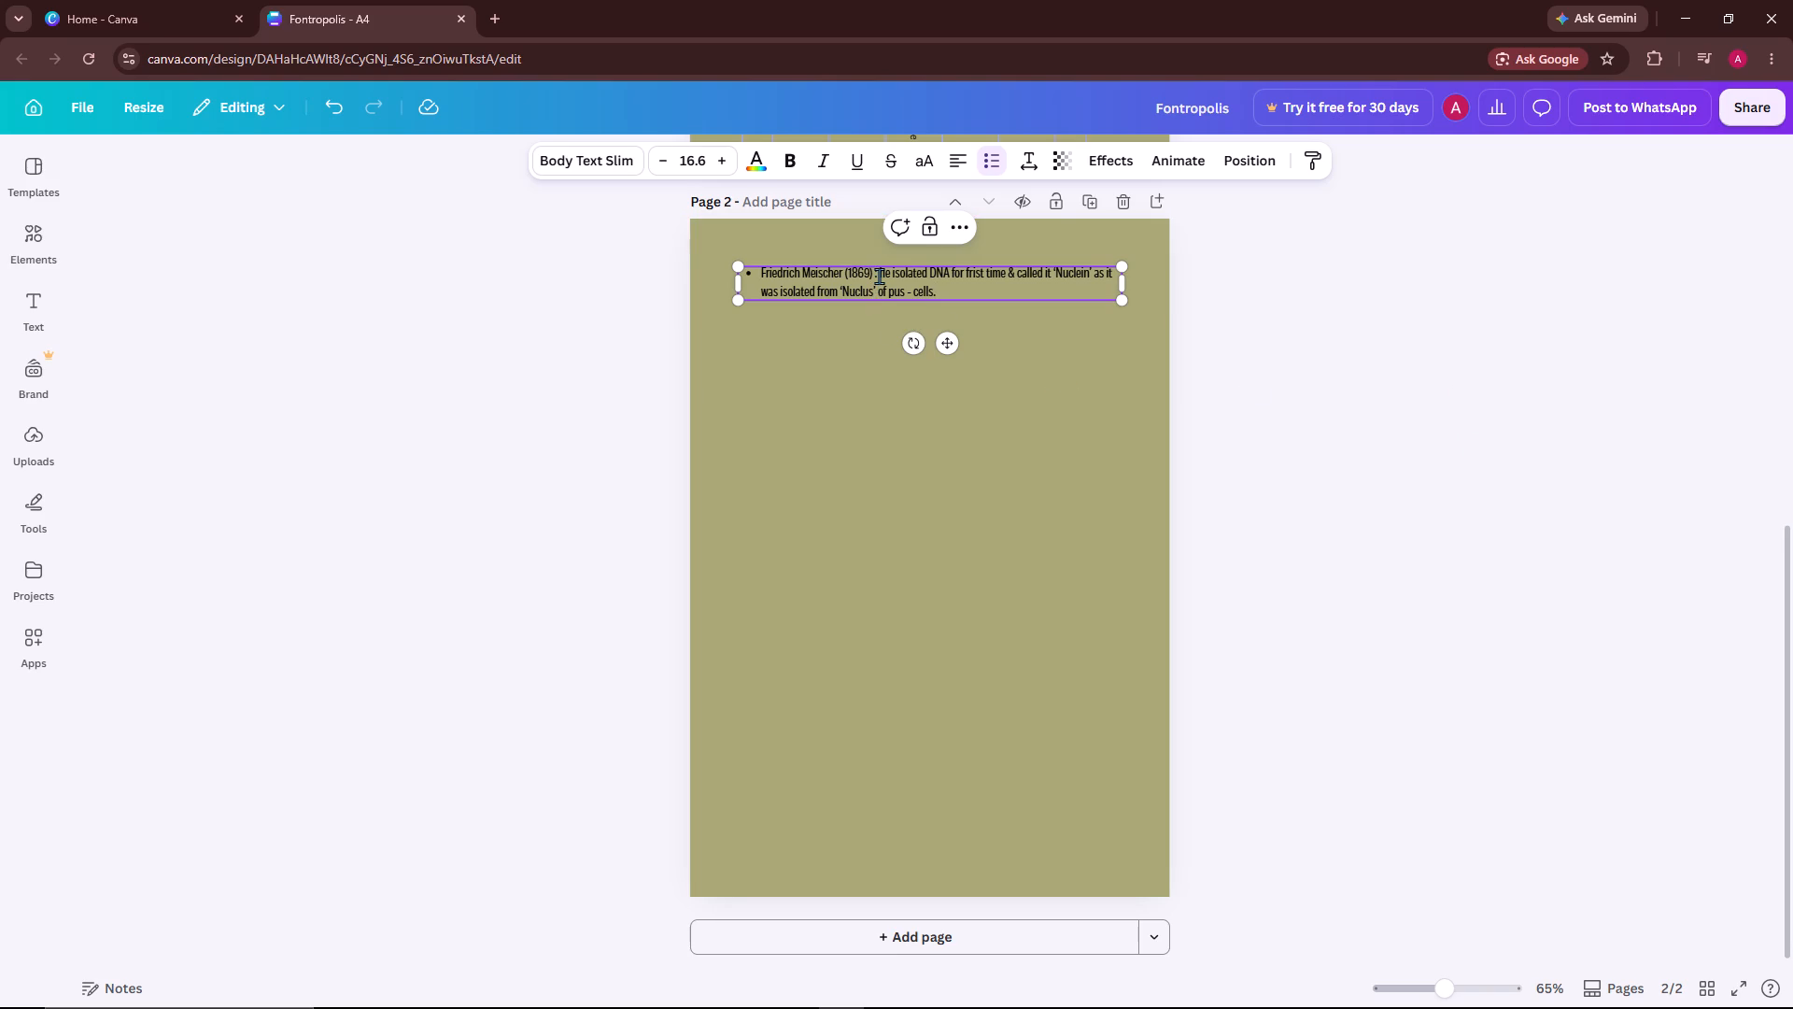
Colour "Friedrich Meischer (1869) :" in the first bullet with the custom solid purple #7D13AF.
{"action": "left_click_drag", "start_coordinate": [879, 276], "coordinate": [765, 264]}
{"action": "left_click", "coordinate": [755, 169]}
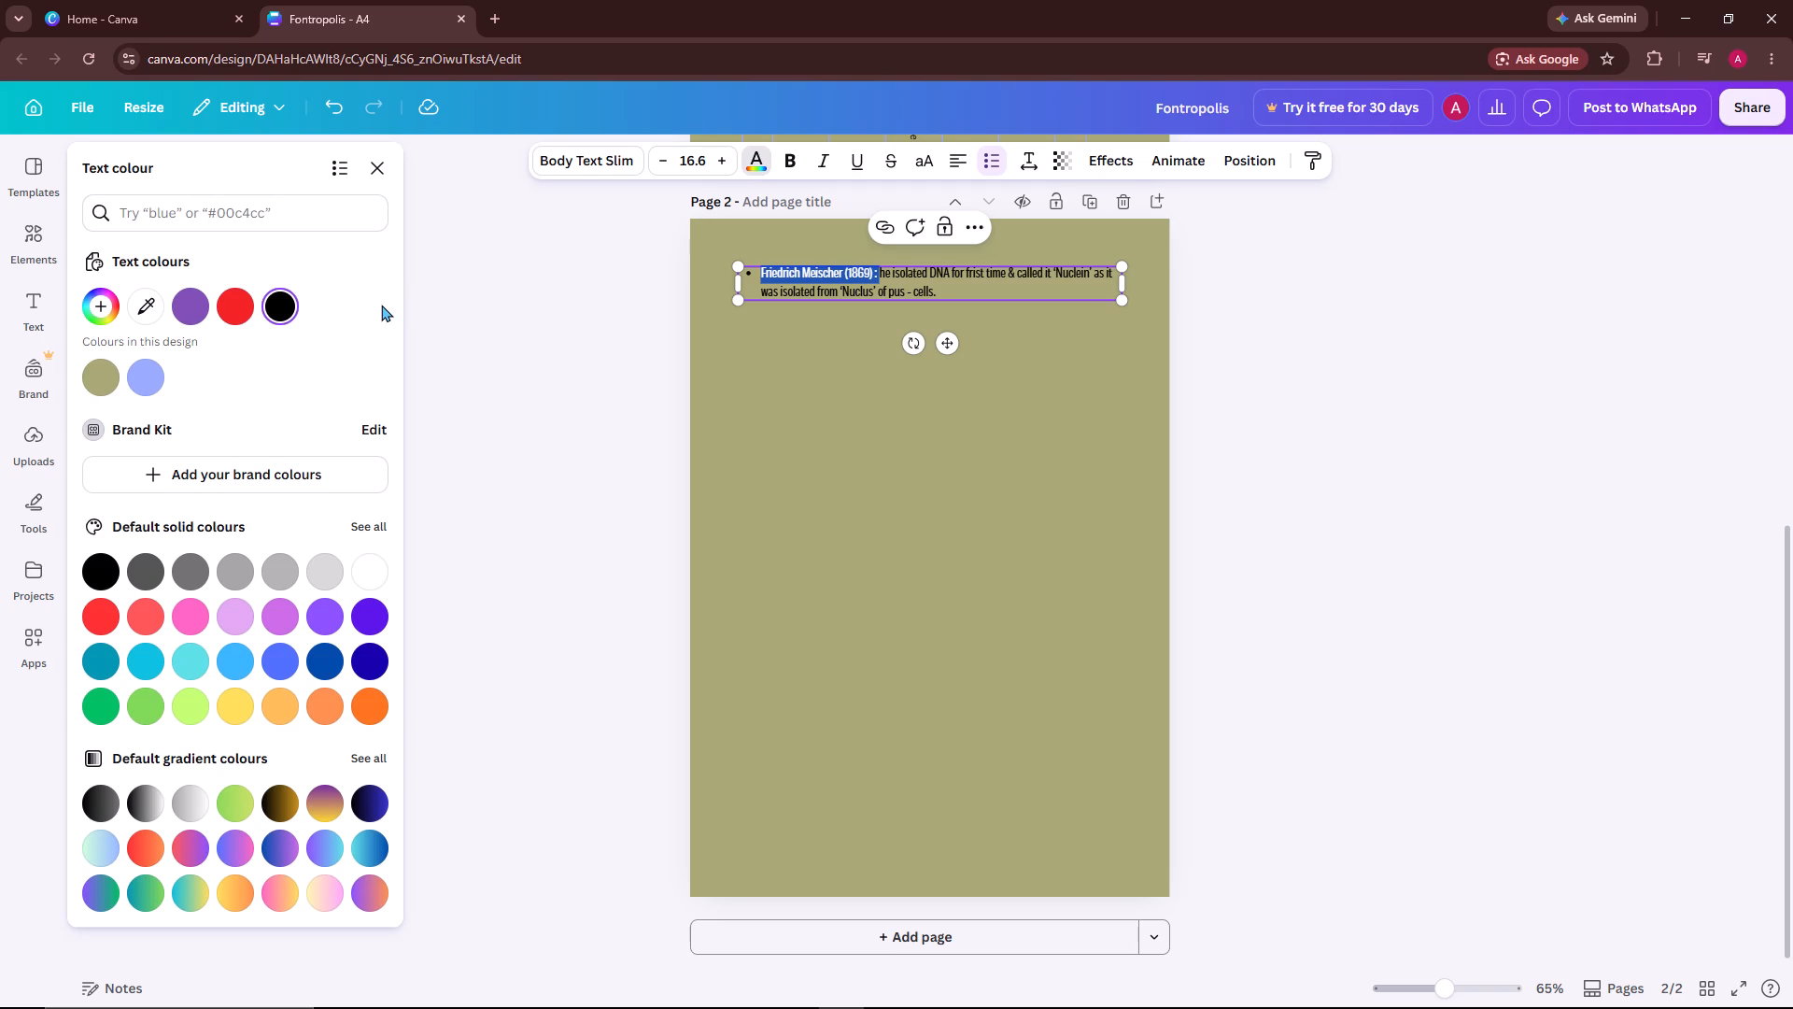
{"action": "left_click", "coordinate": [106, 310]}
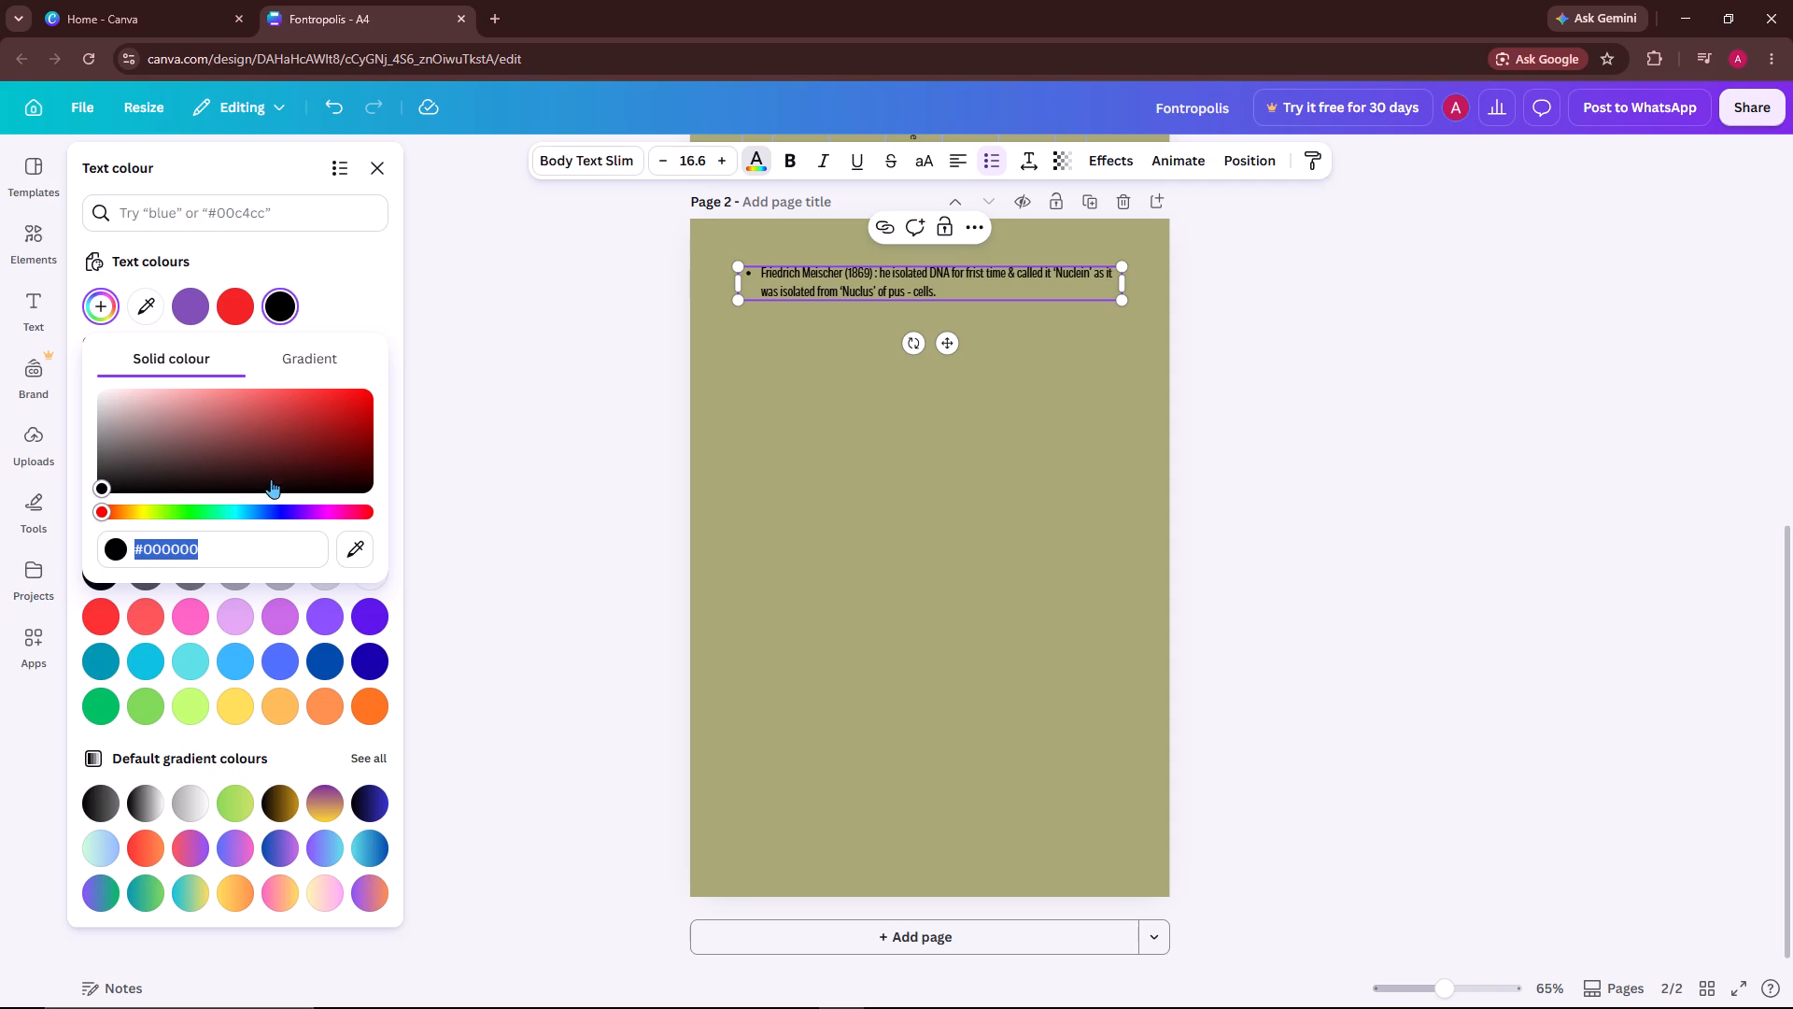
{"action": "left_click", "coordinate": [309, 506]}
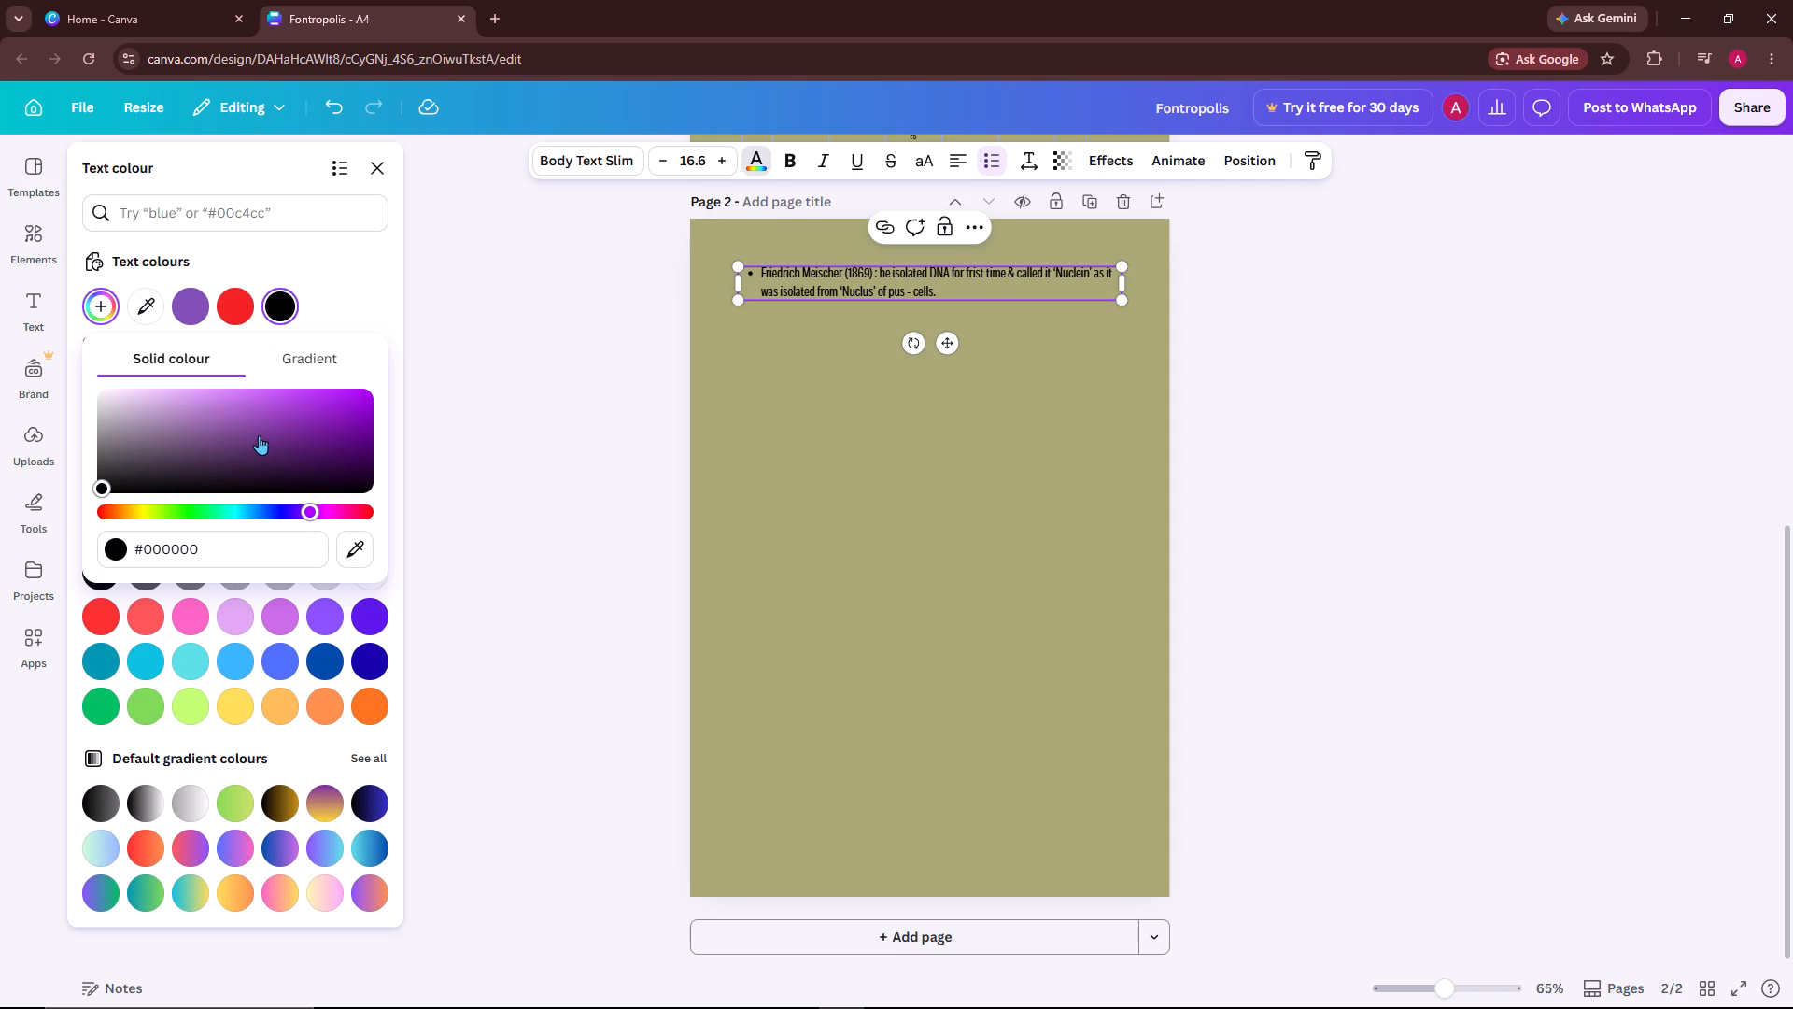
{"action": "left_click_drag", "start_coordinate": [186, 418], "coordinate": [262, 397]}
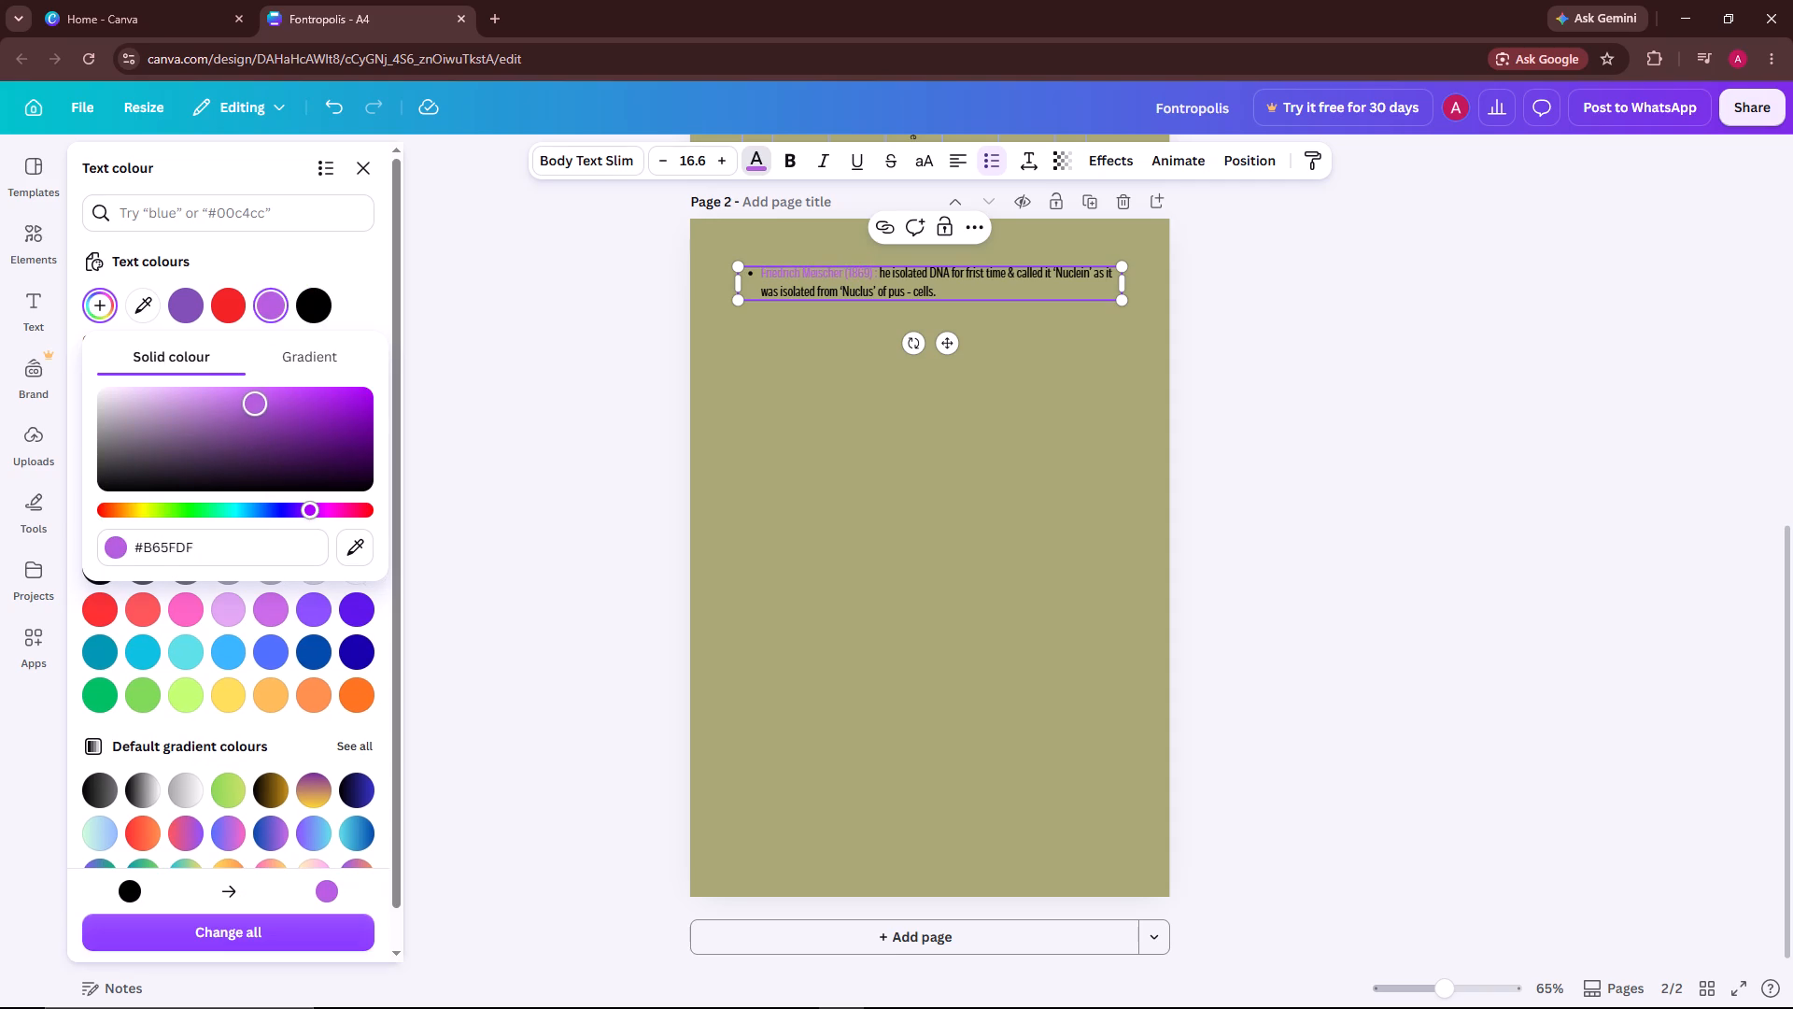
{"action": "left_click_drag", "start_coordinate": [262, 397], "coordinate": [344, 419]}
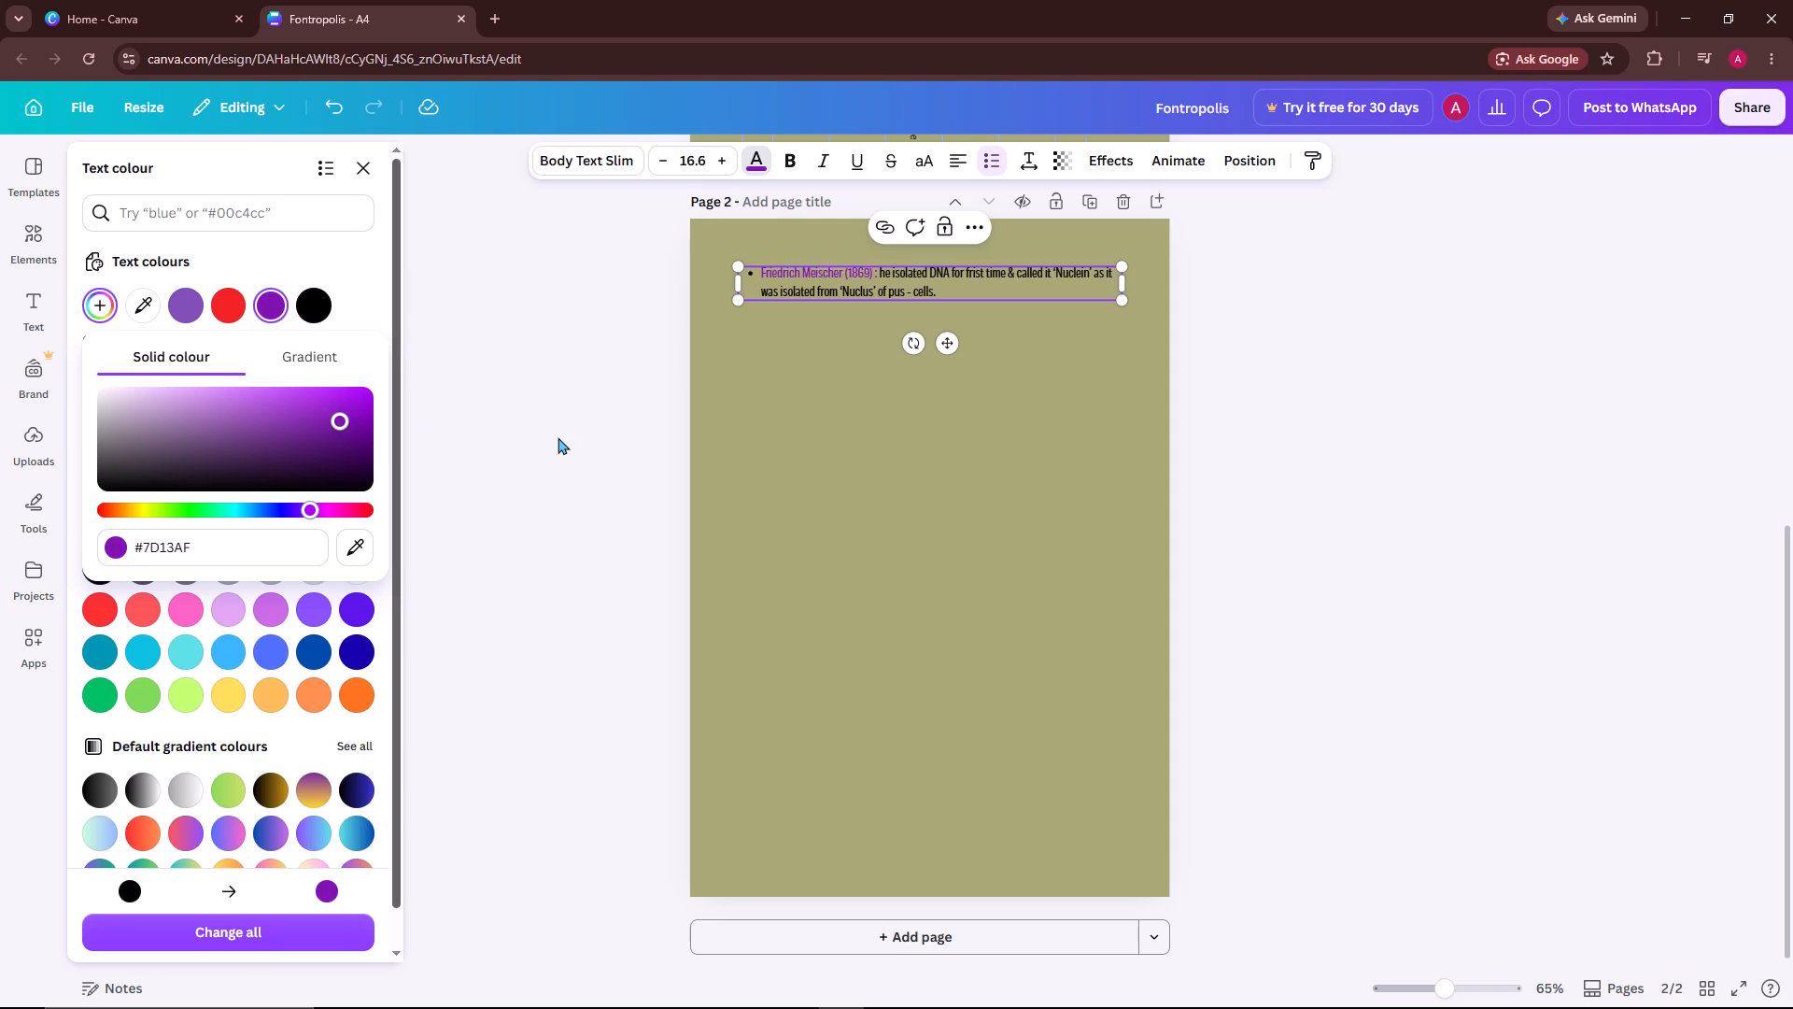
{"action": "double_click", "coordinate": [558, 437]}
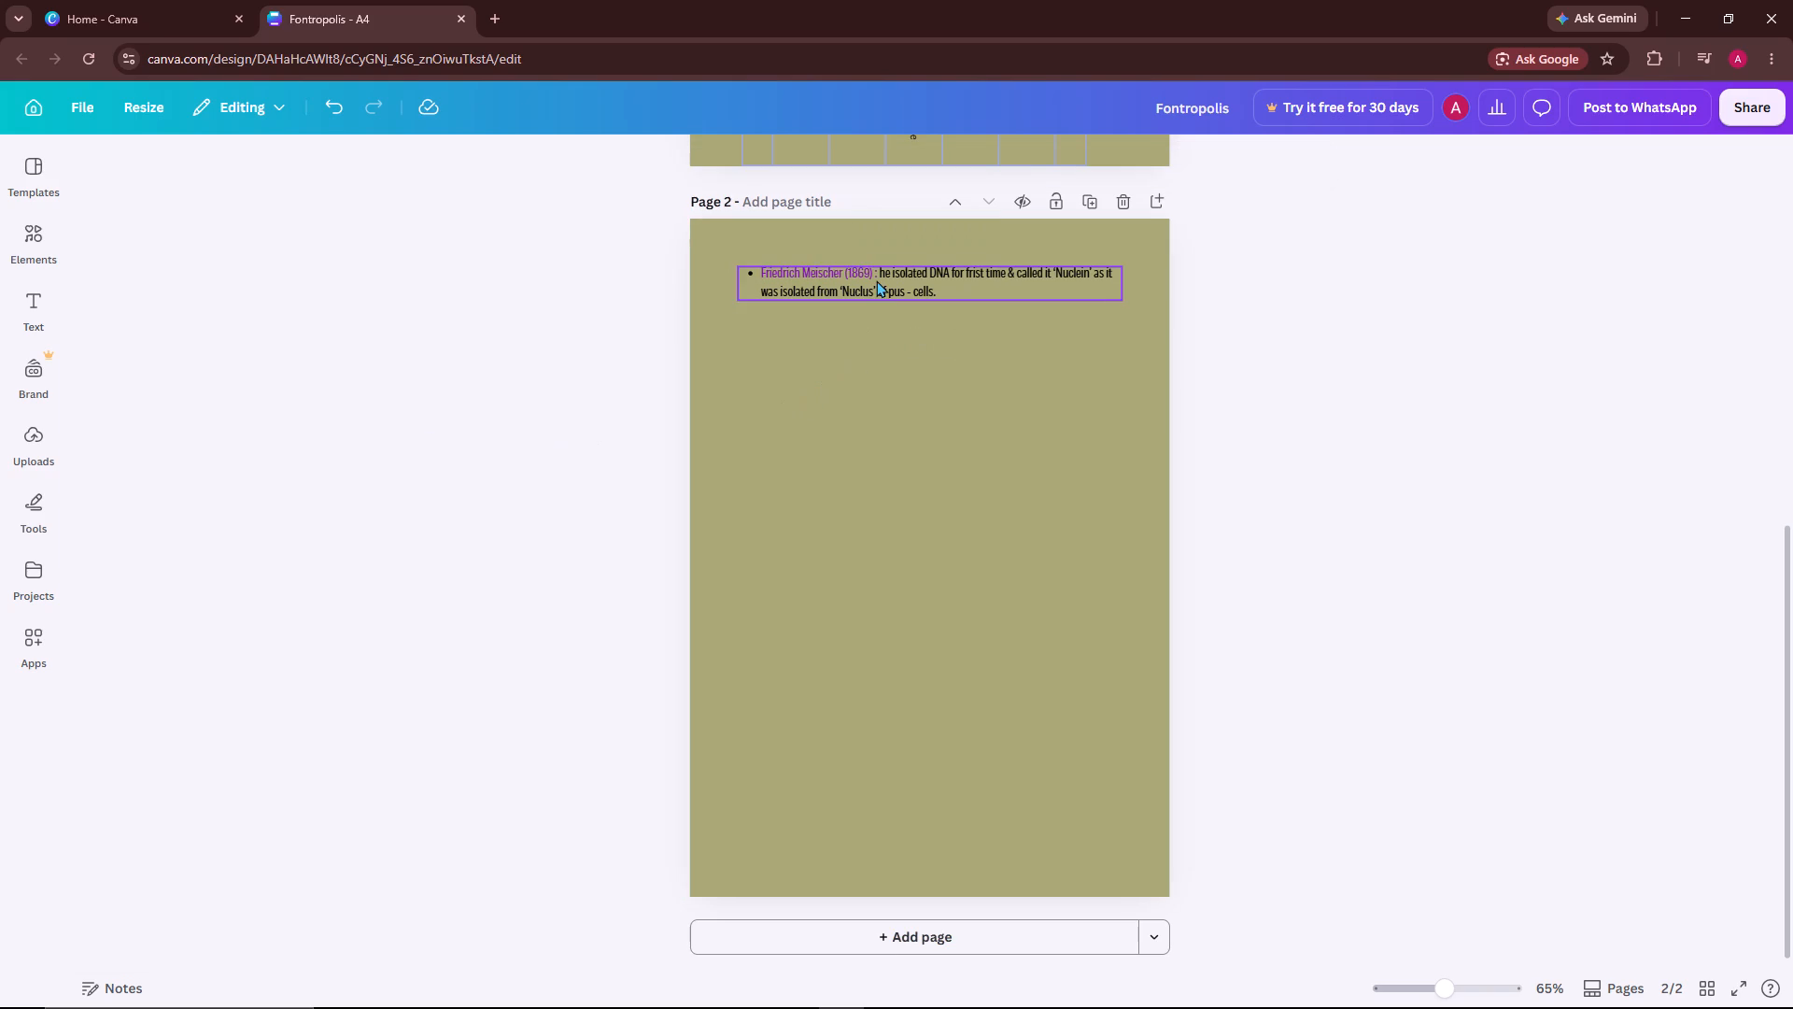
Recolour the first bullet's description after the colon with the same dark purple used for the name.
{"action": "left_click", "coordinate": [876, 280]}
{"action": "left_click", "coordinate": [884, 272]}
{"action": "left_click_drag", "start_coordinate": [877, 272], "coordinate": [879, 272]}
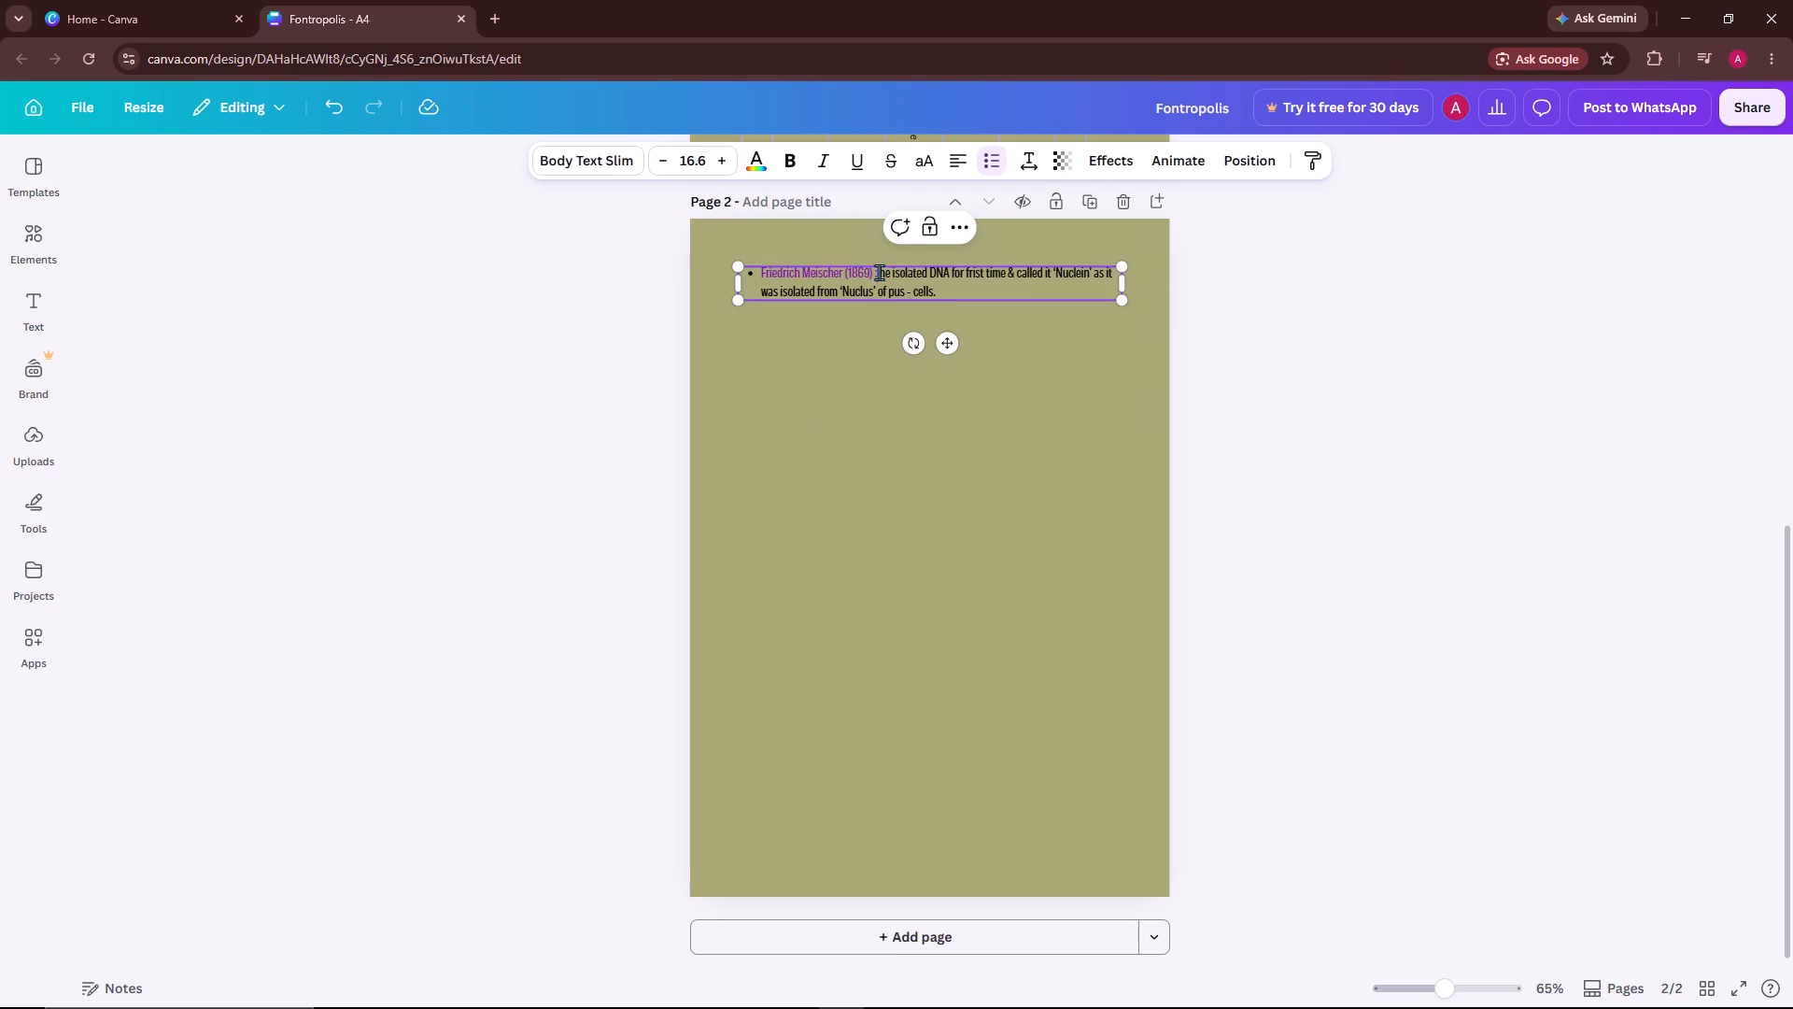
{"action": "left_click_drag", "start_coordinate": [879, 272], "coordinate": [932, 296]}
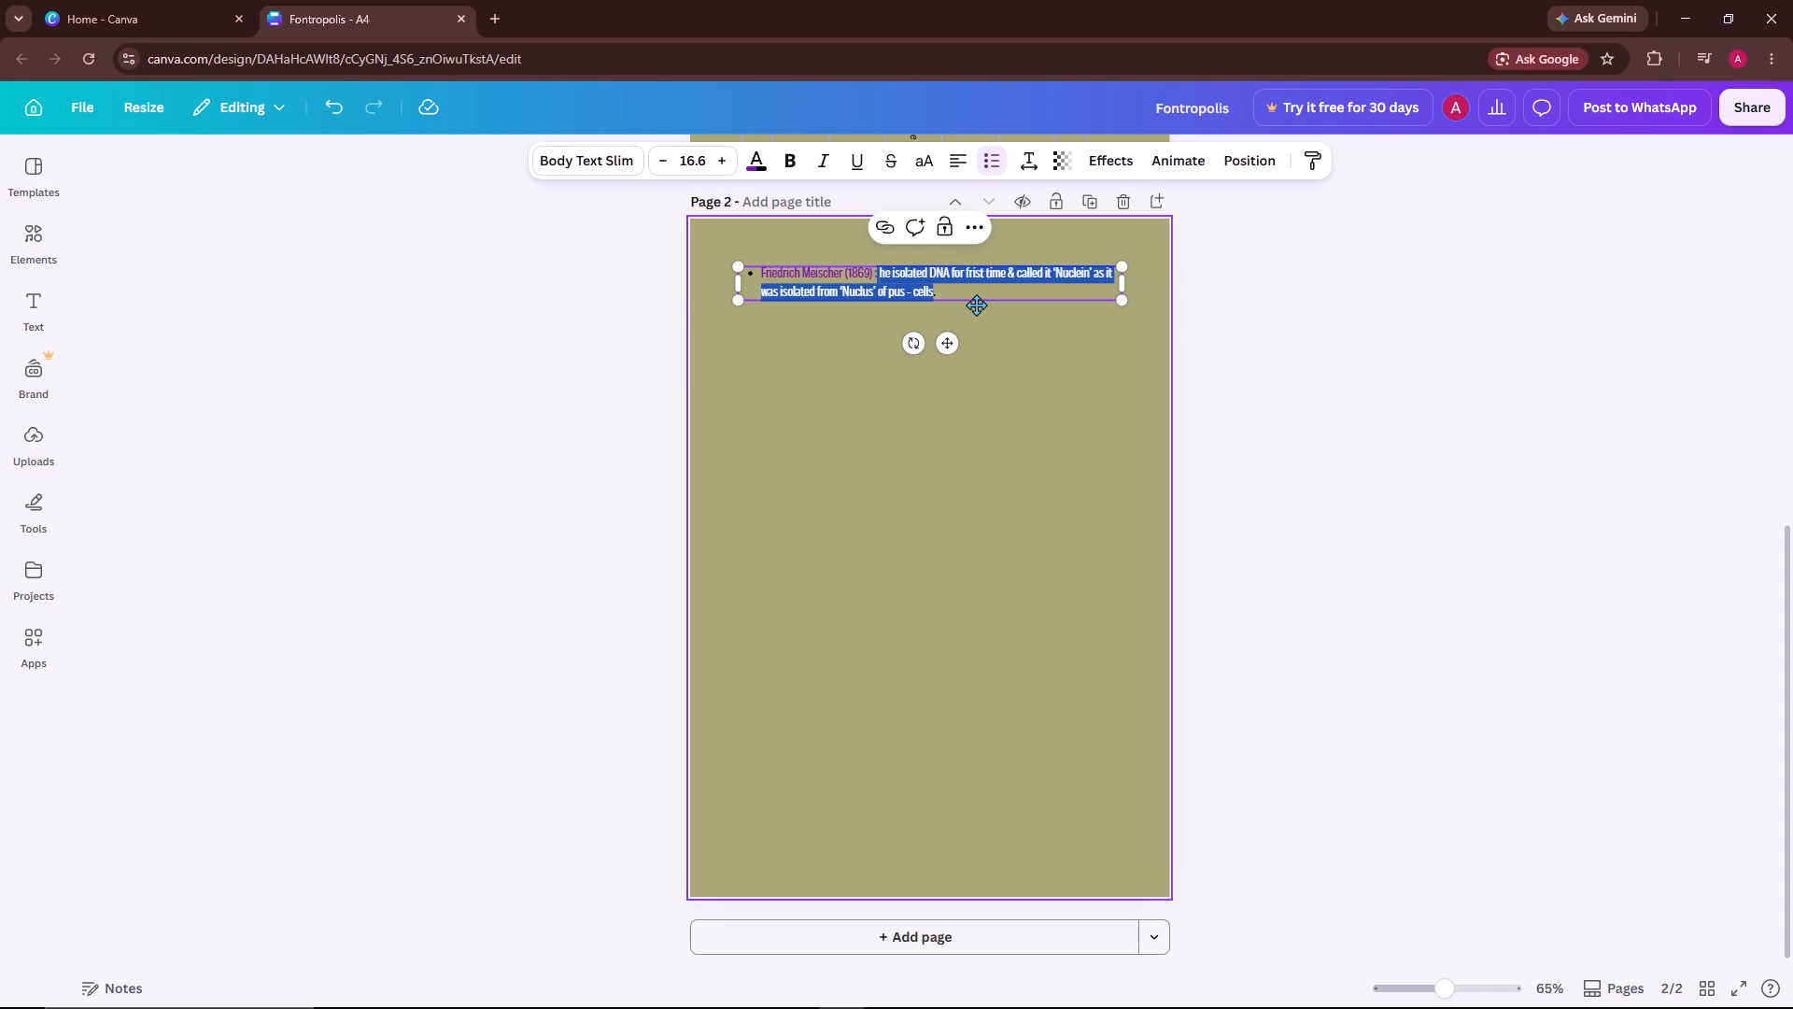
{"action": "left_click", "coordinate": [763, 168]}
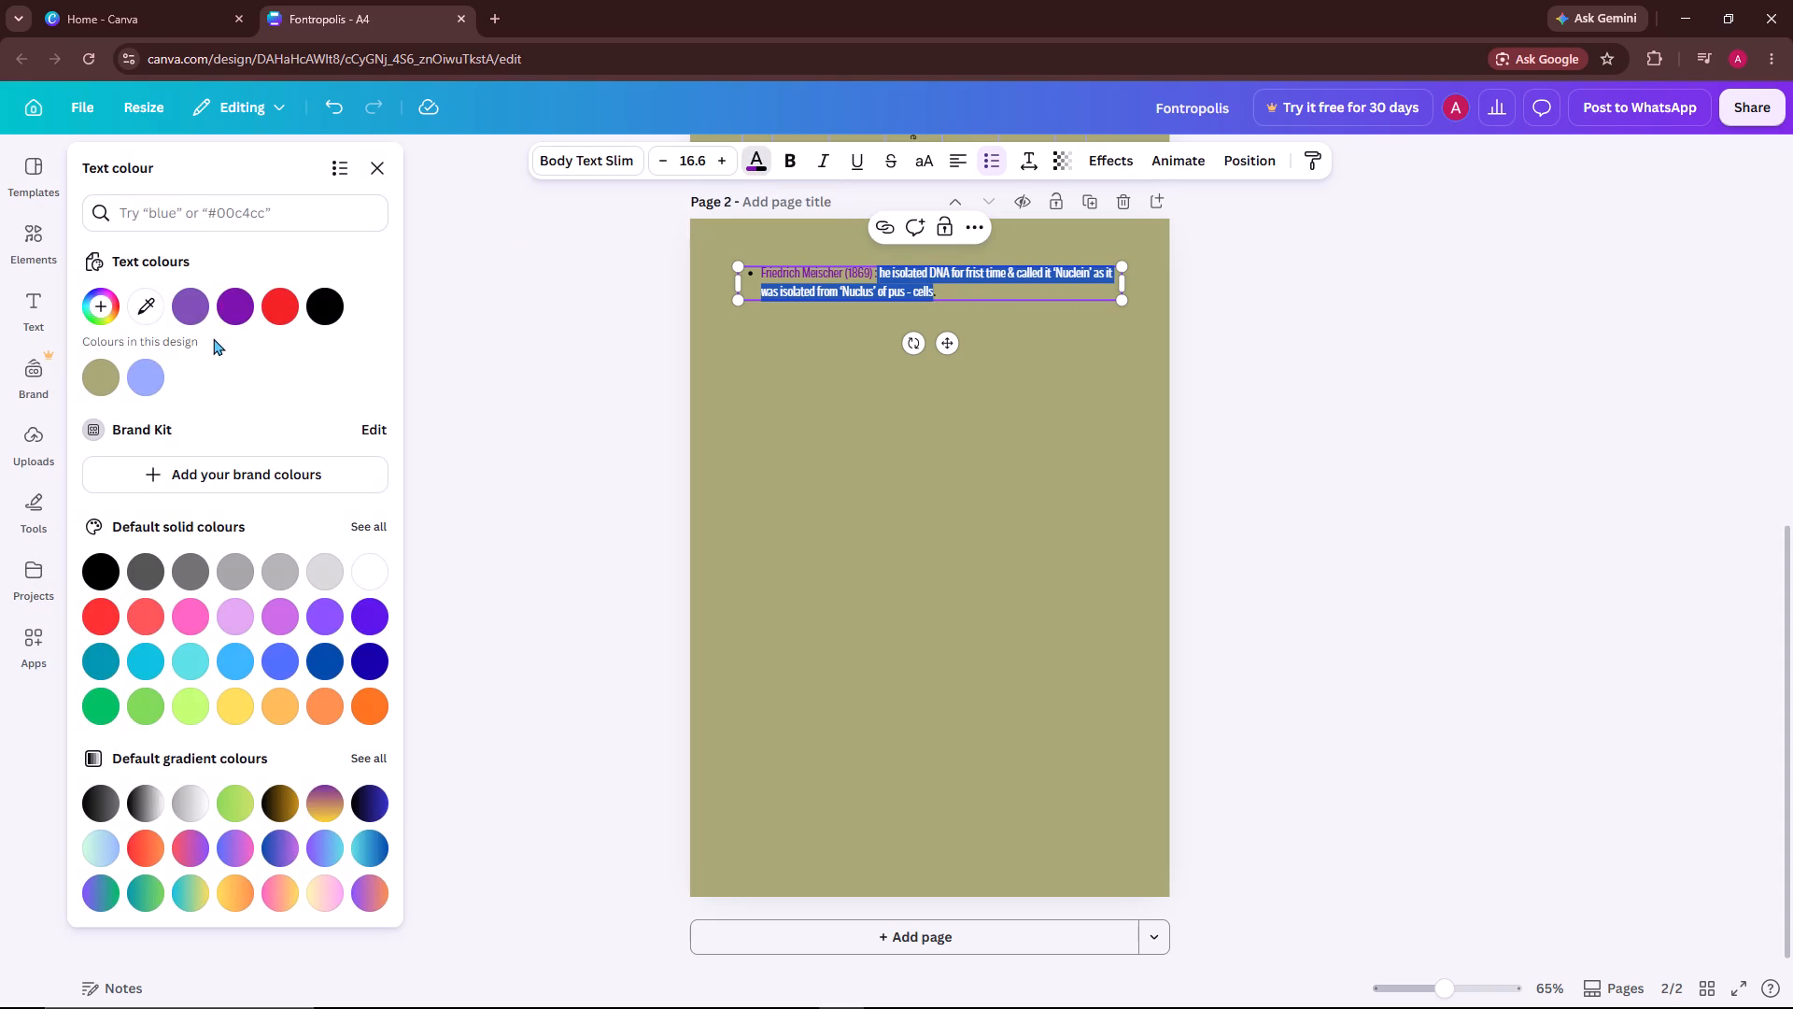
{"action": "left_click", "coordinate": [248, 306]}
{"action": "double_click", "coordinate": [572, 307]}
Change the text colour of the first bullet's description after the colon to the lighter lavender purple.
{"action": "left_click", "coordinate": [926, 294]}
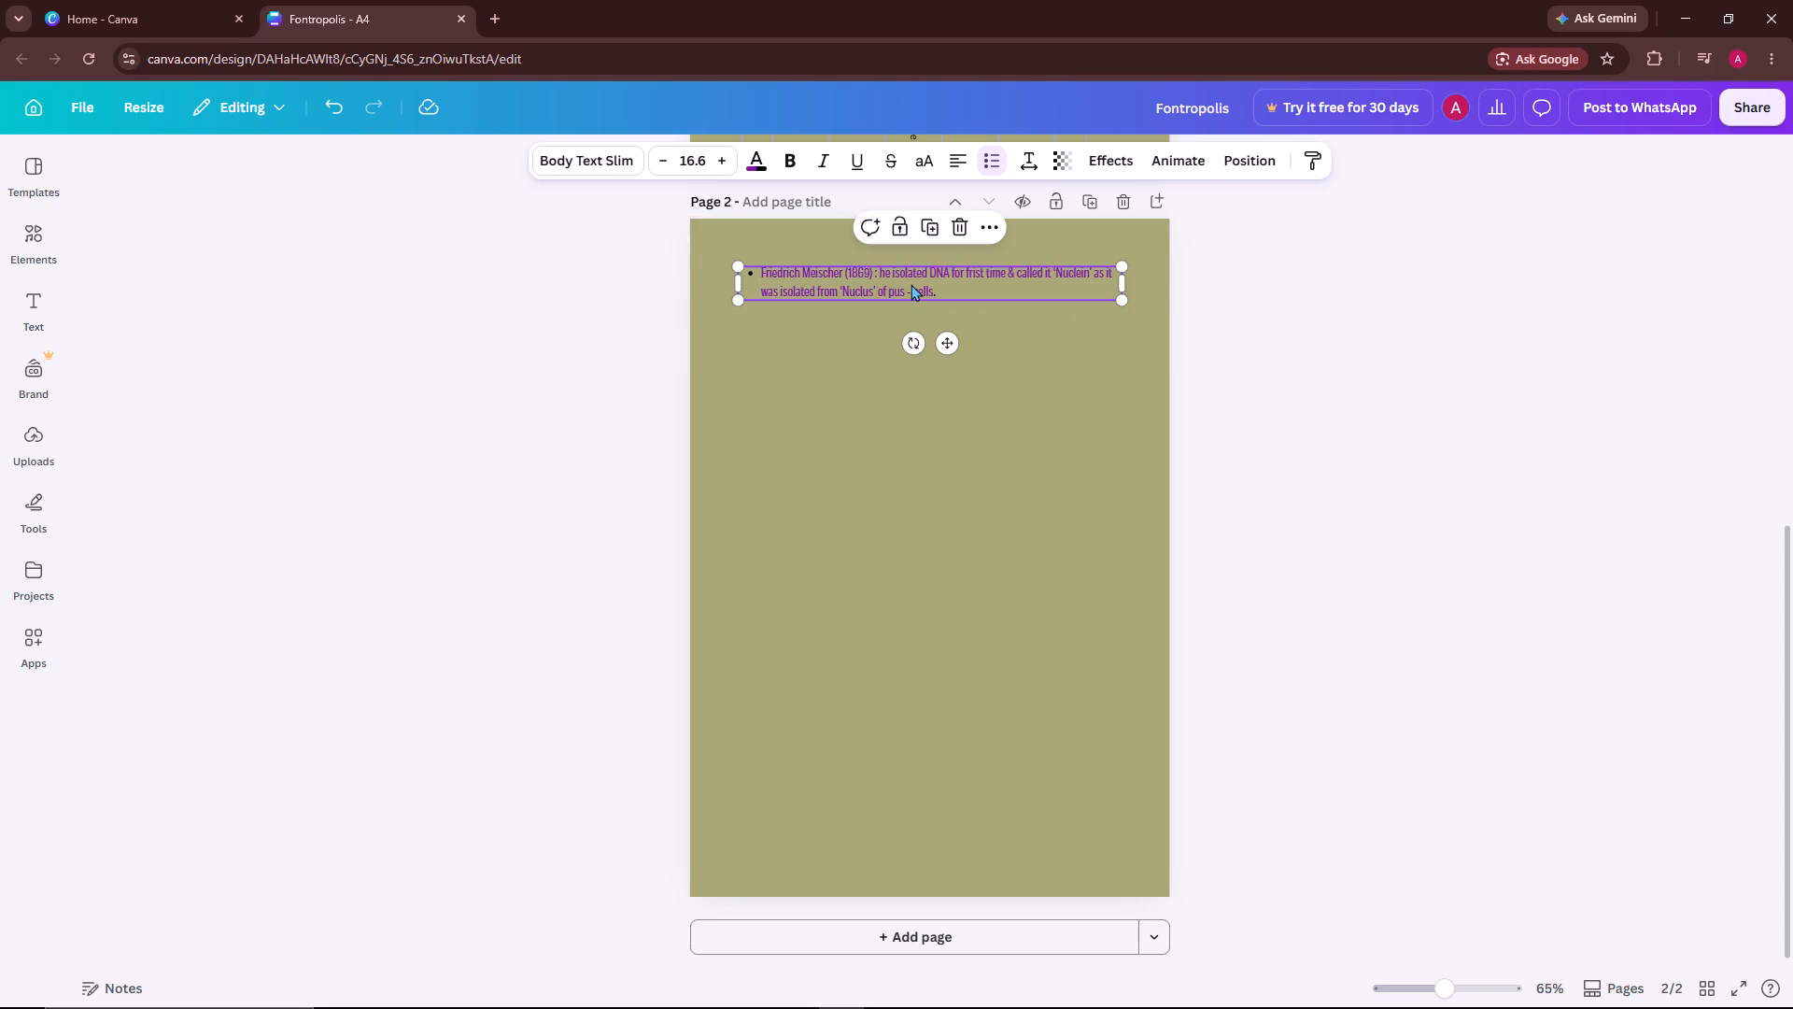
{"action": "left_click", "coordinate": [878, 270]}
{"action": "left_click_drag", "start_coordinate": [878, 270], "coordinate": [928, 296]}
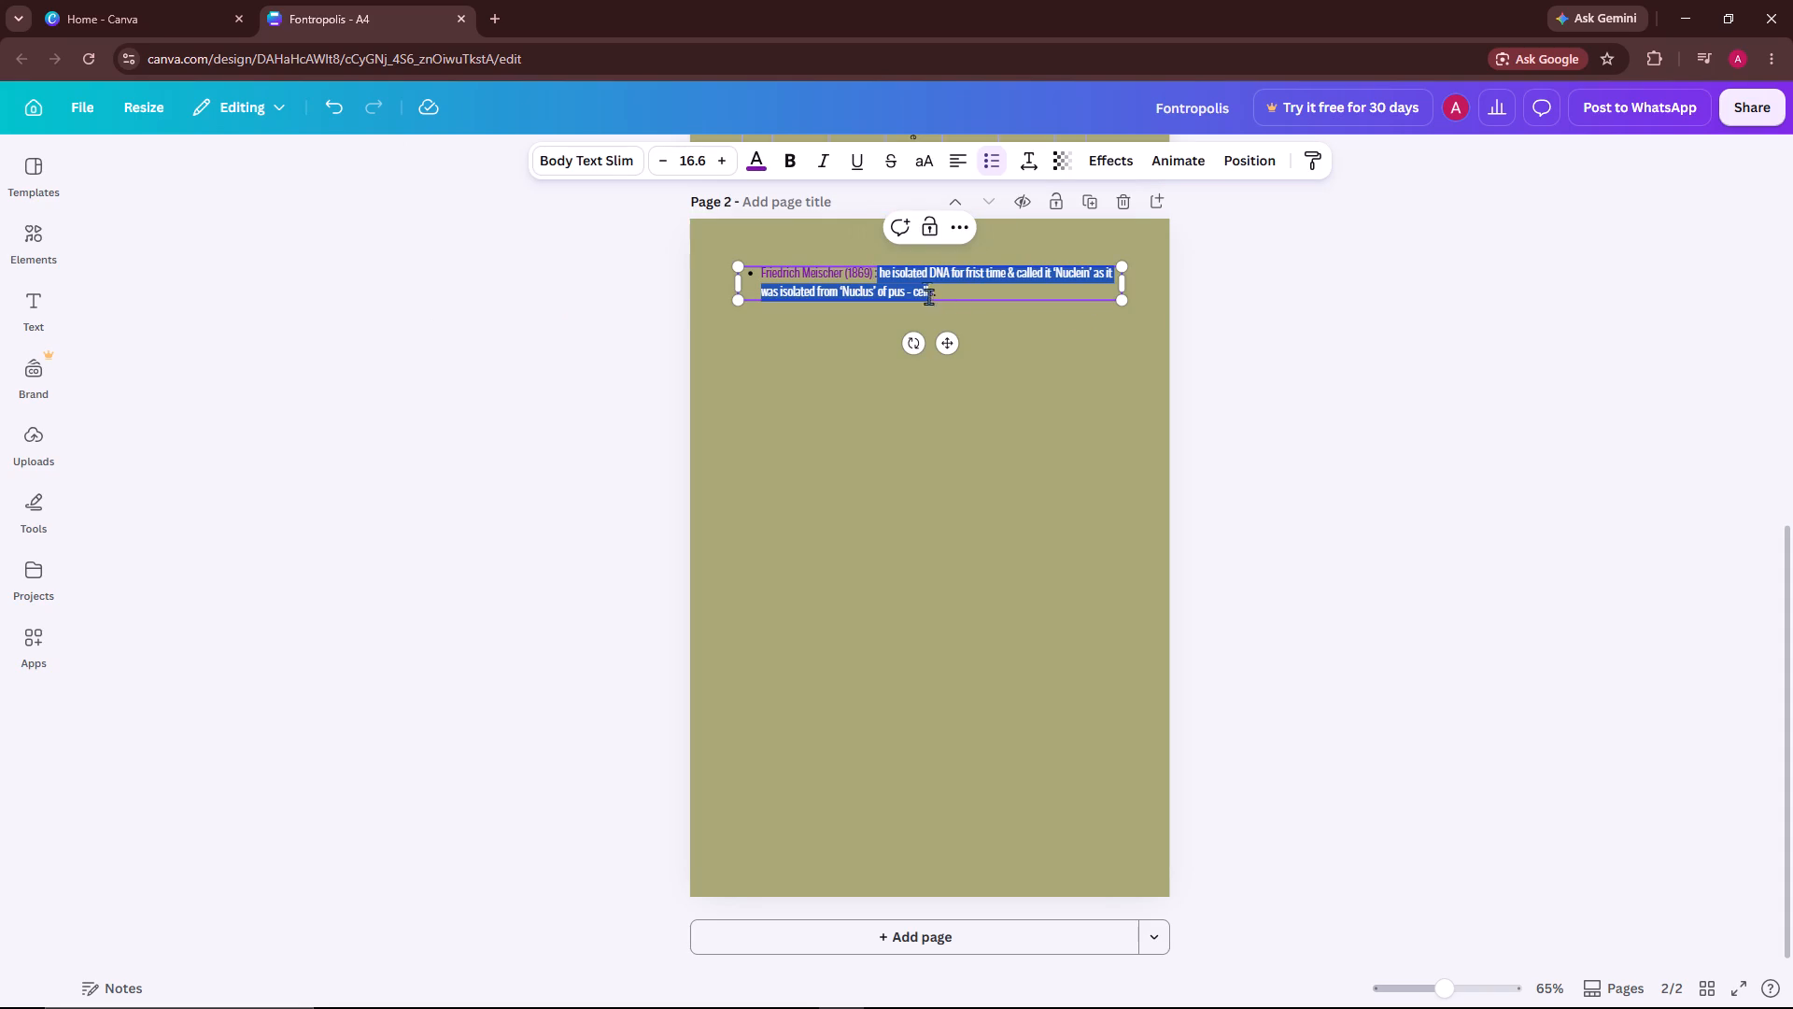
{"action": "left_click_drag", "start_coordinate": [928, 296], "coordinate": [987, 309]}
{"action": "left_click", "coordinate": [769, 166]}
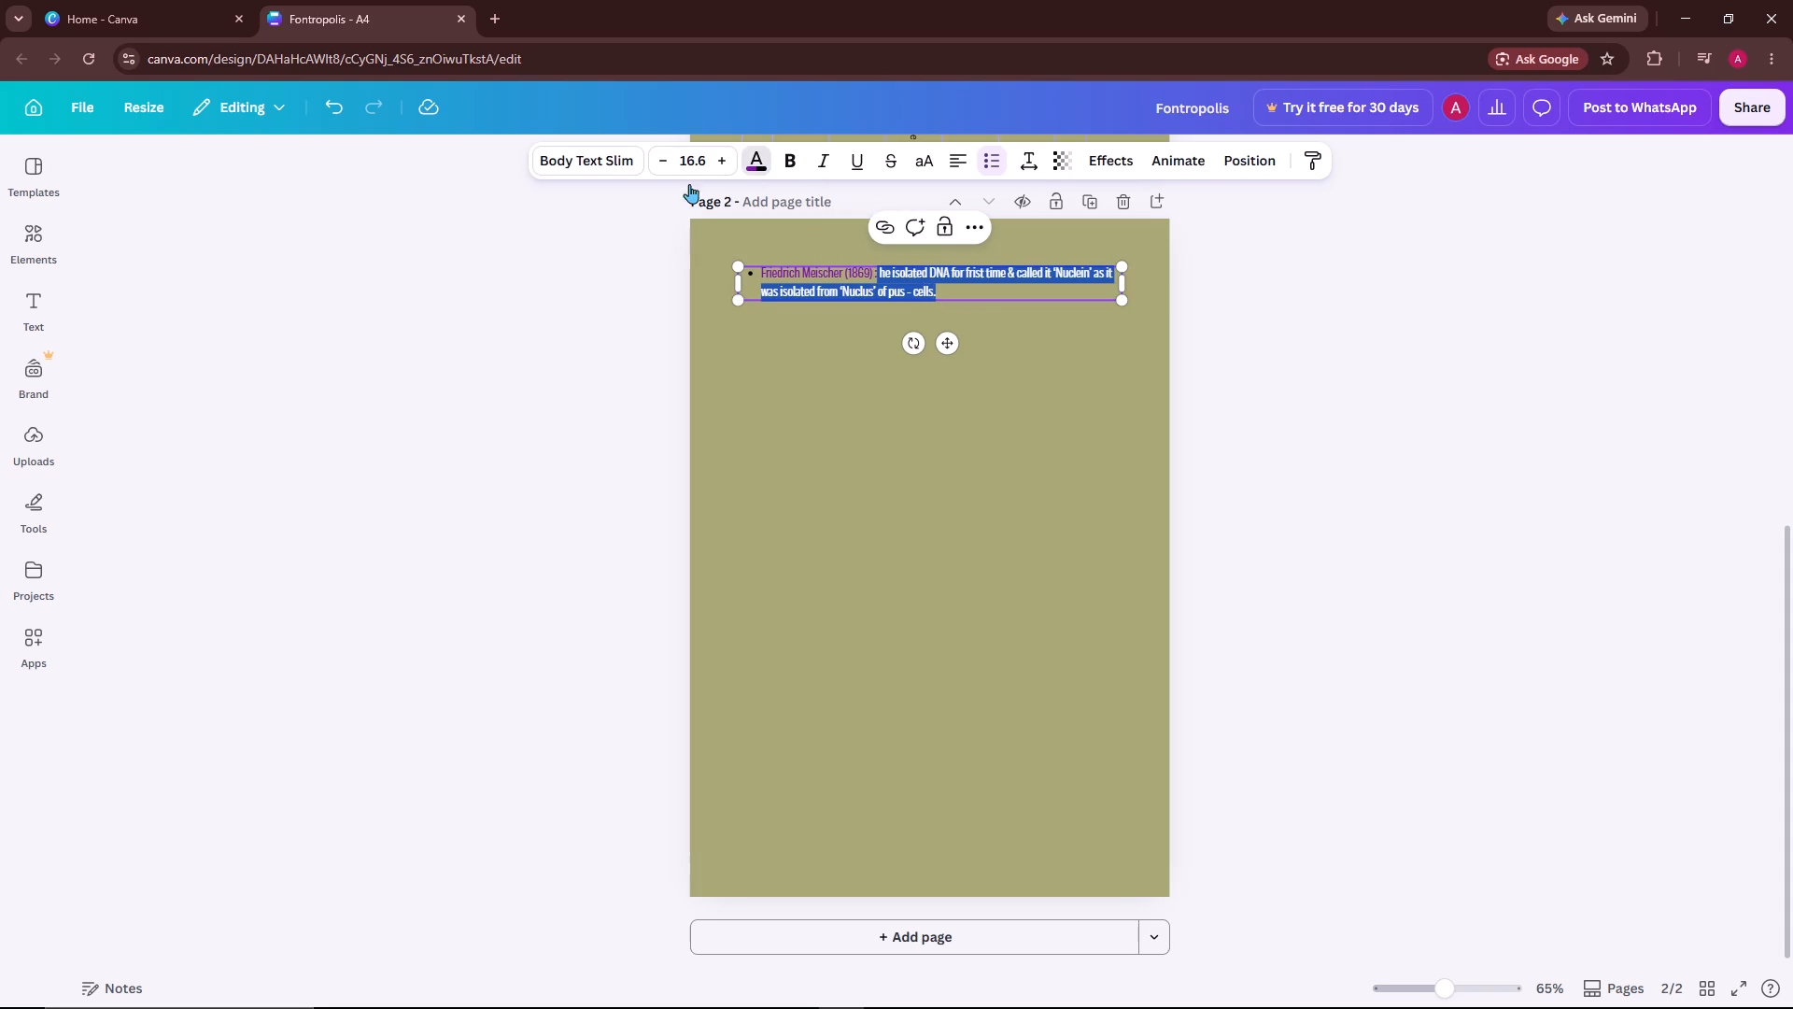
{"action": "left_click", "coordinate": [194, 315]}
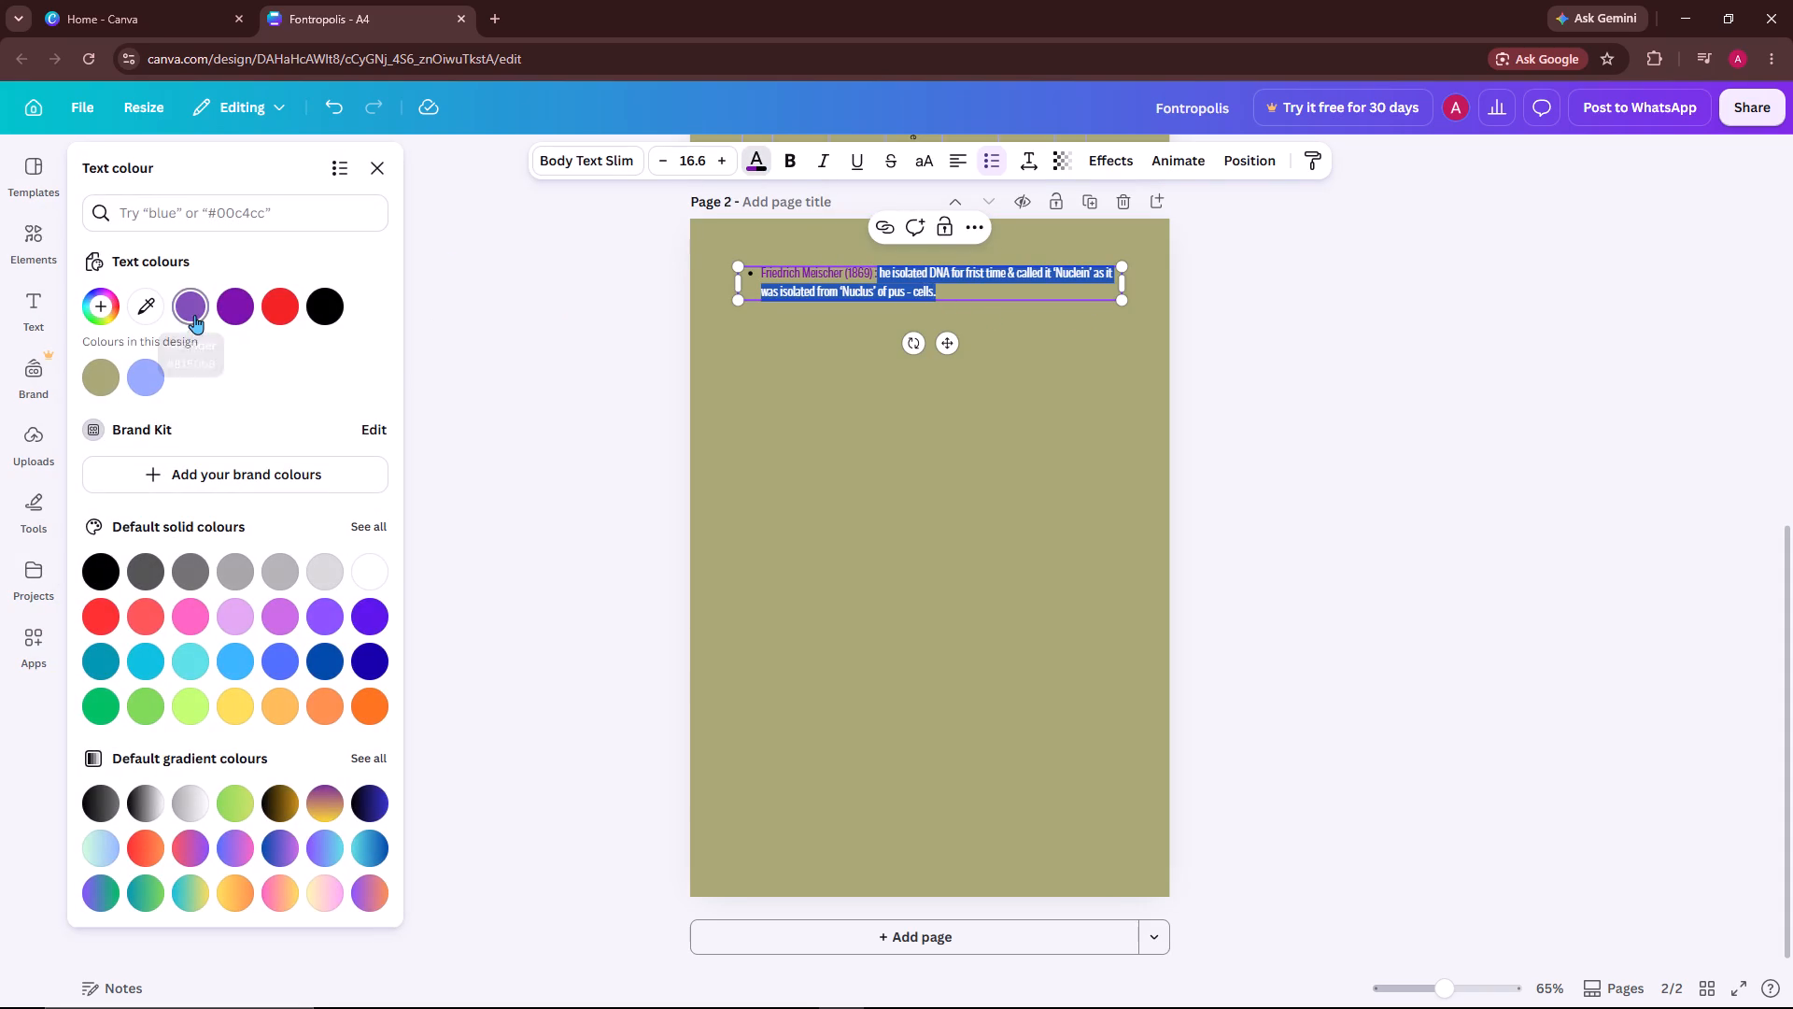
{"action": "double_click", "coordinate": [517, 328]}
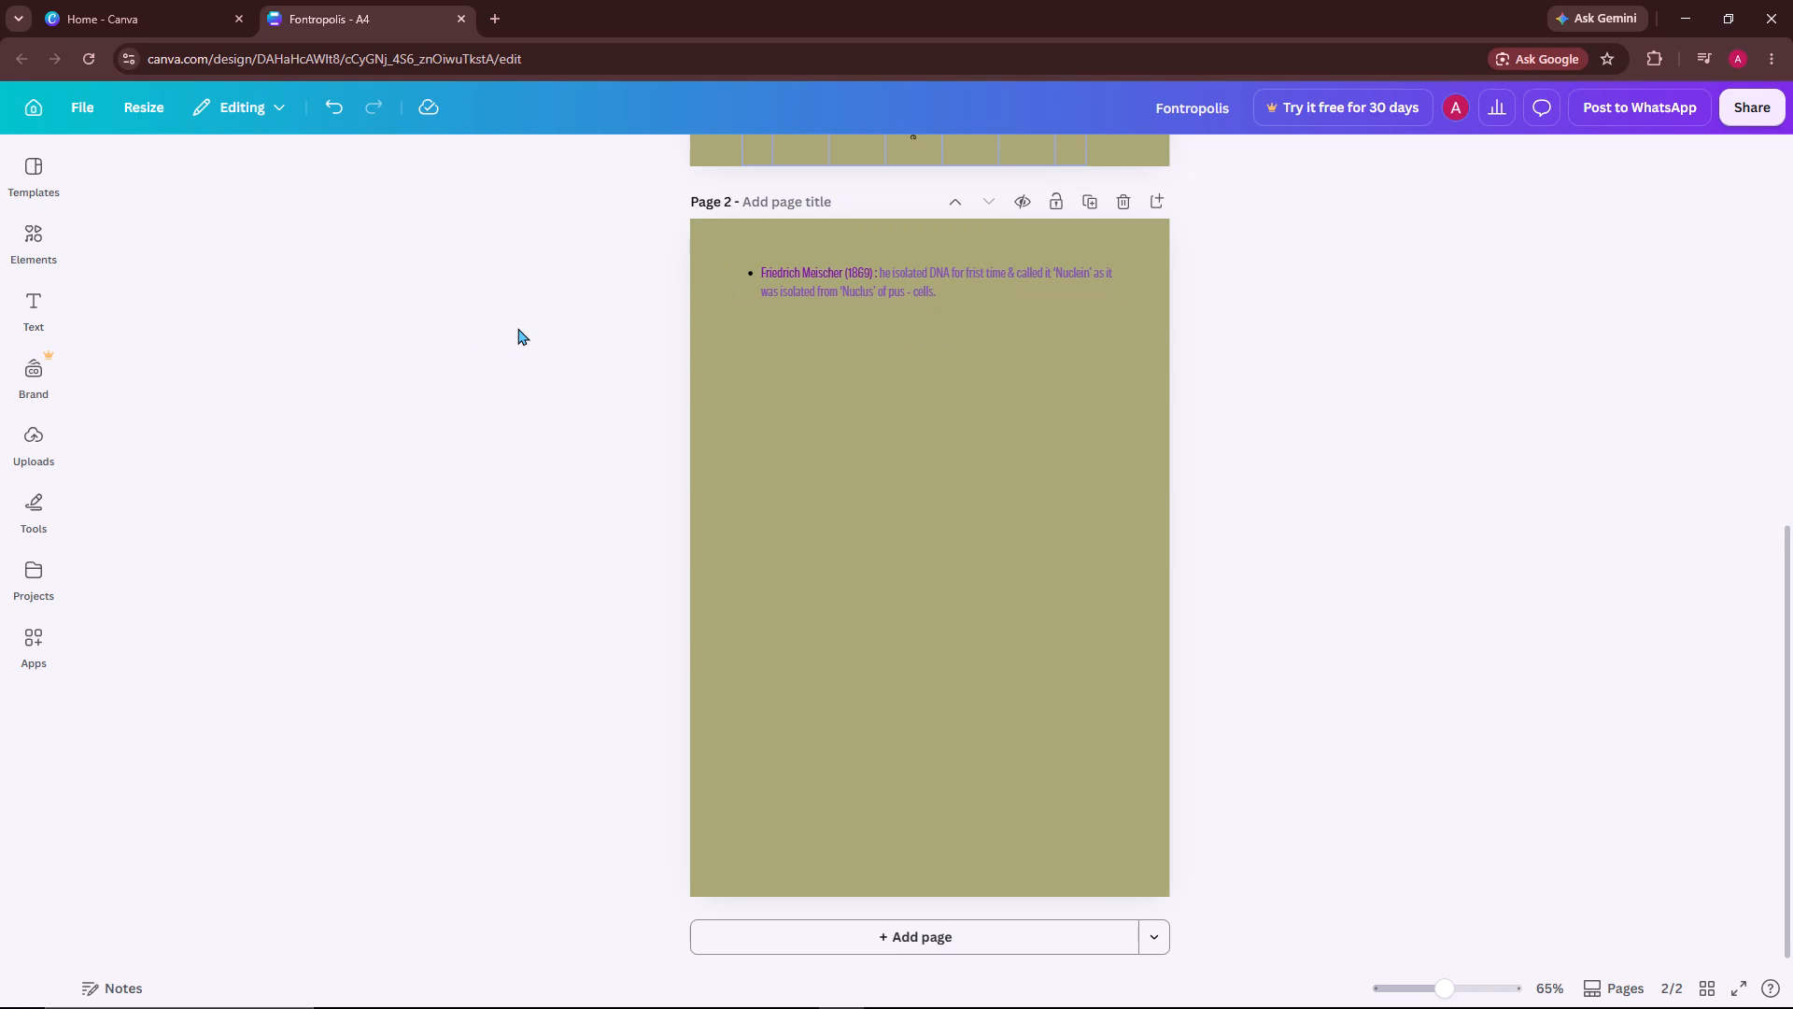
Set the text colour of the first bullet's description after the colon to black.
{"action": "left_click", "coordinate": [975, 291]}
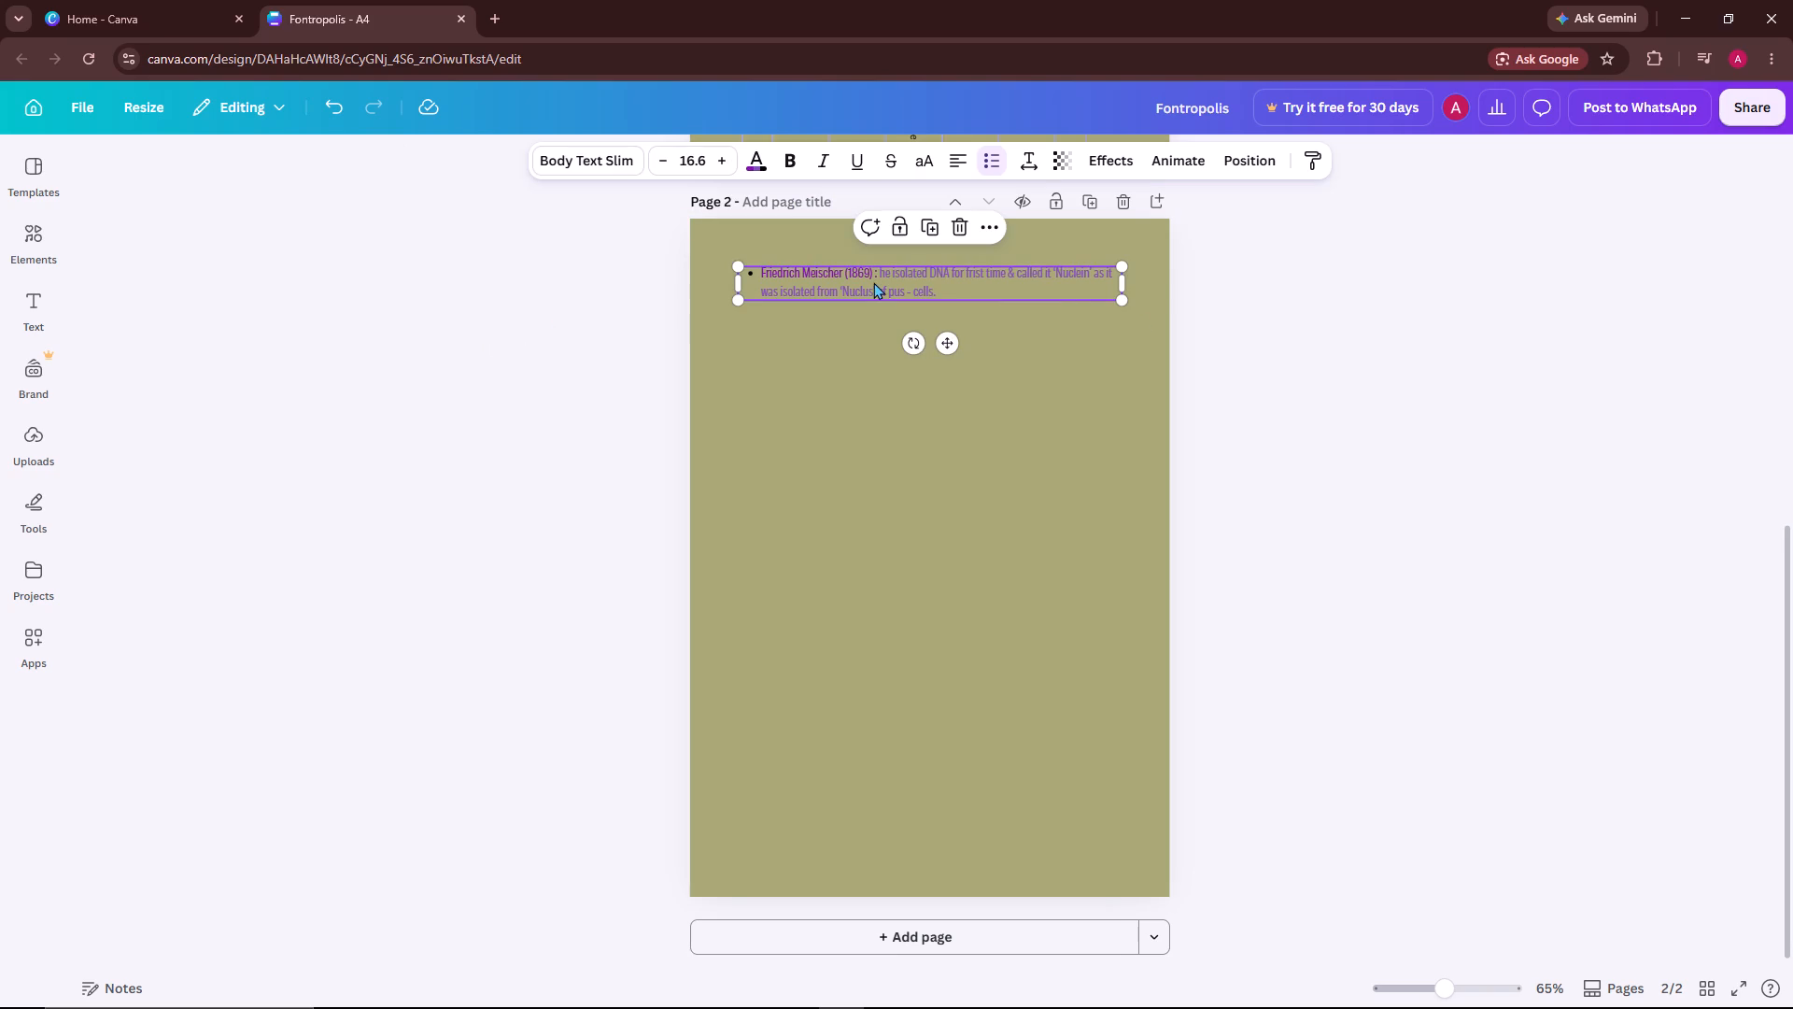
{"action": "left_click", "coordinate": [886, 270]}
{"action": "left_click", "coordinate": [882, 270]}
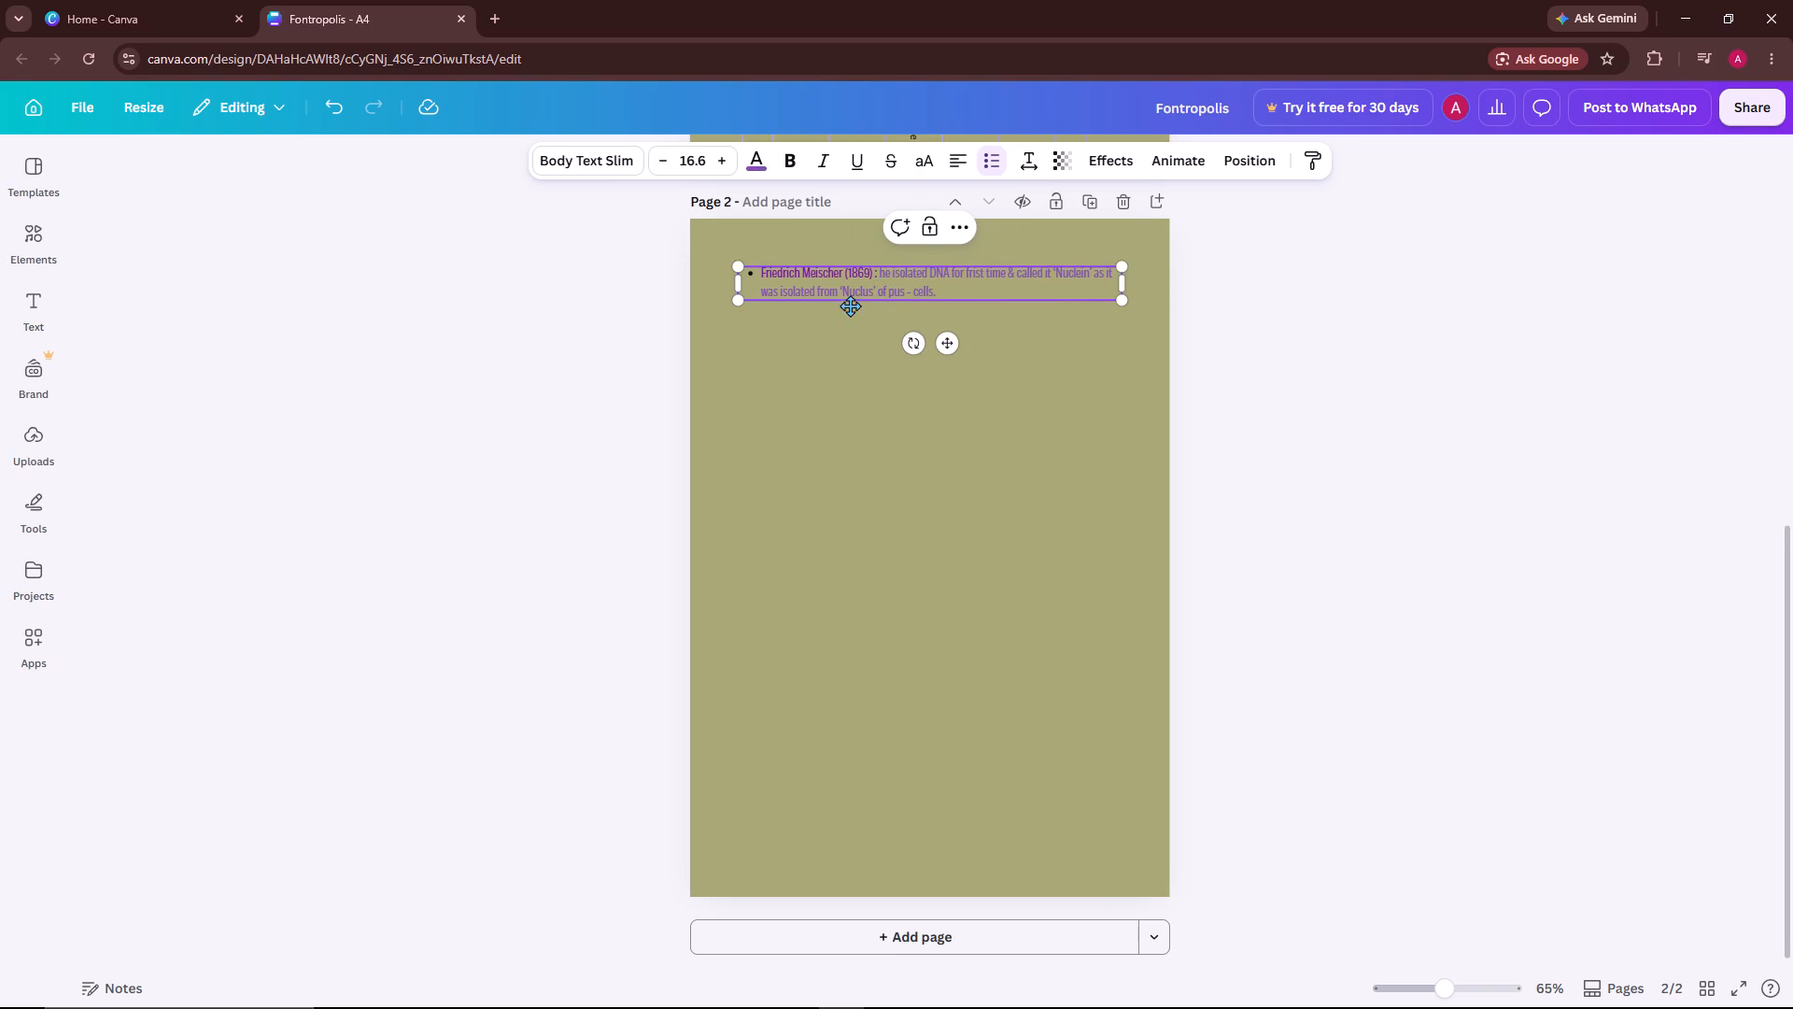
{"action": "left_click_drag", "start_coordinate": [878, 275], "coordinate": [938, 292]}
{"action": "left_click", "coordinate": [764, 175]}
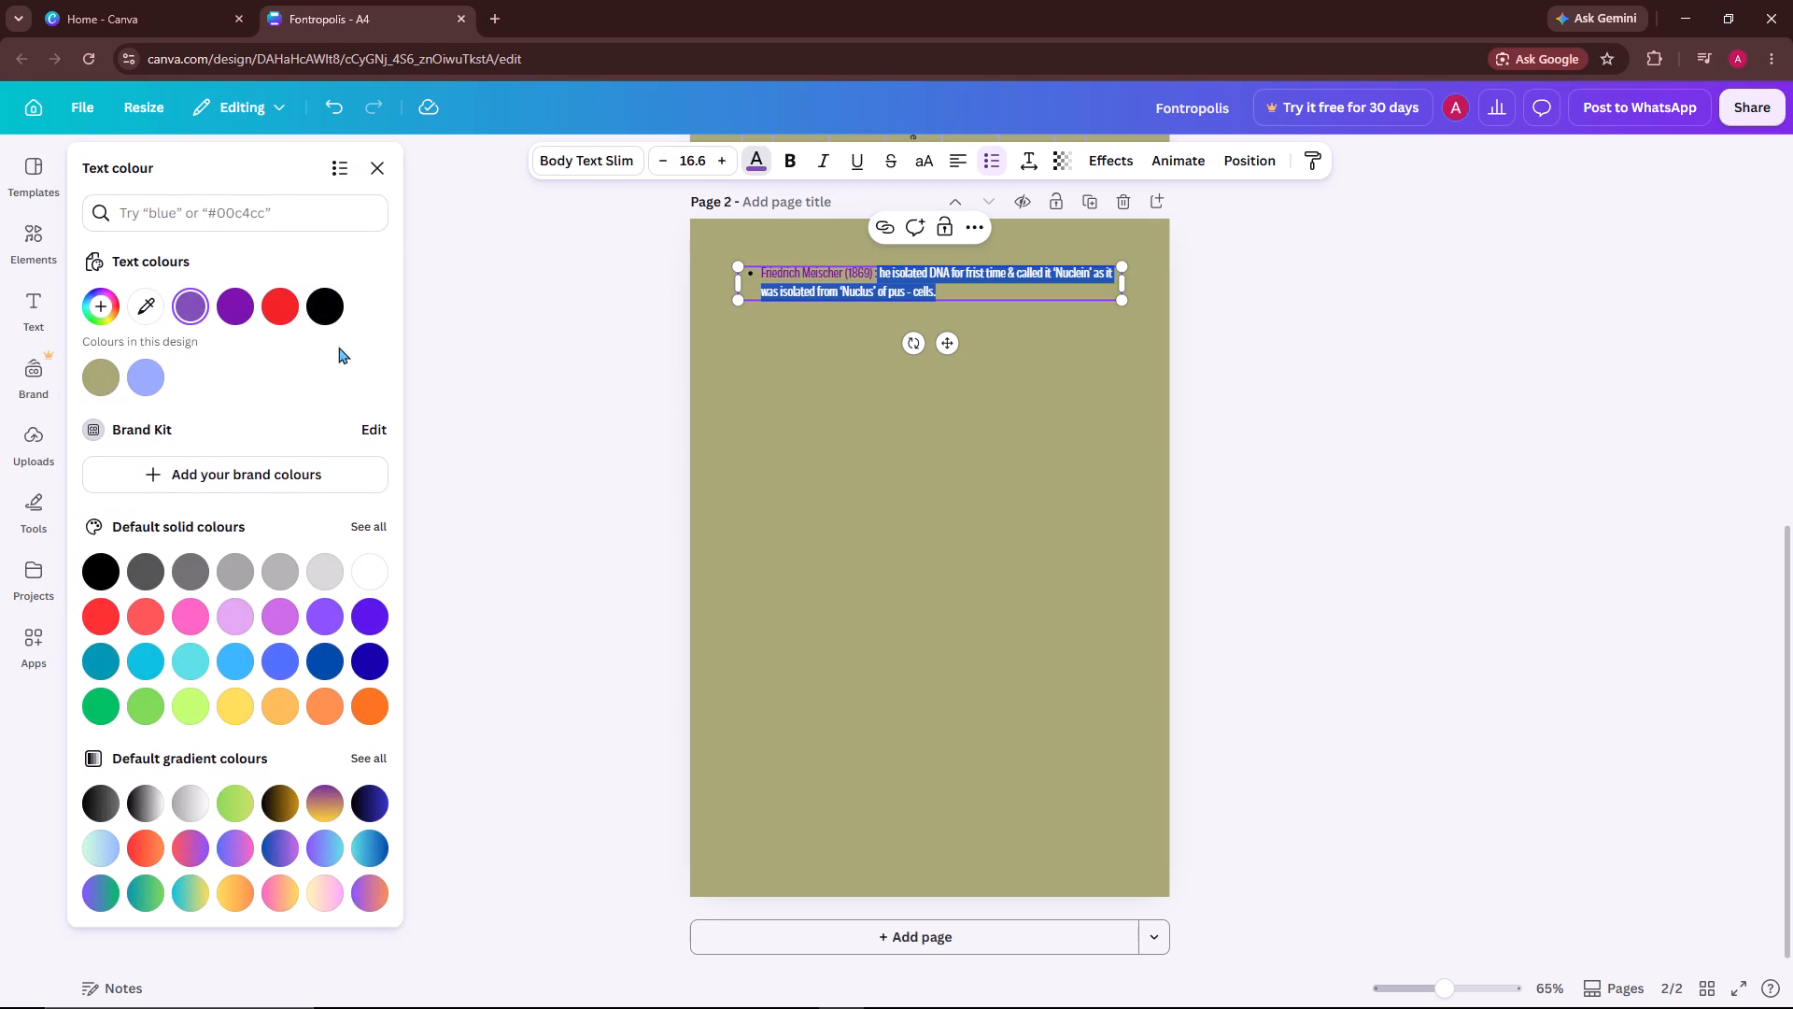
{"action": "left_click", "coordinate": [329, 302]}
{"action": "double_click", "coordinate": [541, 310]}
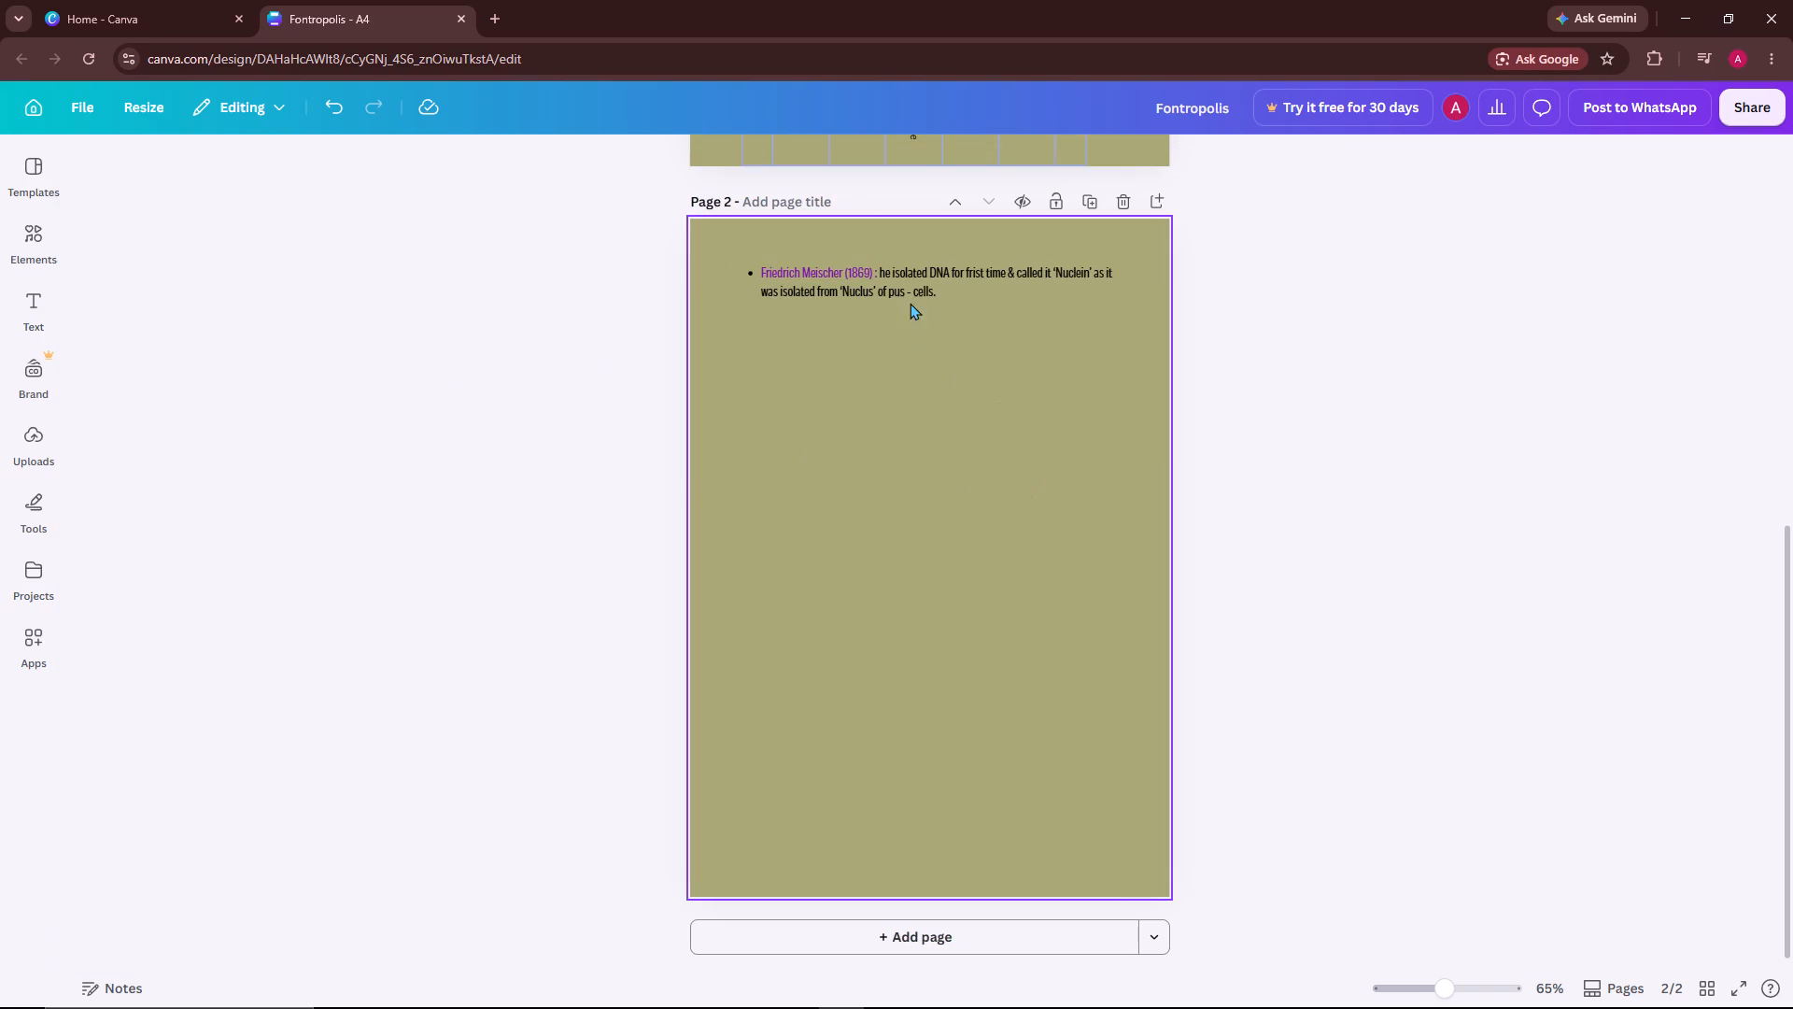
Add a second bullet below the Friedrich Meischer note, beginning with the label "Altmann :".
{"action": "left_click", "coordinate": [957, 293]}
{"action": "double_click", "coordinate": [952, 291]}
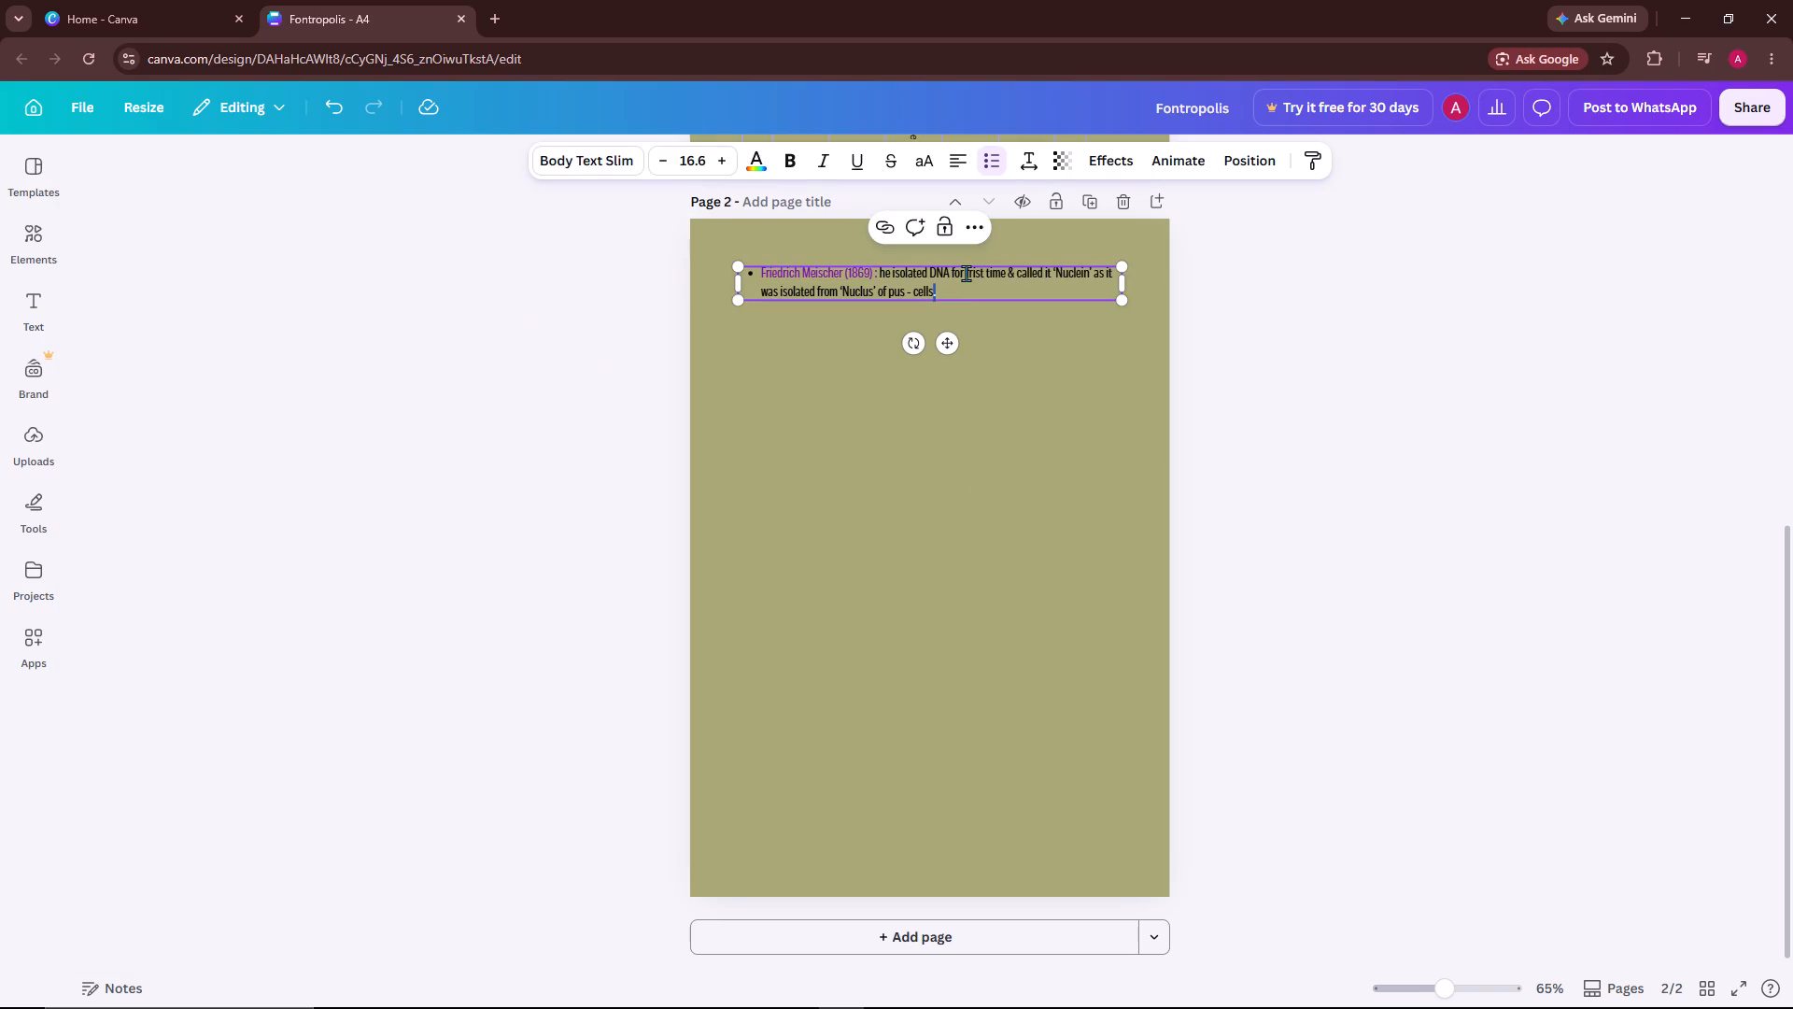
{"action": "key", "text": "Return"}
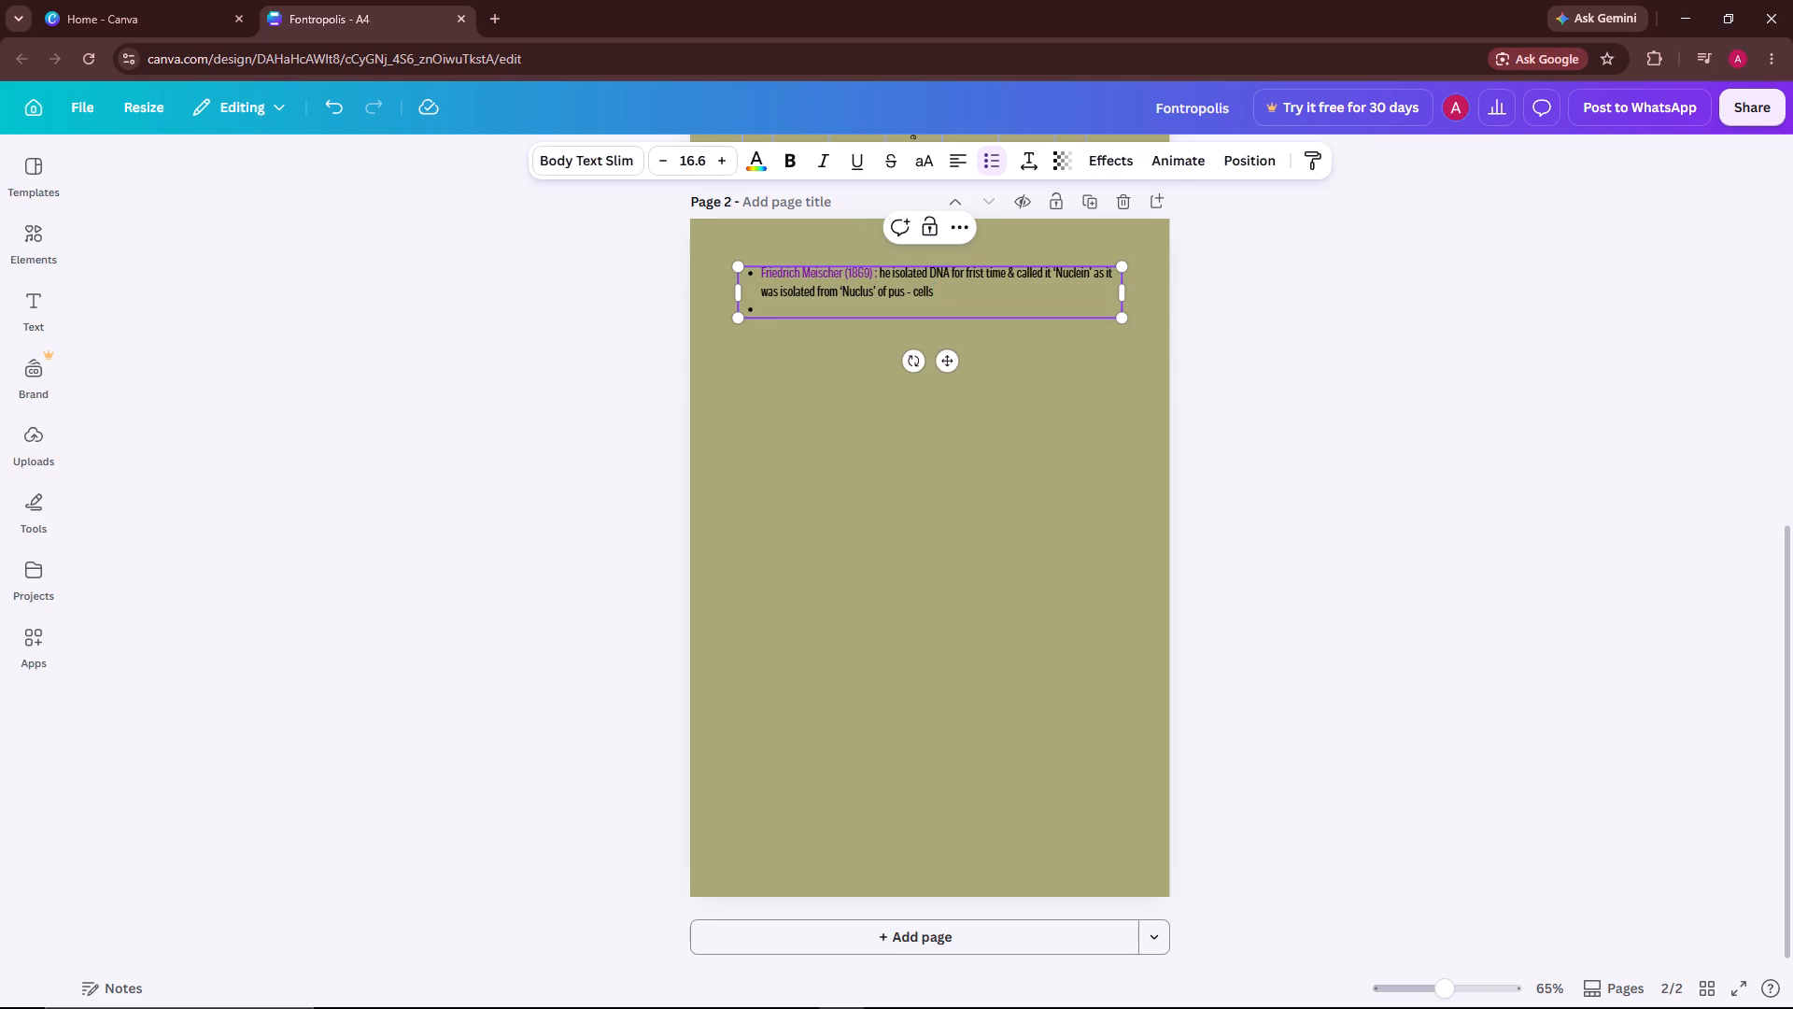
{"action": "key", "text": "a"}
{"action": "type", "text": "lt"}
{"action": "type", "text": "ma"}
{"action": "type", "text": "nn"}
{"action": "key", "text": "space"}
{"action": "type", "text": ":"}
{"action": "key", "text": "space"}
Continue the Altmann bullet after the colon with "he identifyed 'acidic' natur of DNA".
{"action": "type", "text": "he"}
{"action": "key", "text": "space"}
{"action": "type", "text": "ident"}
{"action": "type", "text": "ify"}
{"action": "type", "text": "ed"}
{"action": "key", "text": "space"}
{"action": "key", "text": "apostrophe"}
{"action": "type", "text": "acidic"}
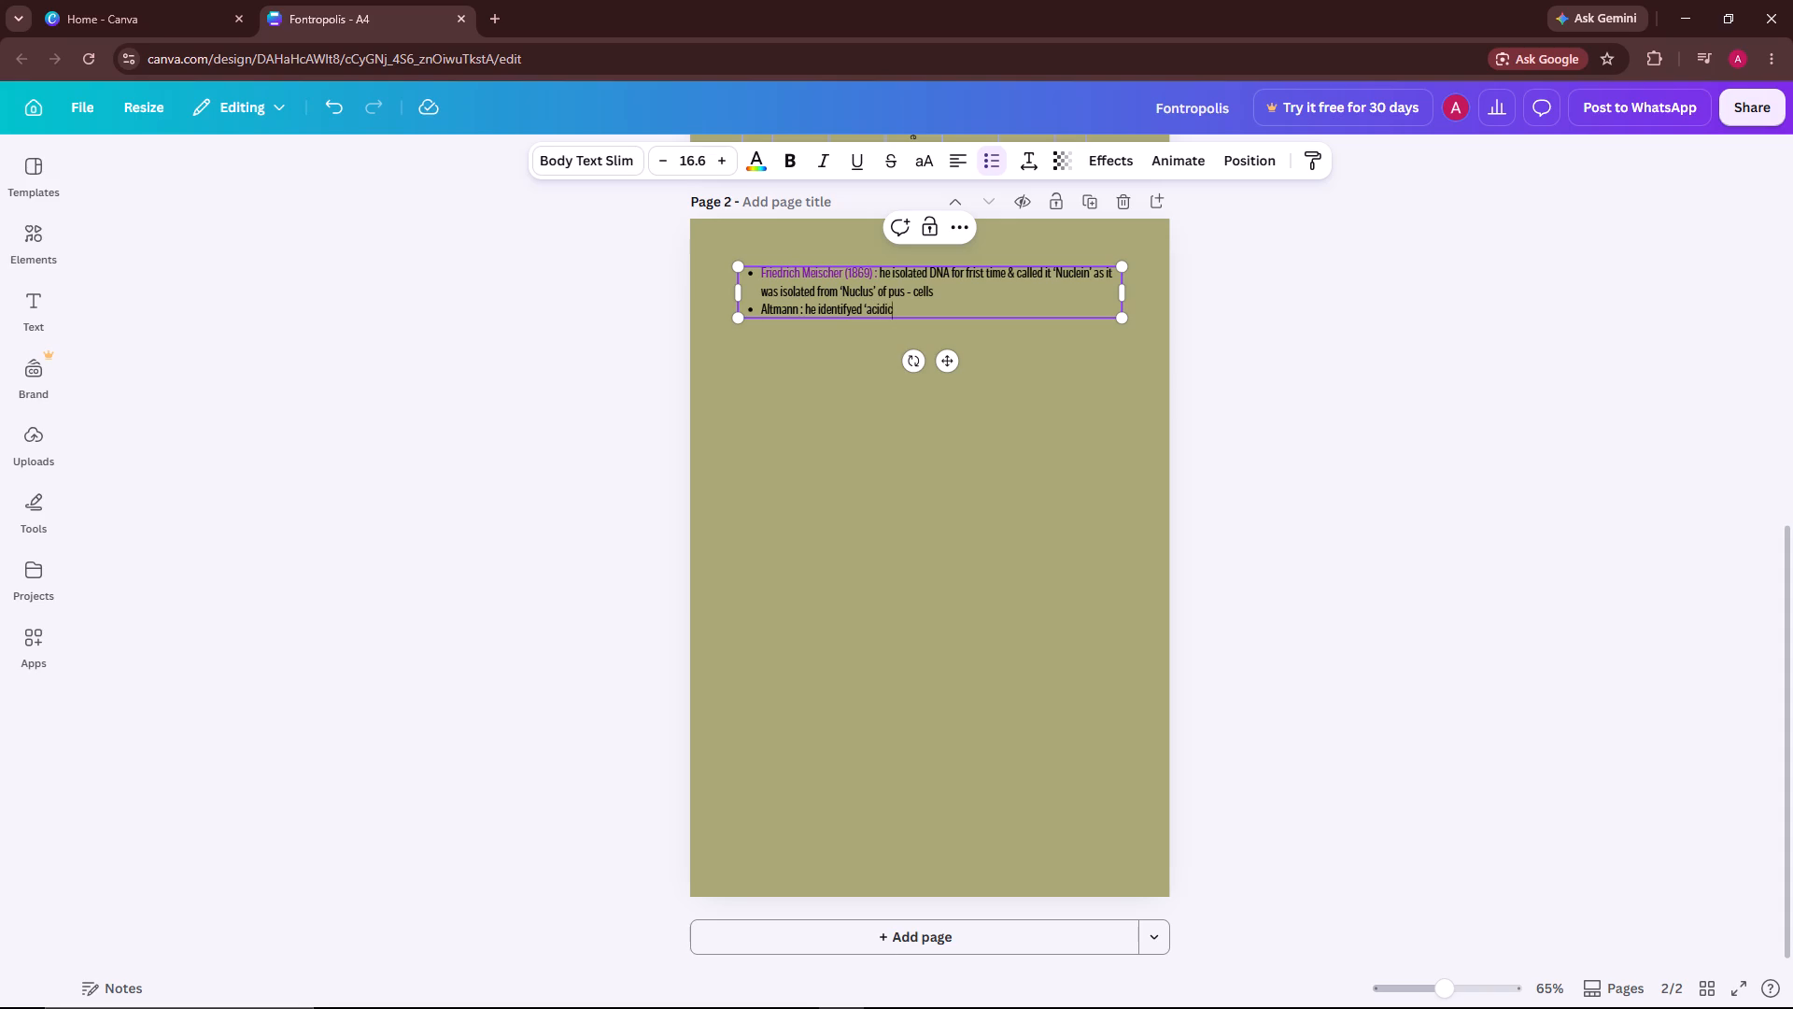
{"action": "key", "text": "apostrophe"}
{"action": "key", "text": "space"}
{"action": "type", "text": "natur"}
{"action": "key", "text": "space"}
{"action": "type", "text": "of"}
{"action": "key", "text": "space"}
{"action": "type", "text": "DNA"}
Complete the Altmann bullet's sentence with "and called it nucleic acid.".
{"action": "key", "text": "space"}
{"action": "type", "text": "and"}
{"action": "key", "text": "space"}
{"action": "type", "text": "called it"}
{"action": "key", "text": "space"}
{"action": "type", "text": "nu"}
{"action": "key", "text": "c"}
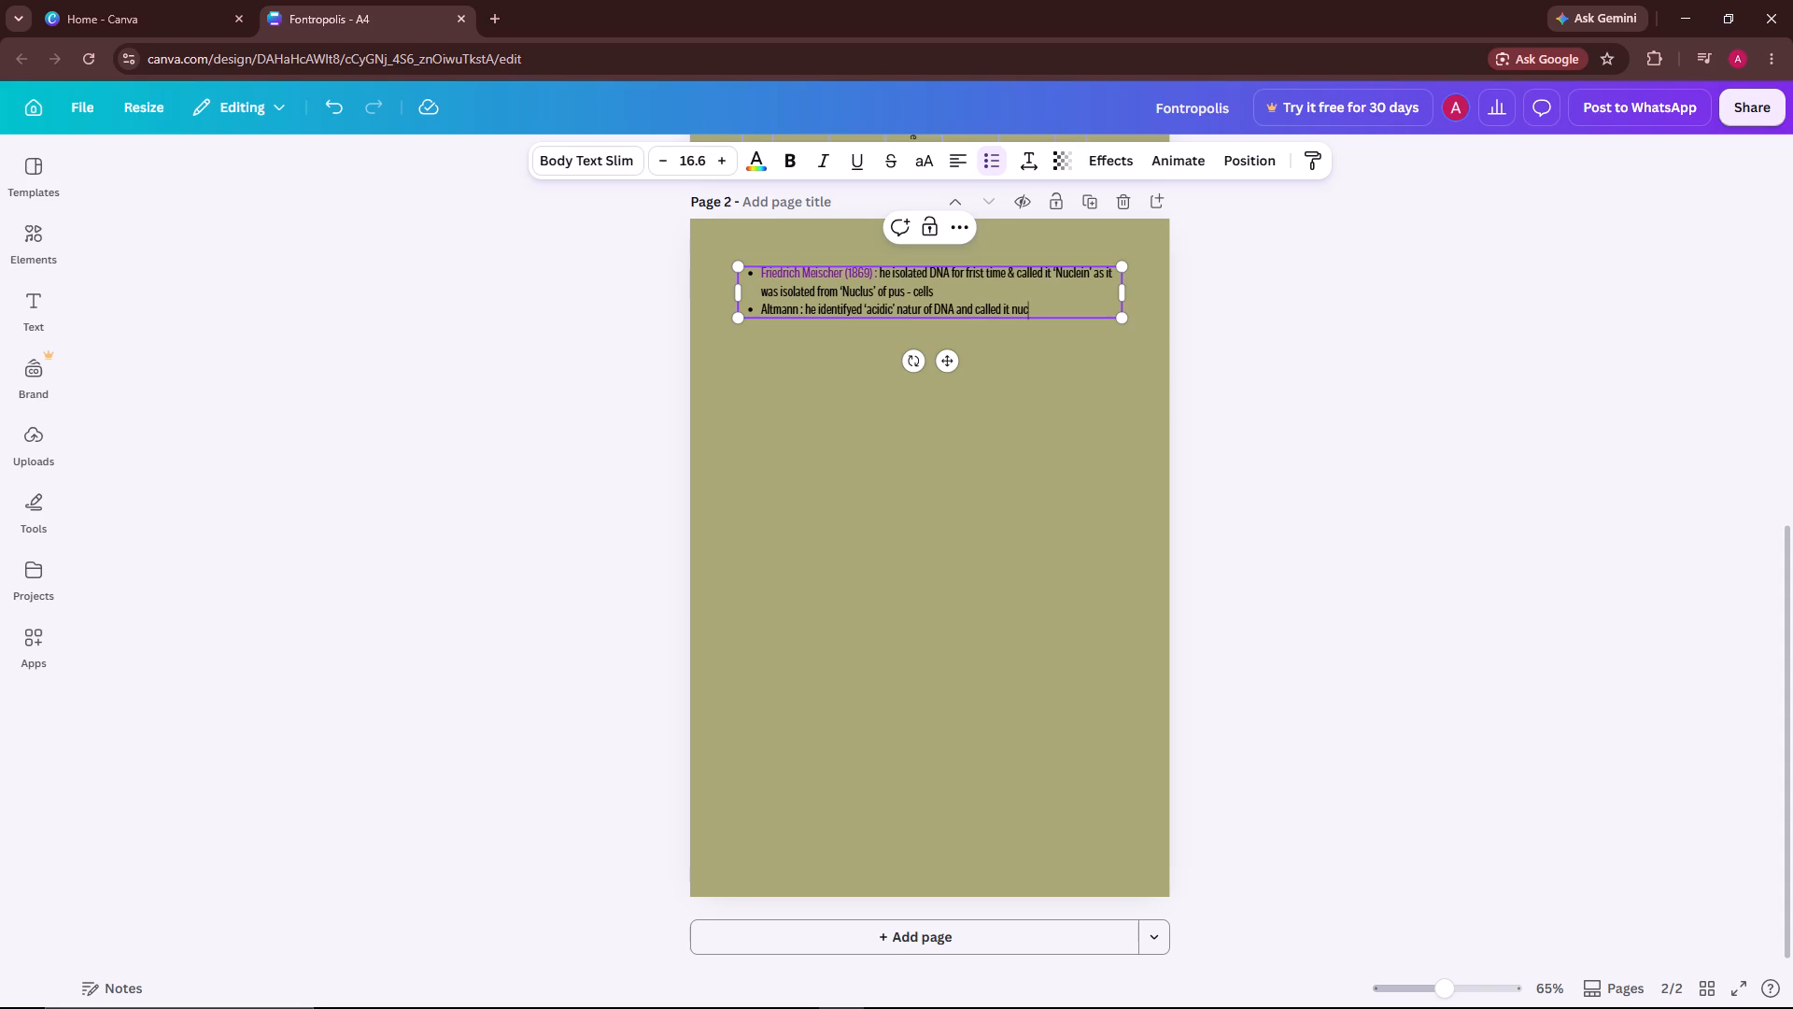
{"action": "key", "text": "l"}
{"action": "key", "text": "e"}
{"action": "type", "text": "ic"}
{"action": "key", "text": "space"}
{"action": "type", "text": "acid"}
{"action": "key", "text": "period"}
Start an unbulleted line below the Altmann bullet with the label "NOTE:".
{"action": "key", "text": "Return"}
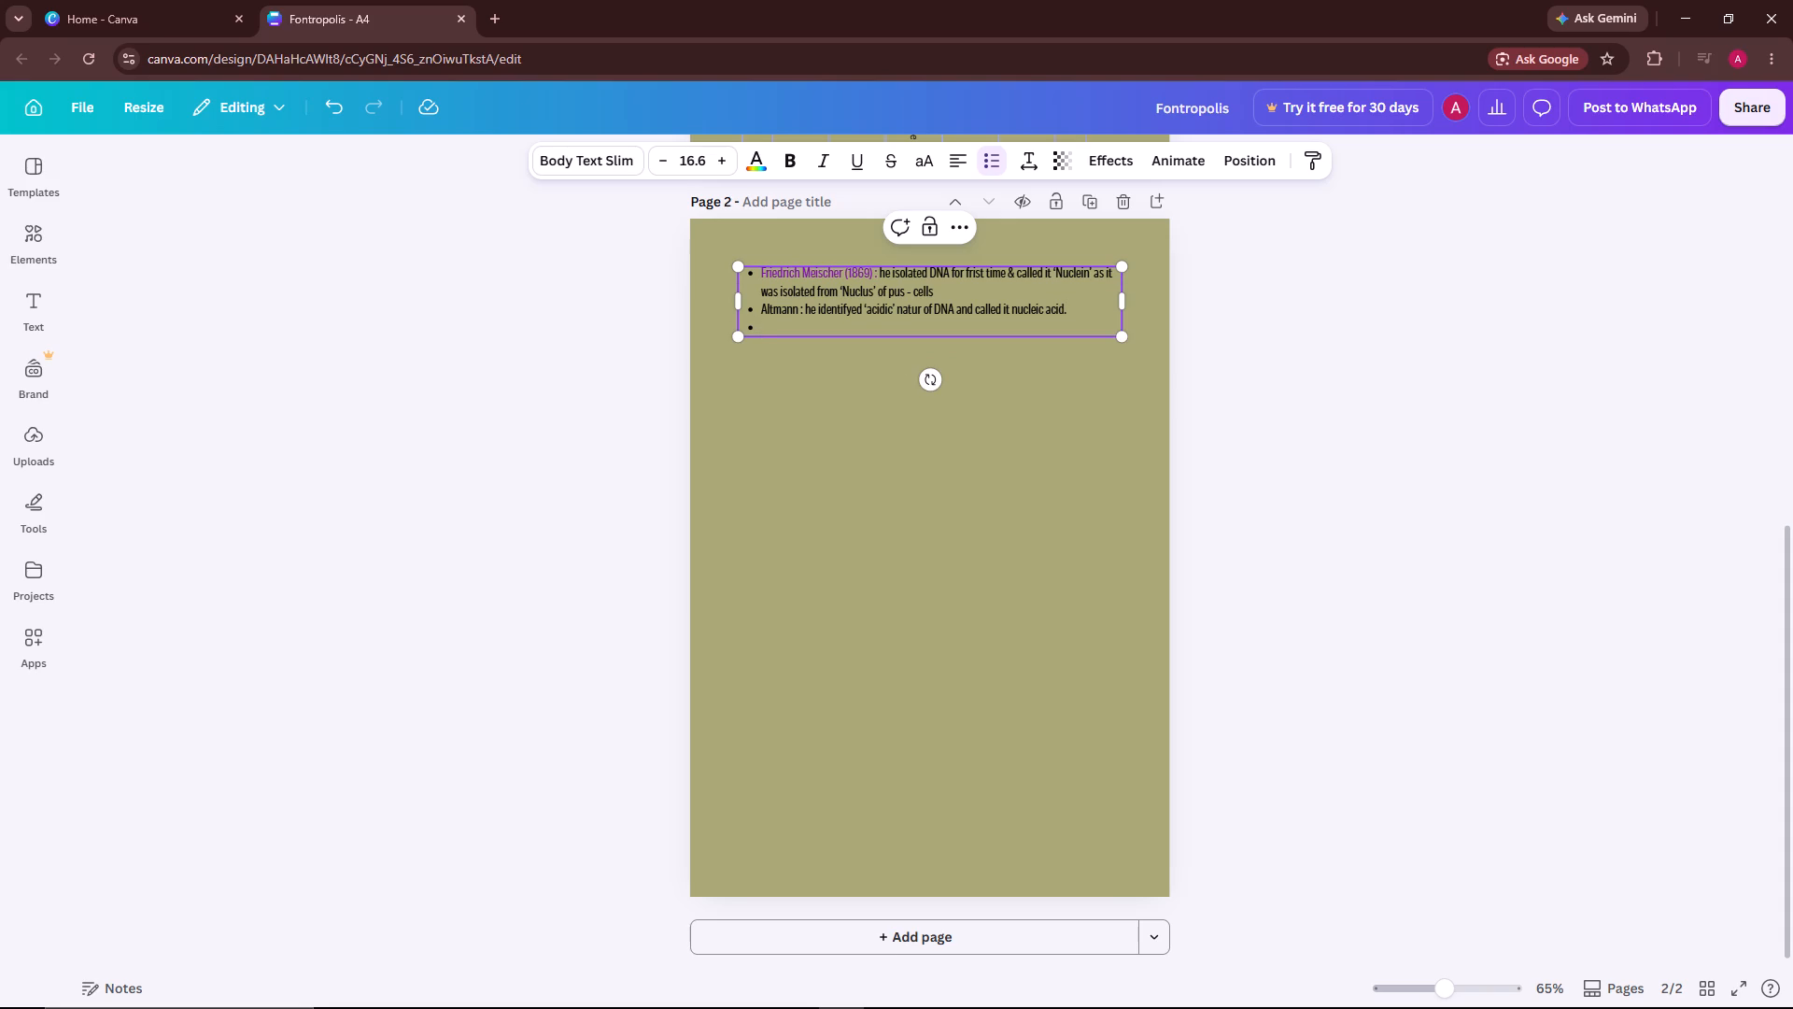
{"action": "key", "text": "BackSpace"}
{"action": "type", "text": ":"}
{"action": "key", "text": "space"}
Colour the name "Altmann" in the second bullet with the same dark purple used for Friedrich Meischer.
{"action": "left_click_drag", "start_coordinate": [801, 306], "coordinate": [755, 306]}
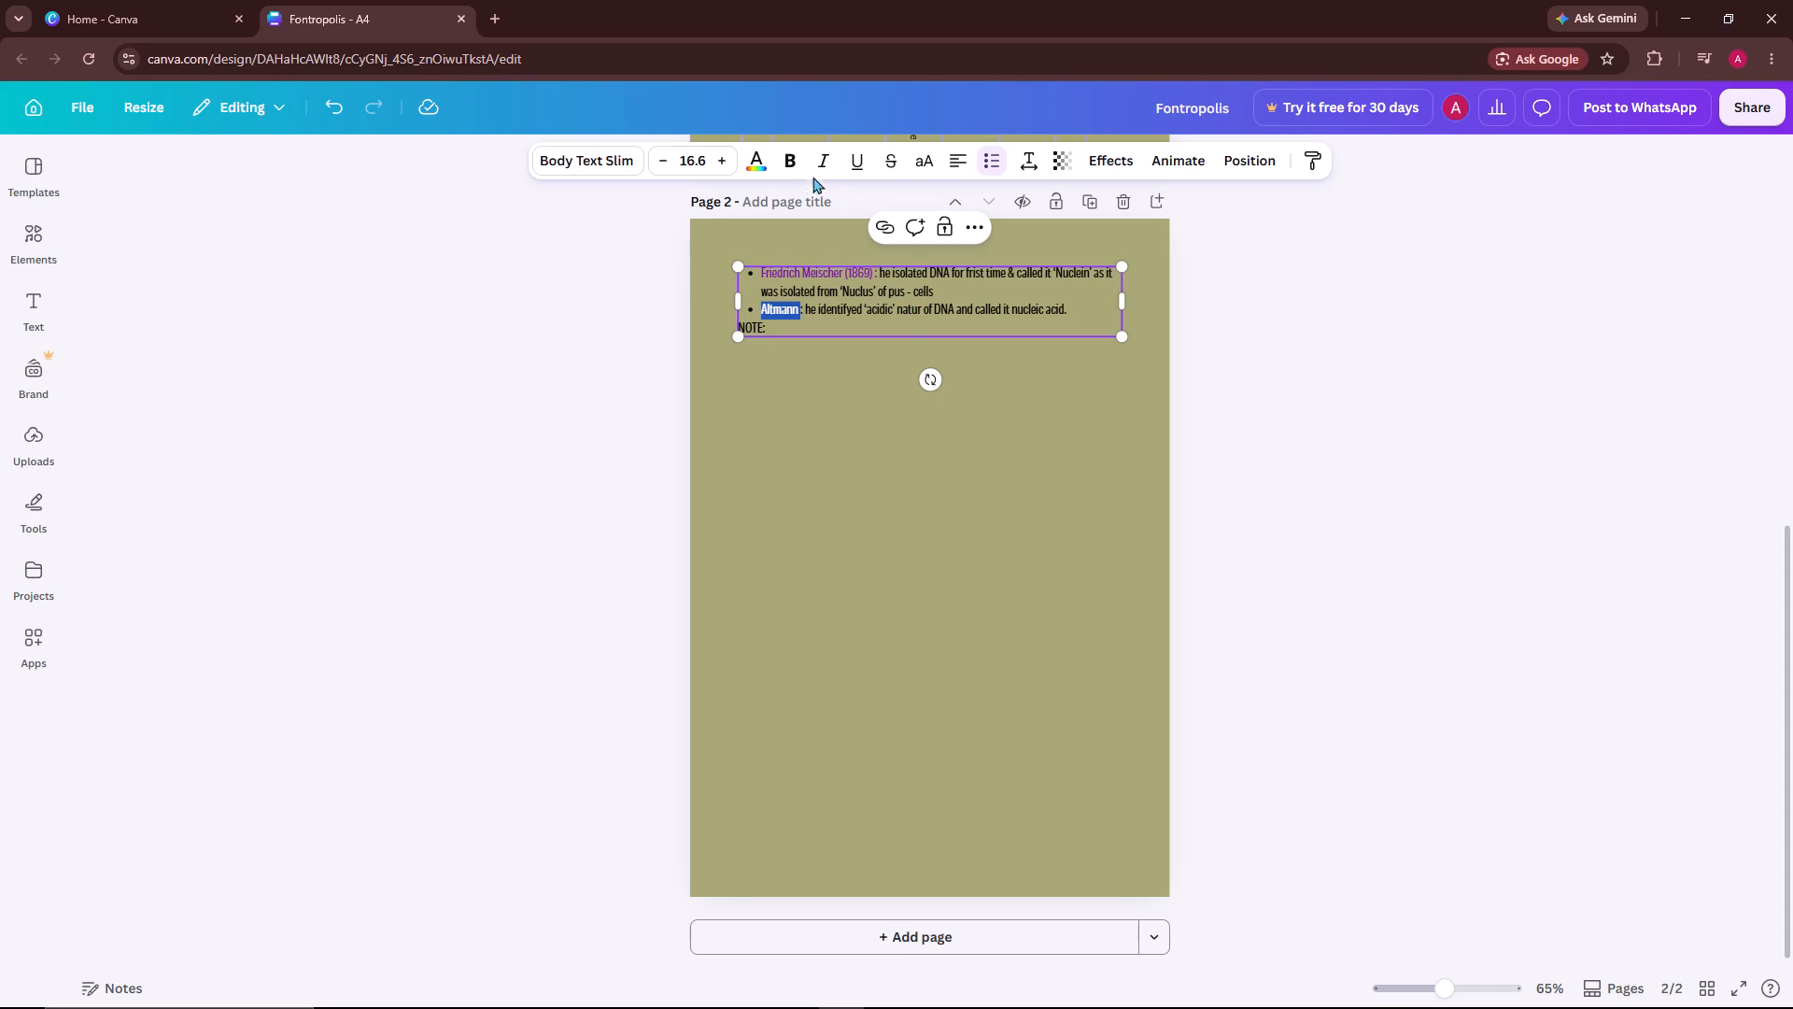
{"action": "left_click", "coordinate": [758, 160]}
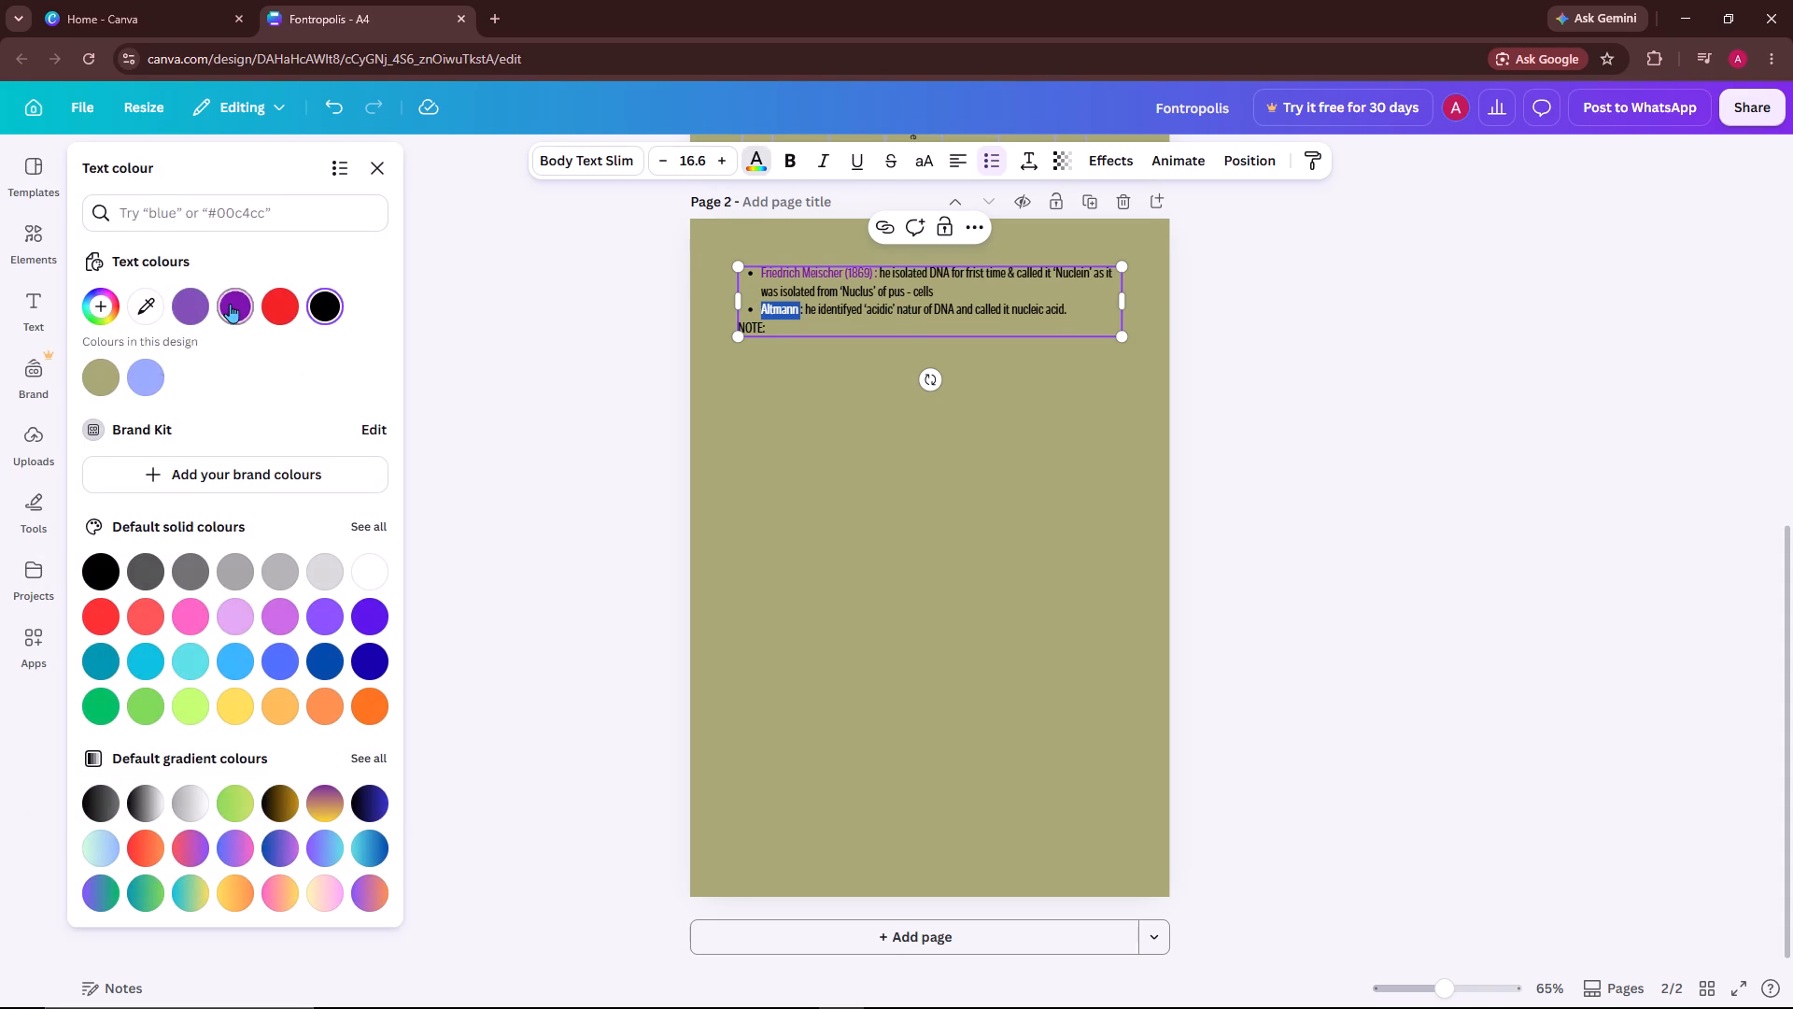
{"action": "left_click", "coordinate": [230, 304]}
{"action": "double_click", "coordinate": [528, 317]}
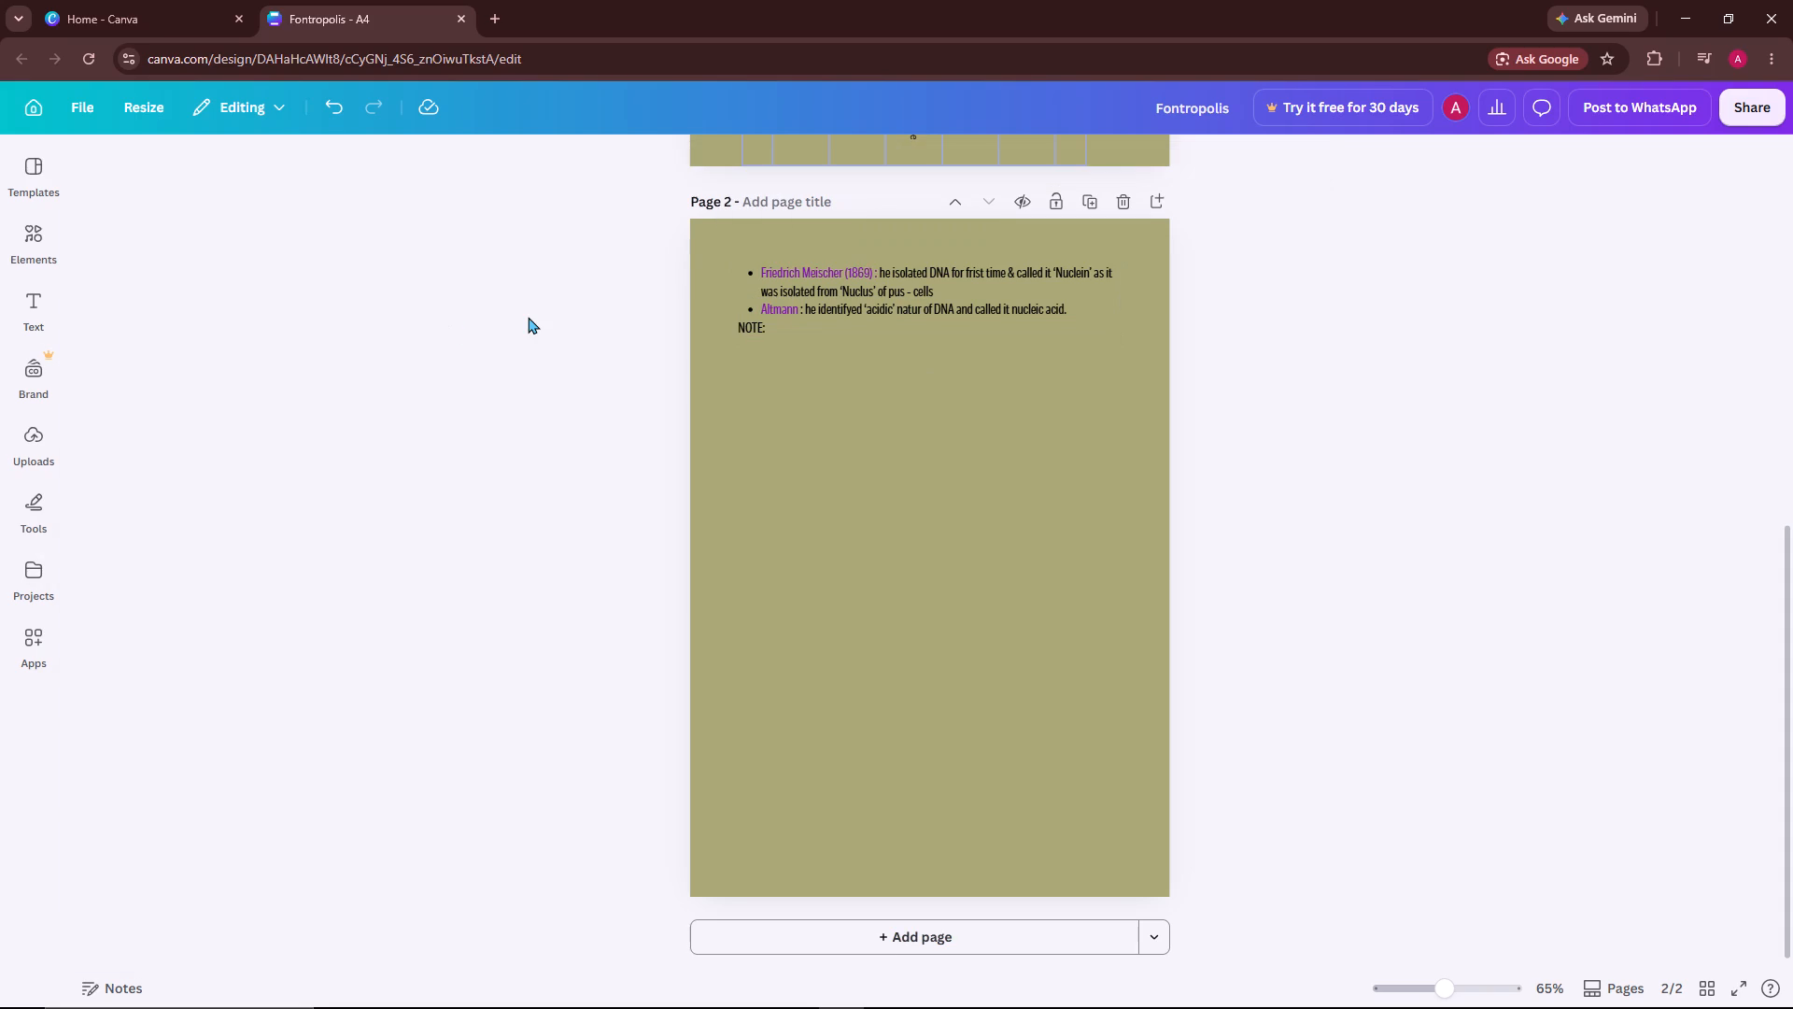
Insert a space before the colon in the note label, making it "NOTE :", and keep one space after it.
{"action": "left_click", "coordinate": [773, 329]}
{"action": "left_click", "coordinate": [773, 329]}
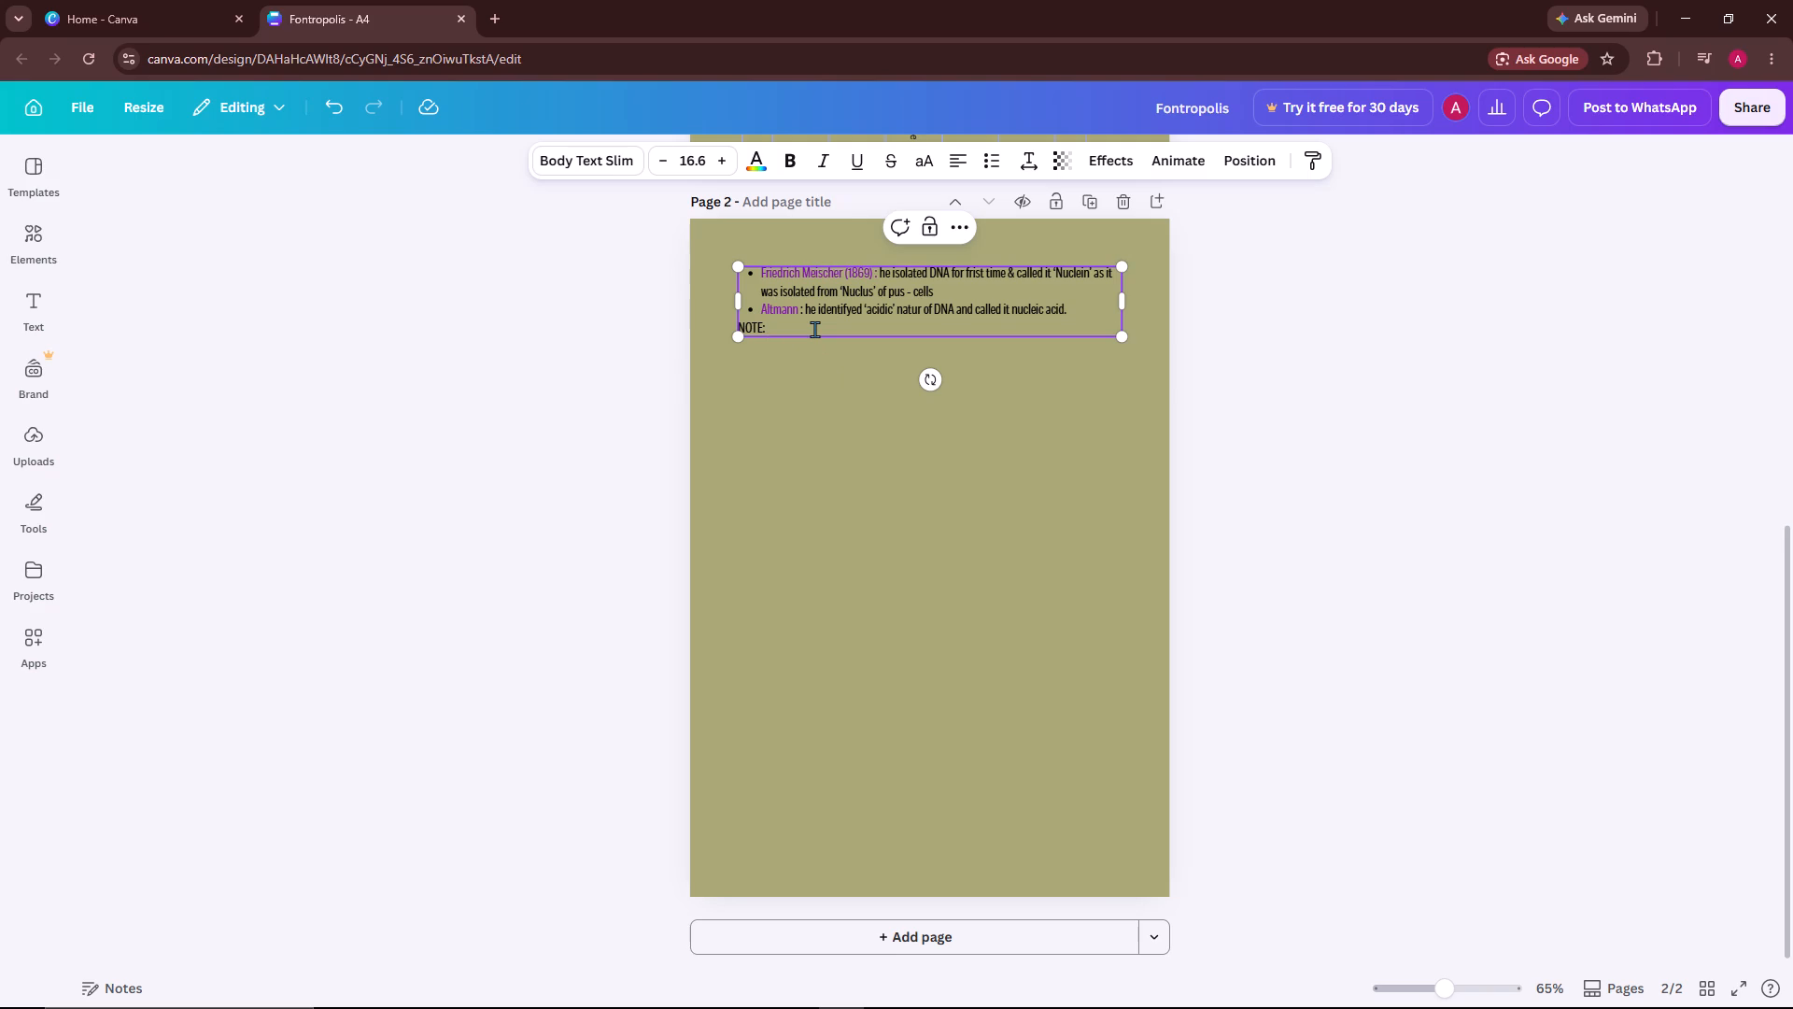
{"action": "left_click", "coordinate": [765, 327]}
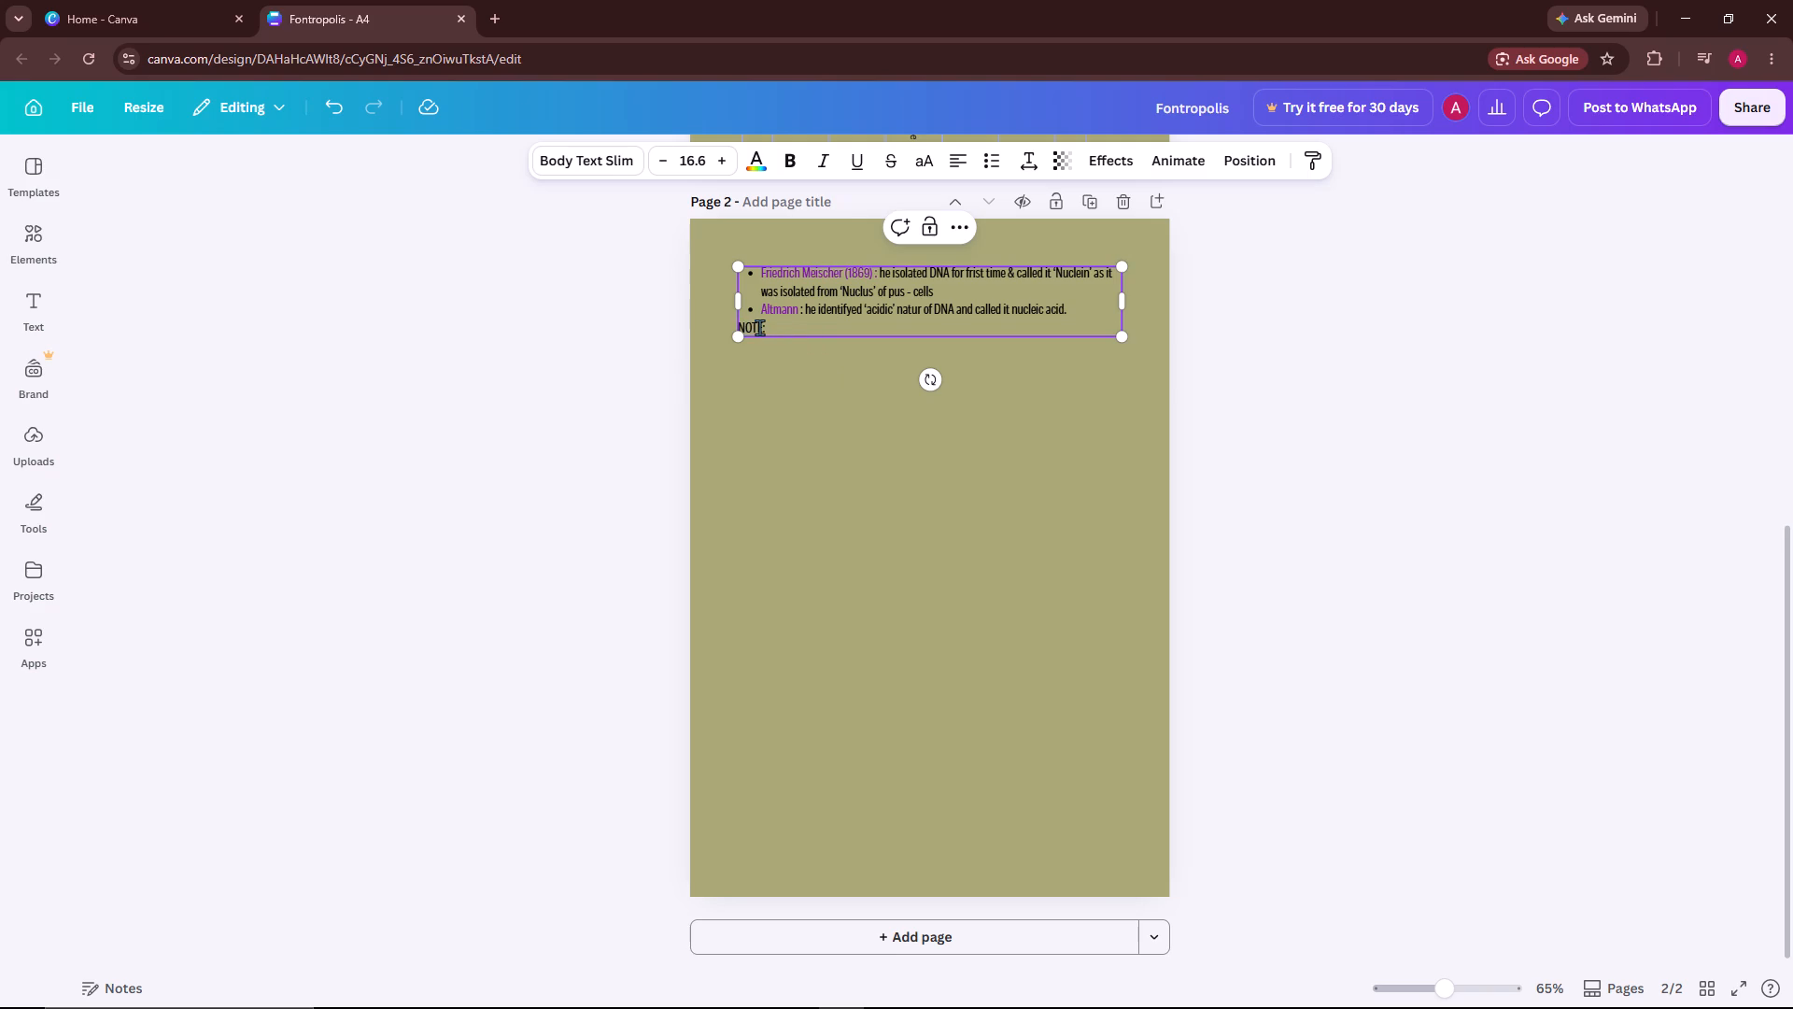
{"action": "left_click", "coordinate": [759, 327]}
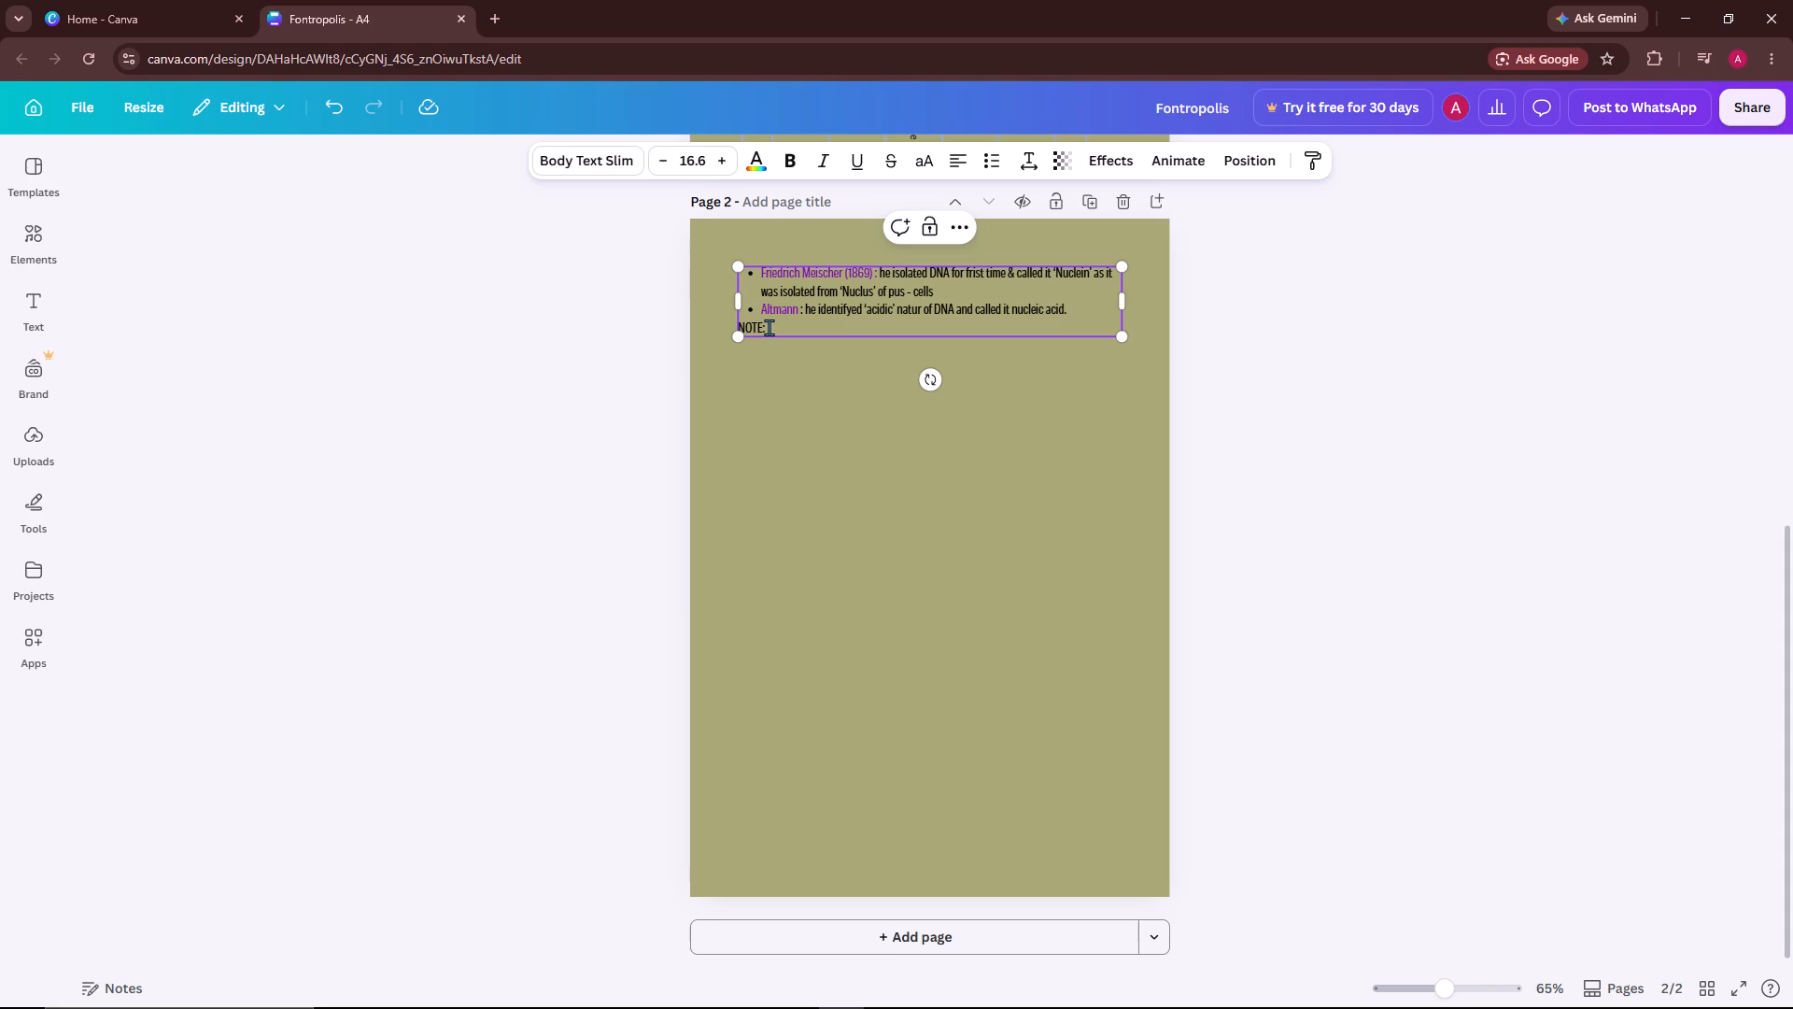
{"action": "left_click", "coordinate": [767, 326]}
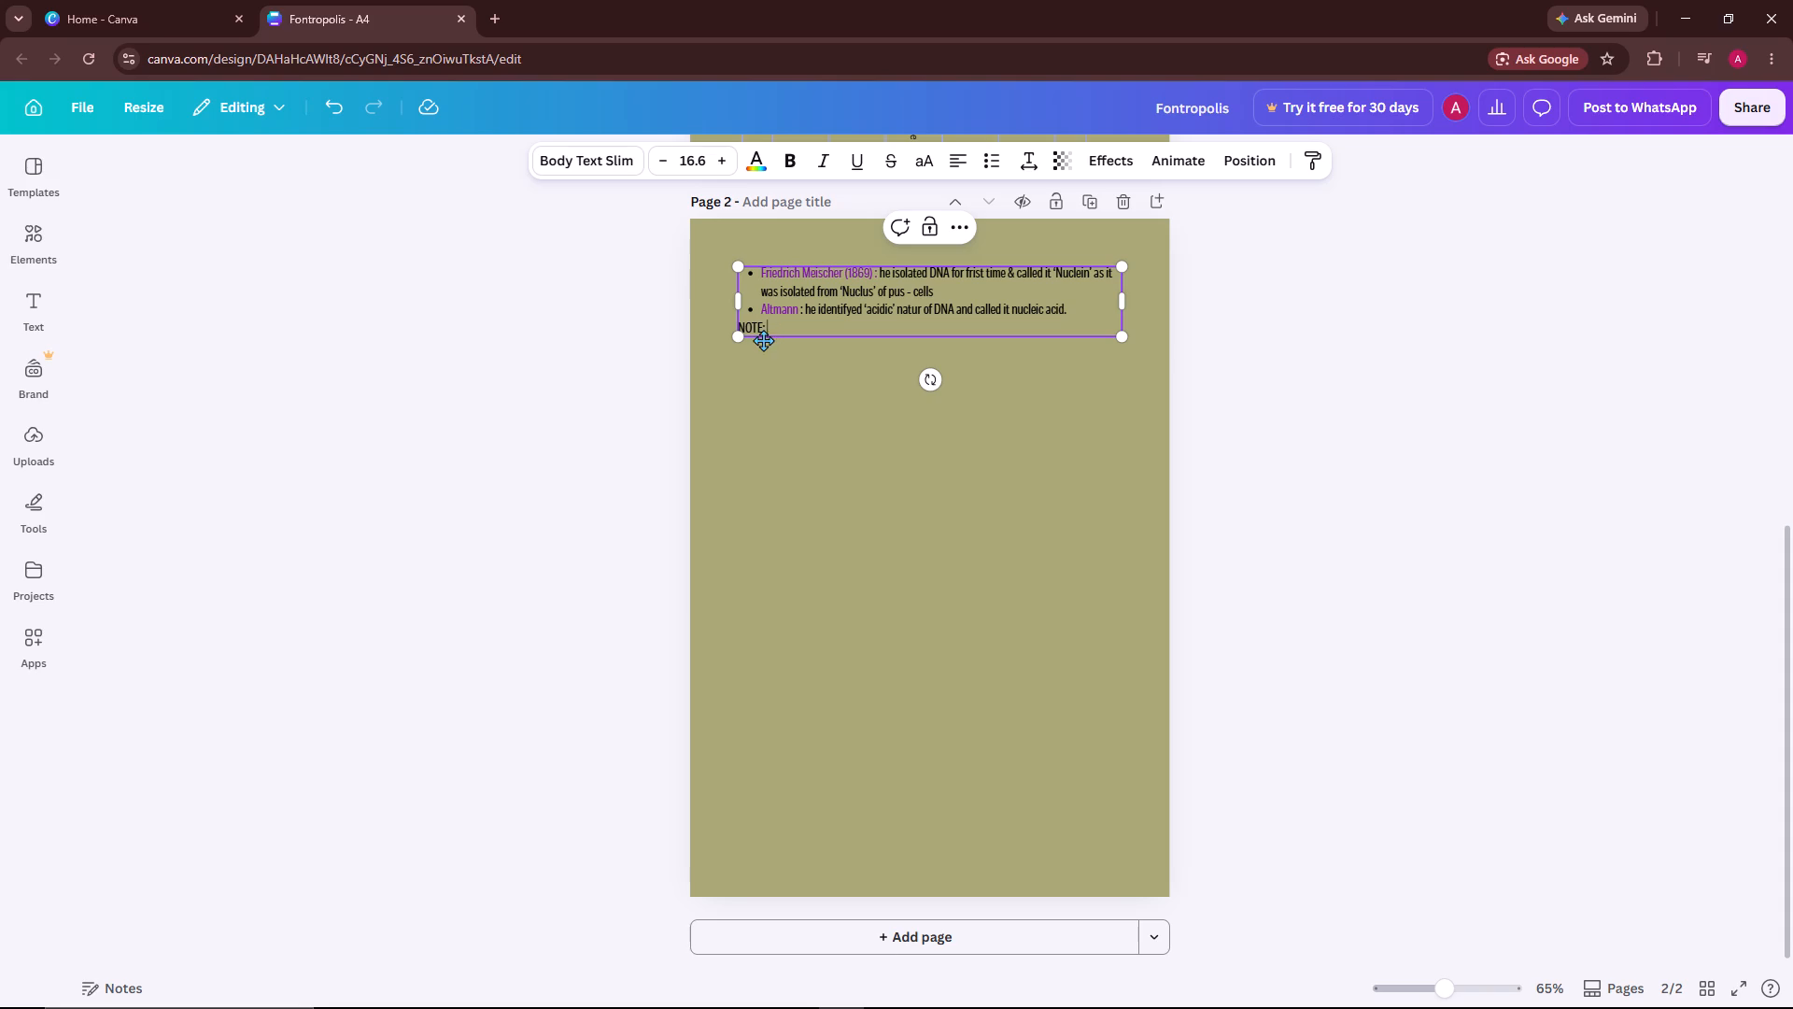
{"action": "left_click", "coordinate": [762, 328]}
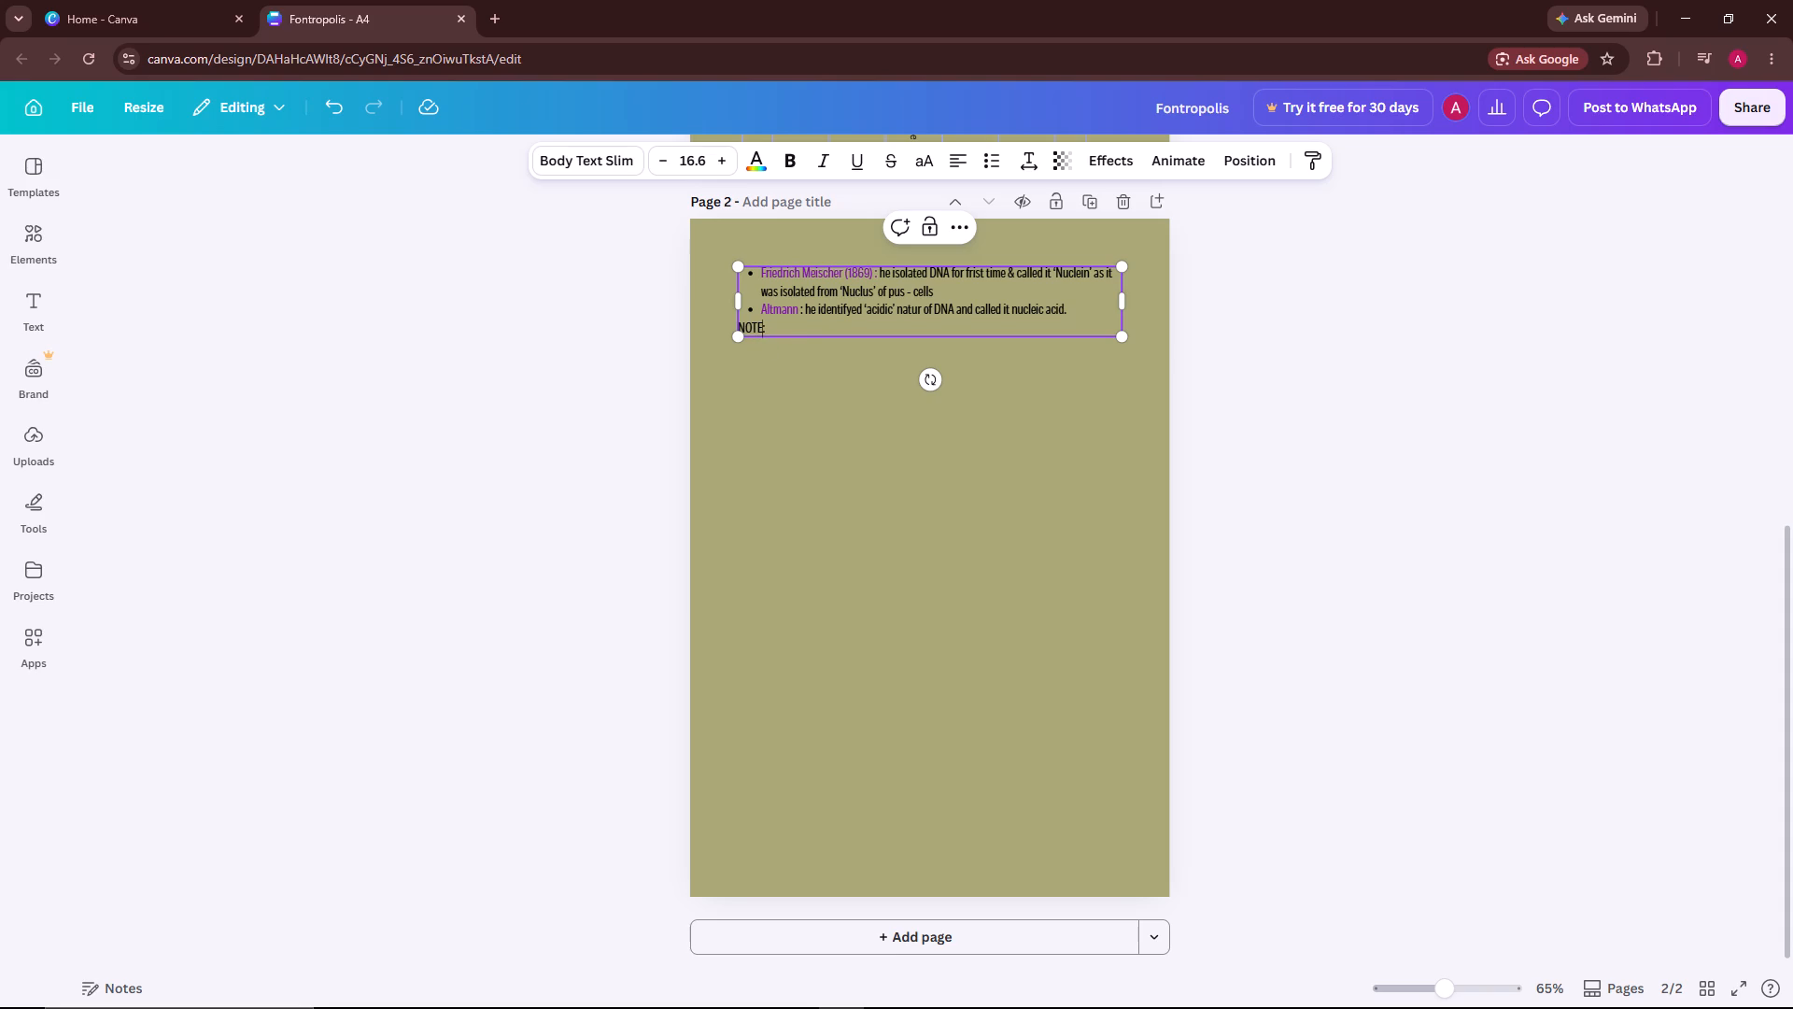
{"action": "key", "text": "space"}
{"action": "left_click", "coordinate": [788, 335]}
{"action": "key", "text": "BackSpace"}
{"action": "key", "text": "space"}
Write "Purine always paris with pyrimidine and" after the "NOTE :" label.
{"action": "type", "text": "ur"}
{"action": "type", "text": "ine"}
{"action": "key", "text": "space"}
{"action": "type", "text": "alwes"}
{"action": "key", "text": "BackSpace"}
{"action": "key", "text": "BackSpace"}
{"action": "key", "text": "a"}
{"action": "key", "text": "y"}
{"action": "type", "text": "s par"}
{"action": "type", "text": "is with"}
{"action": "key", "text": "space"}
{"action": "type", "text": "py"}
{"action": "type", "text": "ri"}
{"action": "type", "text": "midi"}
{"action": "type", "text": "ne and"}
{"action": "key", "text": "space"}
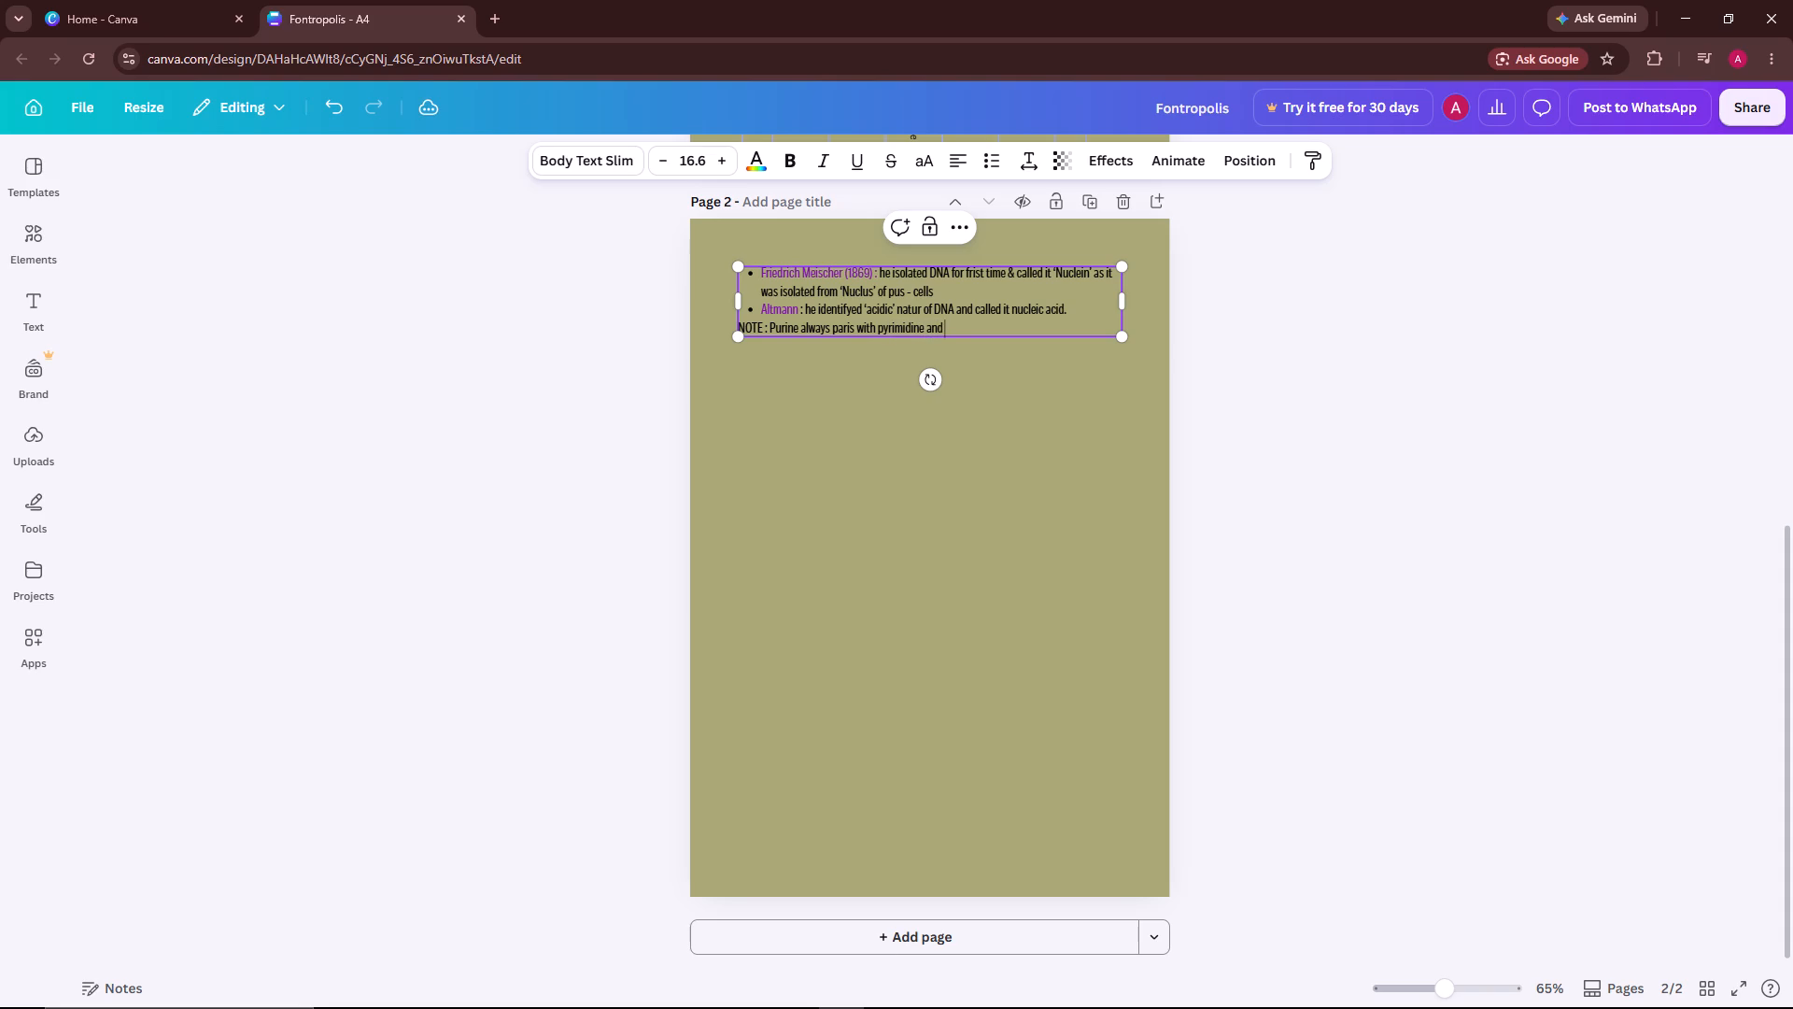
Continue the purine note with "vice-versa so that uniform distance".
{"action": "type", "text": "vice"}
{"action": "key", "text": "minus"}
{"action": "type", "text": "versa so"}
{"action": "key", "text": "space"}
{"action": "type", "text": "that"}
{"action": "key", "text": "space"}
{"action": "key", "text": "i"}
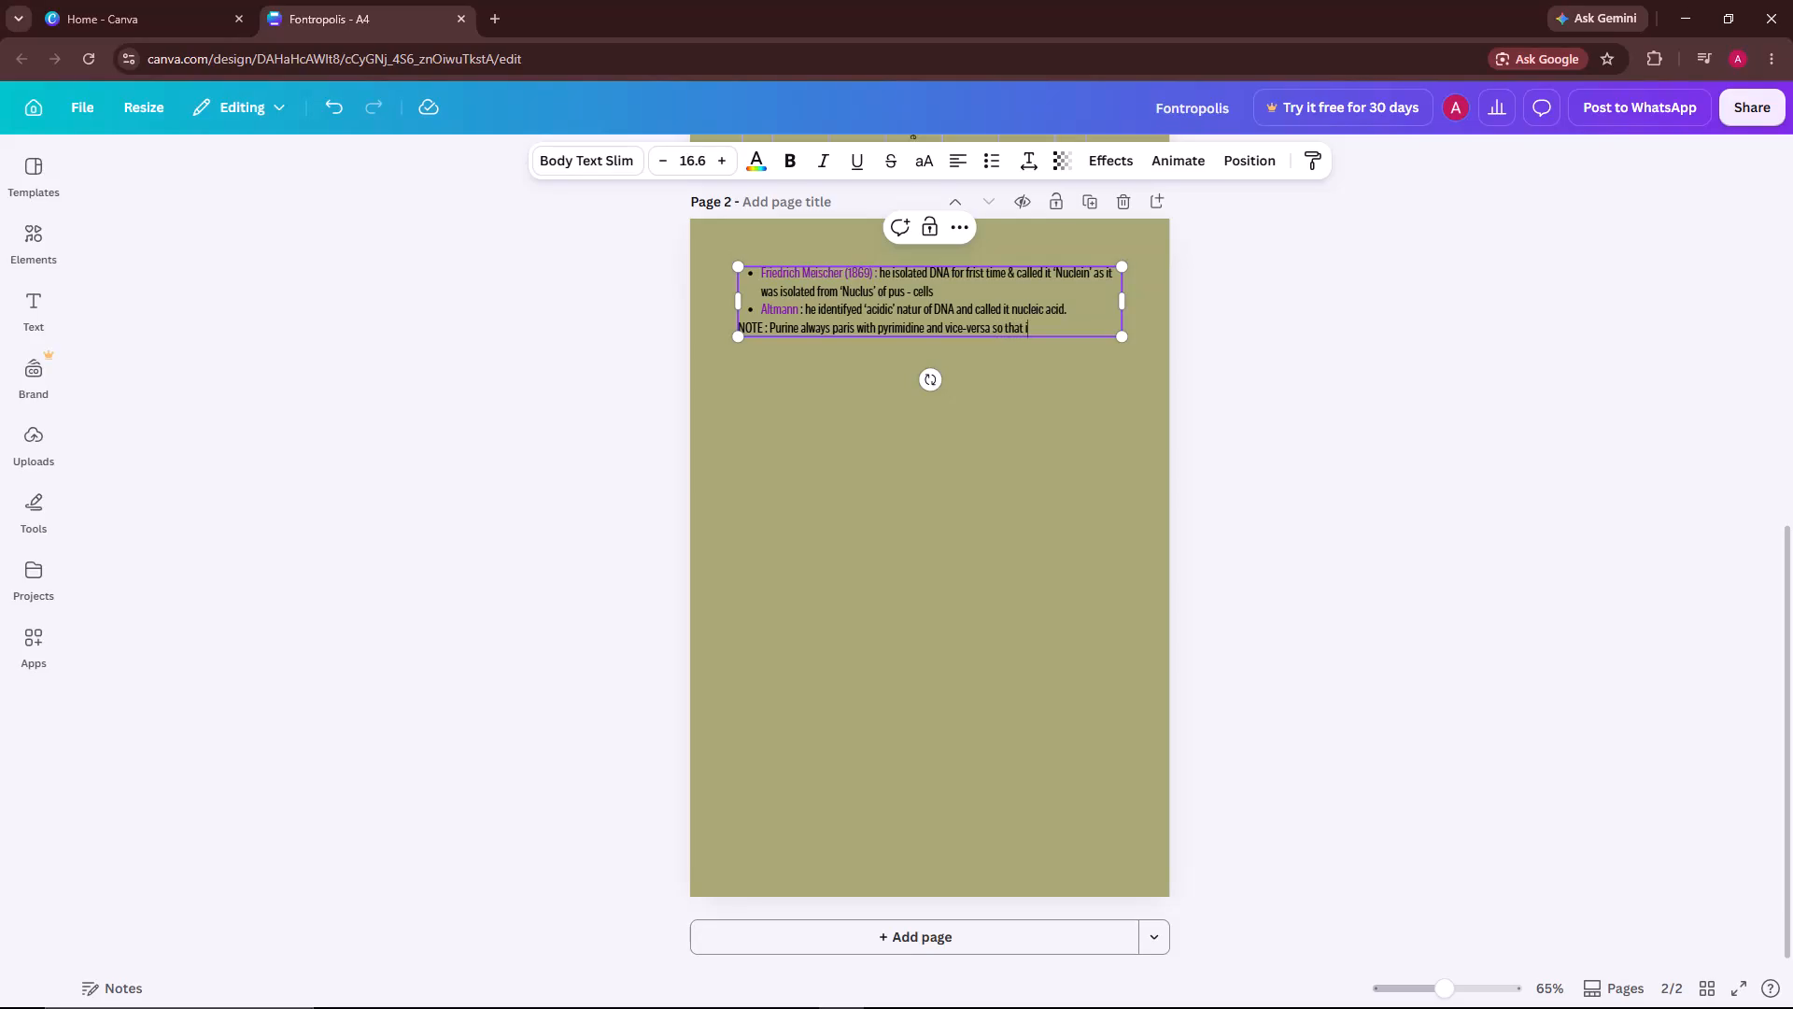
{"action": "key", "text": "BackSpace"}
{"action": "type", "text": "un"}
{"action": "type", "text": "ifor"}
{"action": "type", "text": "m de"}
{"action": "key", "text": "BackSpace"}
{"action": "type", "text": "ist"}
{"action": "type", "text": "anc"}
{"action": "key", "text": "e"}
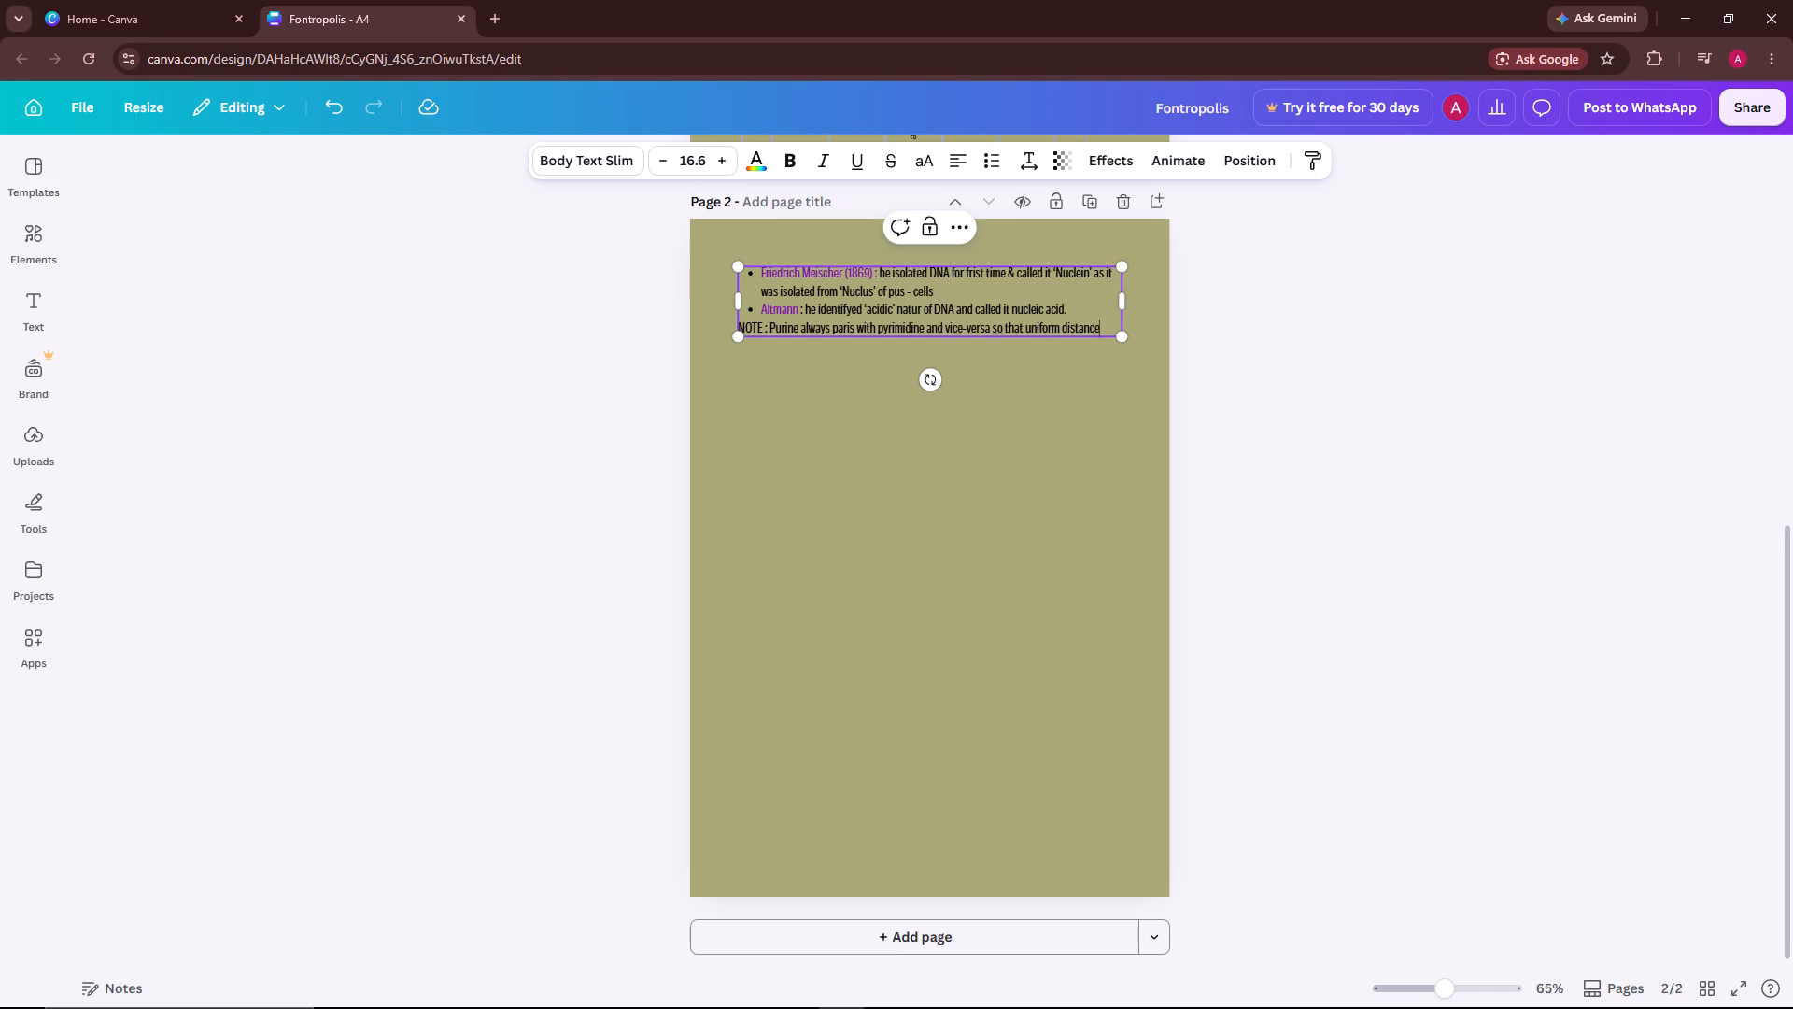
Finish the purine note's sentence with "/ demeter of dna is maintained.".
{"action": "type", "text": "/"}
{"action": "key", "text": "space"}
{"action": "type", "text": "de"}
{"action": "type", "text": "meter of"}
{"action": "key", "text": "space"}
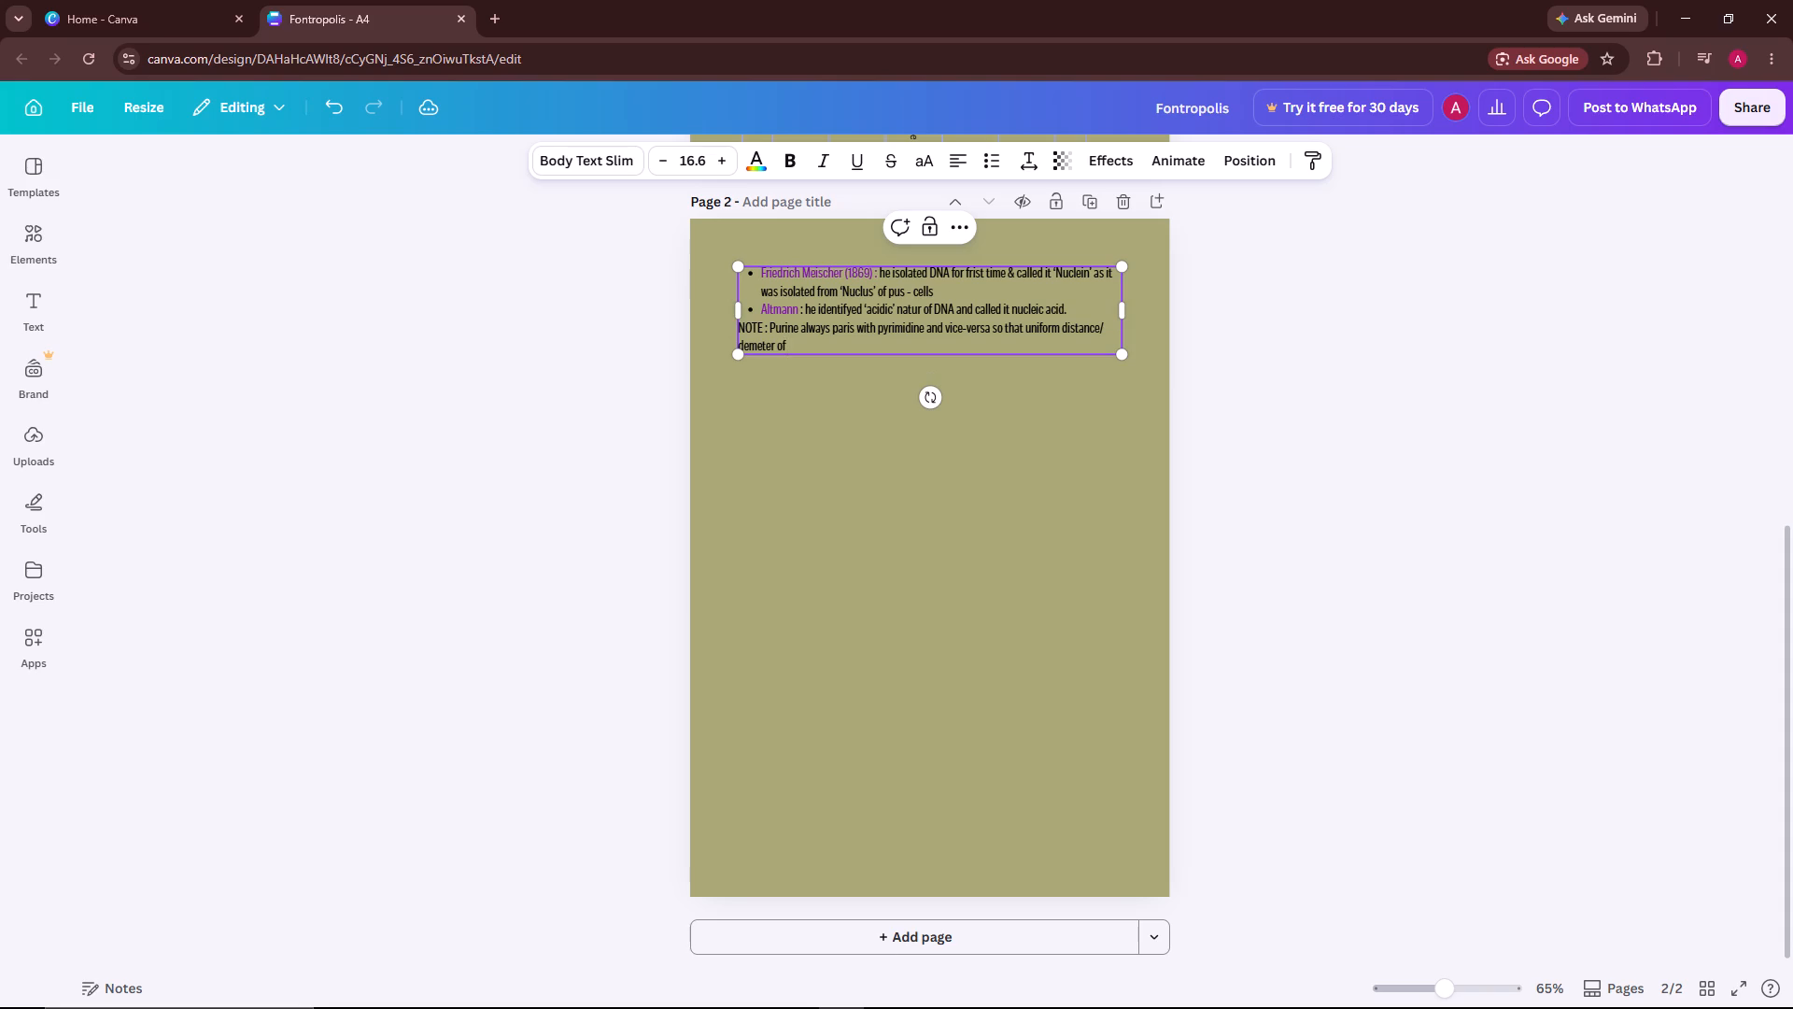
{"action": "type", "text": "dna"}
{"action": "key", "text": "space"}
{"action": "type", "text": "is"}
{"action": "key", "text": "space"}
{"action": "type", "text": "main"}
{"action": "type", "text": "tai"}
{"action": "type", "text": "ned"}
{"action": "key", "text": "period"}
Colour the purine note's sentence dark green (#277625), leaving out its "NOTE :" label.
{"action": "left_click_drag", "start_coordinate": [769, 323], "coordinate": [856, 342]}
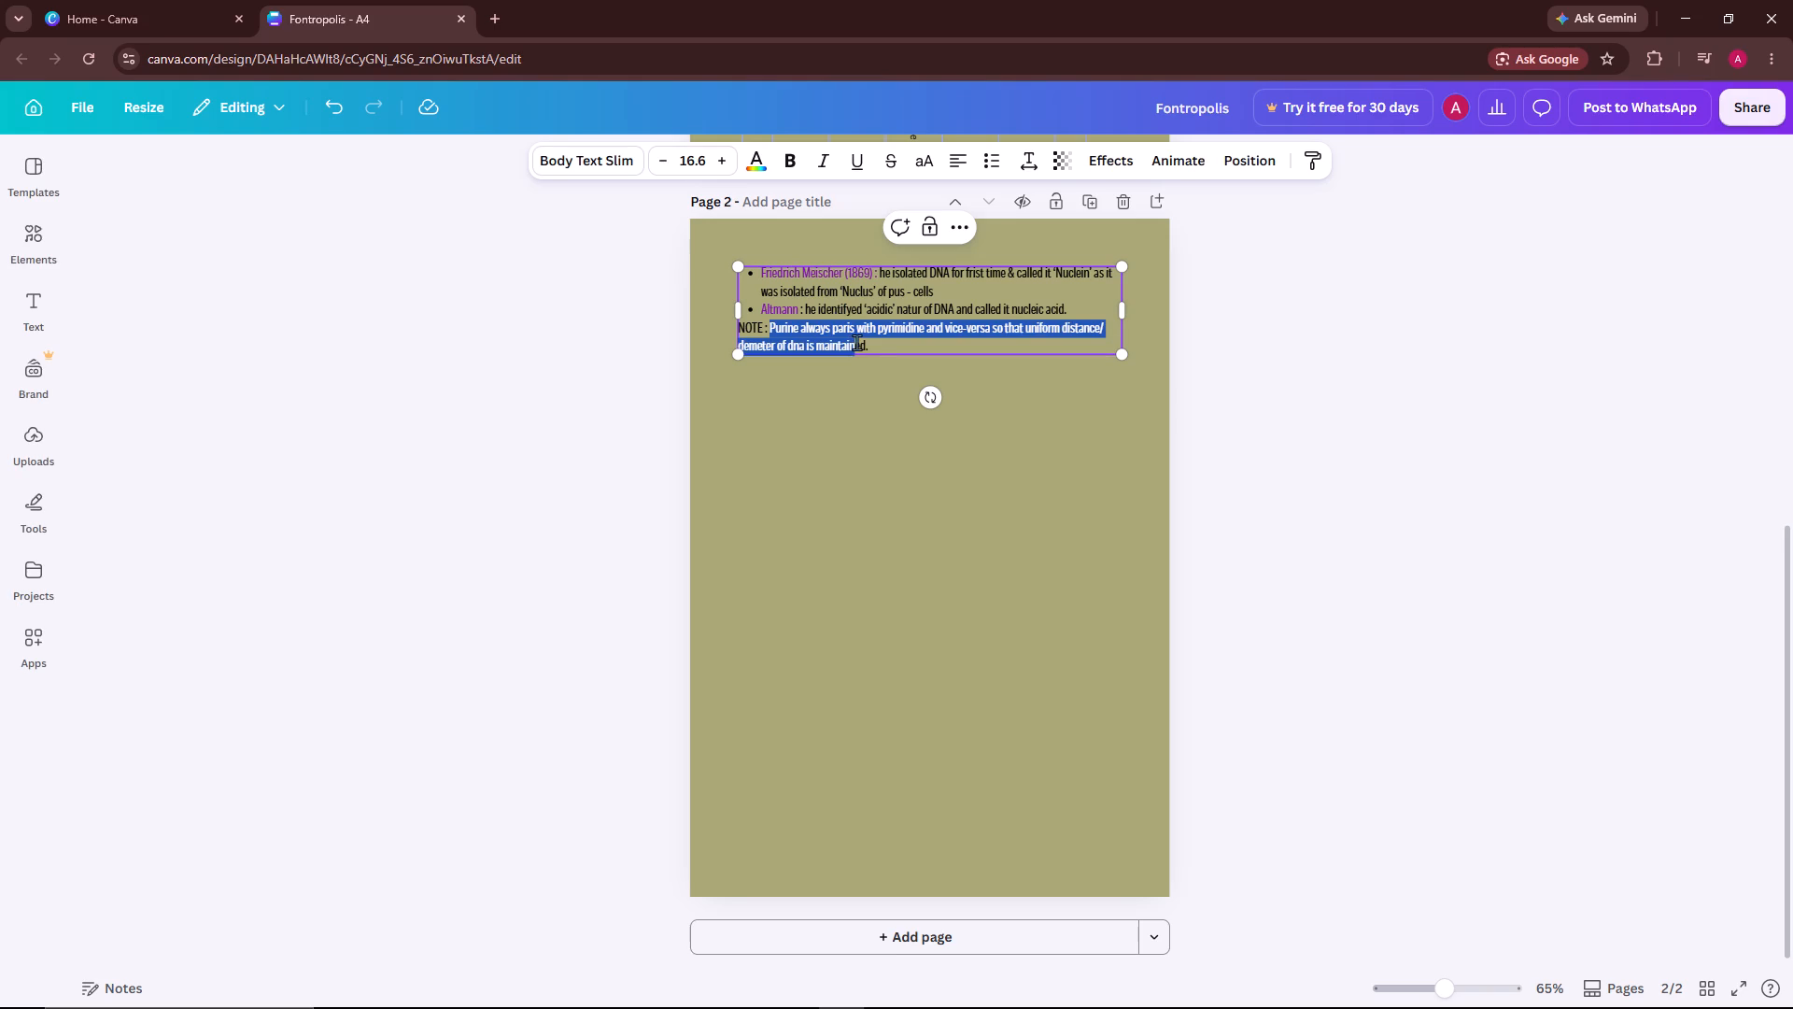
{"action": "left_click_drag", "start_coordinate": [856, 342], "coordinate": [881, 340]}
{"action": "left_click", "coordinate": [749, 160]}
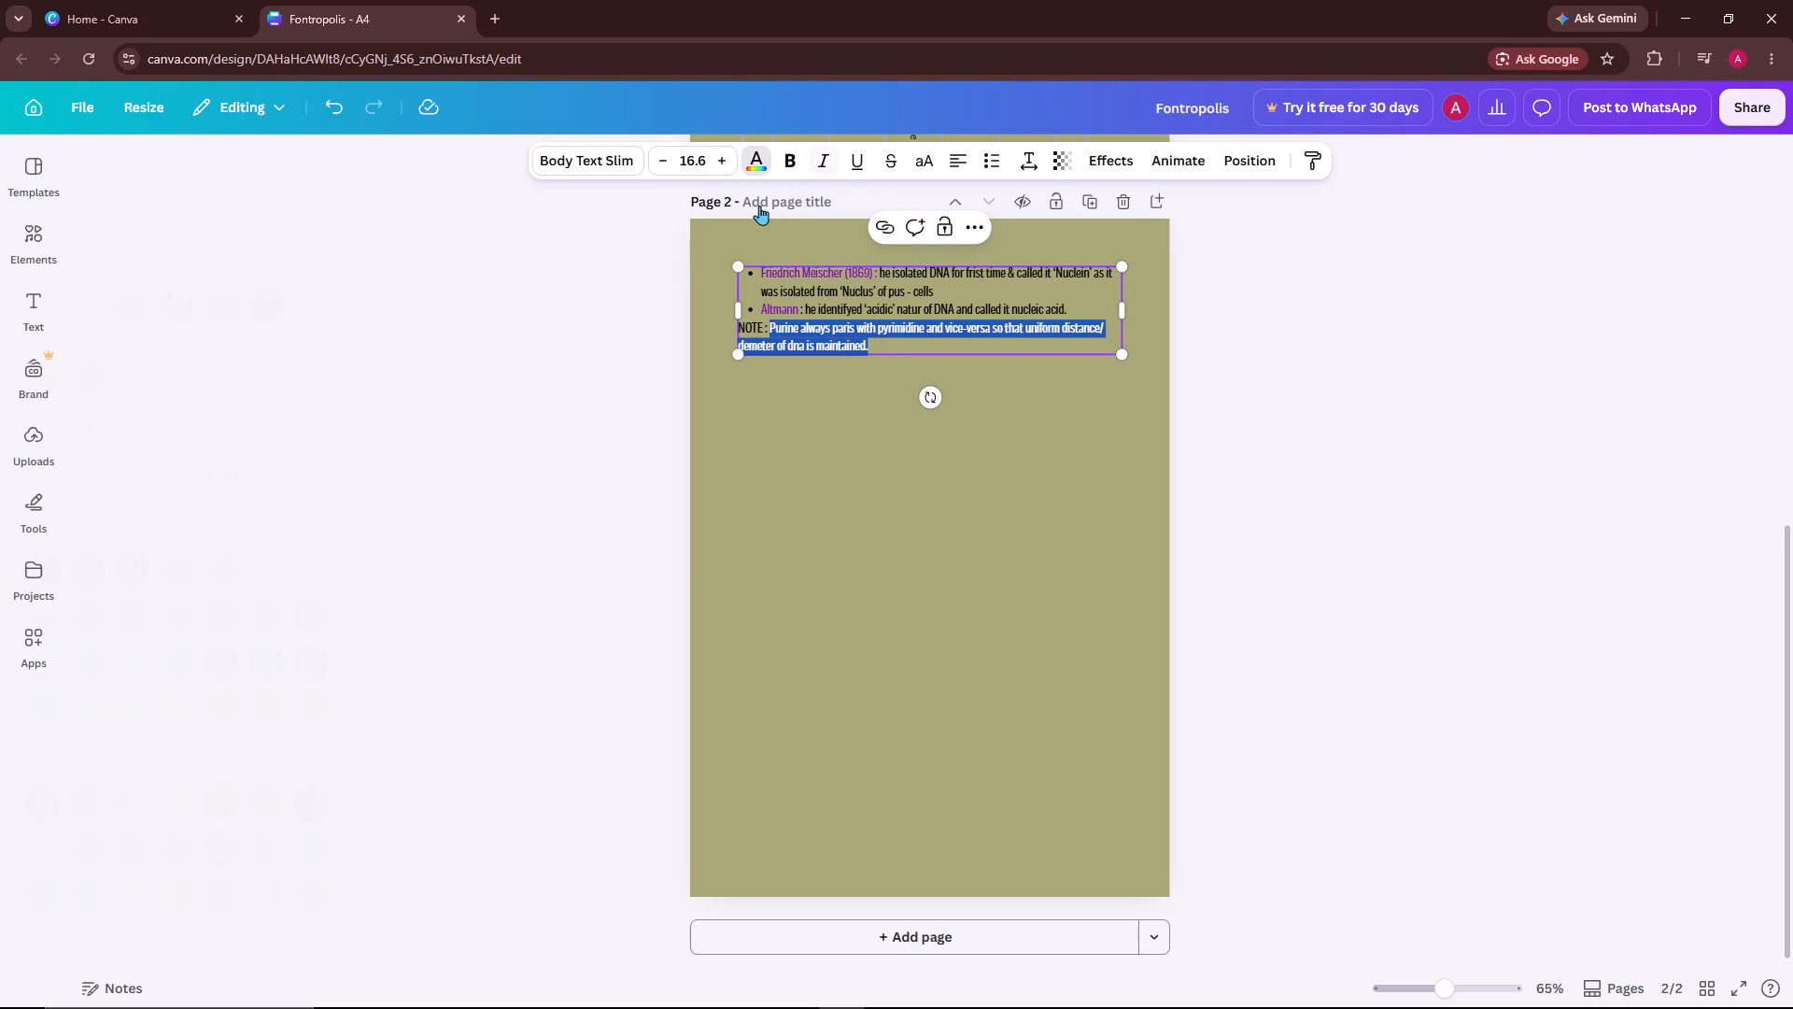
{"action": "left_click", "coordinate": [110, 309]}
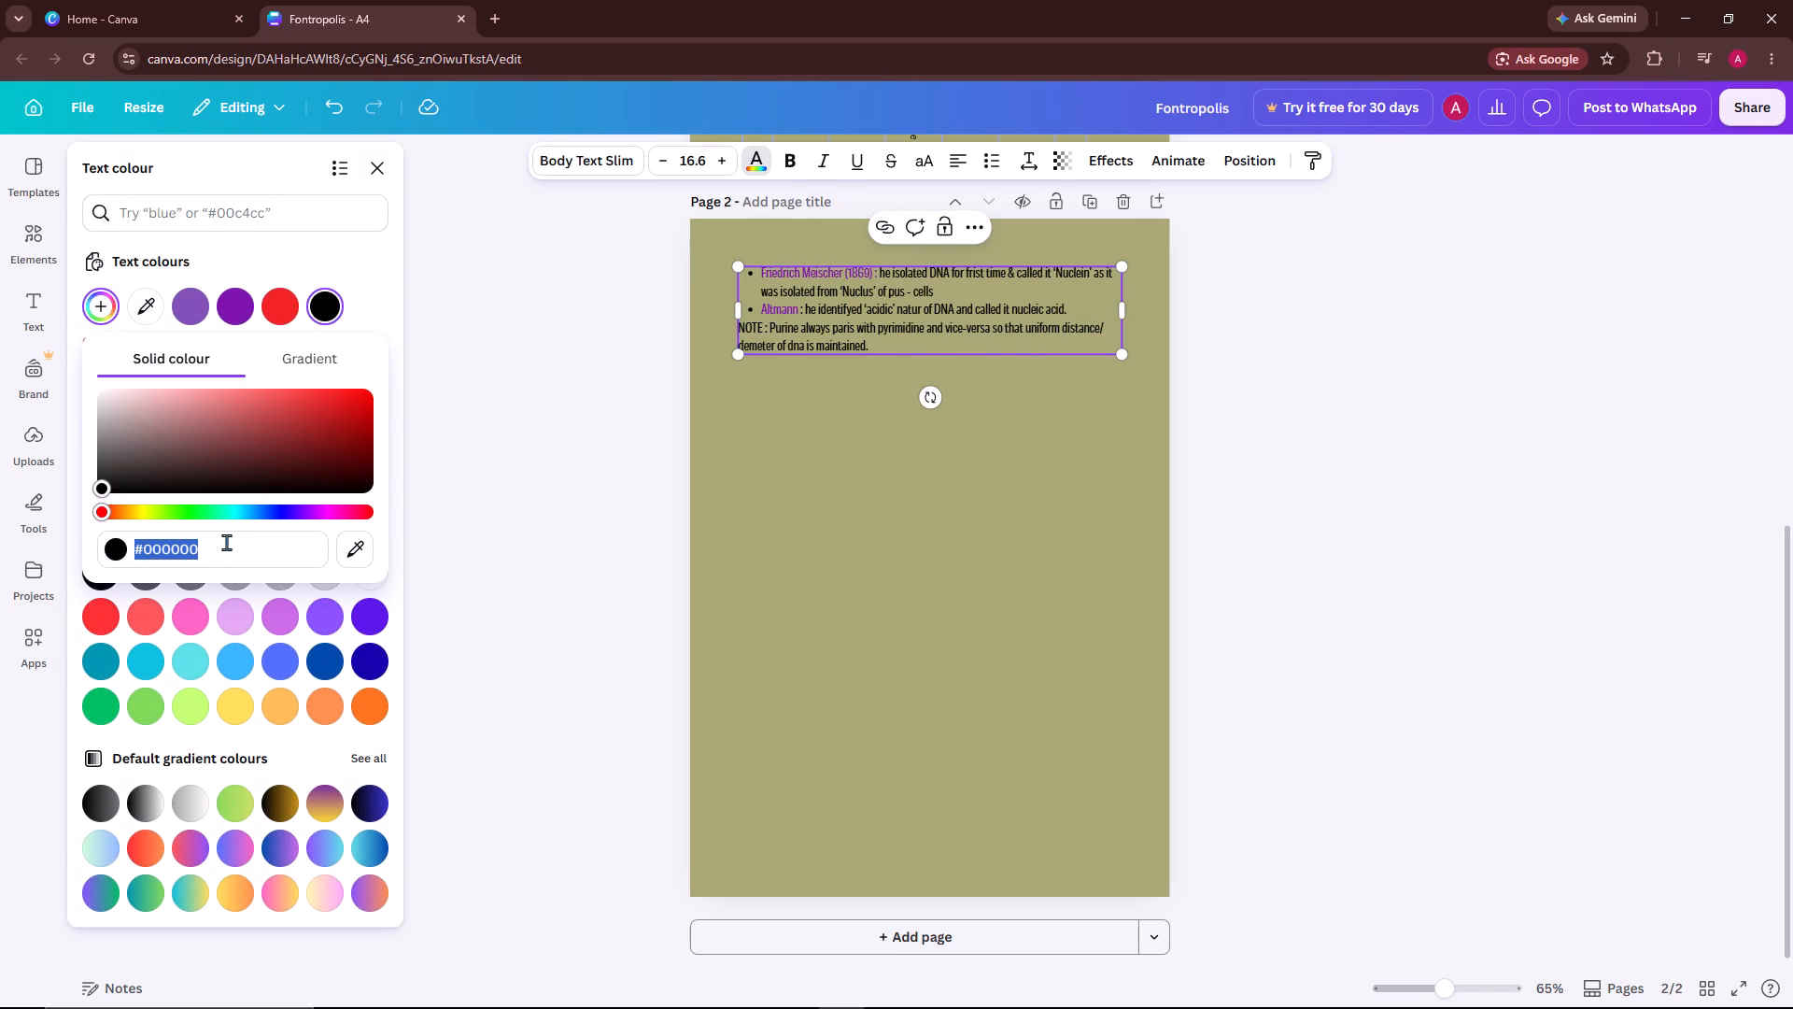
{"action": "left_click", "coordinate": [208, 511]}
{"action": "left_click", "coordinate": [190, 511]}
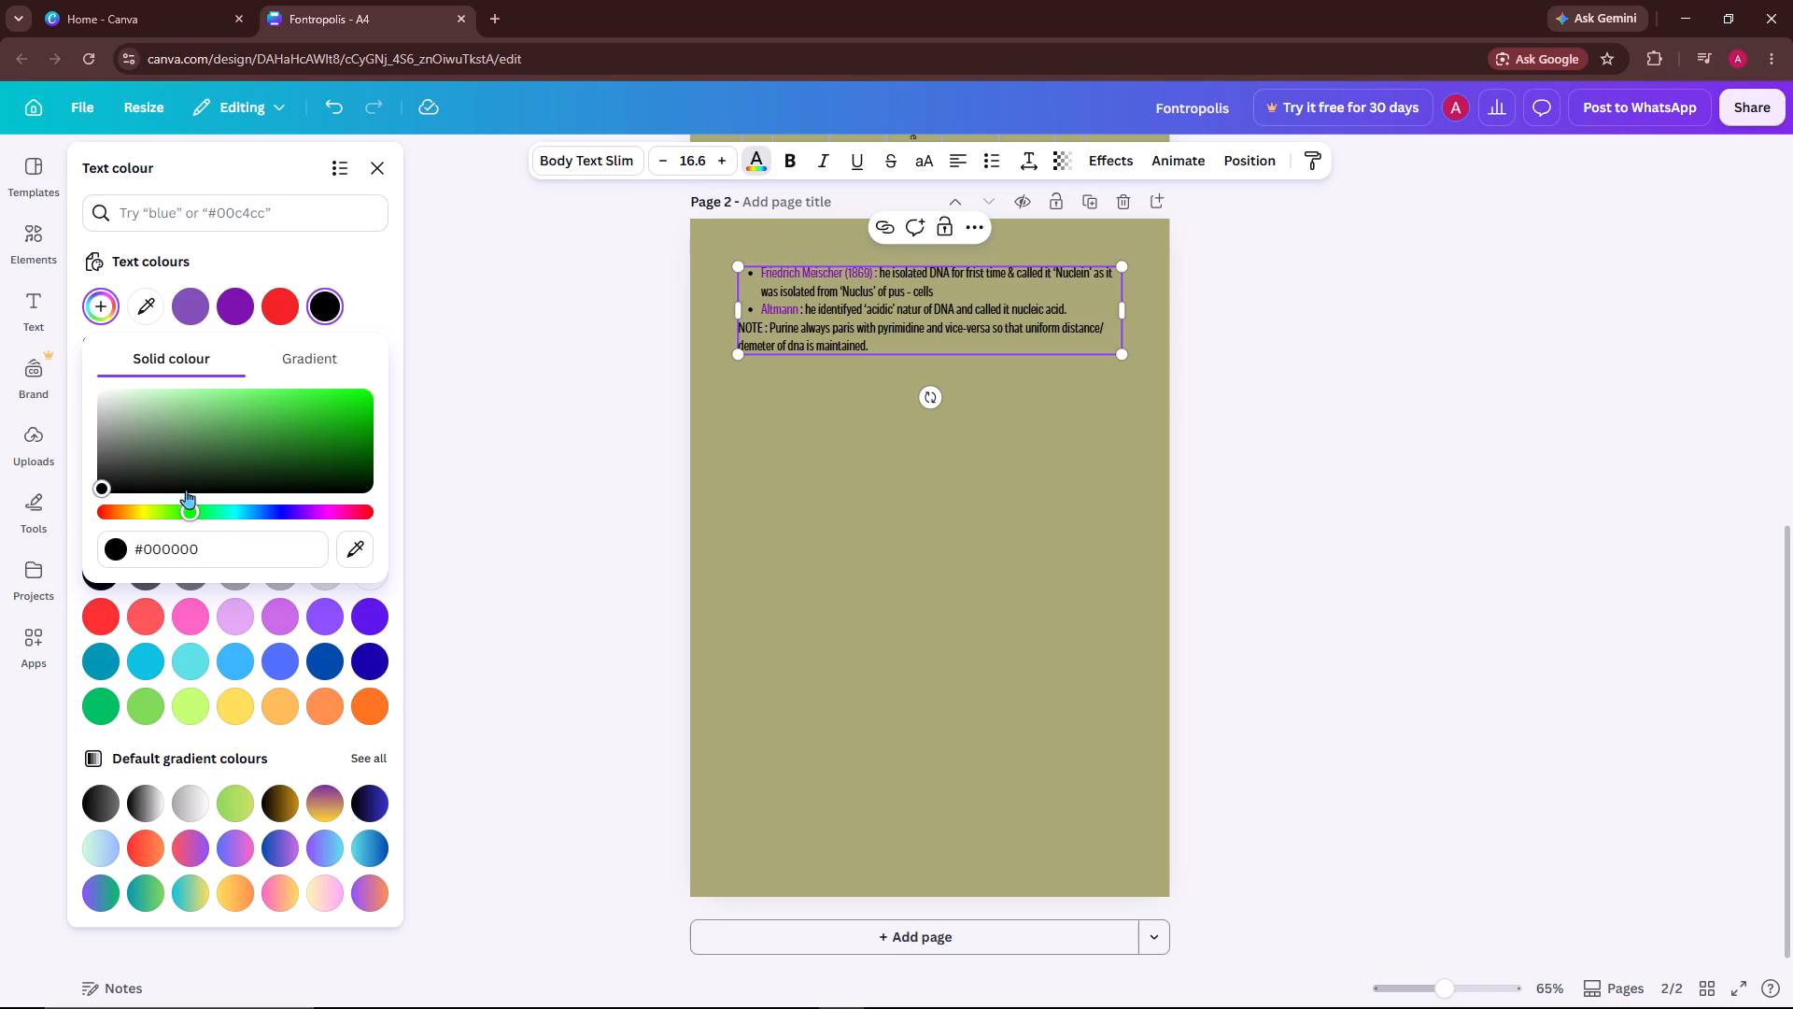
{"action": "left_click_drag", "start_coordinate": [170, 420], "coordinate": [232, 417]}
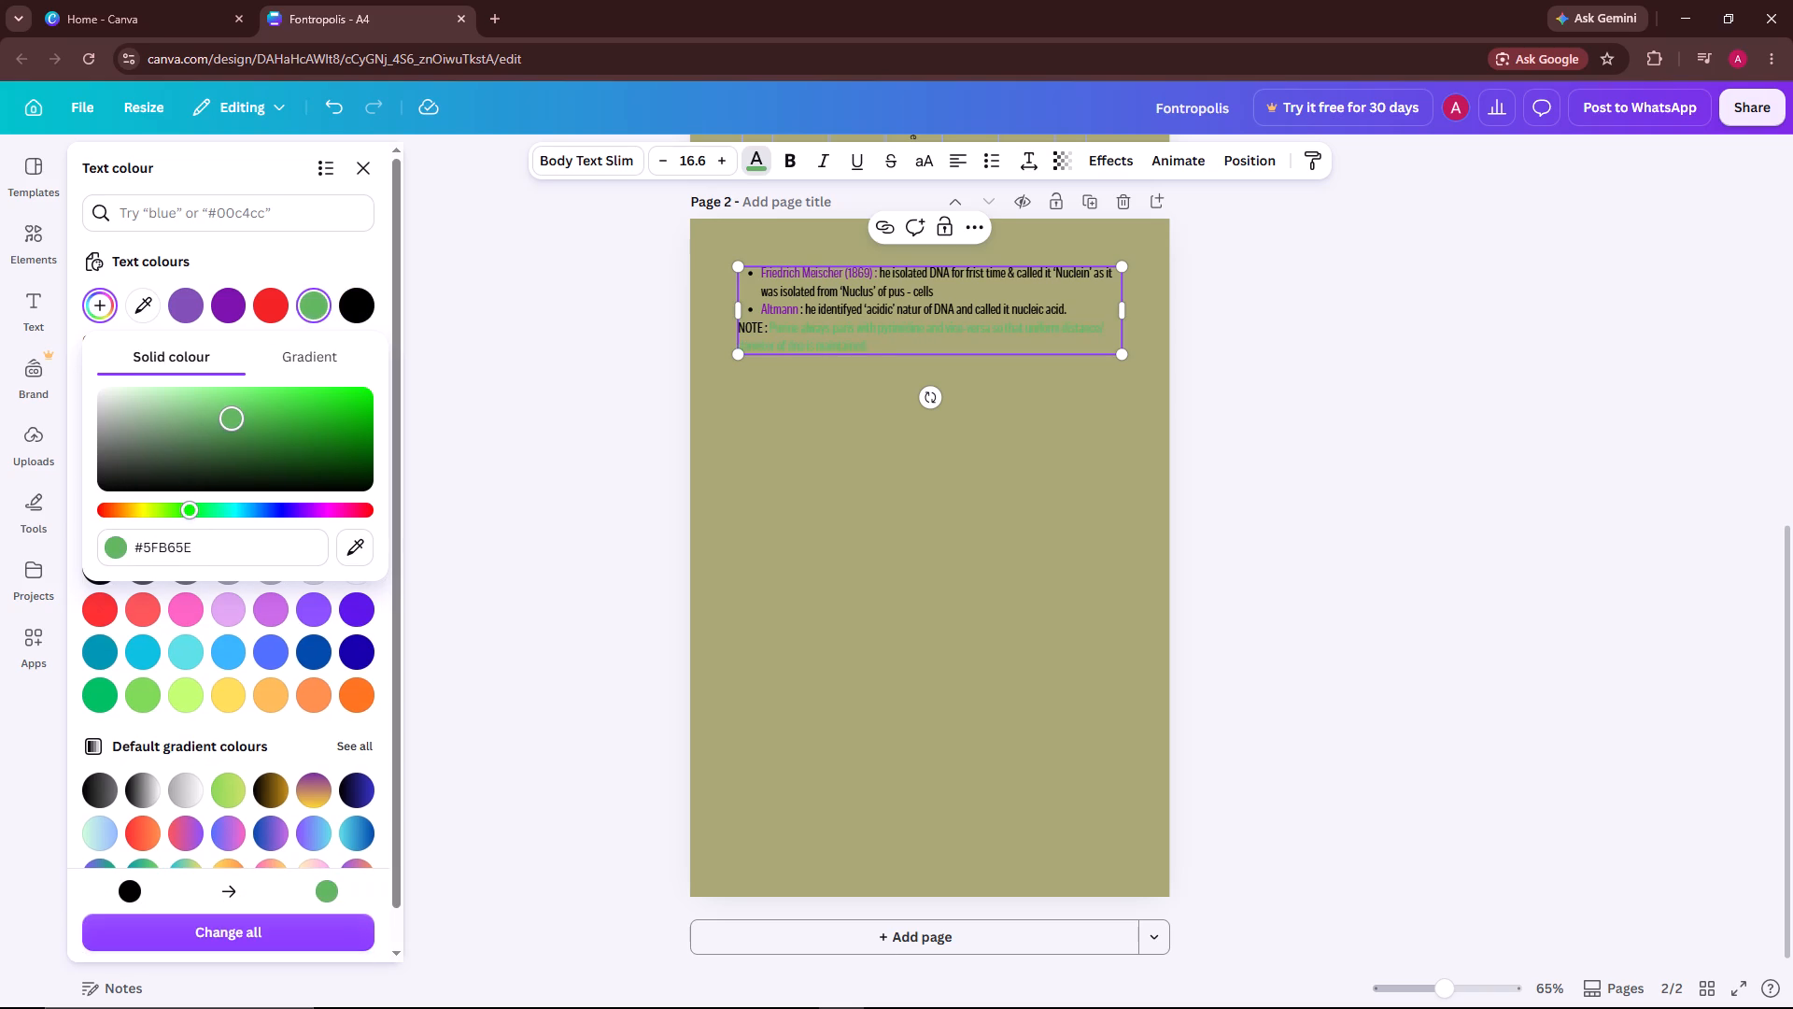
{"action": "left_click_drag", "start_coordinate": [232, 417], "coordinate": [251, 415]}
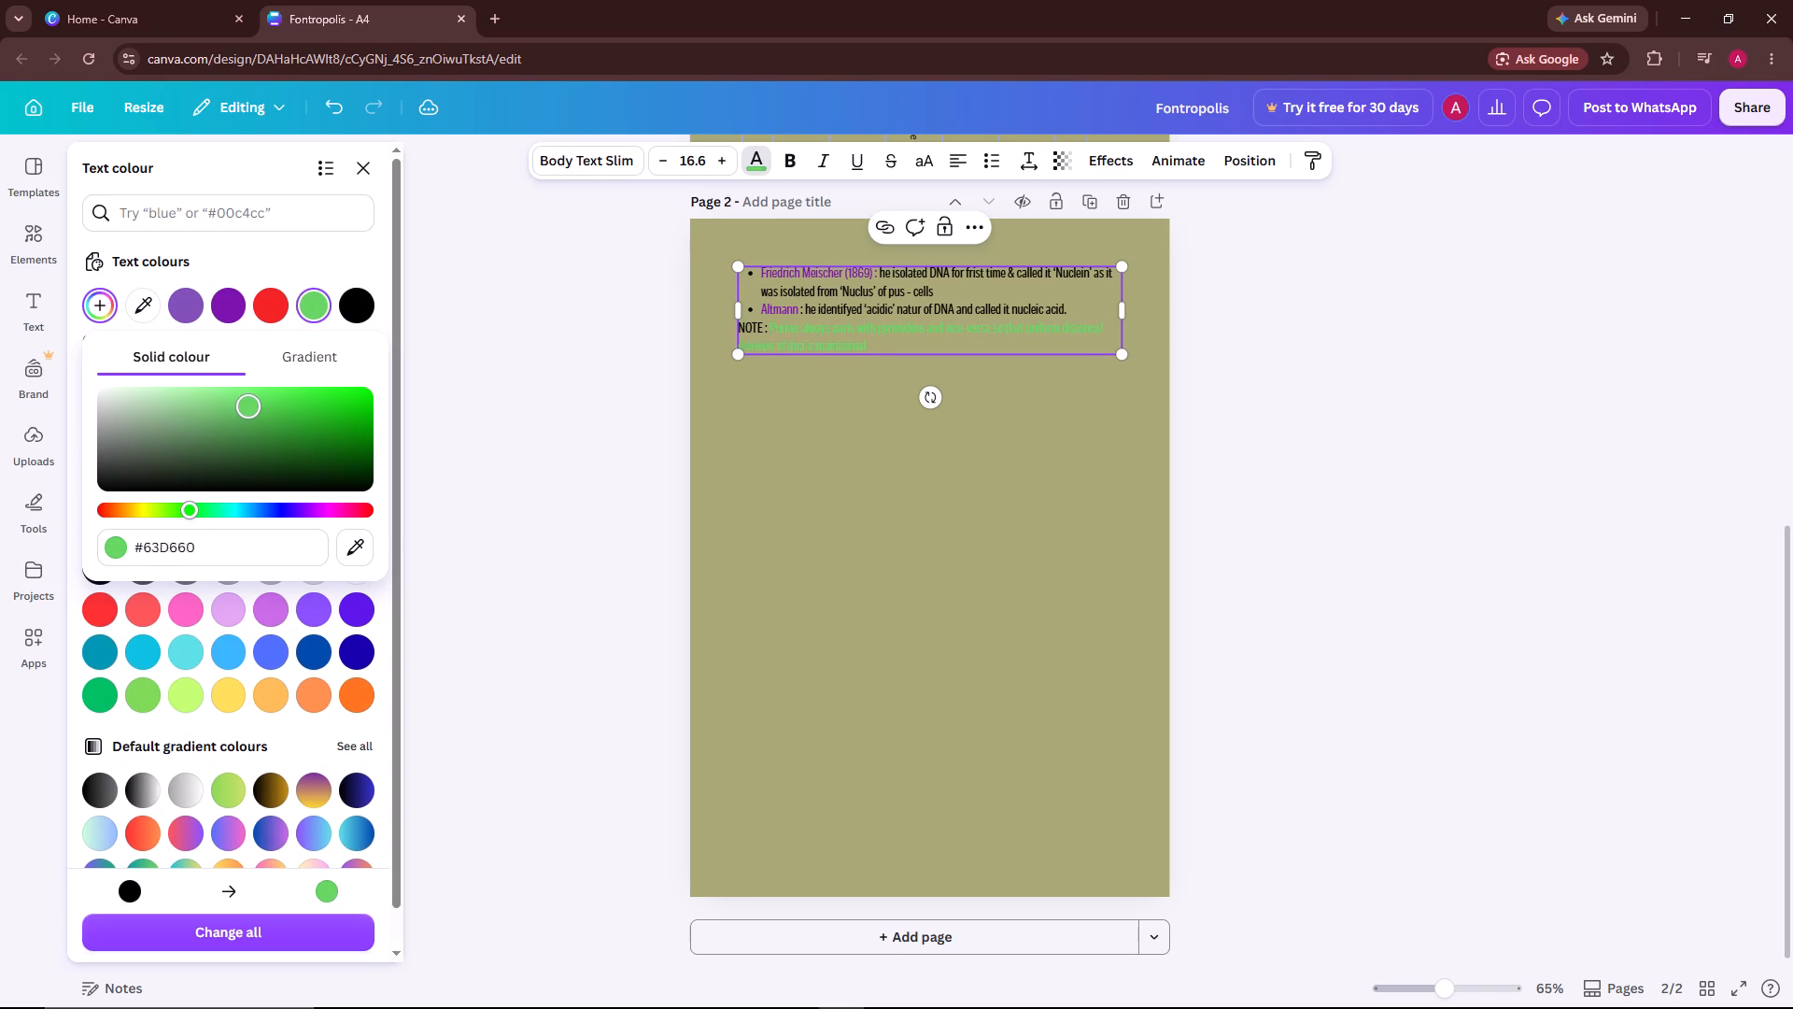
{"action": "left_click_drag", "start_coordinate": [251, 415], "coordinate": [287, 443]}
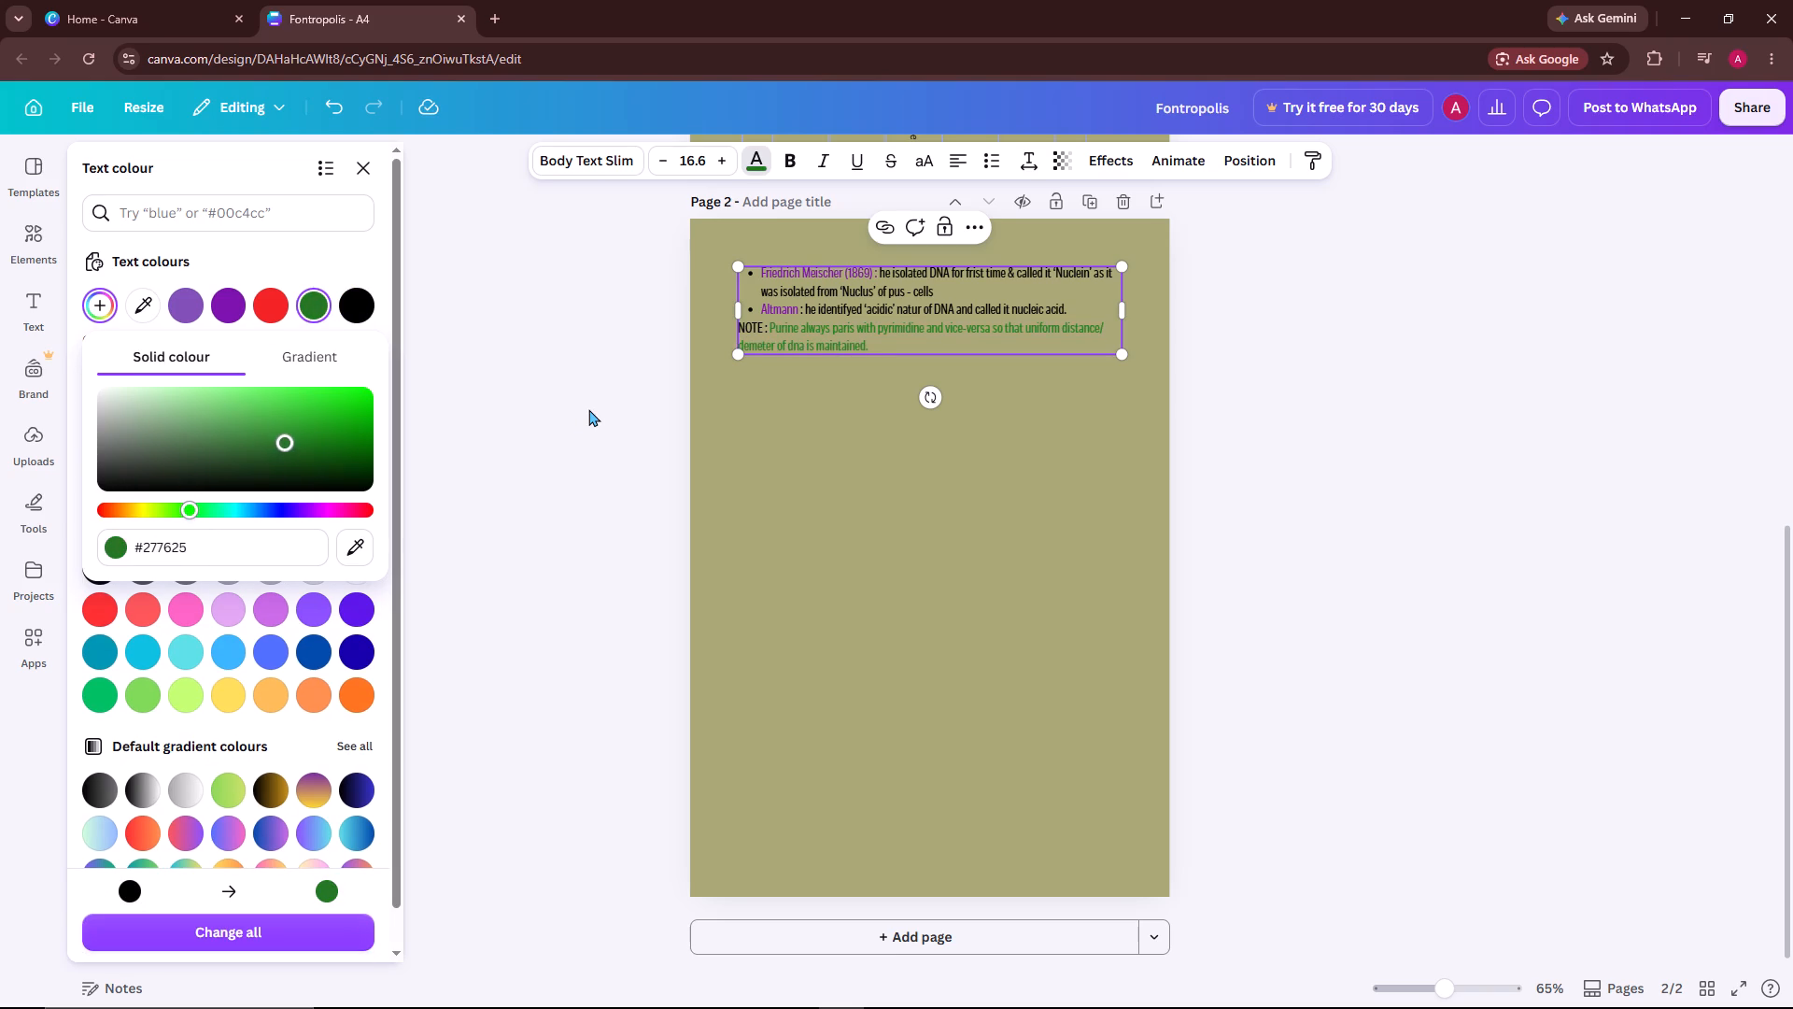
{"action": "double_click", "coordinate": [588, 409]}
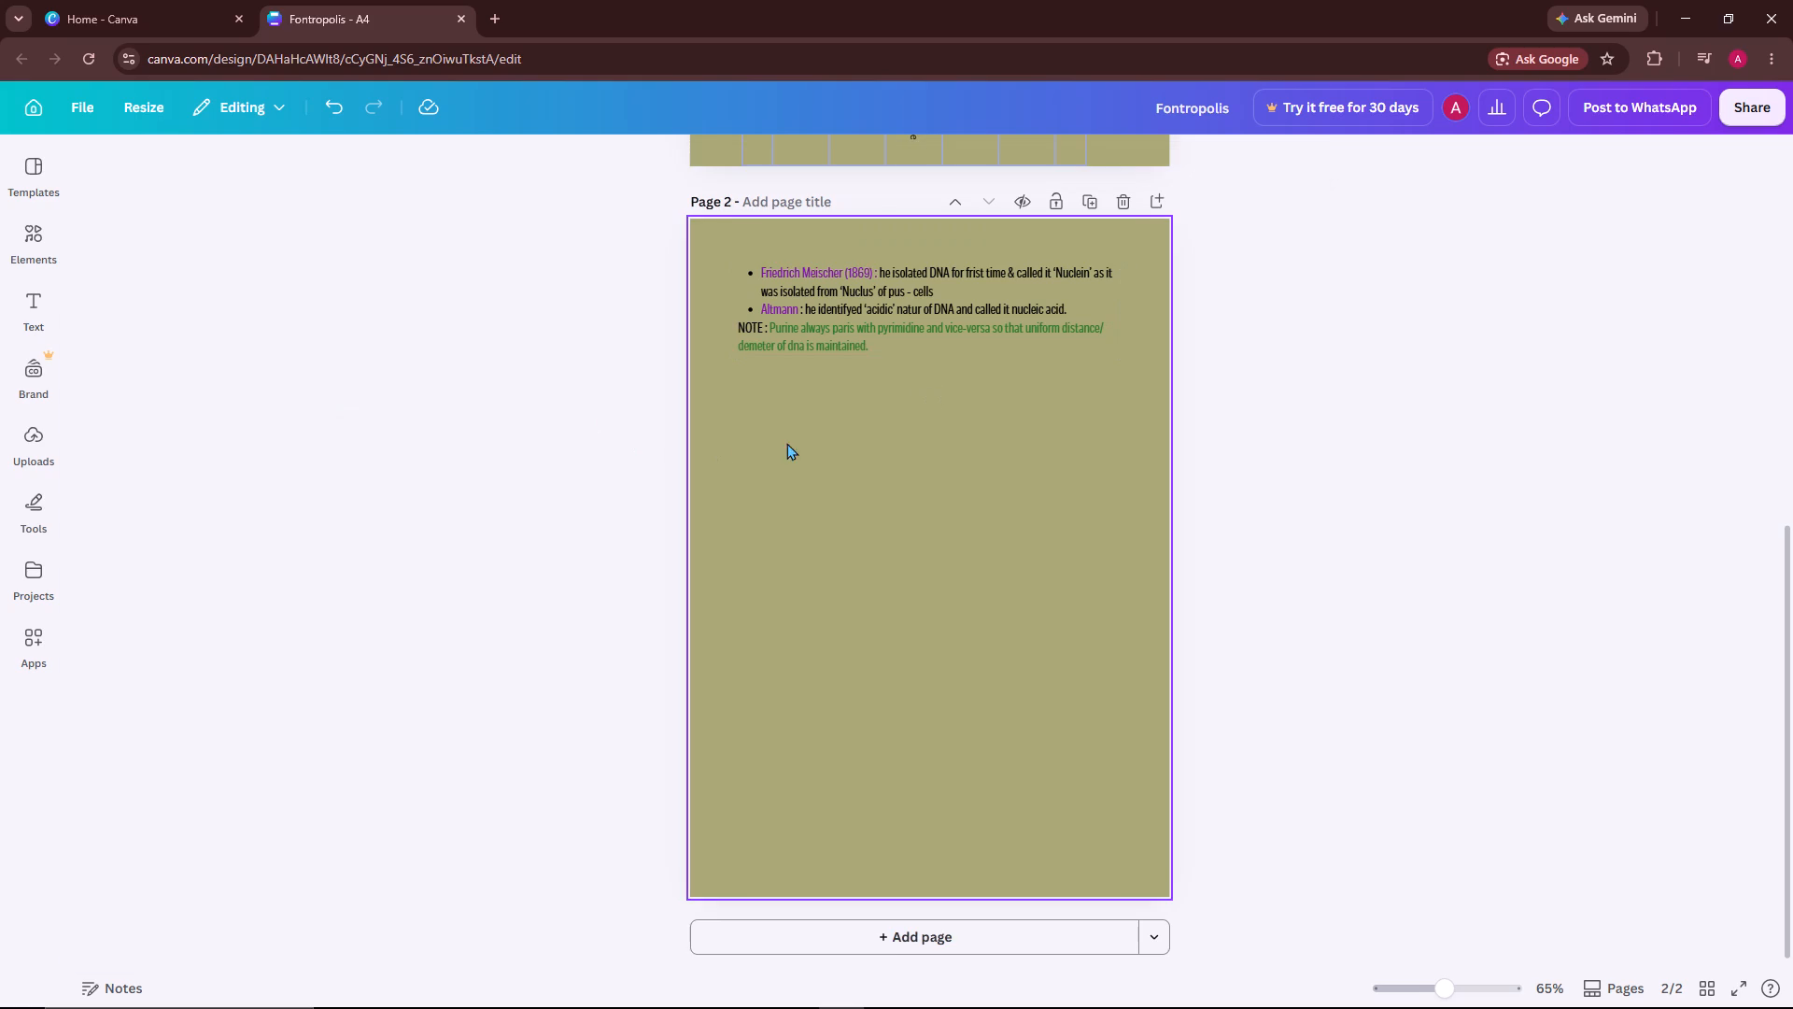
Start a second note line below the purine note with the label "NOTE :".
{"action": "left_click", "coordinate": [915, 328]}
{"action": "left_click", "coordinate": [902, 343]}
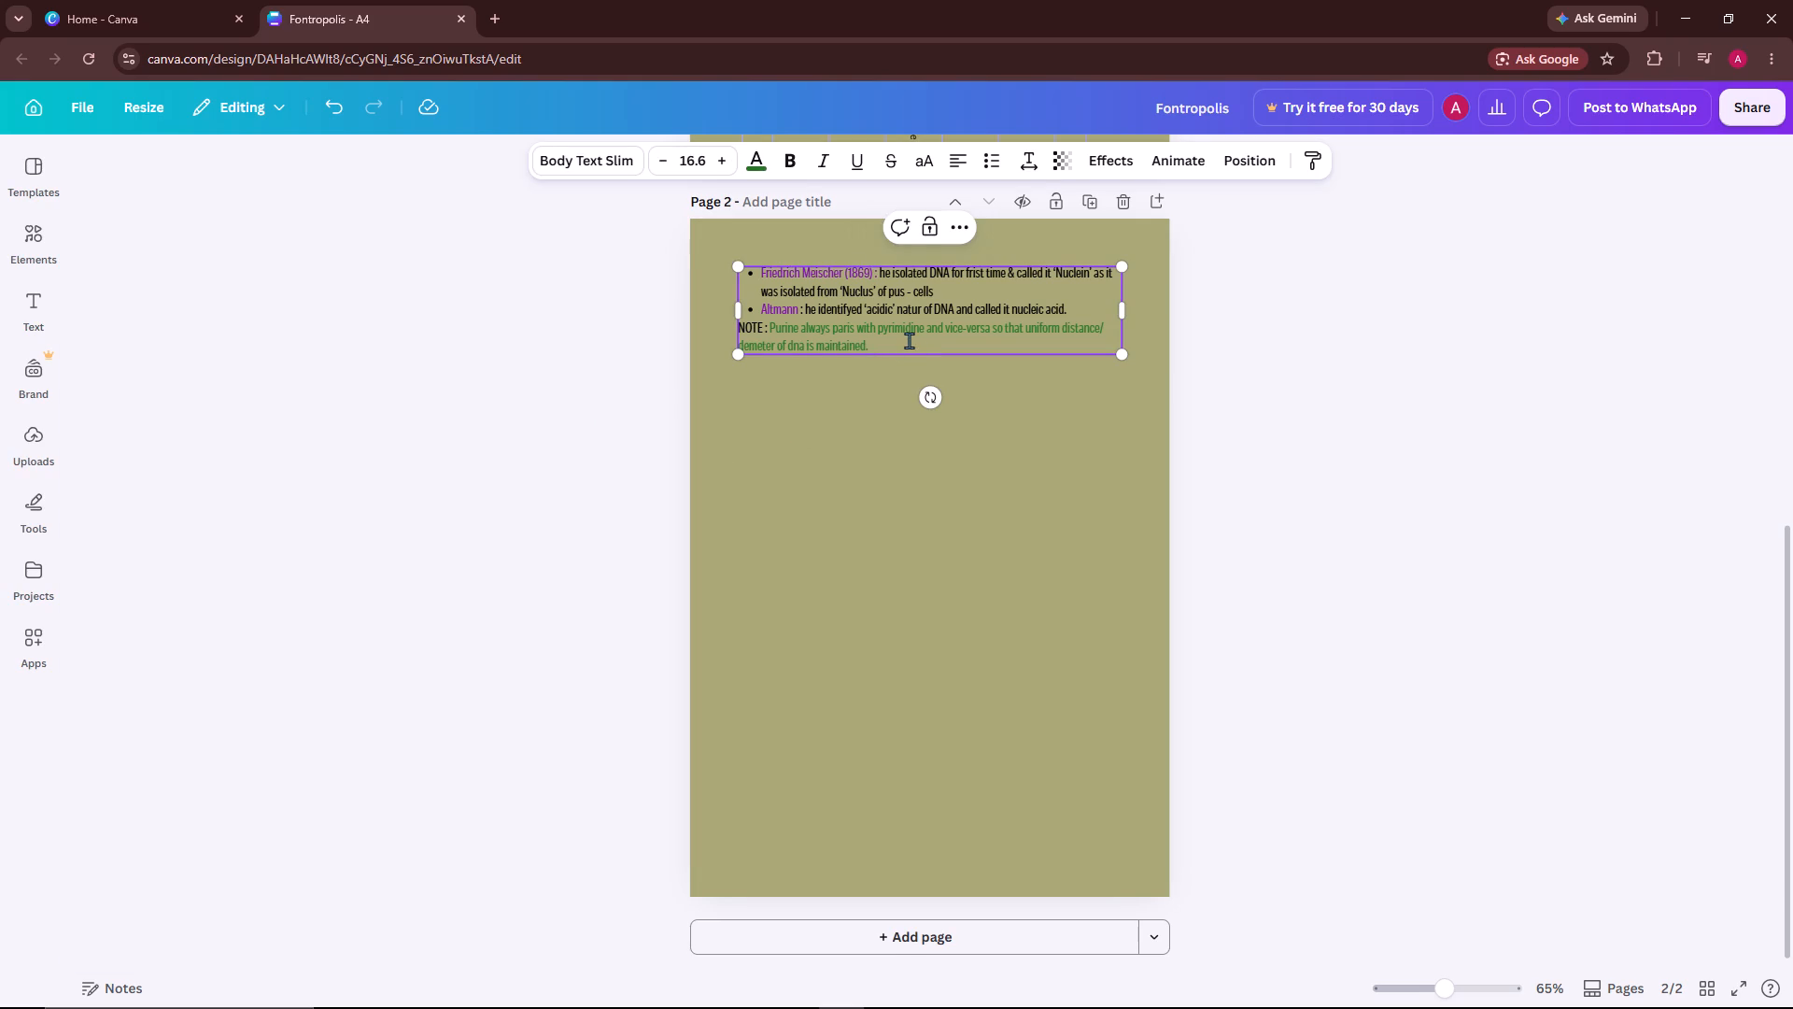
{"action": "key", "text": "Return"}
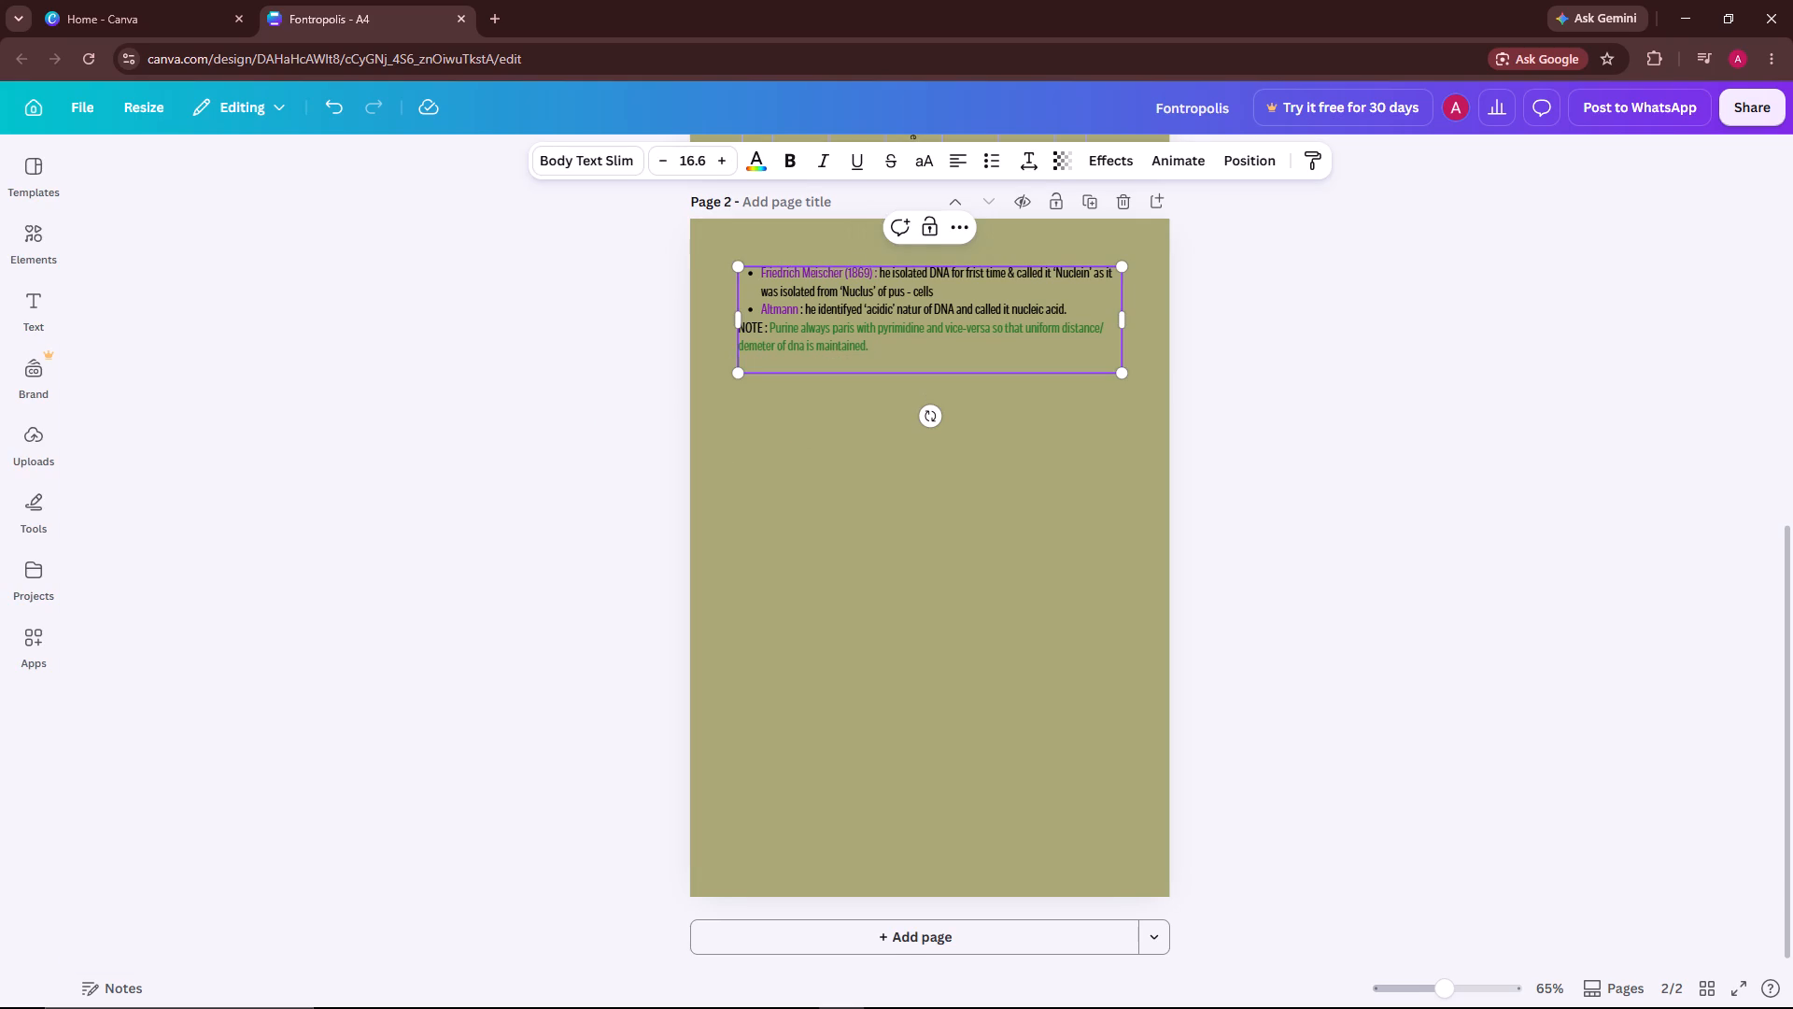
{"action": "type", "text": "NOTE"}
{"action": "key", "text": "space"}
{"action": "type", "text": ":"}
{"action": "key", "text": "space"}
Begin the second note's text with "Z" after its "NOTE :" label.
{"action": "key", "text": "z"}
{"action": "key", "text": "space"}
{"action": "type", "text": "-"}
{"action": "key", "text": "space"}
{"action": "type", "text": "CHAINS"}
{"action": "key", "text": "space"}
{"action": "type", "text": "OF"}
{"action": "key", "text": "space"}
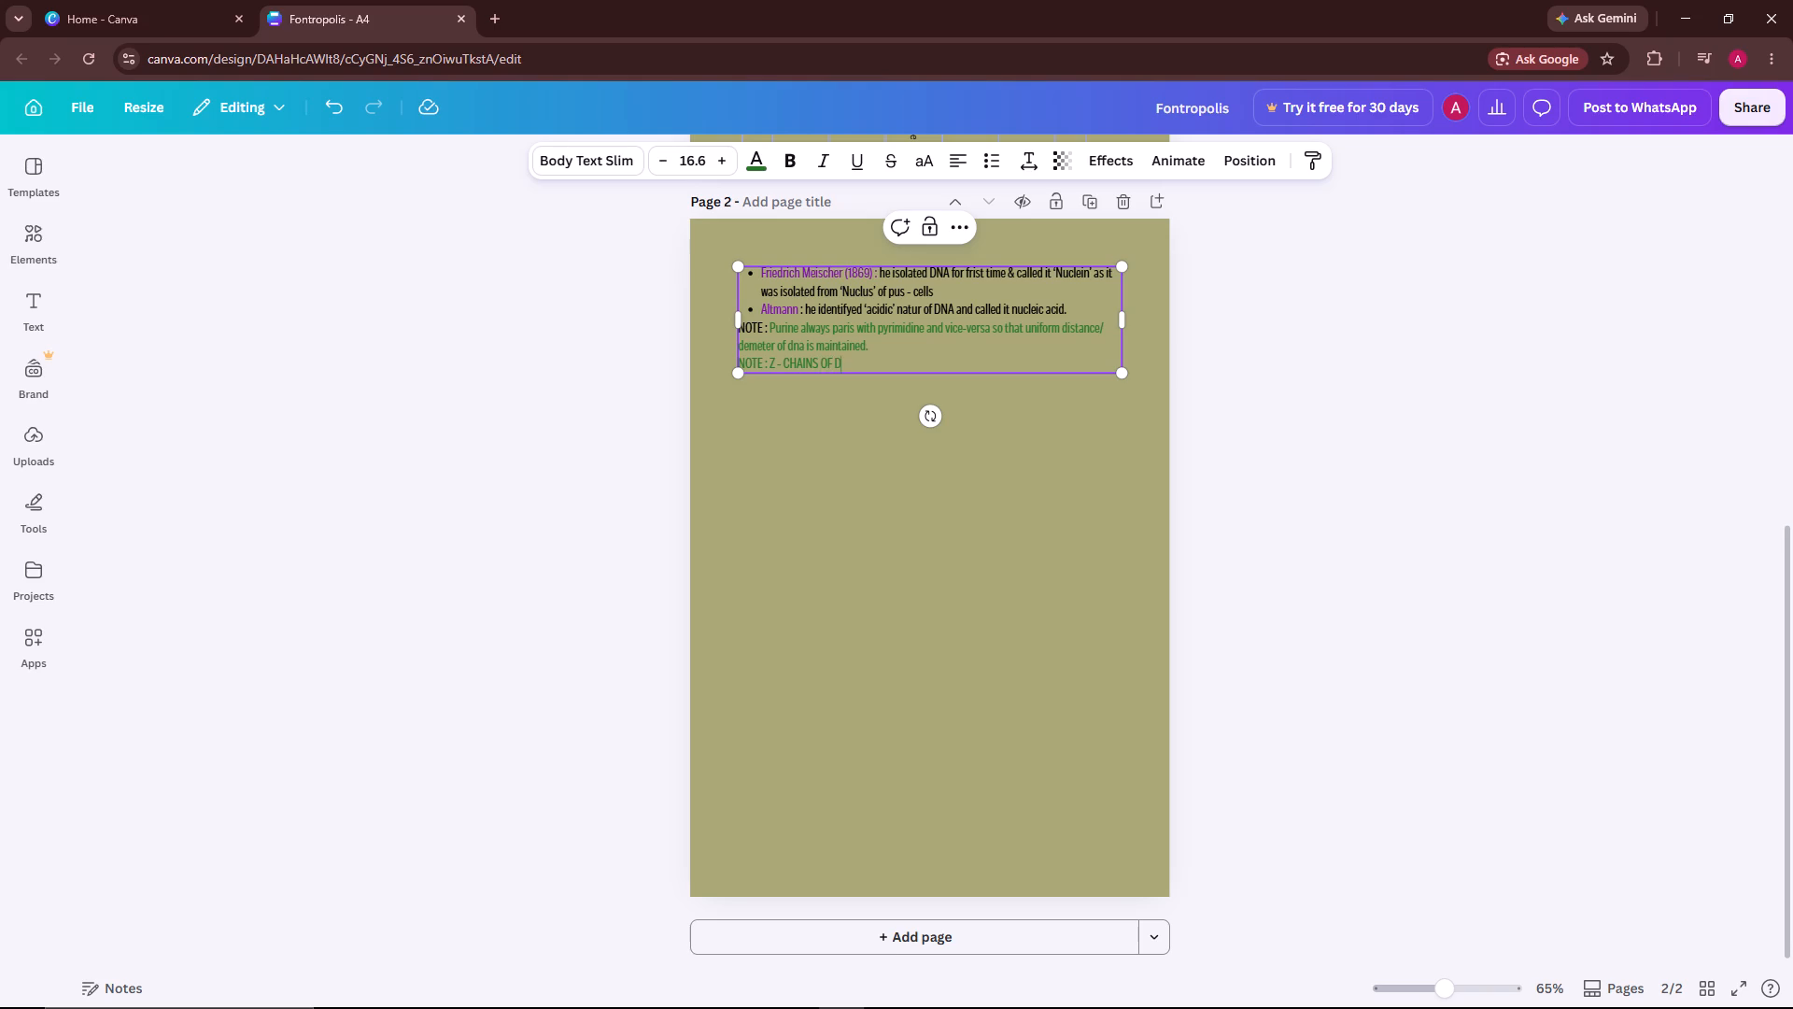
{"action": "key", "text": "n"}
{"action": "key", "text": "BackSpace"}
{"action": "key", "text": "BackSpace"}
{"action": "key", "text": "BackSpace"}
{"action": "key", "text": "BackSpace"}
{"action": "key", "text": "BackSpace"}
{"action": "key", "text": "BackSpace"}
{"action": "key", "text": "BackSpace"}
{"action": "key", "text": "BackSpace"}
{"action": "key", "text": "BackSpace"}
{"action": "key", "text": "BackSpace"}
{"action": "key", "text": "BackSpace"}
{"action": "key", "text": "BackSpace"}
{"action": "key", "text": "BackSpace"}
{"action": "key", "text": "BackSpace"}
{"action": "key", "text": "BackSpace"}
Continue the second note after "Z" with "- chains of dna are" in lowercase.
{"action": "key", "text": "space"}
{"action": "type", "text": "-"}
{"action": "key", "text": "space"}
{"action": "type", "text": "chains"}
{"action": "key", "text": "space"}
{"action": "type", "text": "of dna"}
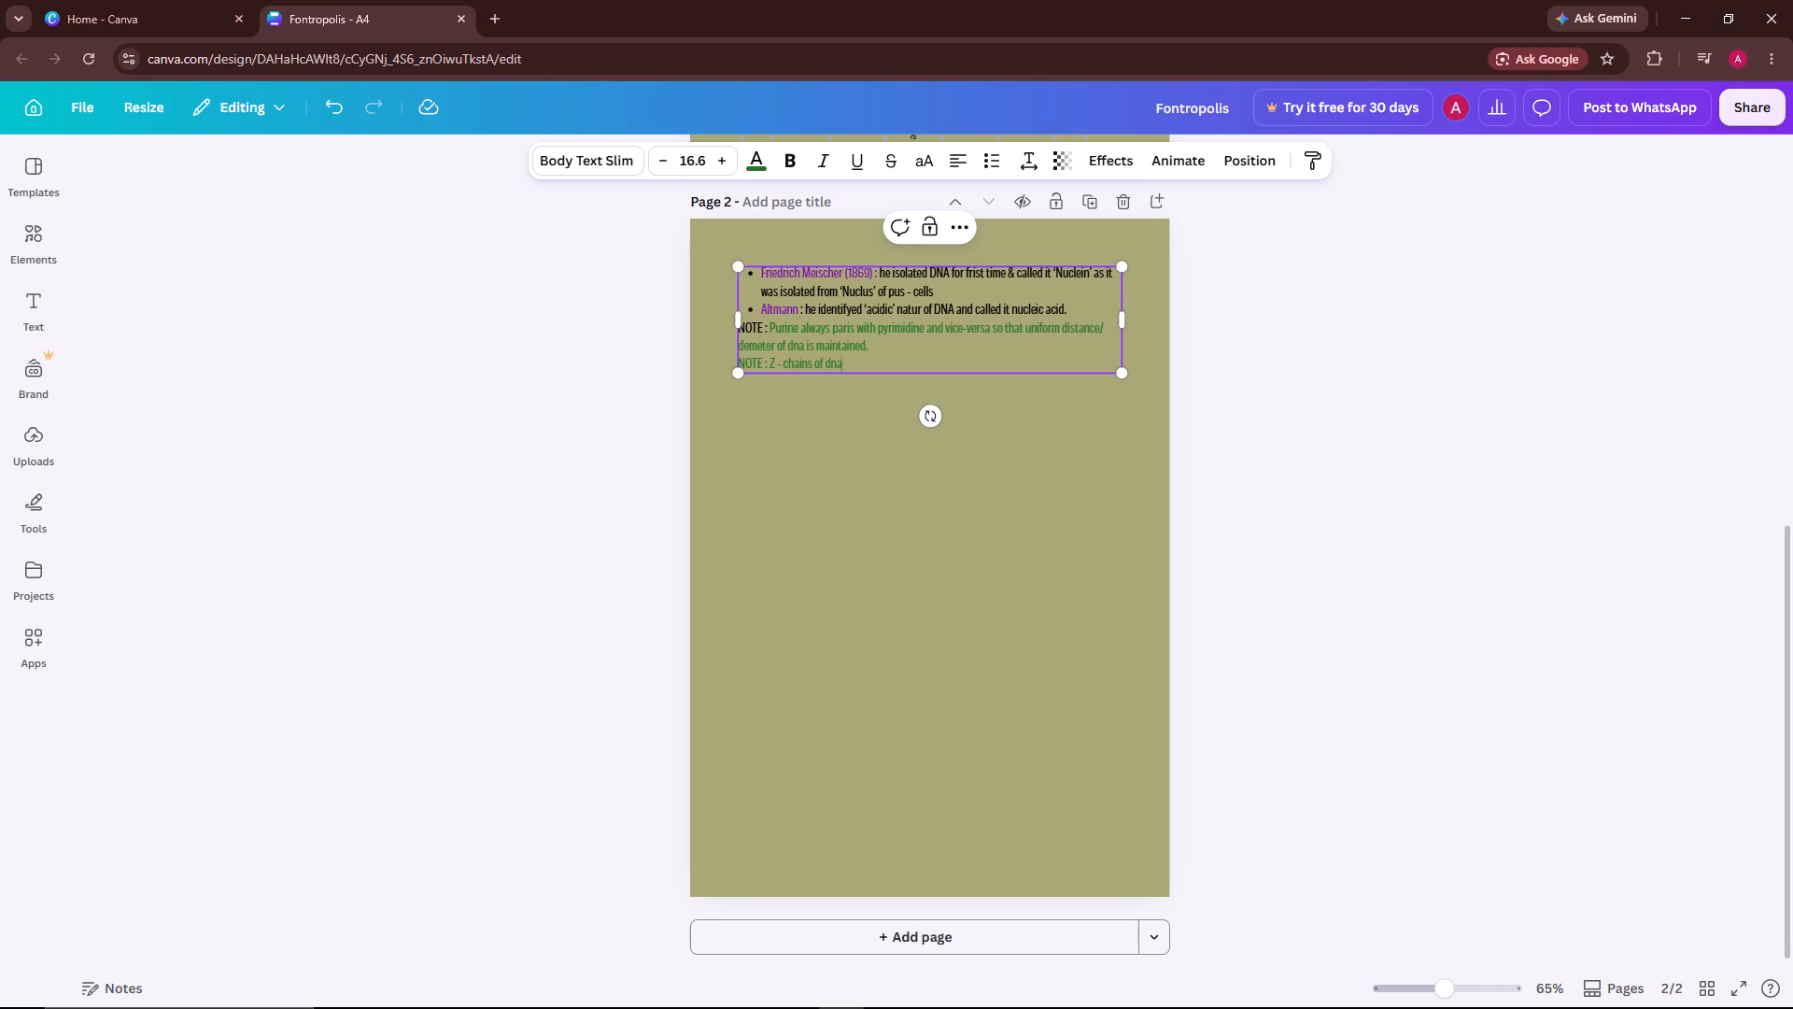
{"action": "key", "text": "space"}
{"action": "type", "text": "are"}
{"action": "key", "text": "space"}
Finish the second note's sentence with "coiled in right handed fashion.".
{"action": "type", "text": "coil"}
{"action": "type", "text": "ed"}
{"action": "key", "text": "space"}
{"action": "type", "text": "in"}
{"action": "key", "text": "space"}
{"action": "type", "text": "right handed fashion"}
{"action": "key", "text": "period"}
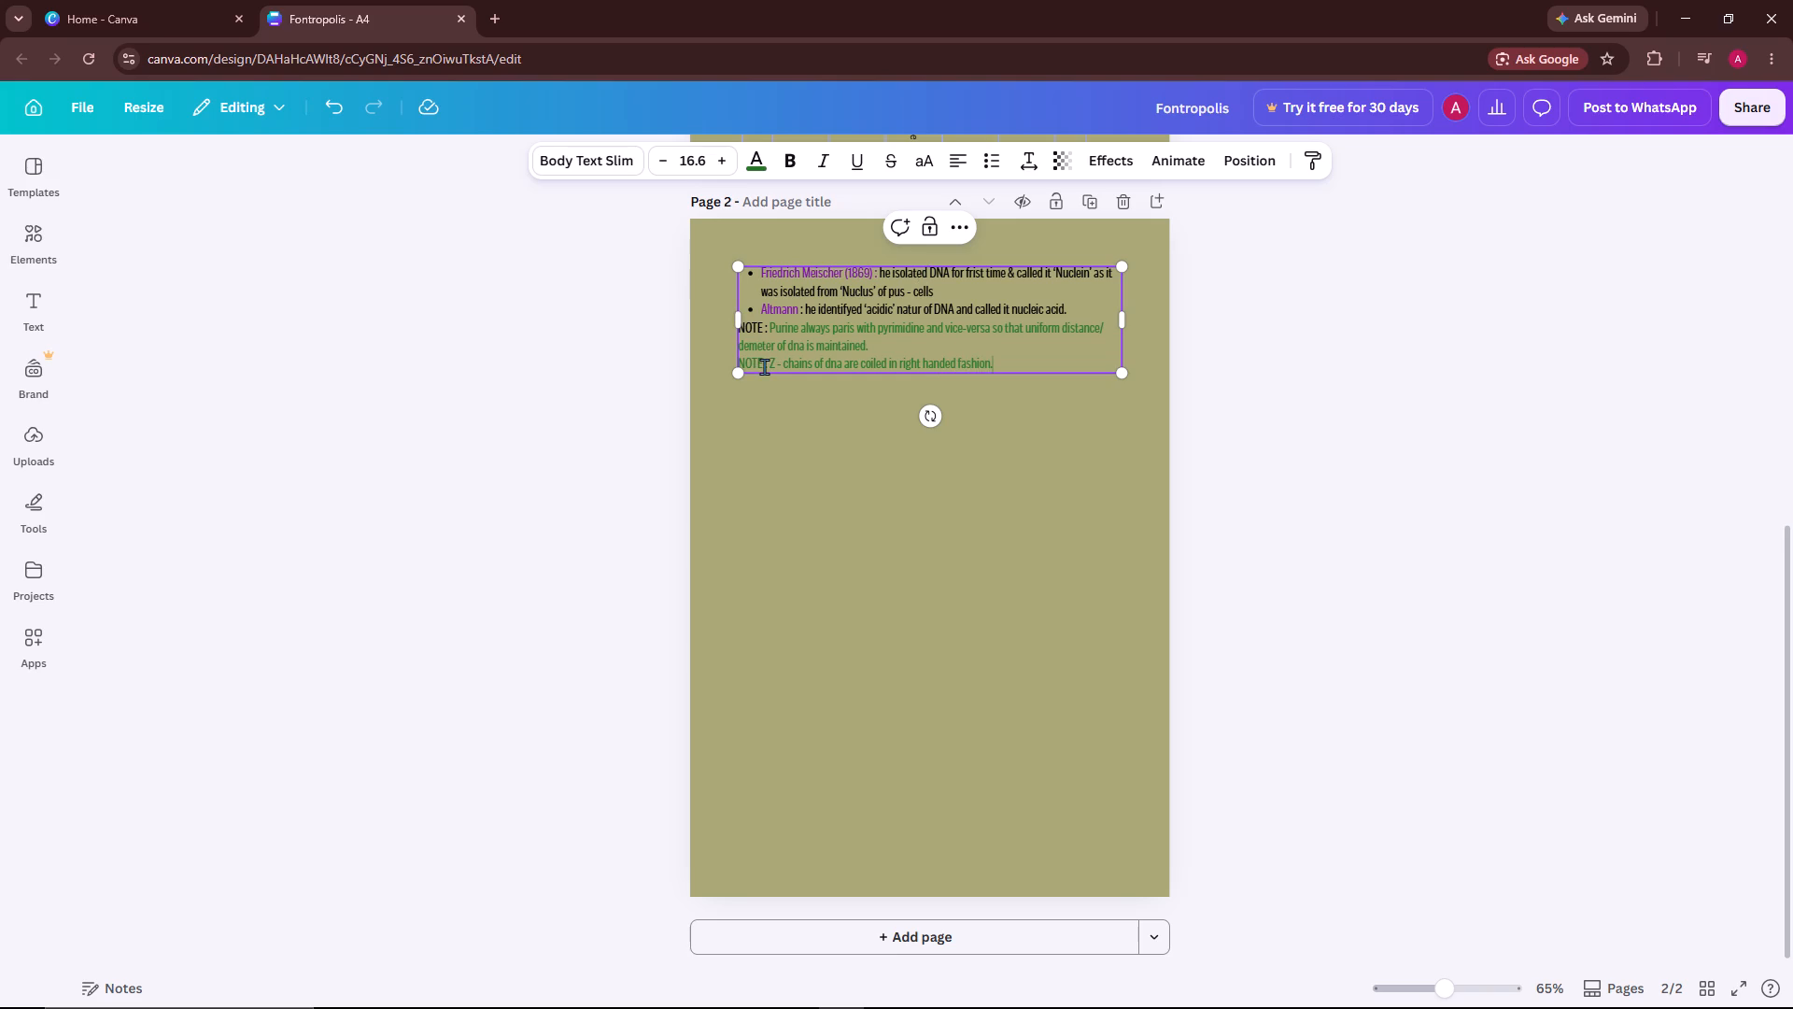
Colour the second note's "NOTE :" label black, leaving out its sentence.
{"action": "left_click_drag", "start_coordinate": [766, 365], "coordinate": [738, 365]}
{"action": "left_click", "coordinate": [738, 365]}
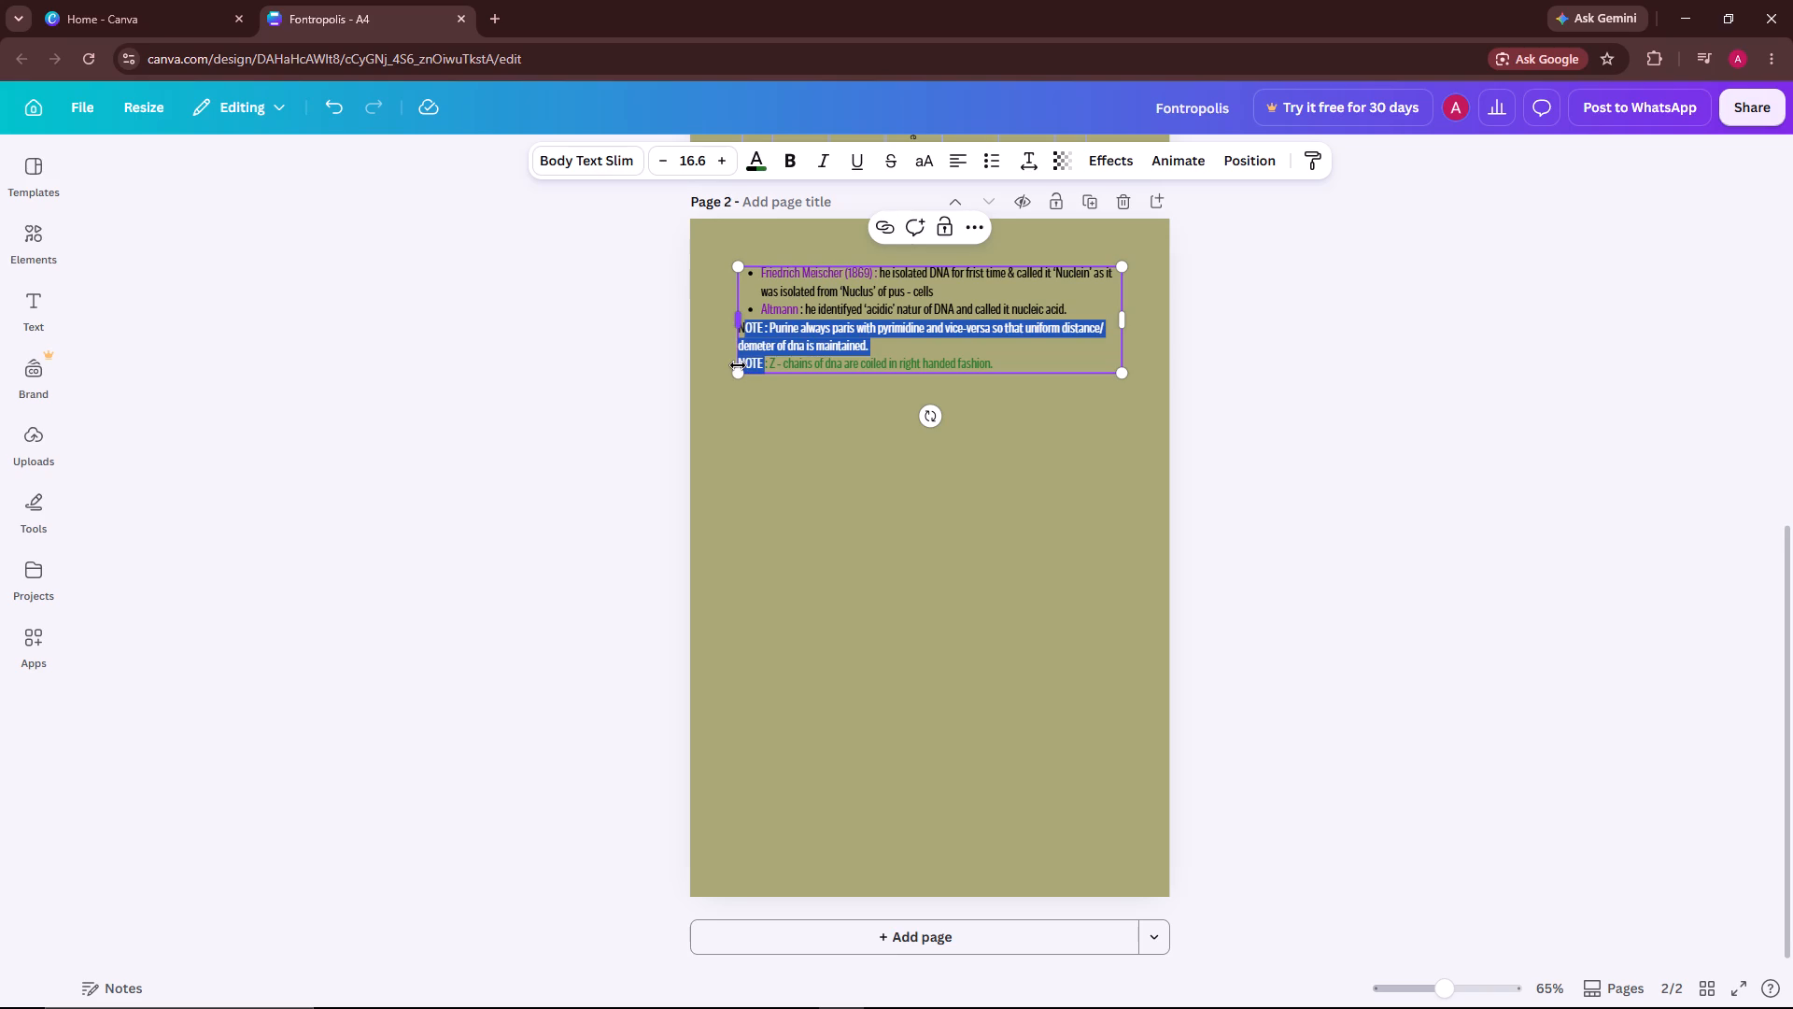
{"action": "left_click", "coordinate": [768, 363]}
{"action": "left_click_drag", "start_coordinate": [768, 363], "coordinate": [744, 363]}
{"action": "left_click", "coordinate": [754, 163]}
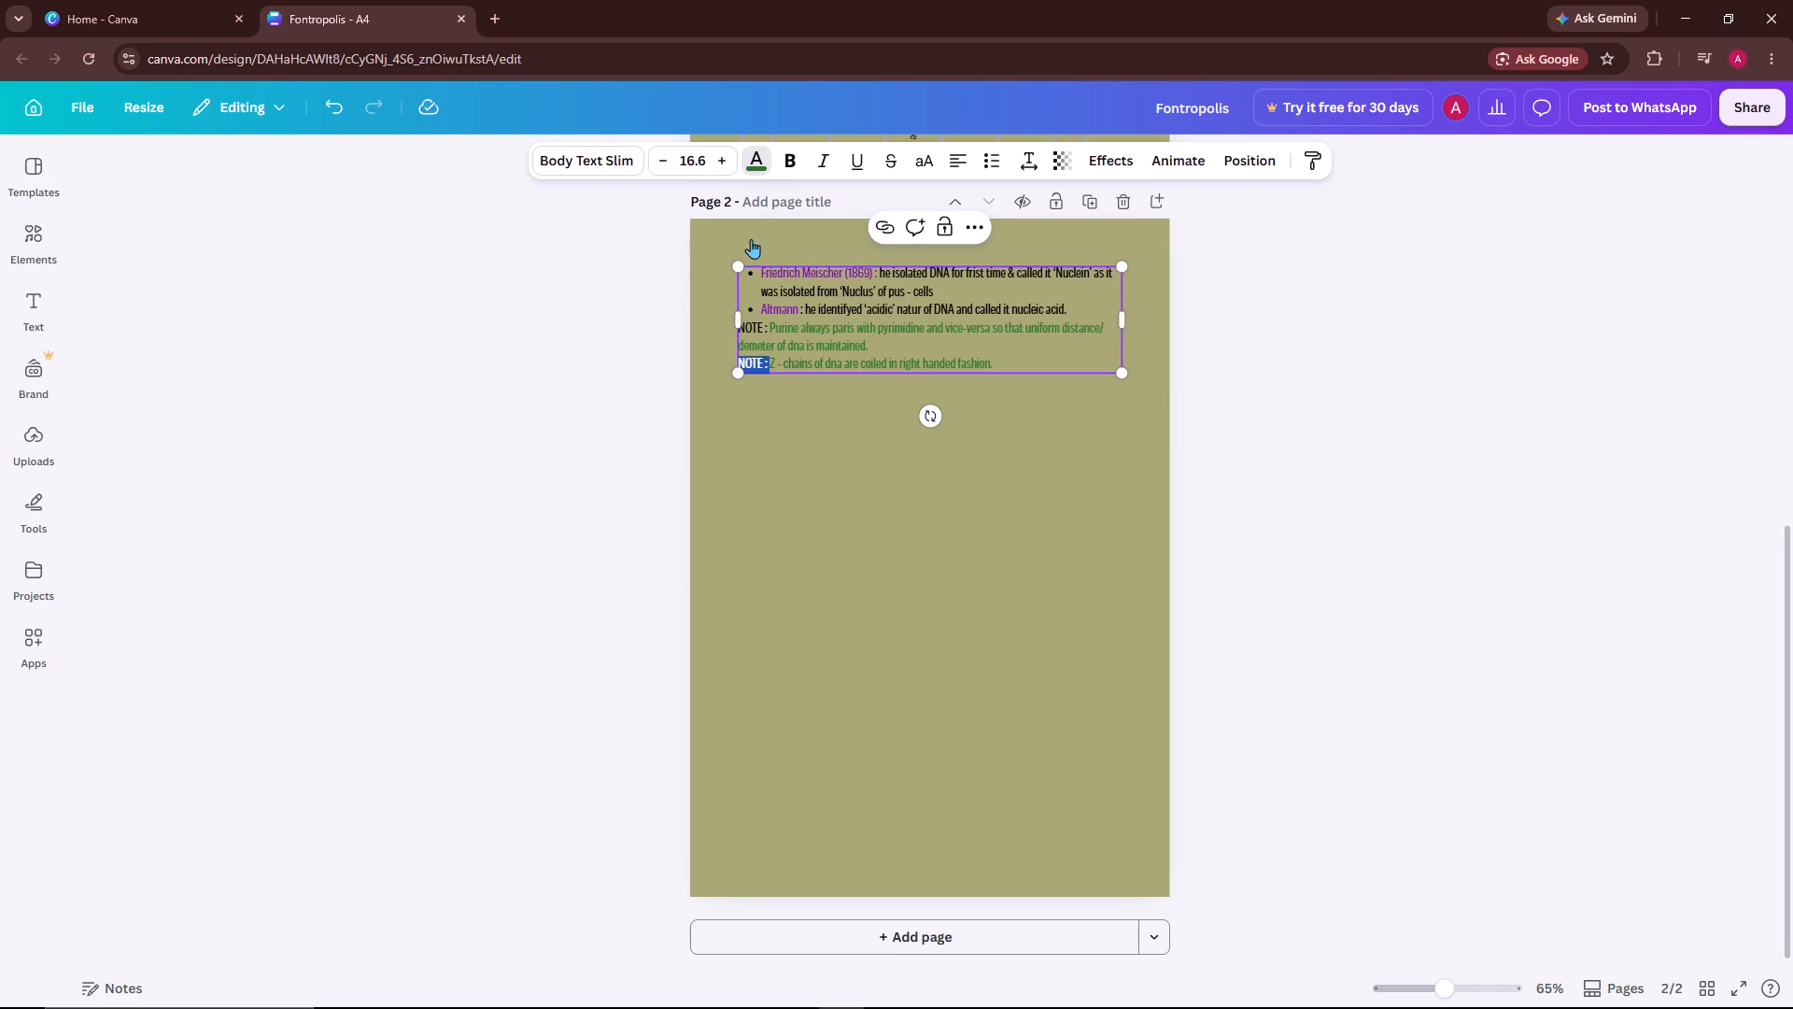
{"action": "left_click", "coordinate": [368, 301]}
{"action": "left_click", "coordinate": [504, 299]}
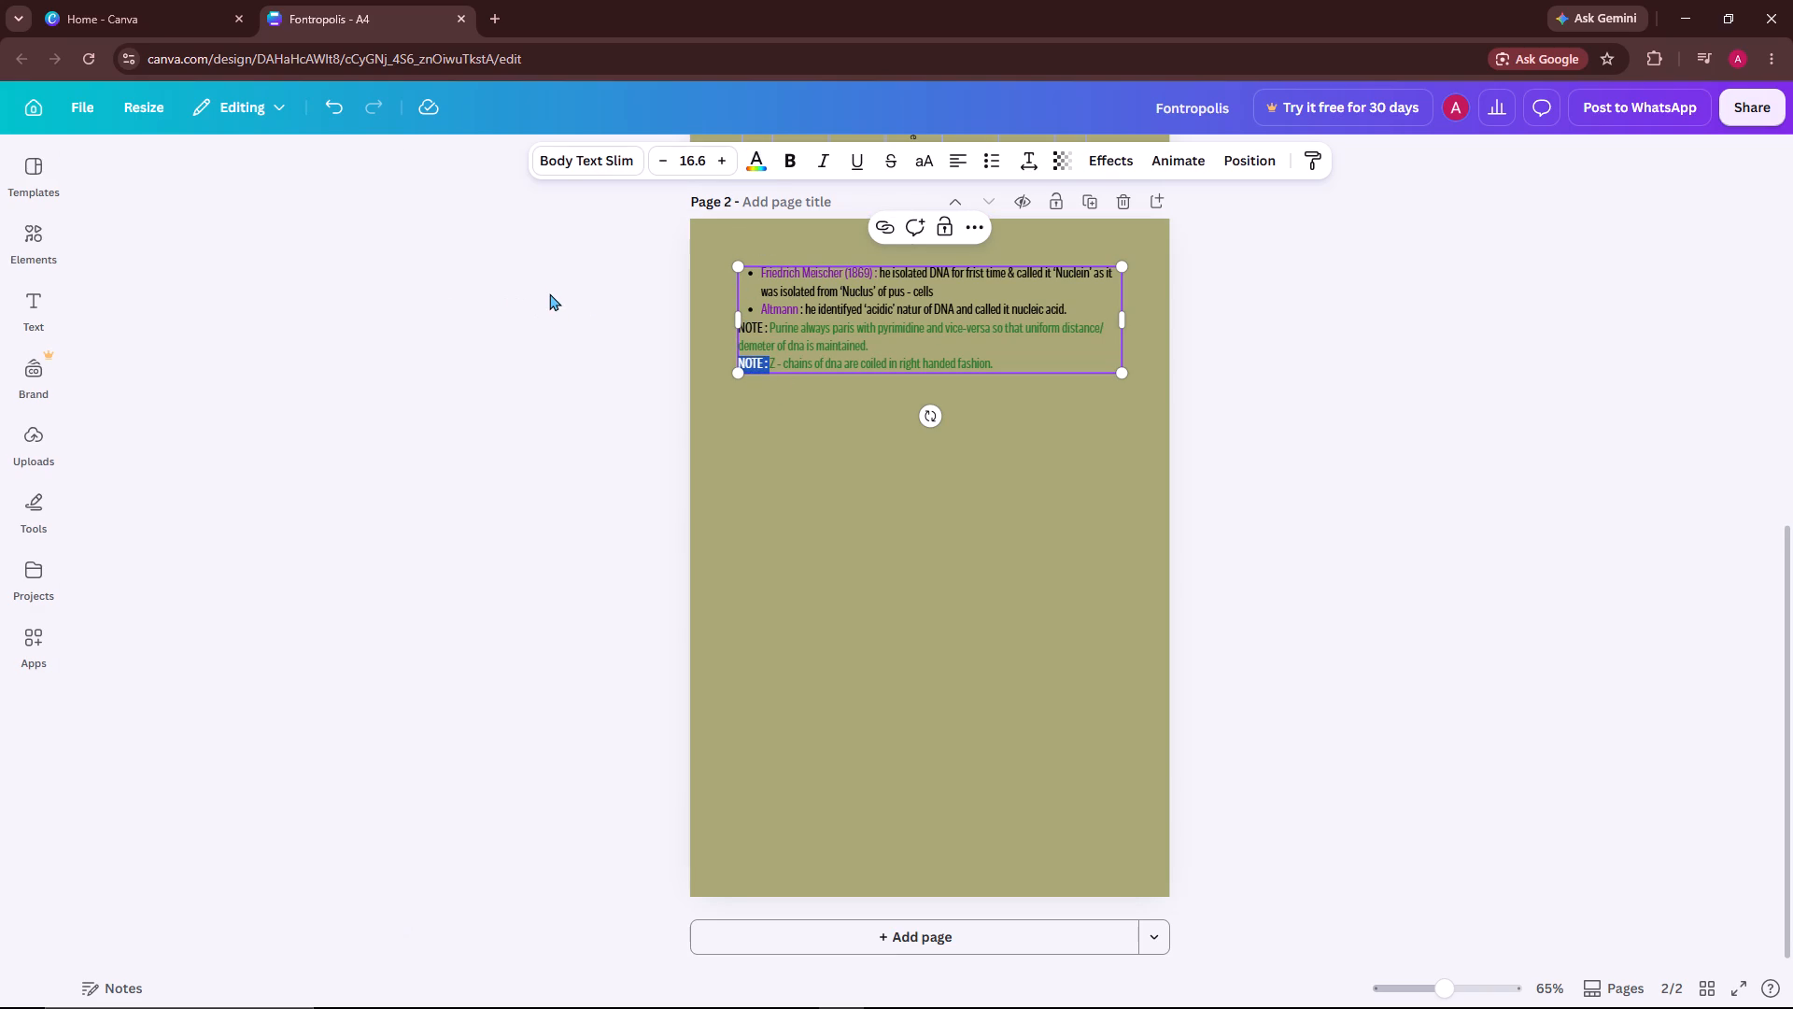
{"action": "left_click", "coordinate": [542, 294]}
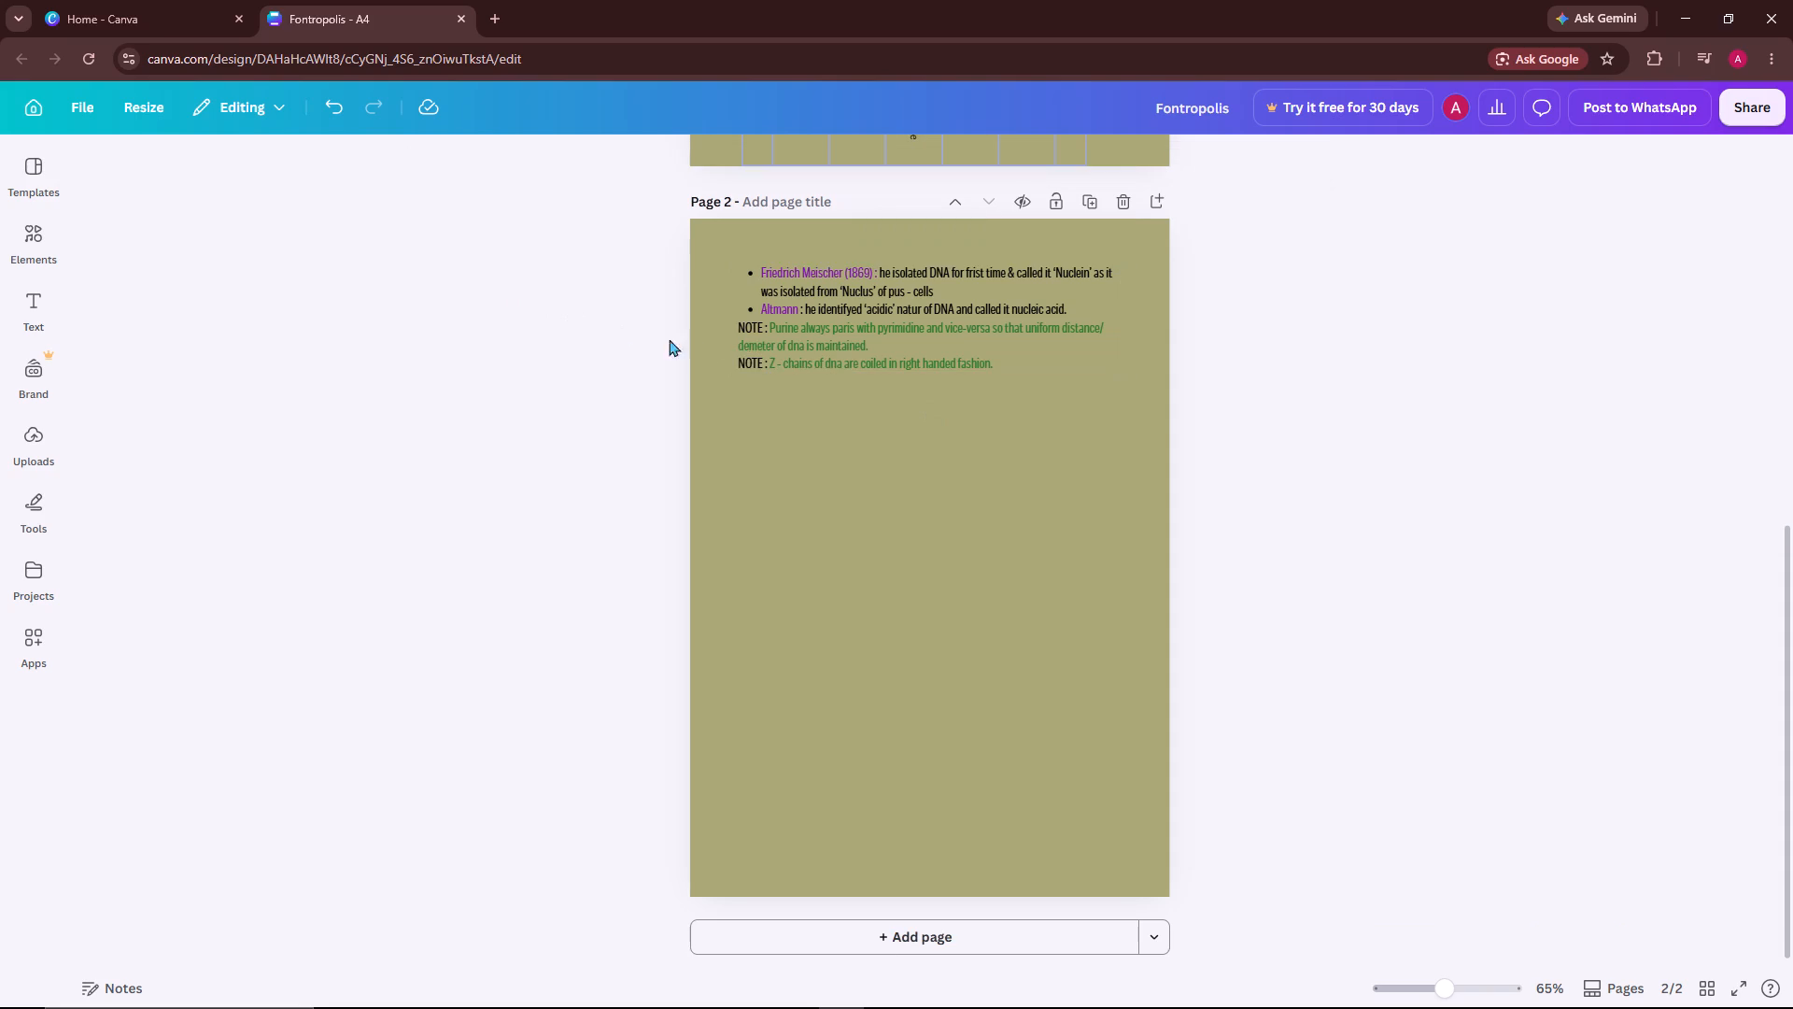
Colour the sentence "Z - chains of dna are coiled in right handed fashion." purple, leaving out its label.
{"action": "left_click", "coordinate": [777, 362]}
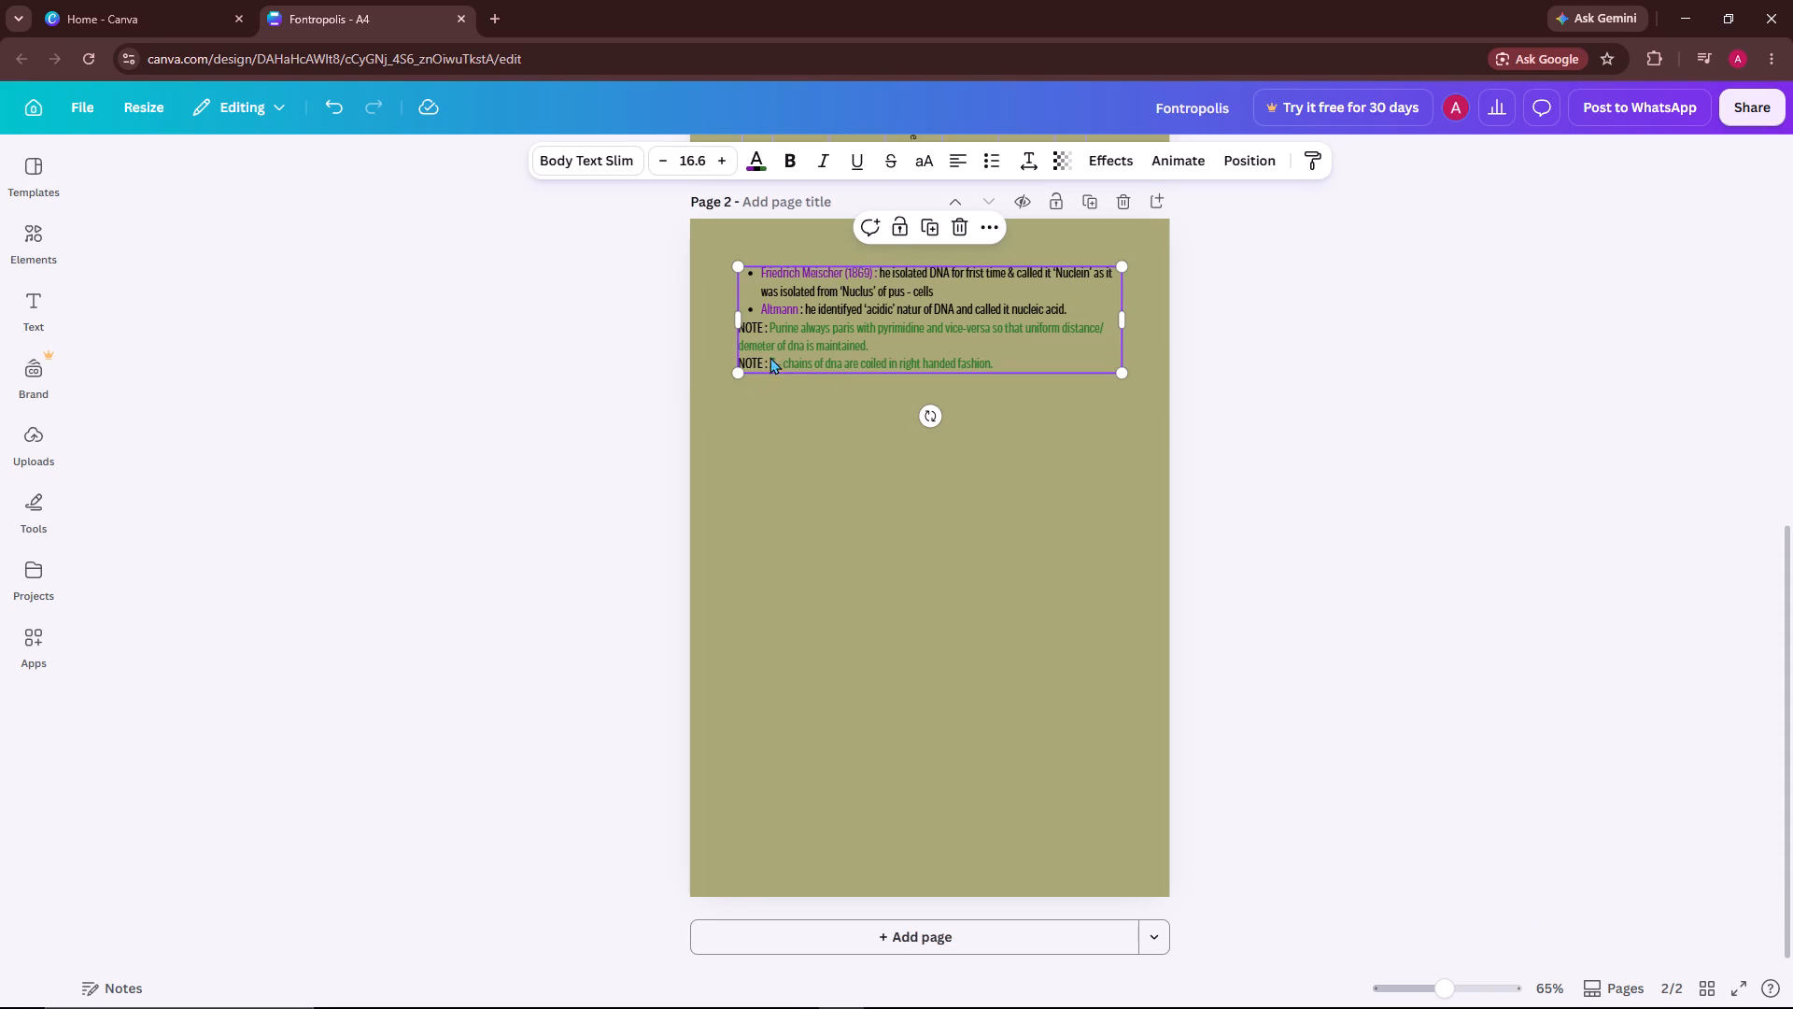
{"action": "left_click", "coordinate": [769, 357]}
{"action": "left_click_drag", "start_coordinate": [769, 357], "coordinate": [972, 363]}
{"action": "left_click", "coordinate": [972, 363]}
{"action": "left_click_drag", "start_coordinate": [996, 359], "coordinate": [772, 372]}
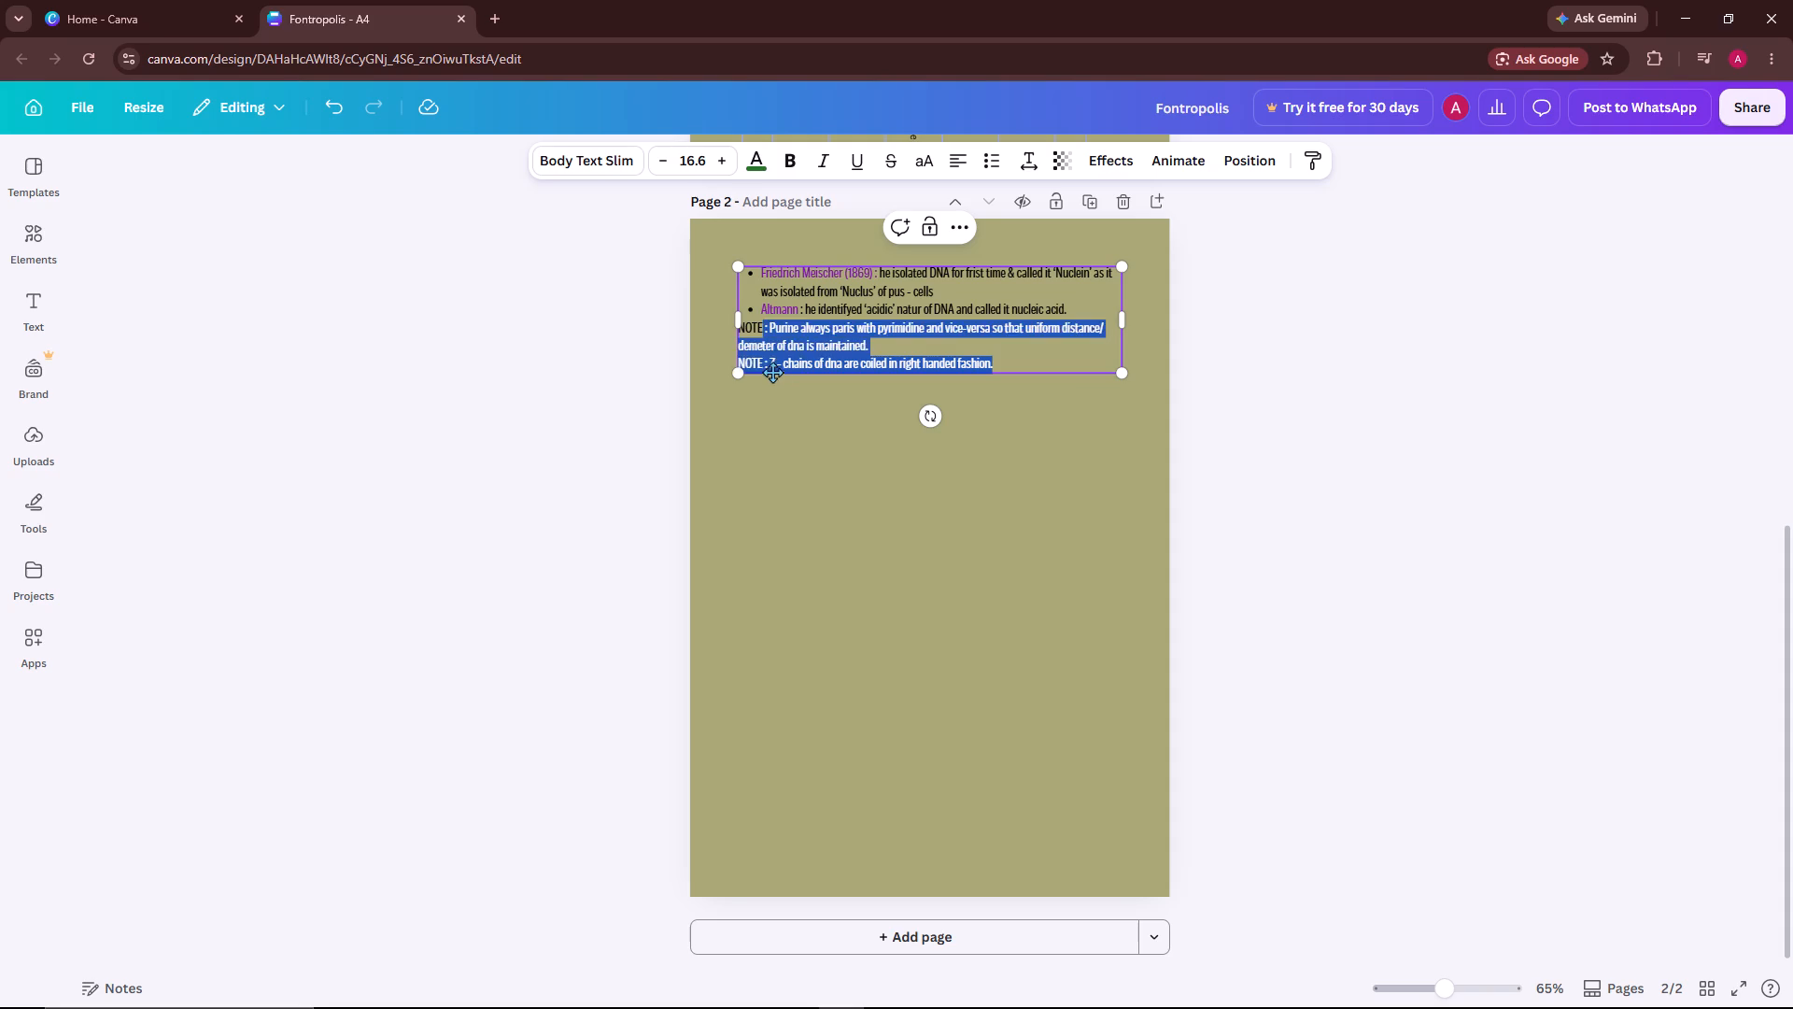
{"action": "left_click_drag", "start_coordinate": [772, 372], "coordinate": [770, 361]}
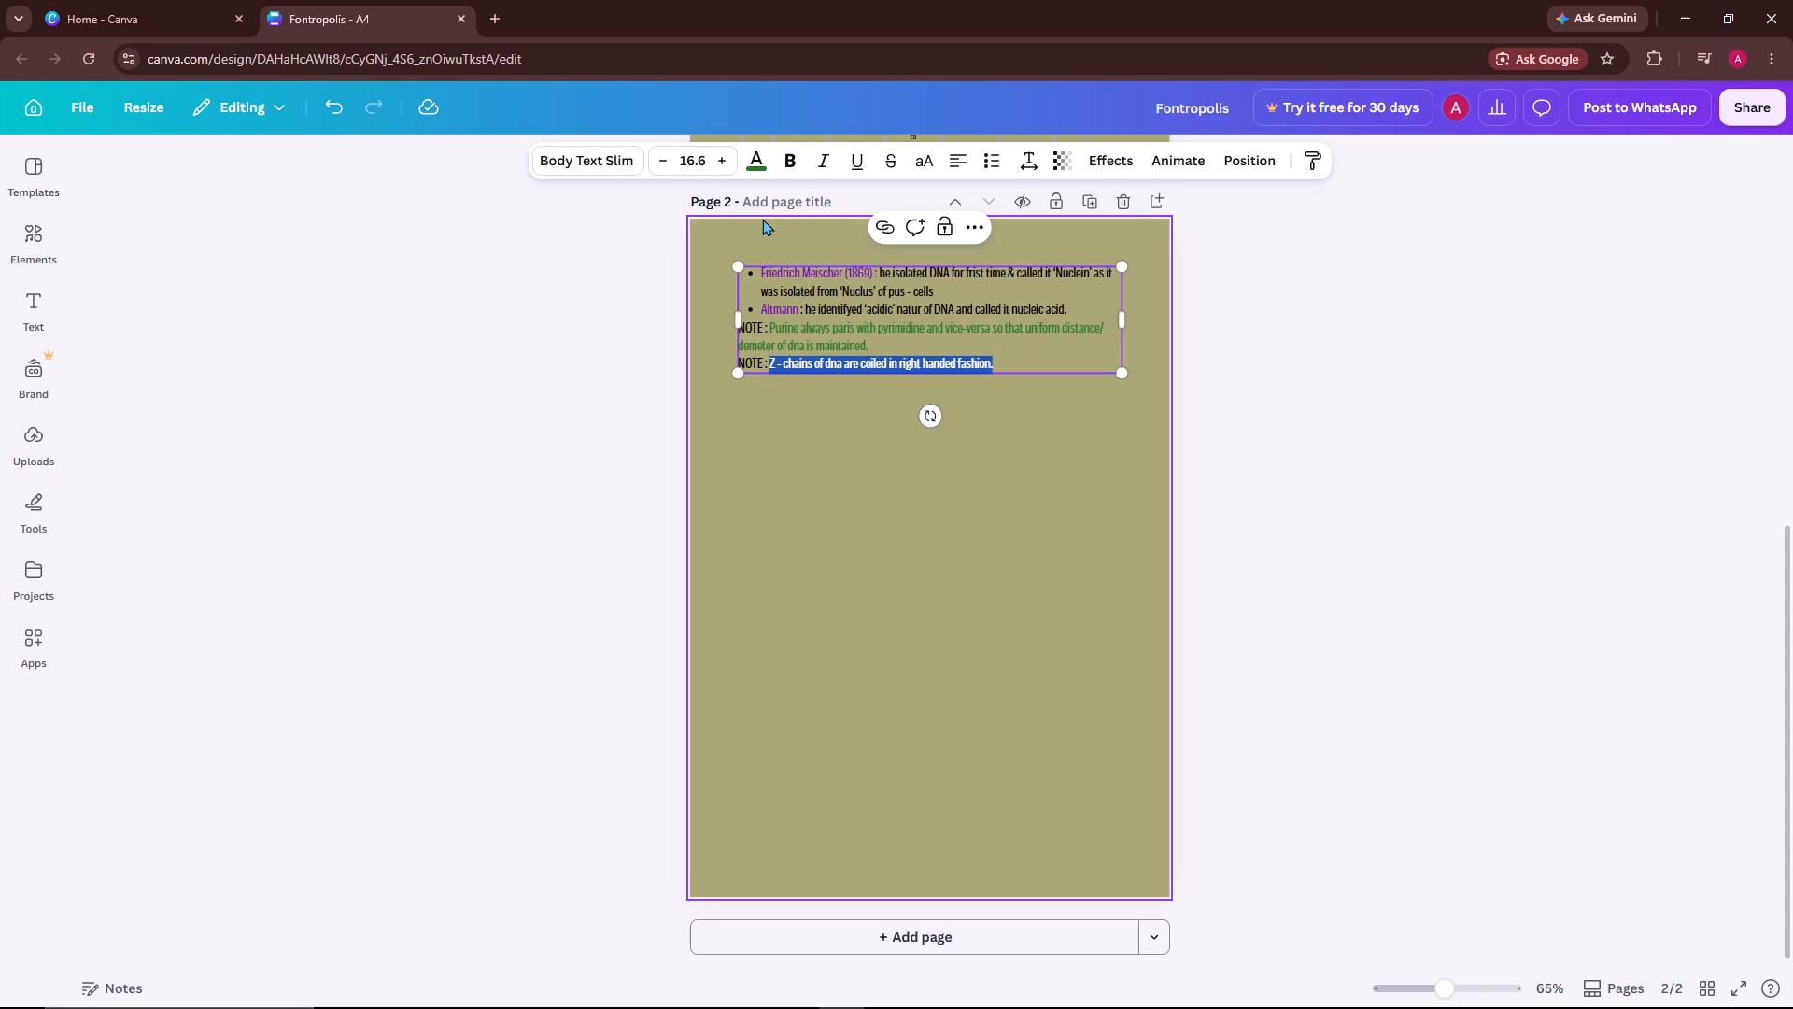
{"action": "left_click", "coordinate": [755, 161]}
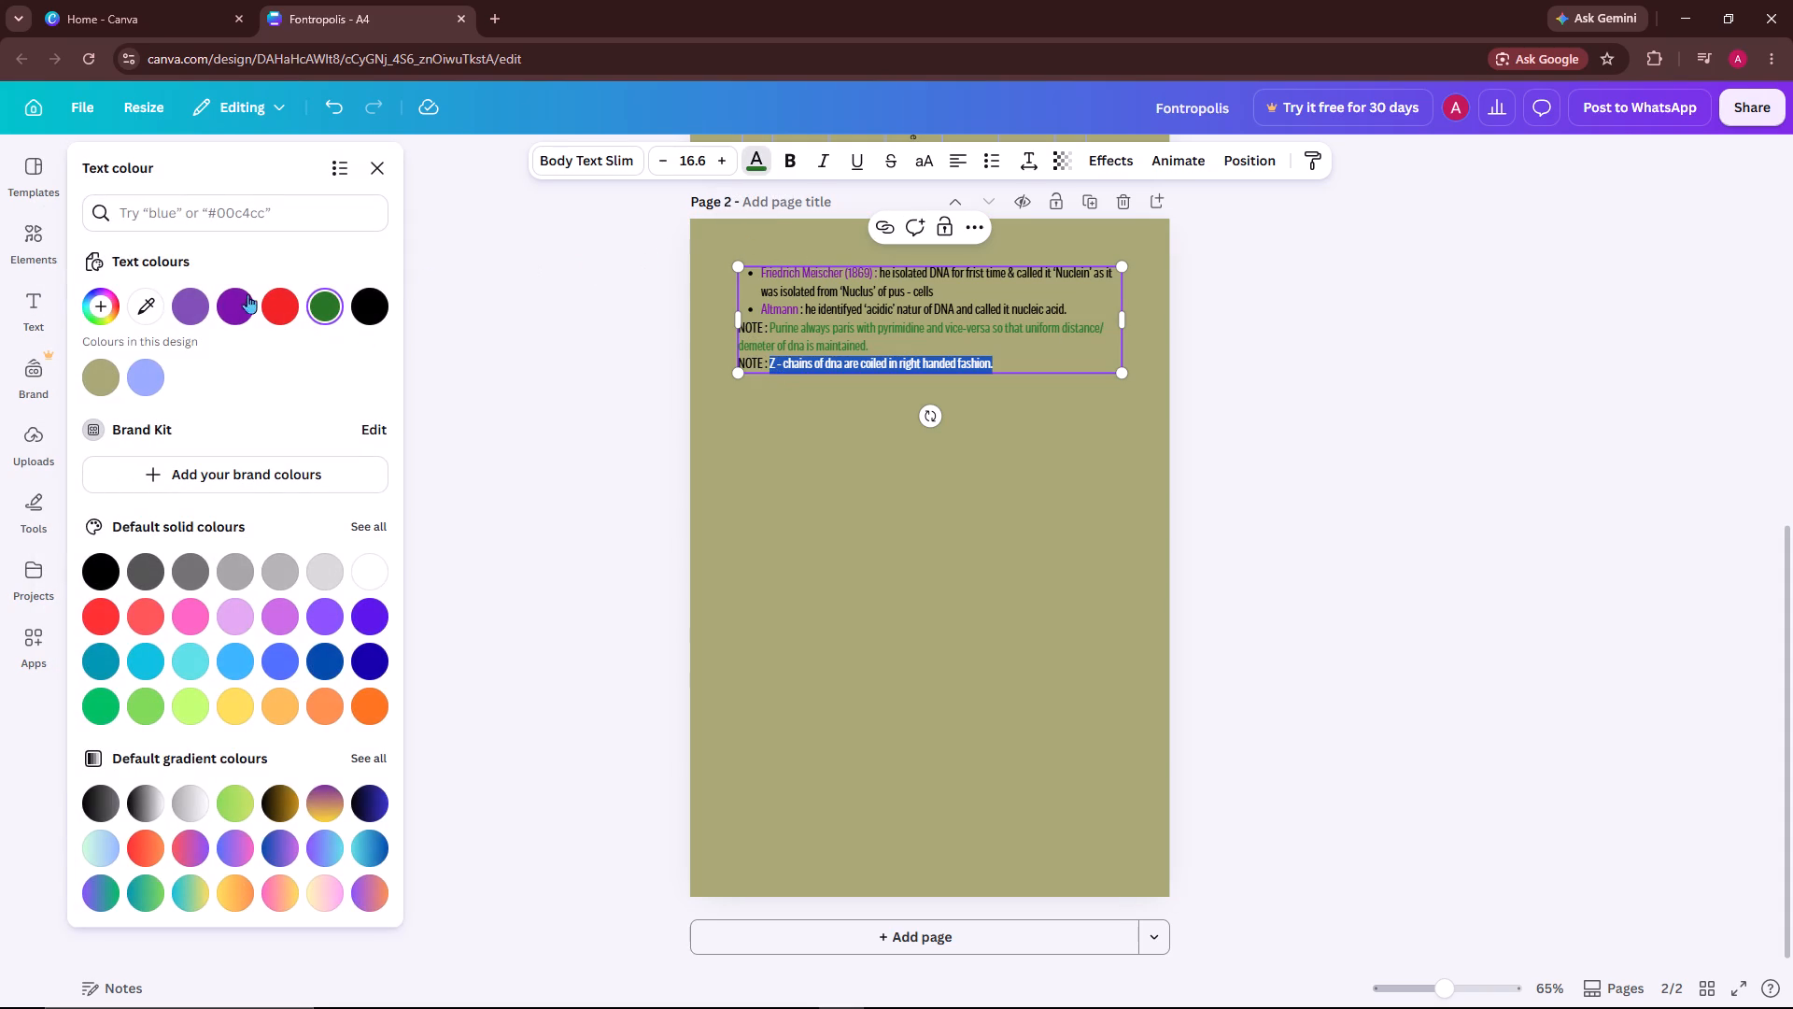
{"action": "left_click", "coordinate": [220, 305]}
{"action": "double_click", "coordinate": [651, 298]}
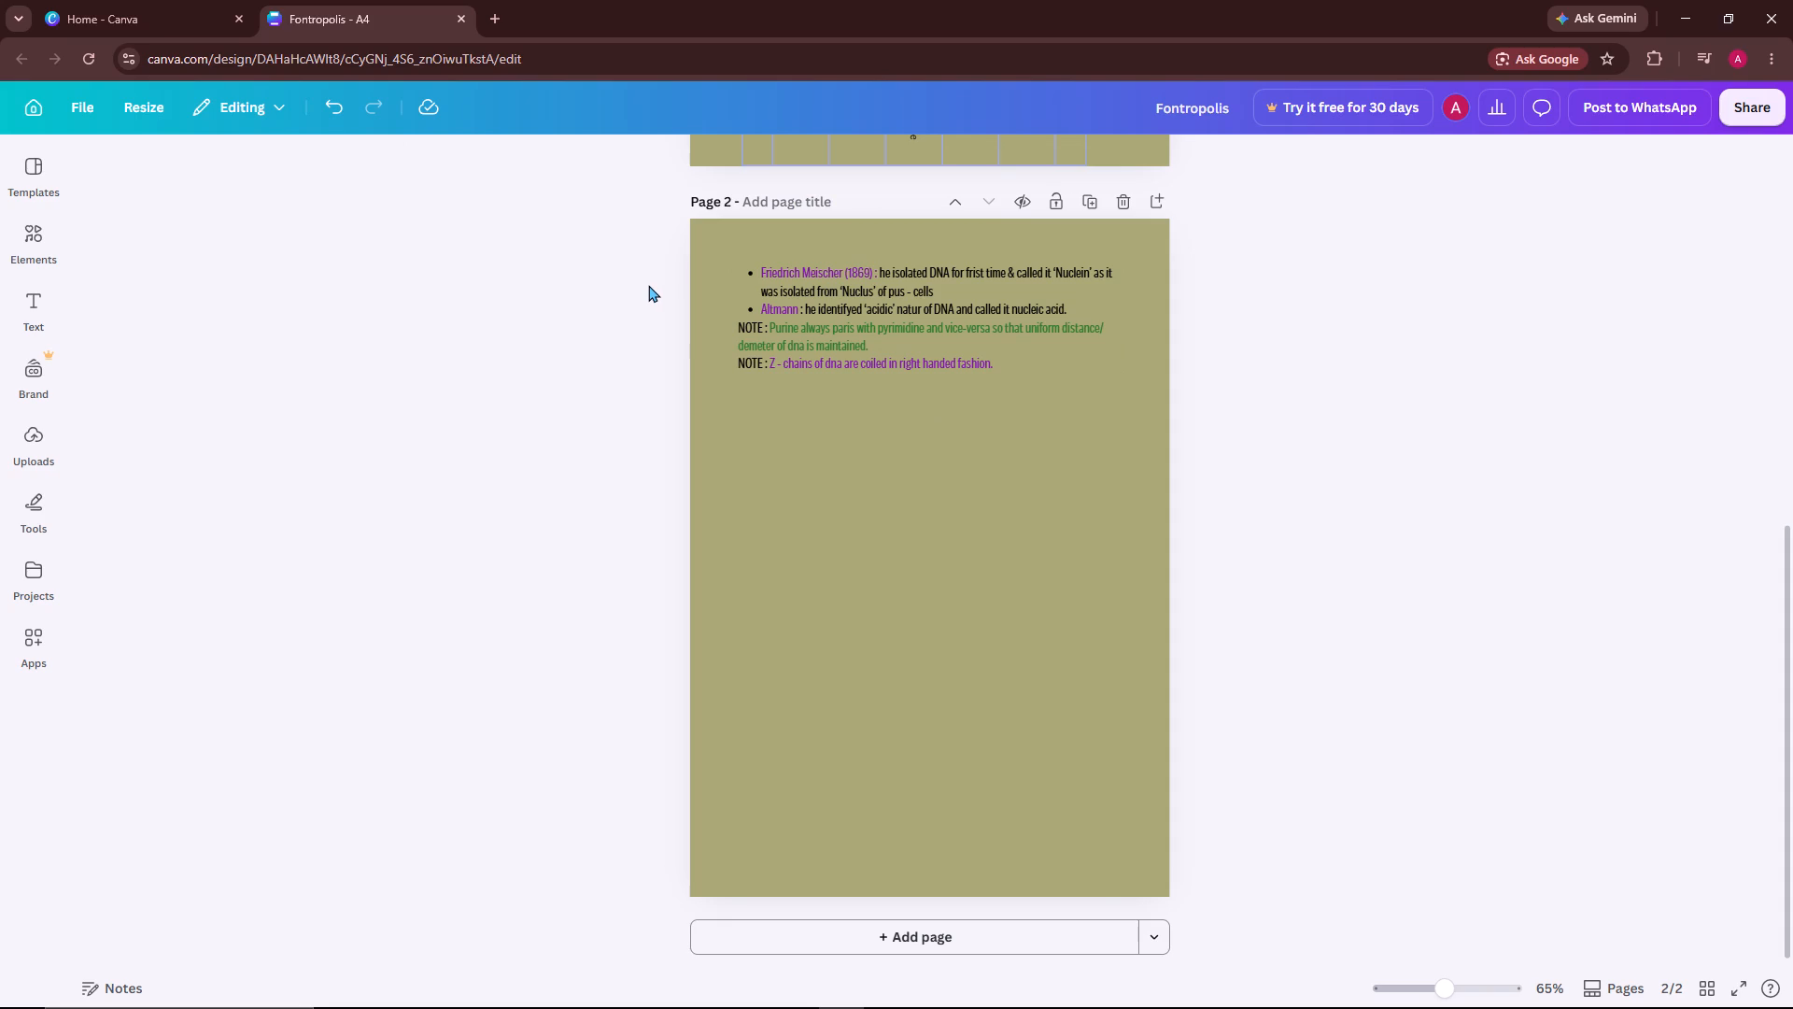
Duplicate the notes text box on page 2 and place the copy below the original.
{"action": "scroll", "coordinate": [887, 436], "scroll_direction": "down", "scroll_amount": 1}
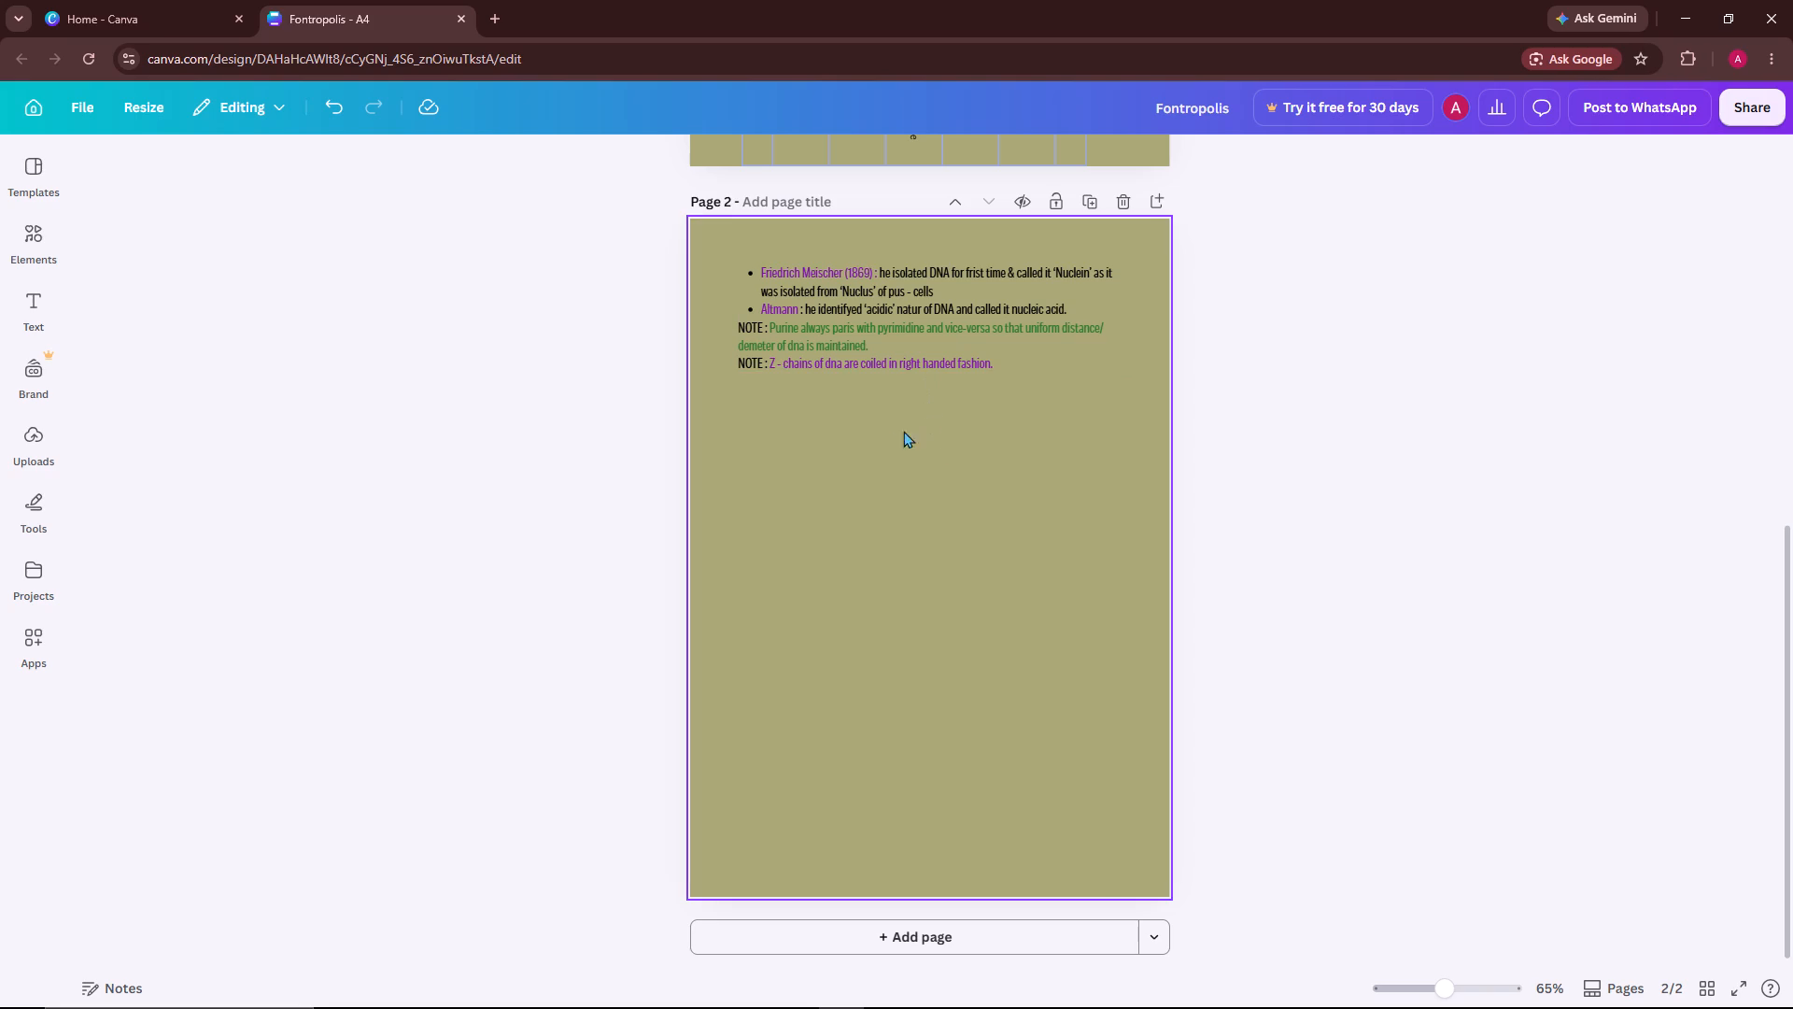
{"action": "left_click", "coordinate": [814, 367]}
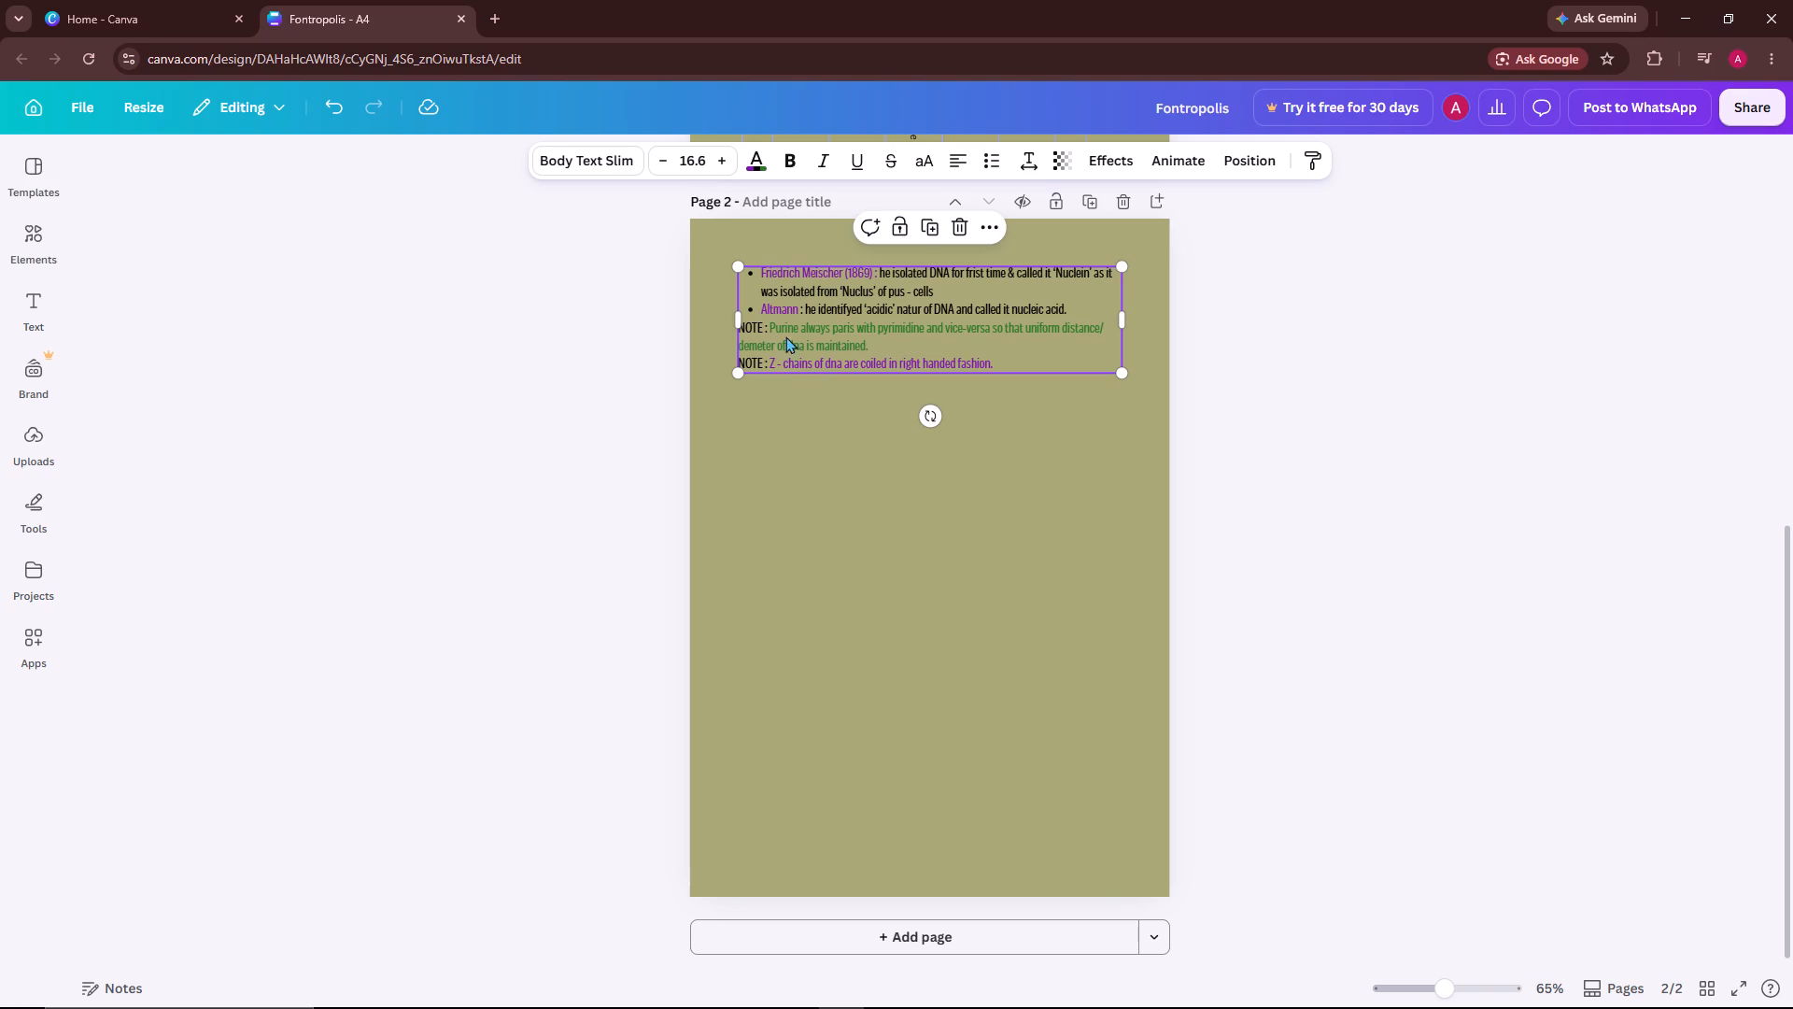
{"action": "left_click", "coordinate": [932, 226]}
{"action": "left_click_drag", "start_coordinate": [895, 341], "coordinate": [895, 519]}
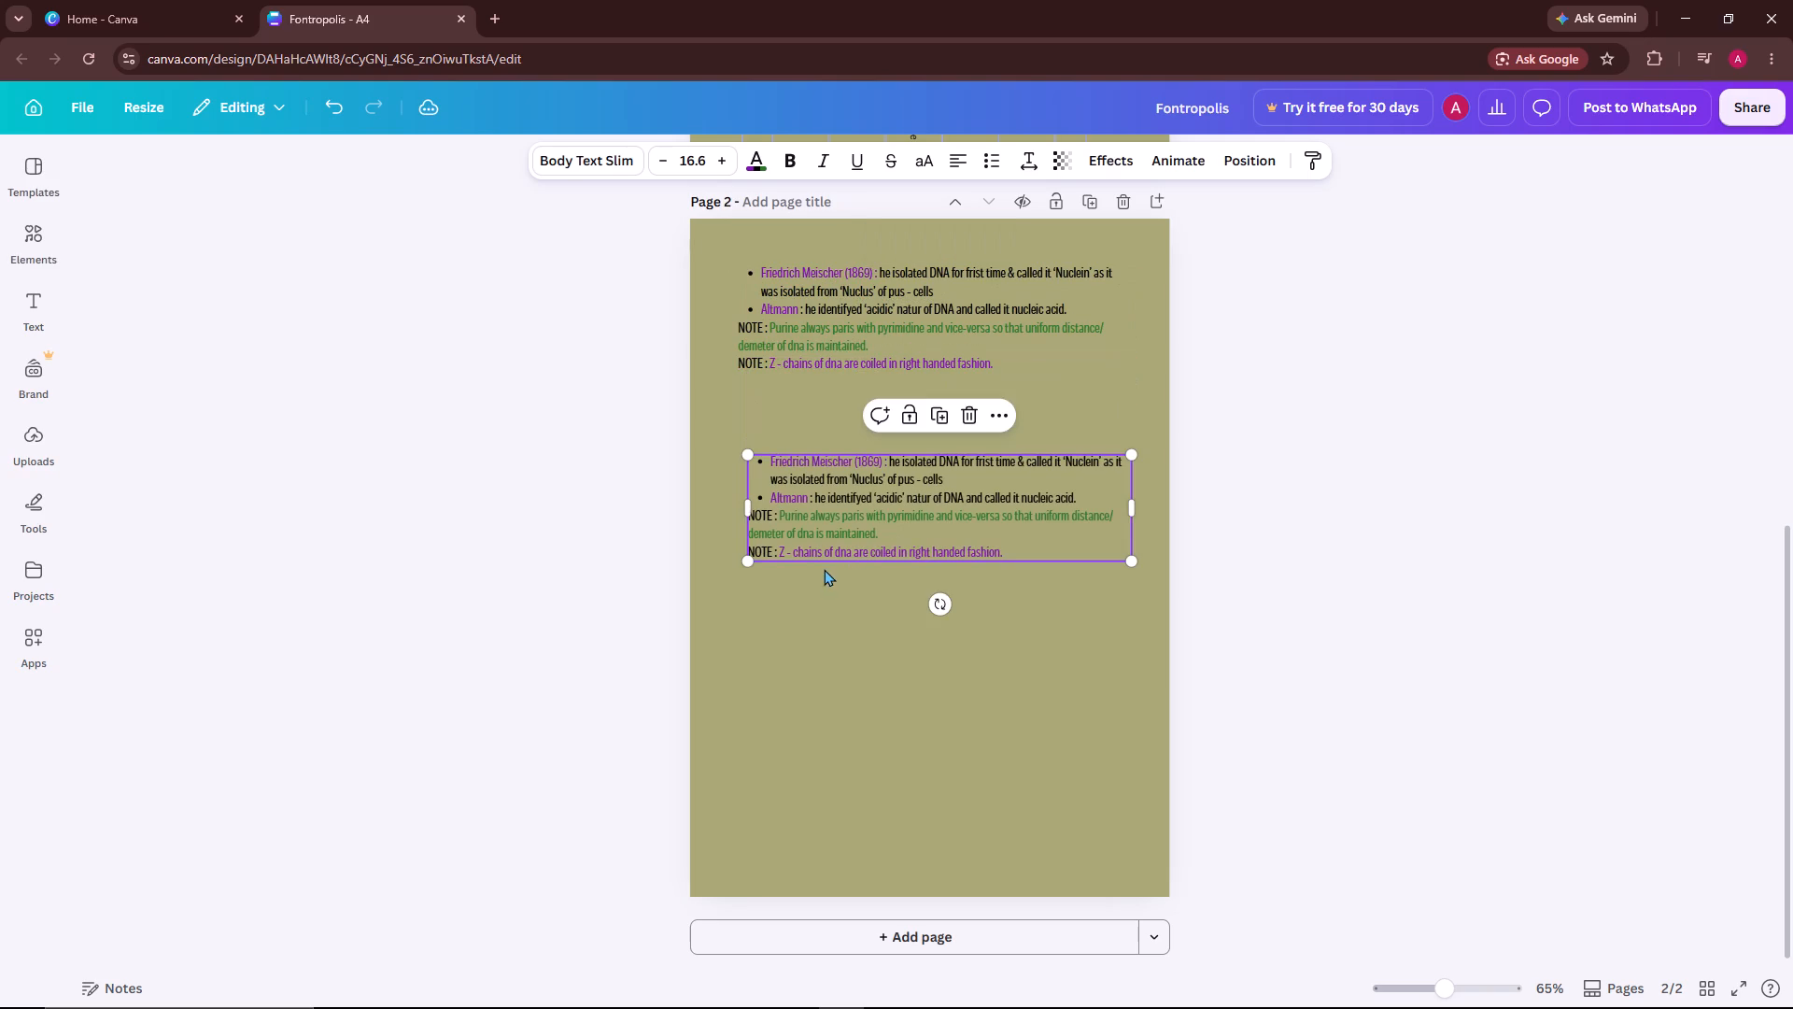
Clear all the text and the bullet from the duplicated text box.
{"action": "double_click", "coordinate": [841, 507]}
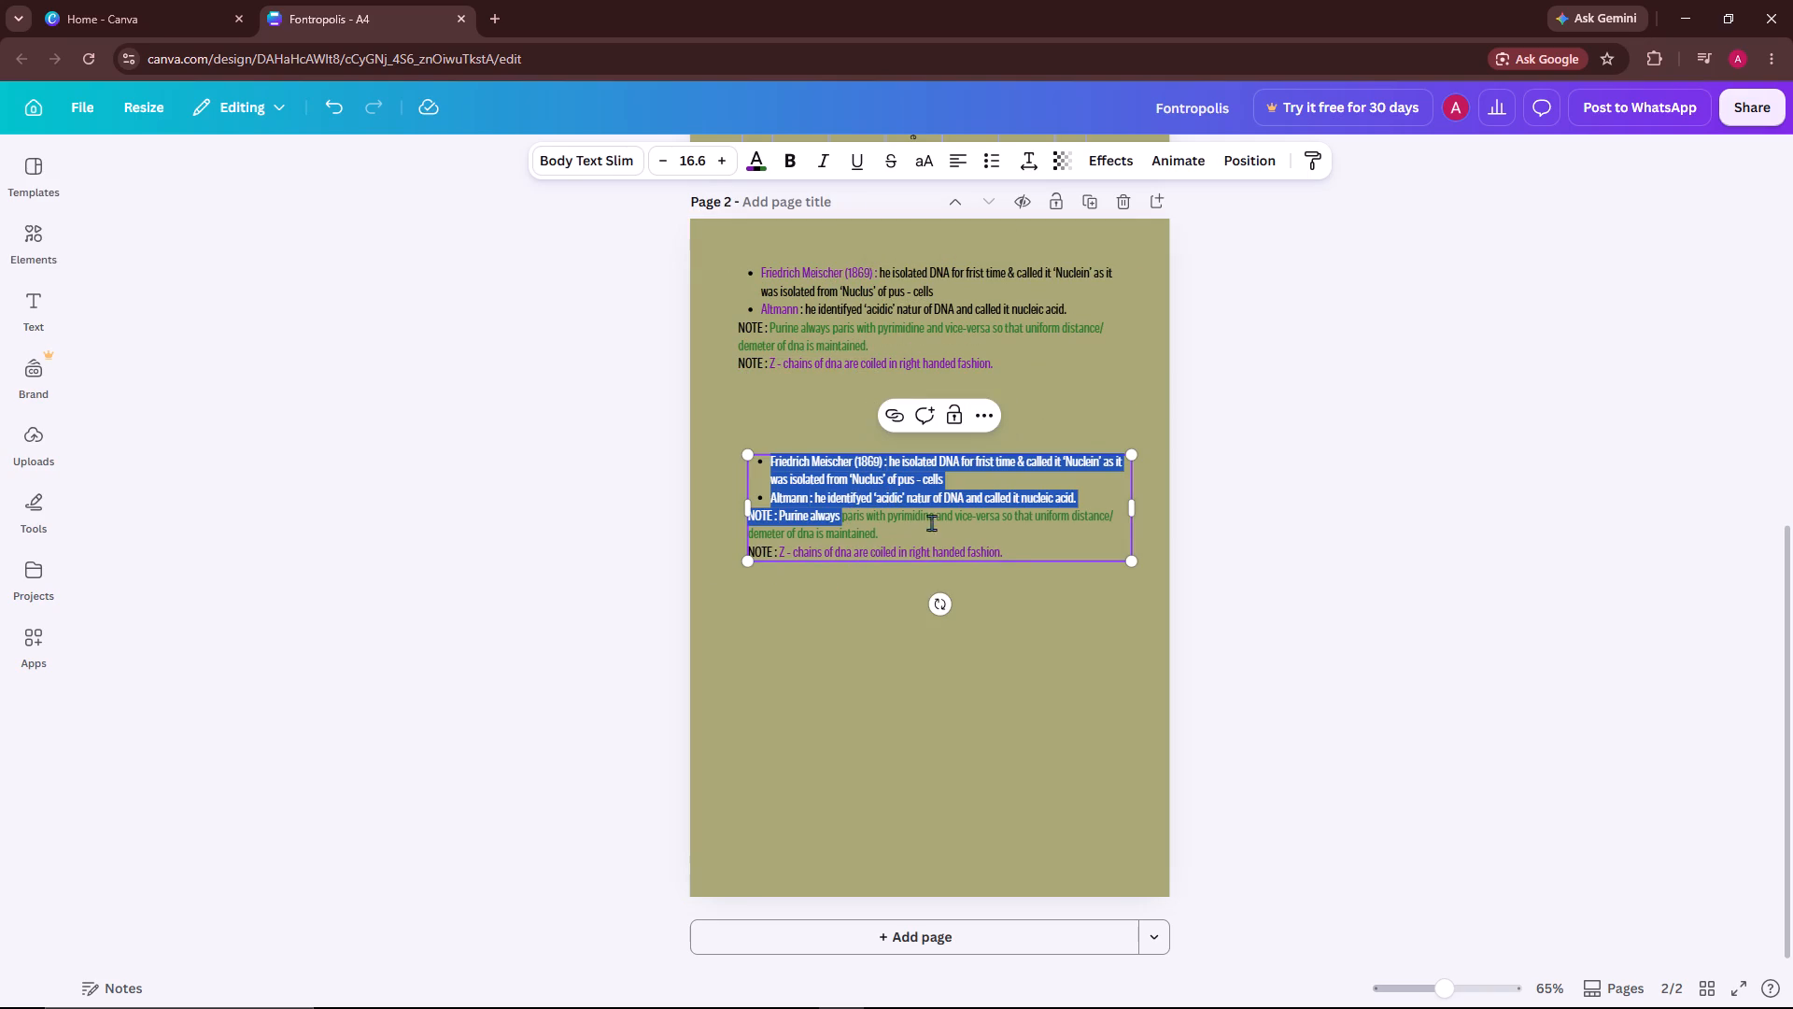
{"action": "left_click_drag", "start_coordinate": [1012, 547], "coordinate": [1012, 556]}
{"action": "double_click", "coordinate": [1023, 555]}
{"action": "left_click", "coordinate": [1023, 555]}
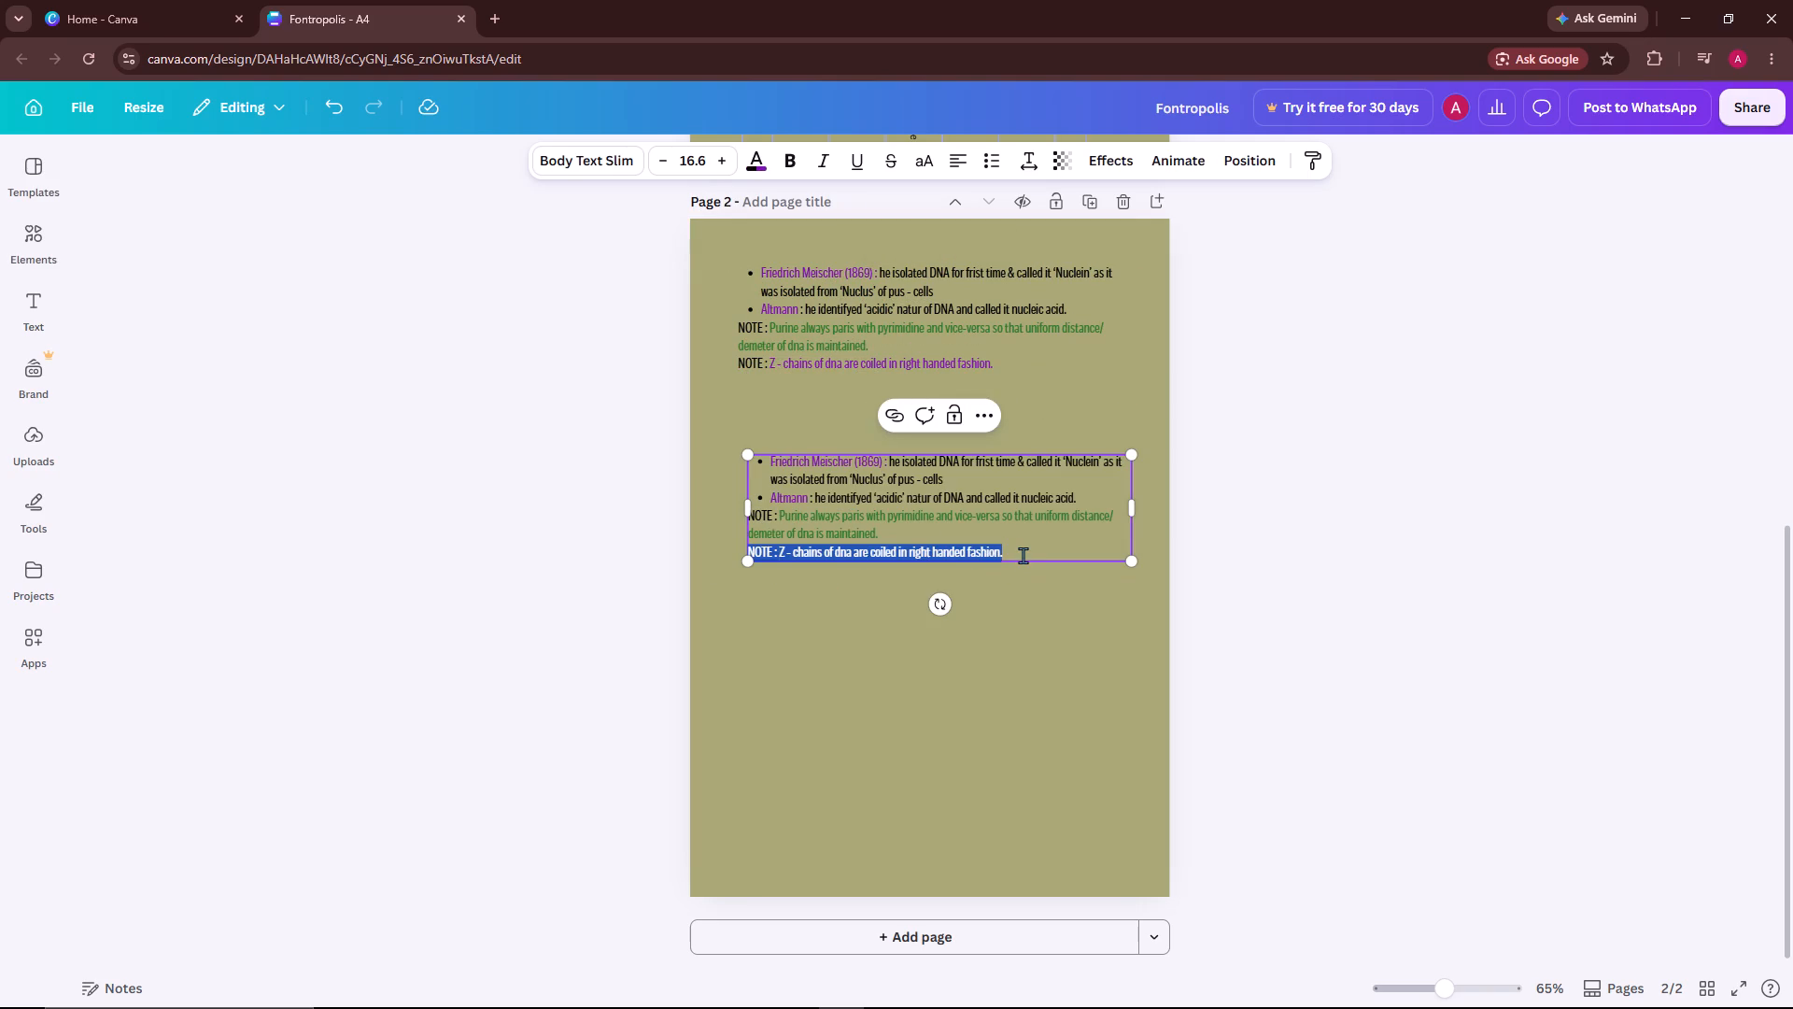
{"action": "left_click", "coordinate": [1023, 555]}
{"action": "left_click_drag", "start_coordinate": [1019, 555], "coordinate": [738, 461]}
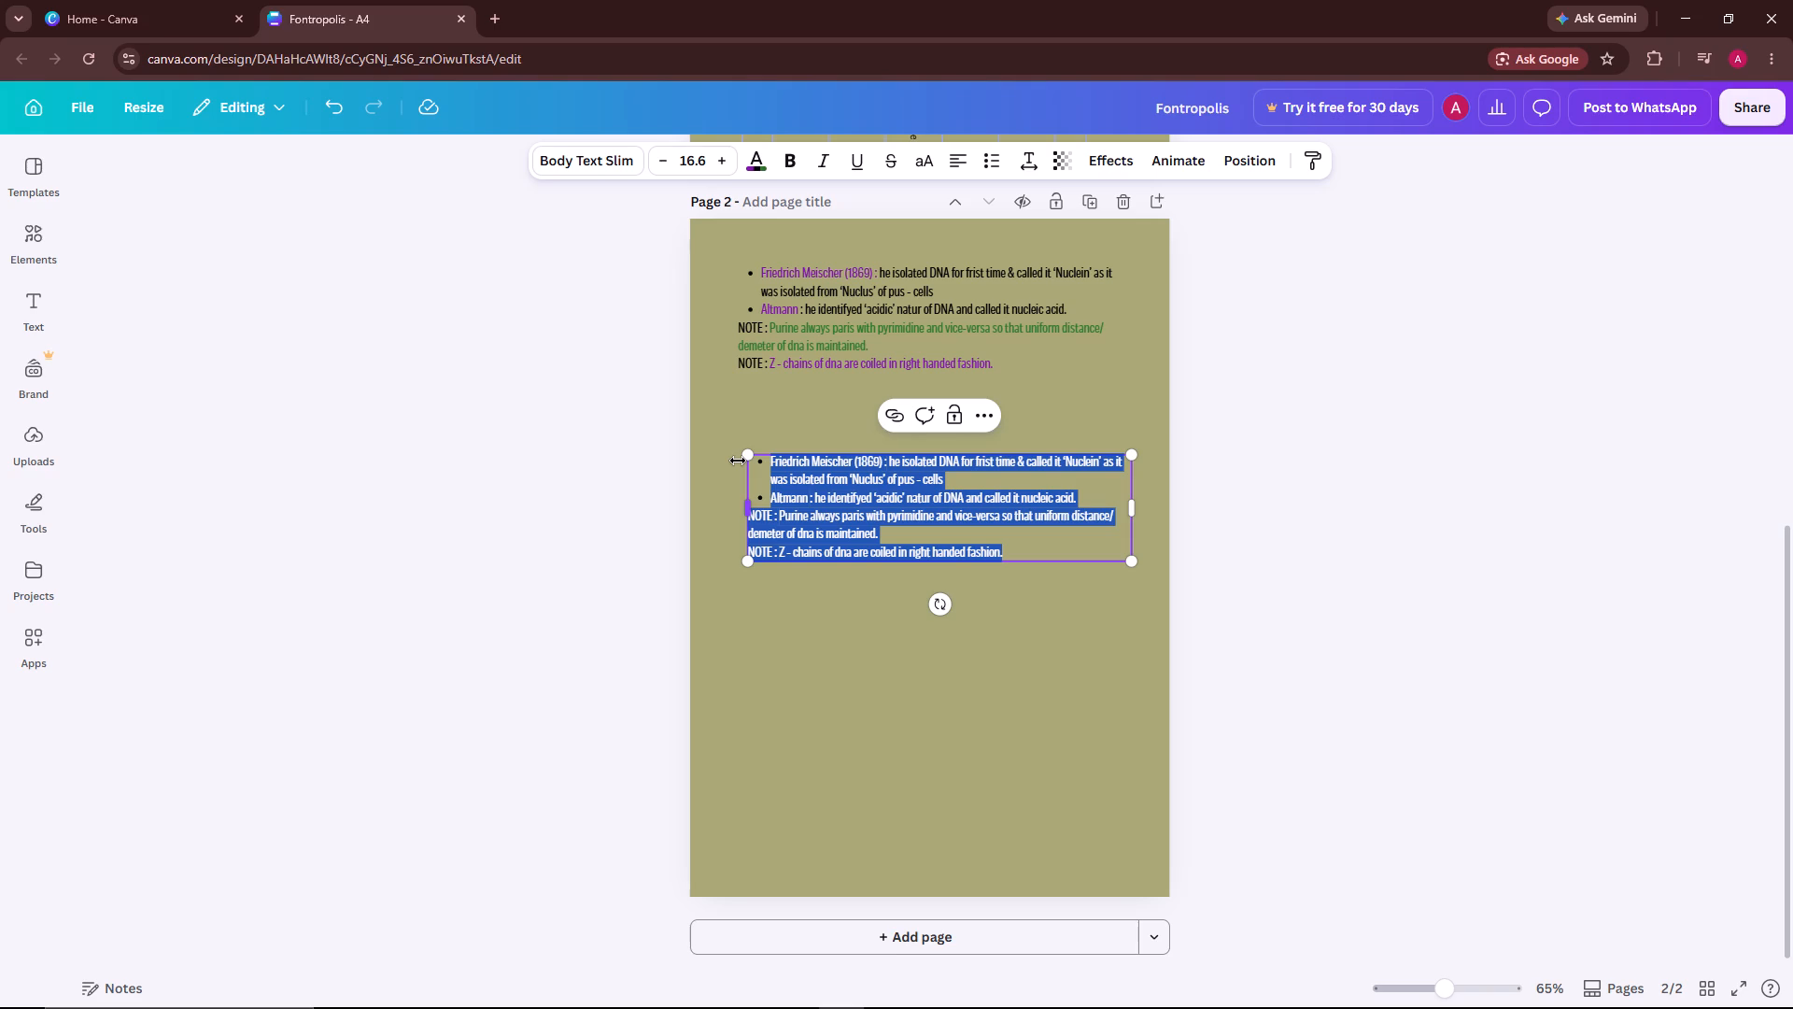
{"action": "key", "text": "BackSpace"}
{"action": "key", "text": "BackSpace"}
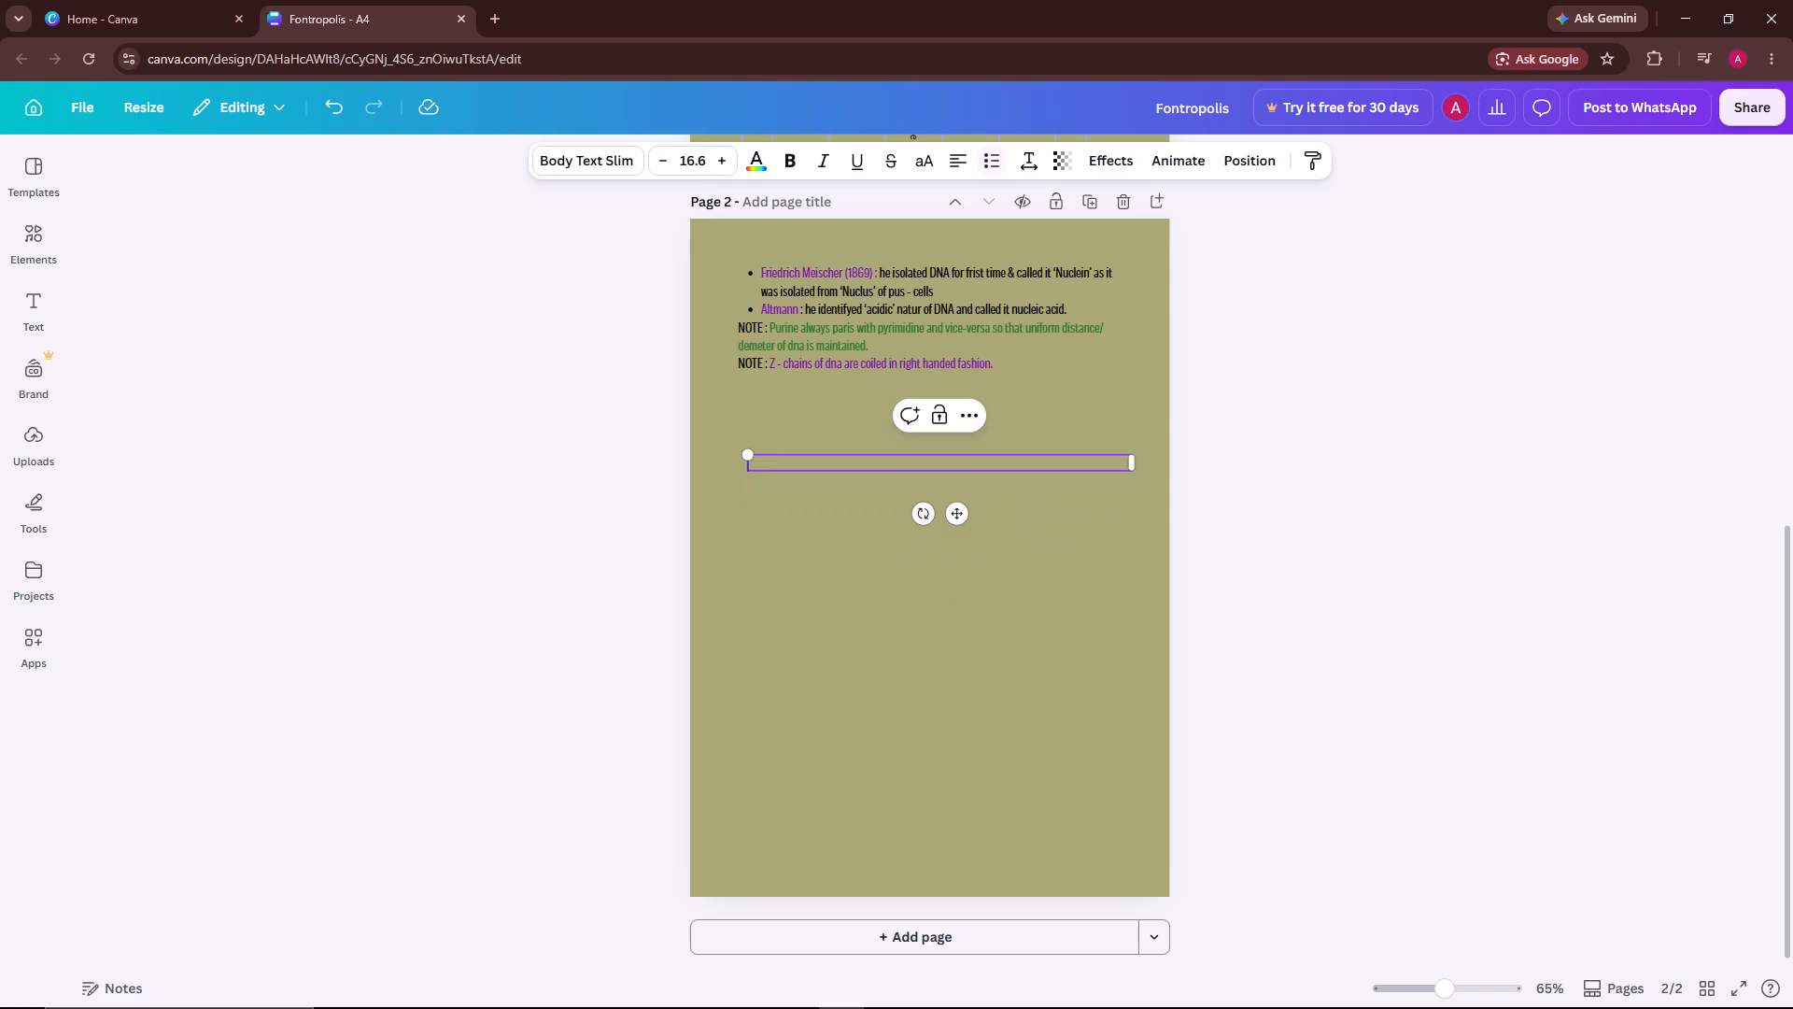
Enter the heading "BIOCHEMICAL CHARACTERISATION OF TRANFORMATION PRINCIPLE" in the emptied text box below the notes.
{"action": "type", "text": "BIO"}
{"action": "type", "text": "CHEMICAL"}
{"action": "key", "text": "space"}
{"action": "type", "text": "CHAREC"}
{"action": "type", "text": "TER"}
{"action": "key", "text": "i"}
{"action": "type", "text": "SM"}
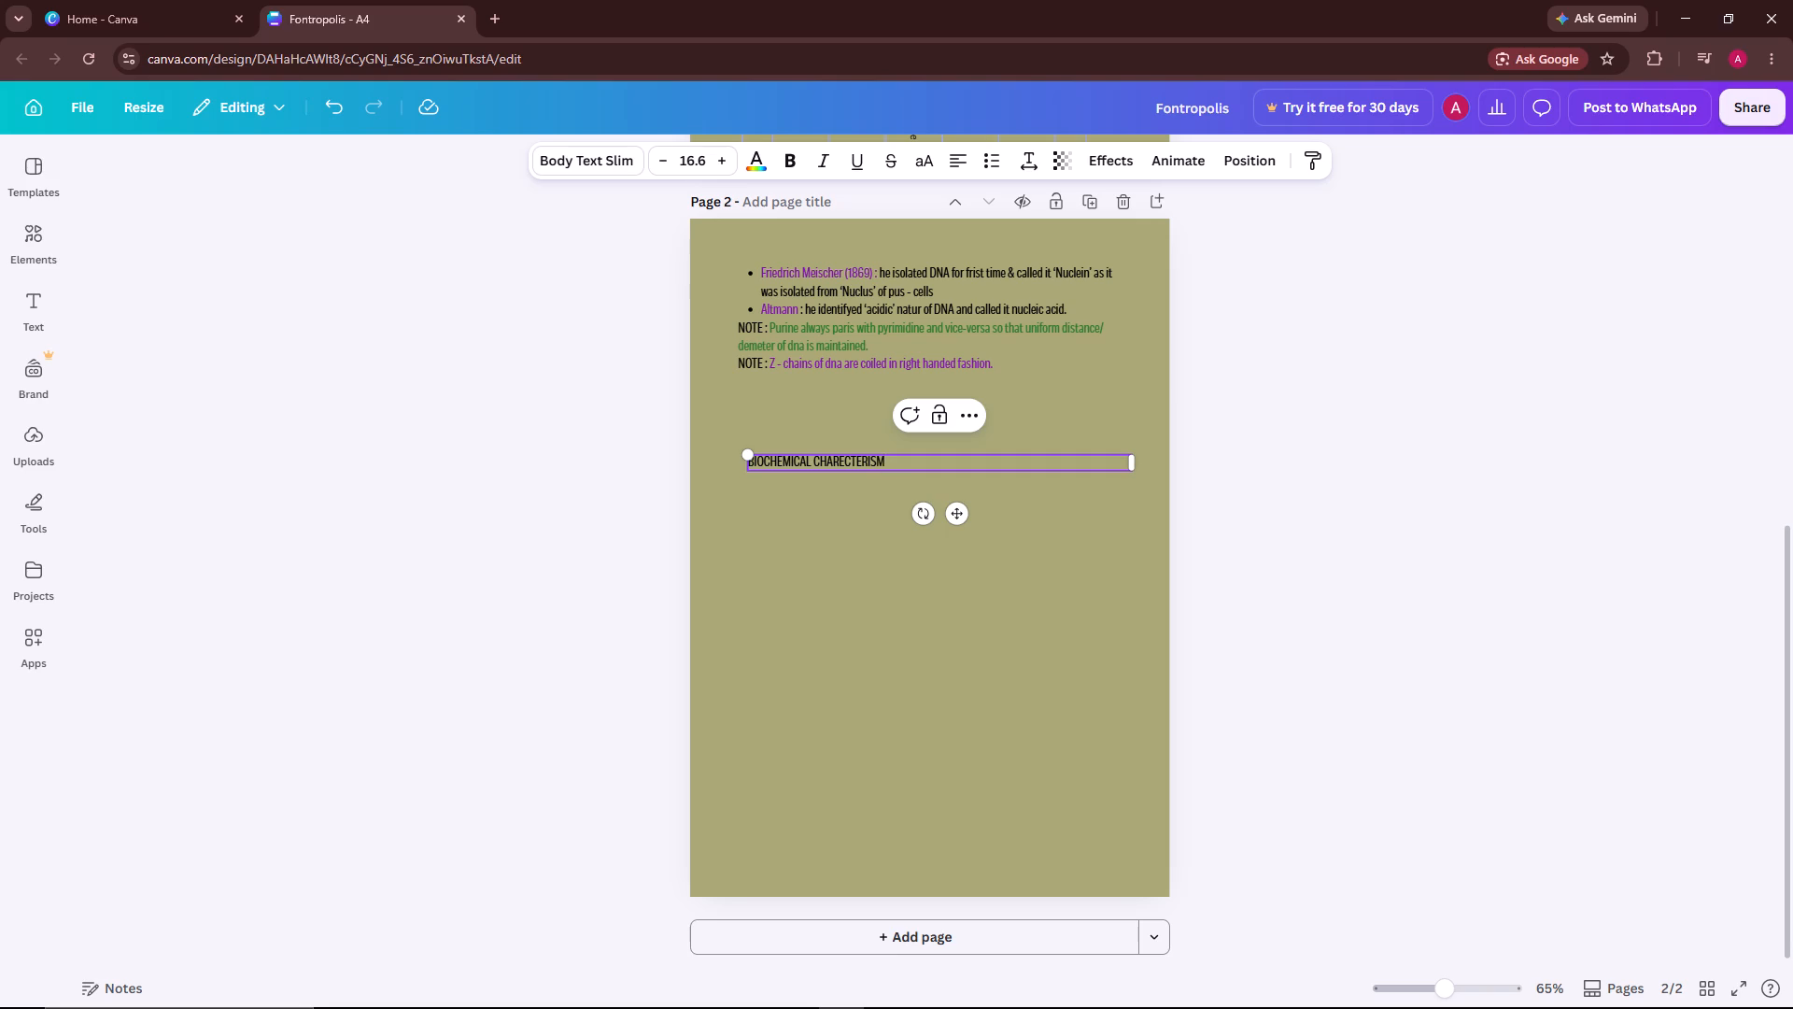
{"action": "key", "text": "BackSpace"}
{"action": "key", "text": "BackSpace"}
{"action": "key", "text": "BackSpace"}
{"action": "key", "text": "BackSpace"}
{"action": "key", "text": "BackSpace"}
{"action": "key", "text": "BackSpace"}
{"action": "key", "text": "BackSpace"}
{"action": "key", "text": "BackSpace"}
{"action": "type", "text": "ACT"}
{"action": "key", "text": "e"}
{"action": "type", "text": "RI"}
{"action": "type", "text": "SAT"}
{"action": "type", "text": "ION"}
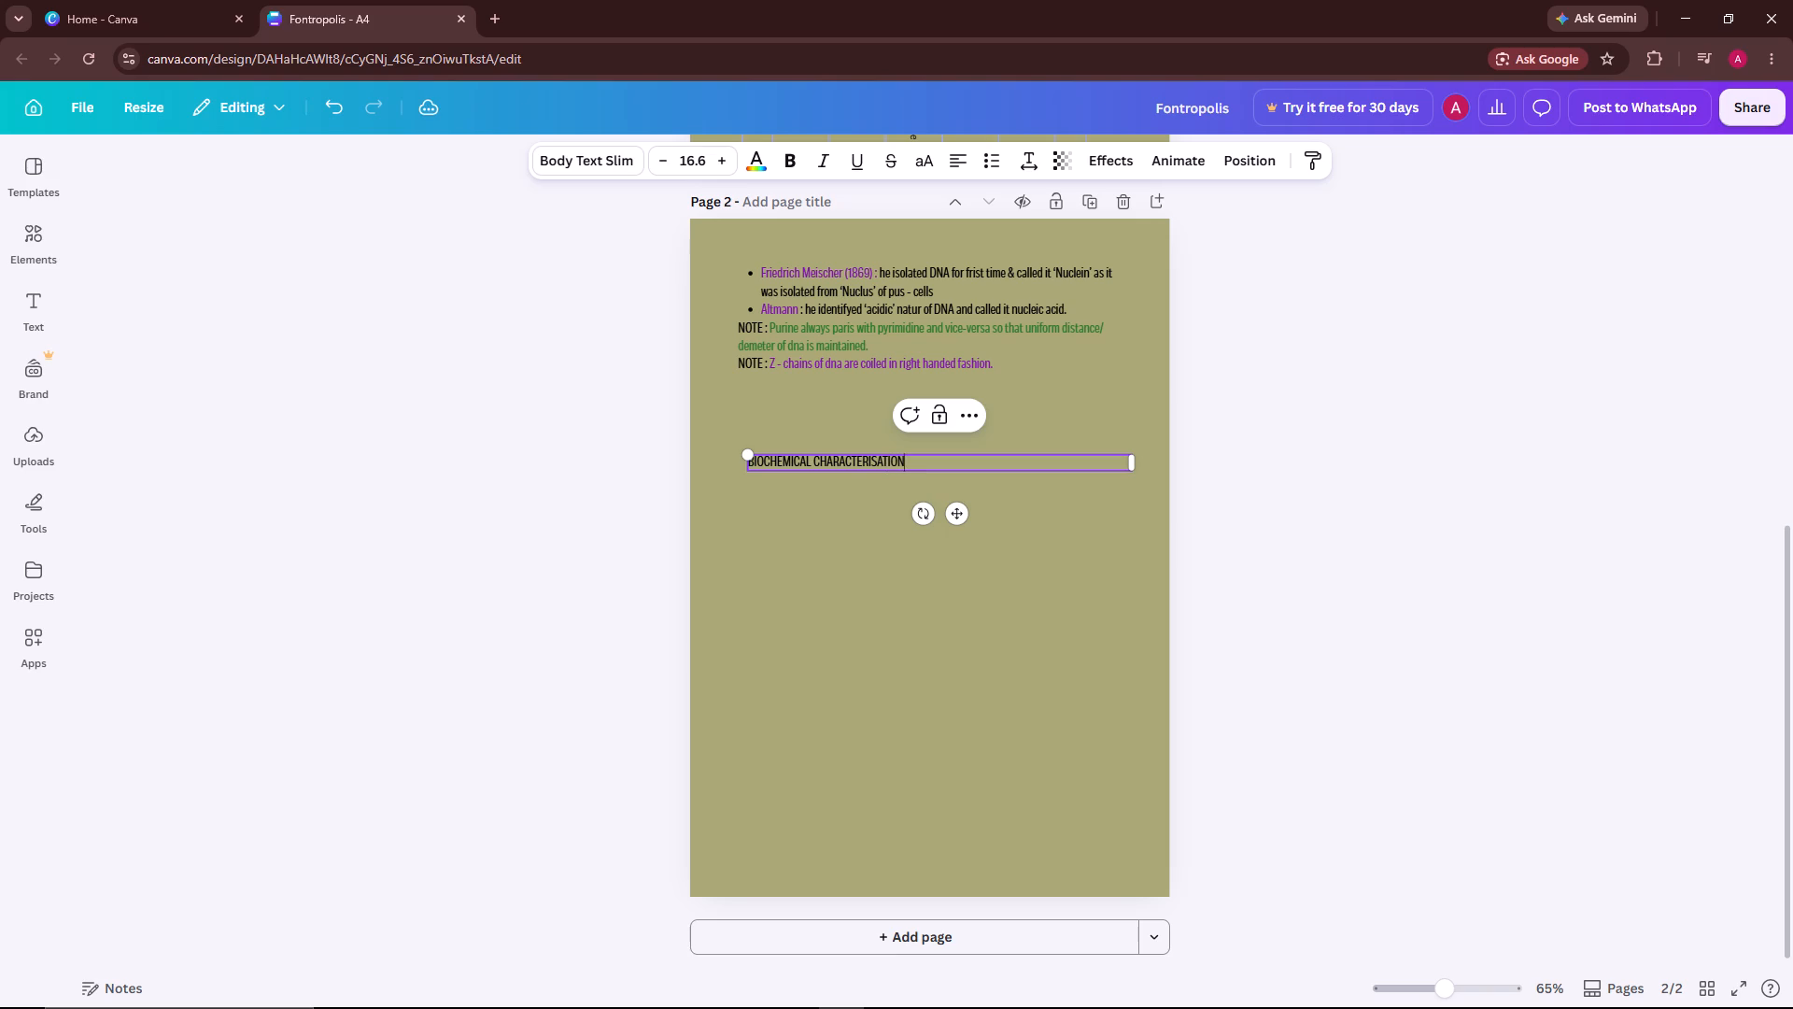
{"action": "key", "text": "space"}
{"action": "type", "text": "OF"}
{"action": "key", "text": "space"}
{"action": "type", "text": "TRA"}
{"action": "key", "text": "n"}
{"action": "type", "text": "FORMATION"}
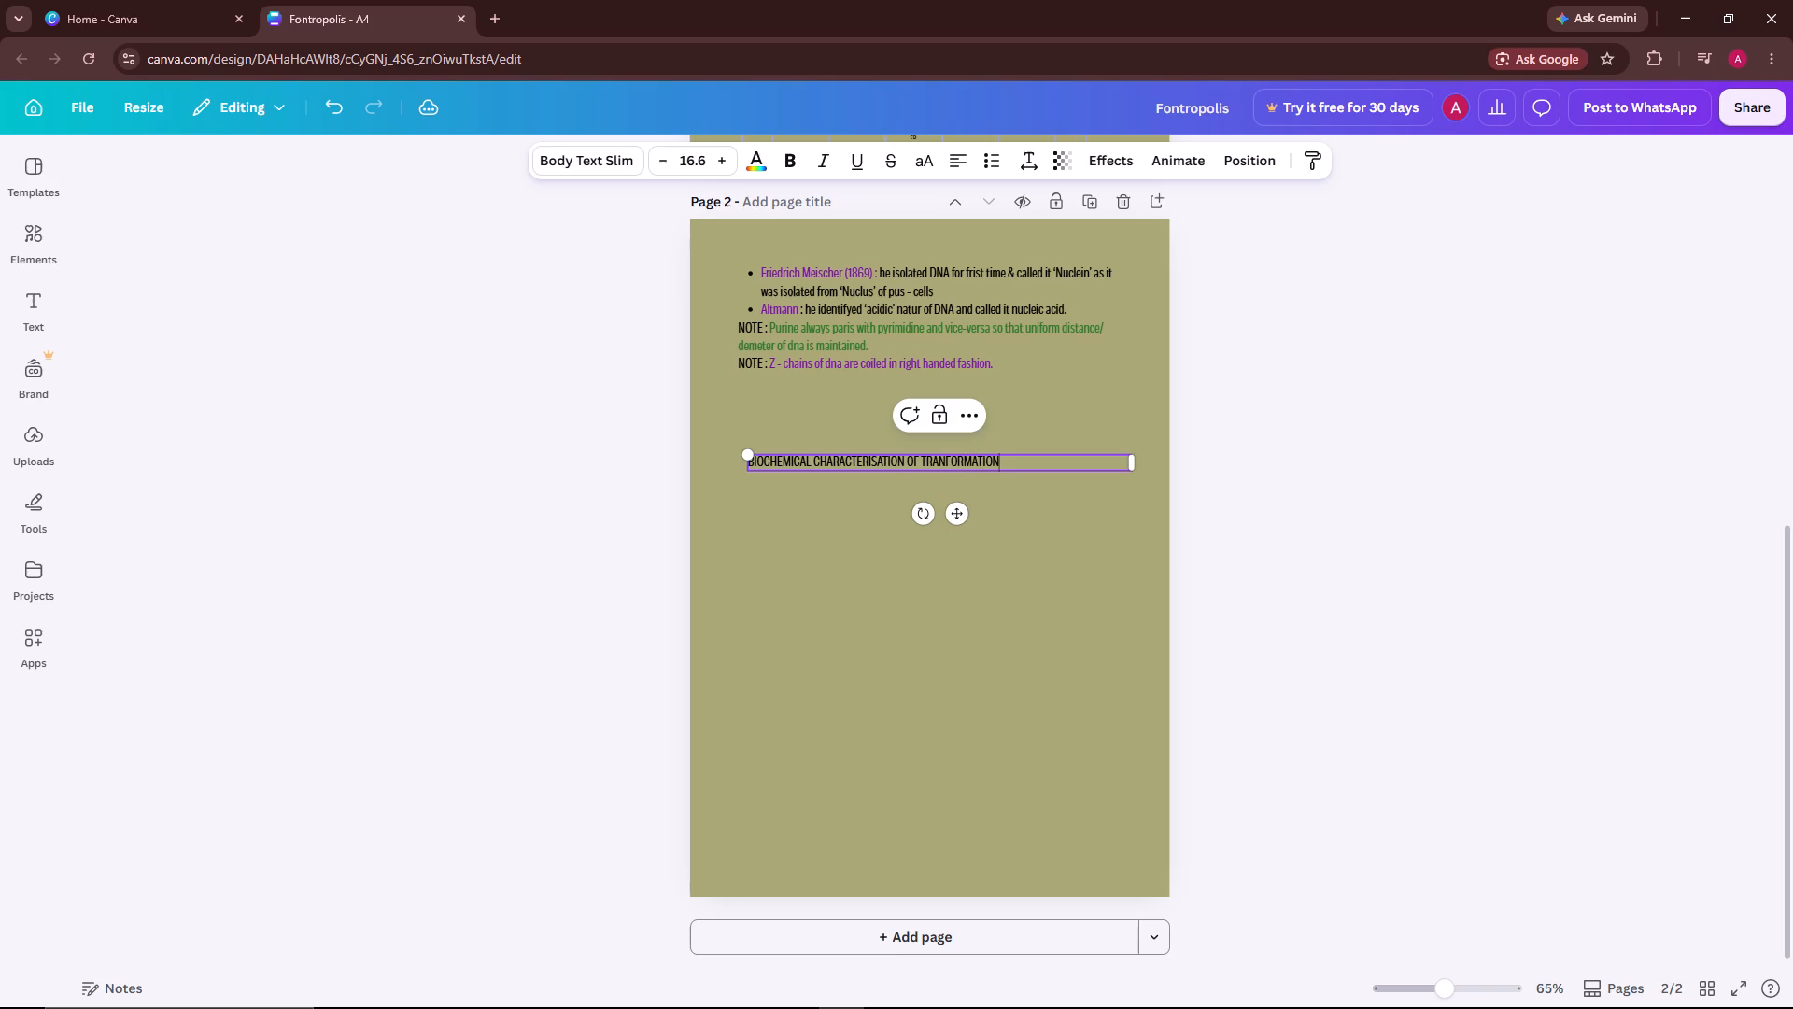
{"action": "key", "text": "space"}
{"action": "type", "text": "PRINCILE"}
{"action": "key", "text": "BackSpace"}
{"action": "key", "text": "BackSpace"}
{"action": "type", "text": "PLE"}
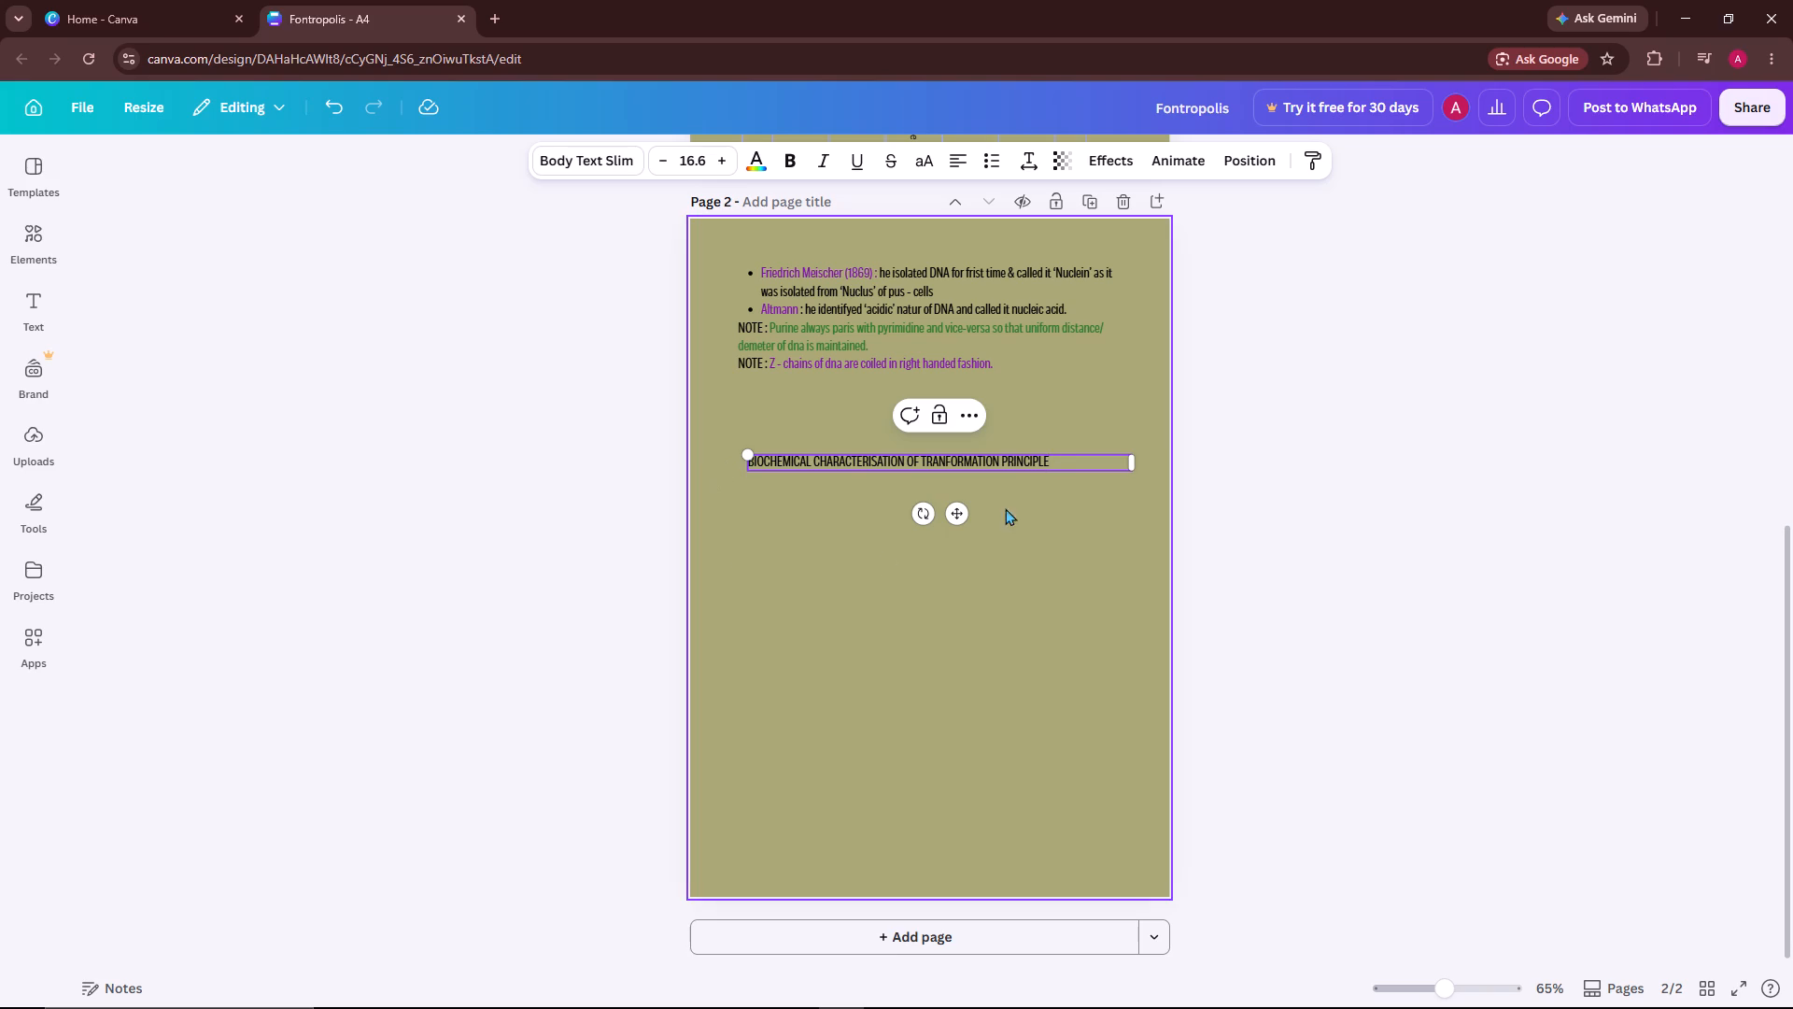
Colour the whole biochemical characterisation heading the same dark green as the first note's sentence.
{"action": "left_click_drag", "start_coordinate": [1057, 465], "coordinate": [758, 463]}
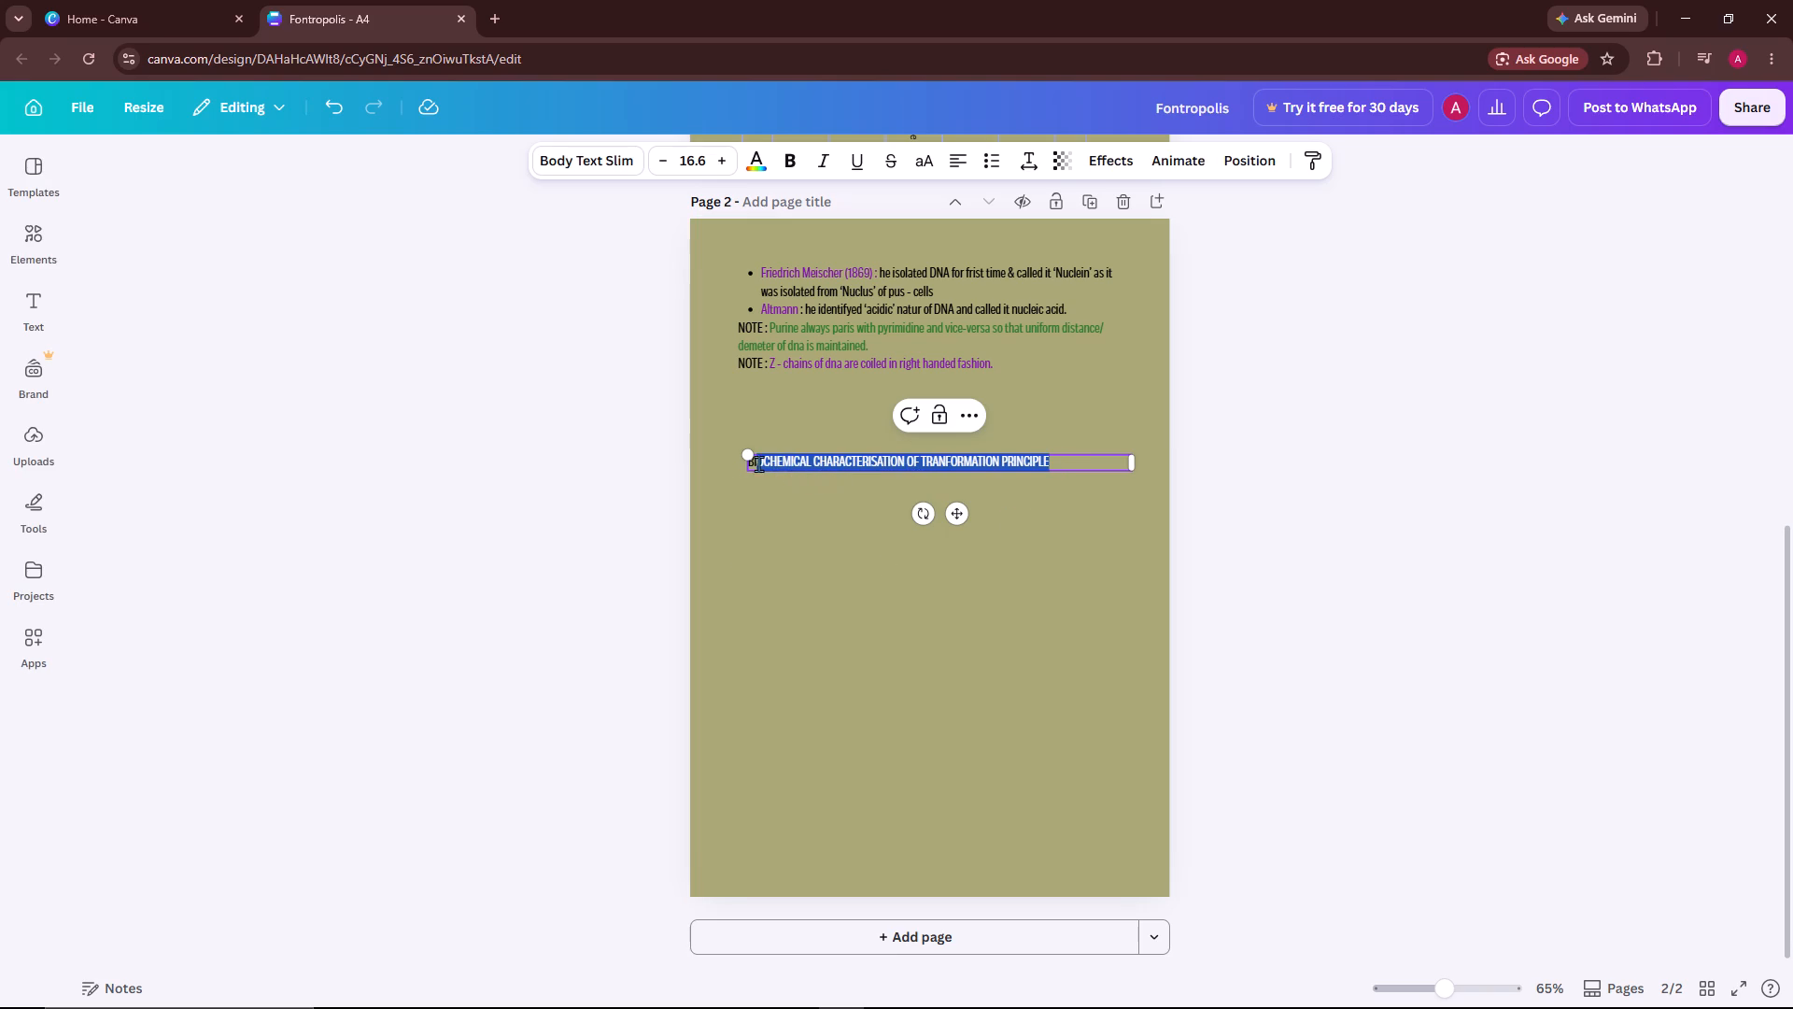
{"action": "left_click_drag", "start_coordinate": [758, 463], "coordinate": [748, 460]}
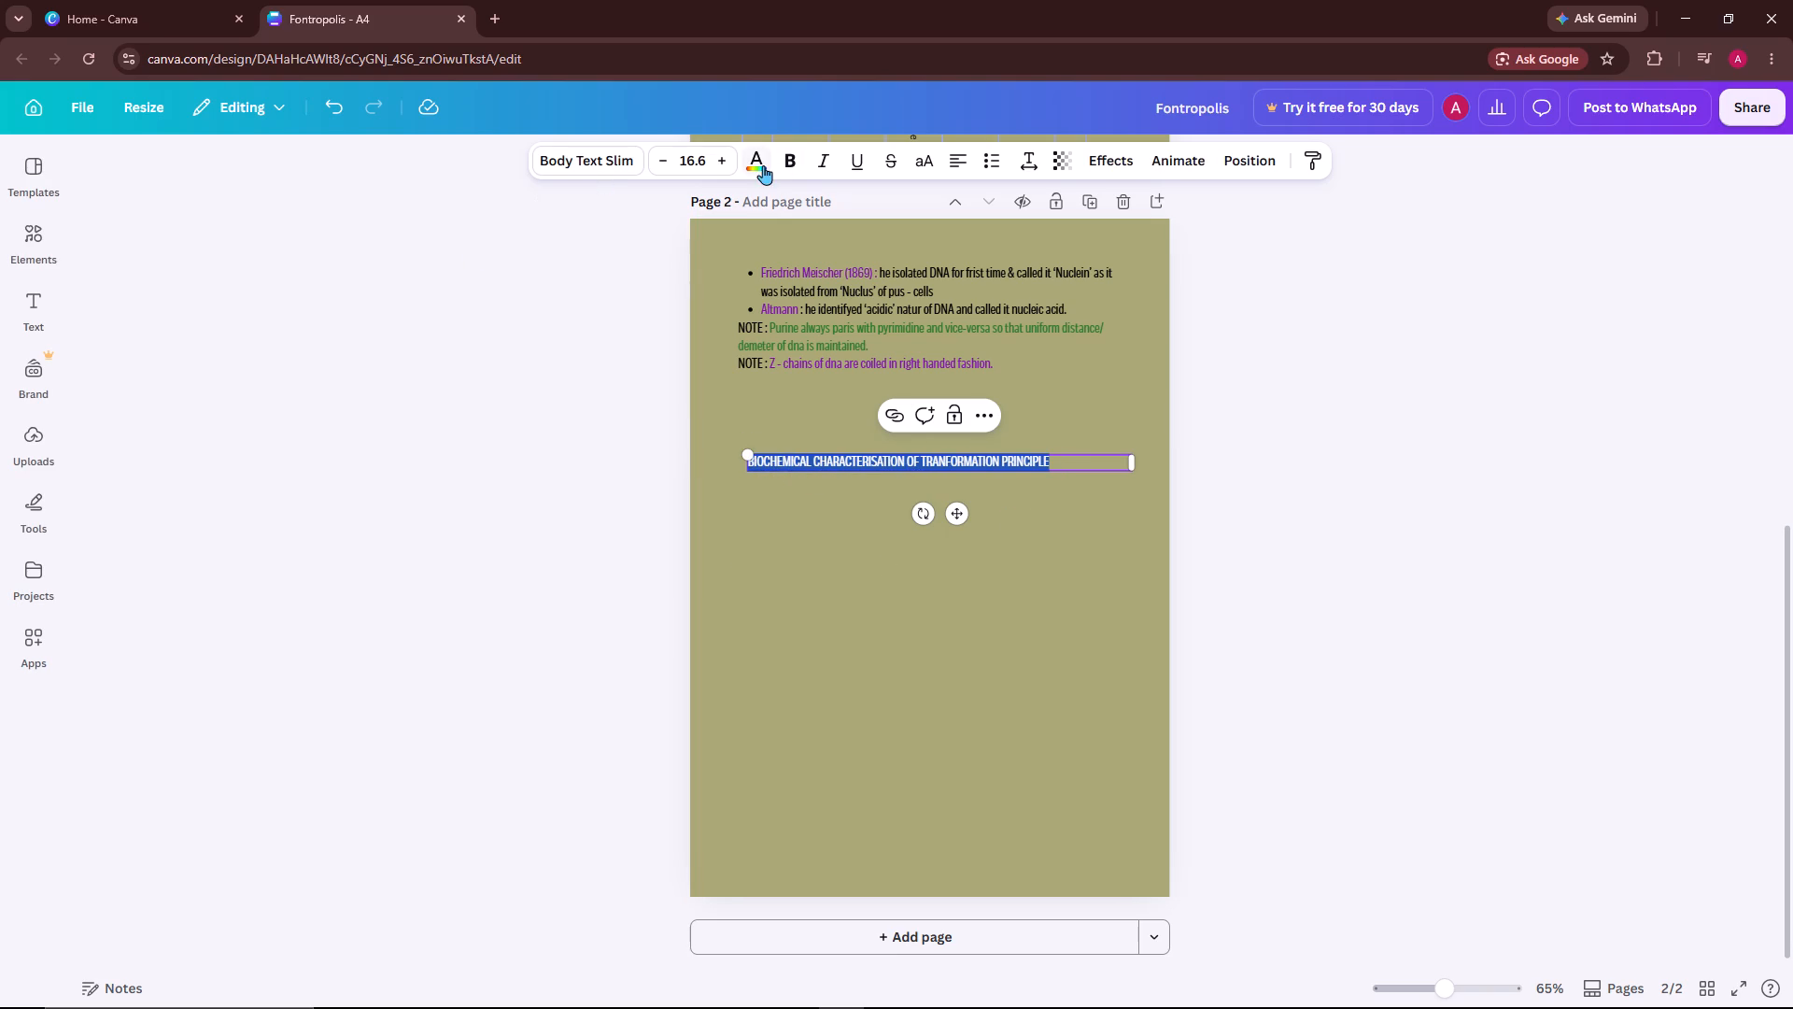
{"action": "left_click", "coordinate": [763, 165]}
{"action": "left_click", "coordinate": [331, 302]}
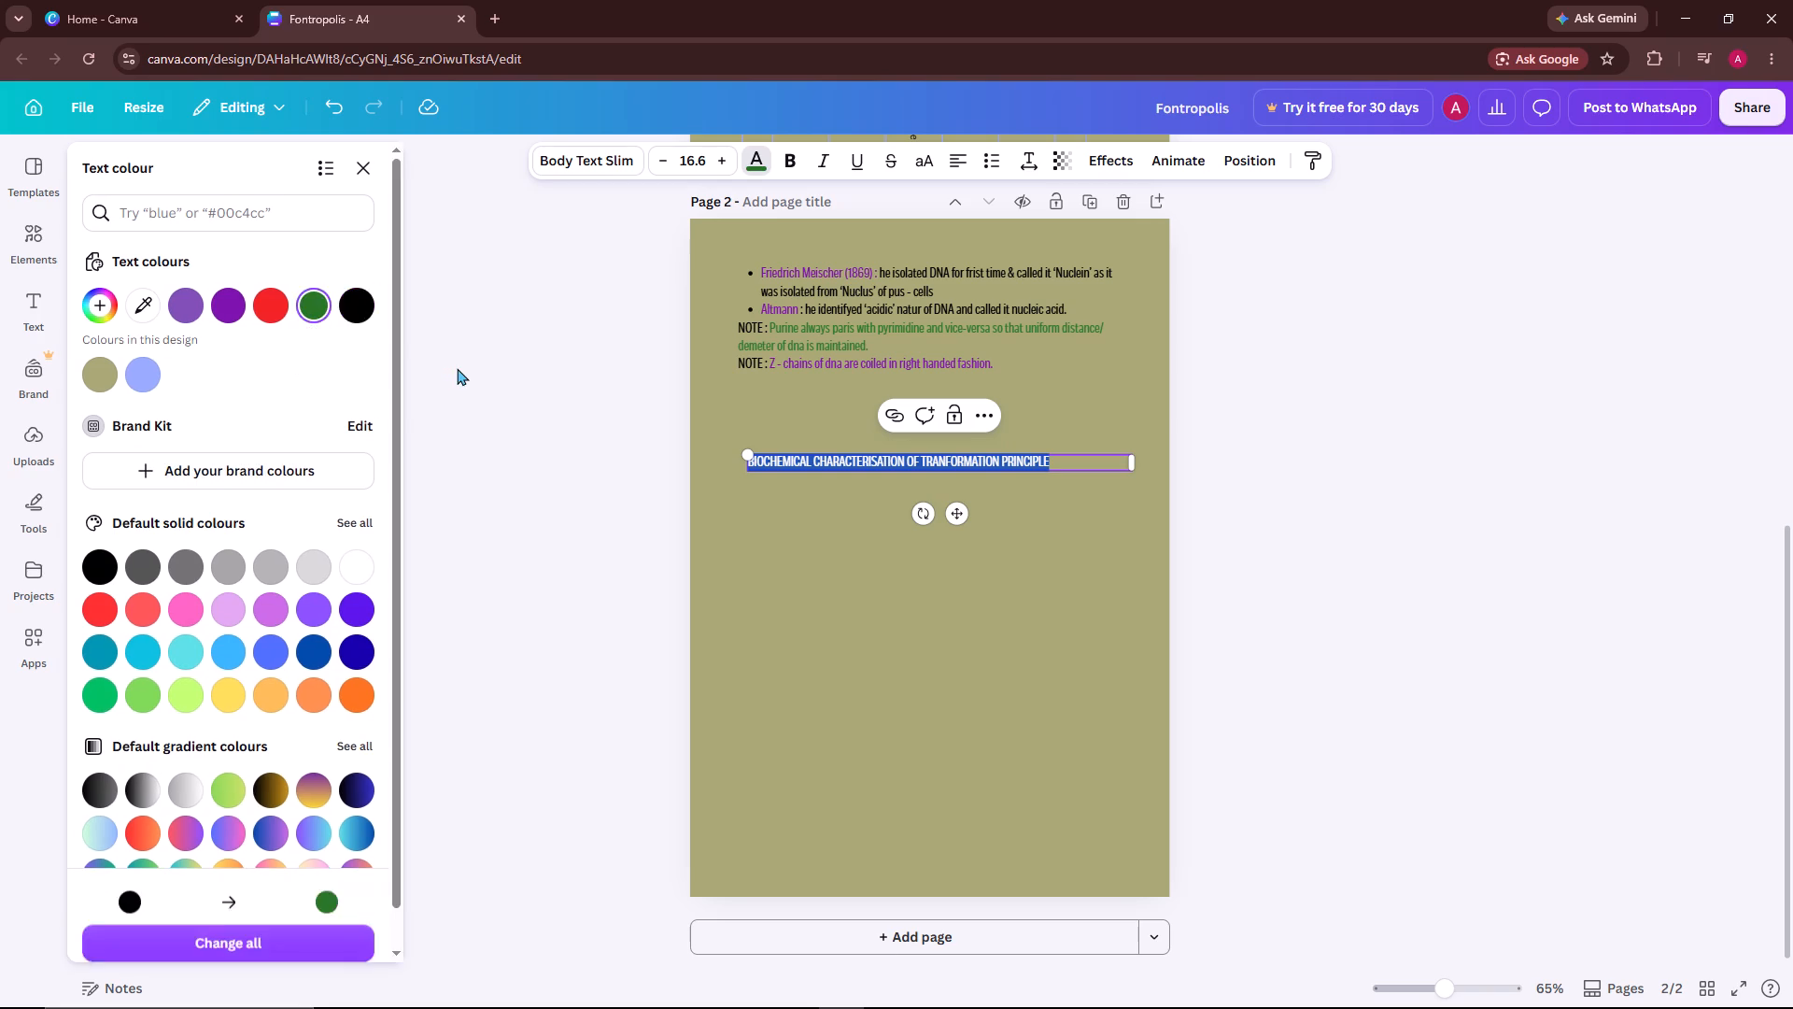
{"action": "left_click", "coordinate": [459, 368]}
{"action": "left_click", "coordinate": [496, 376]}
Enlarge the green heading to font size 22 and place it just below the second NOTE line.
{"action": "left_click", "coordinate": [861, 461]}
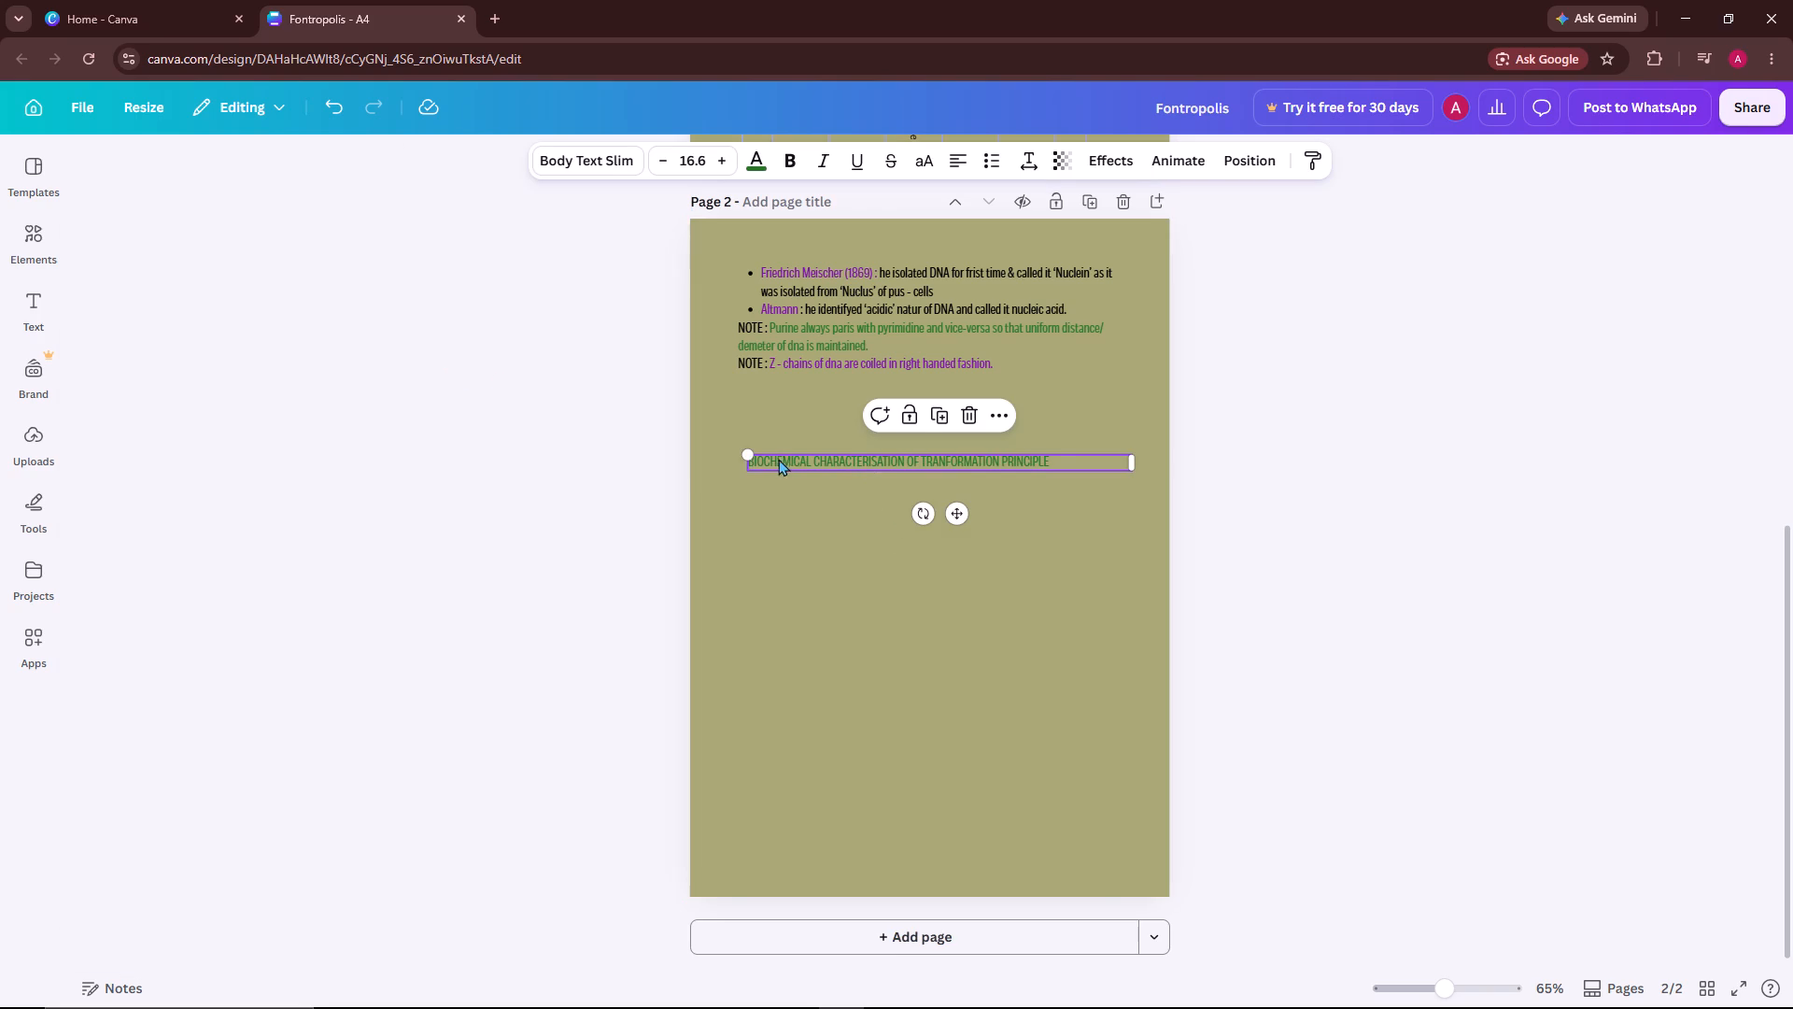
{"action": "left_click_drag", "start_coordinate": [742, 458], "coordinate": [674, 426]}
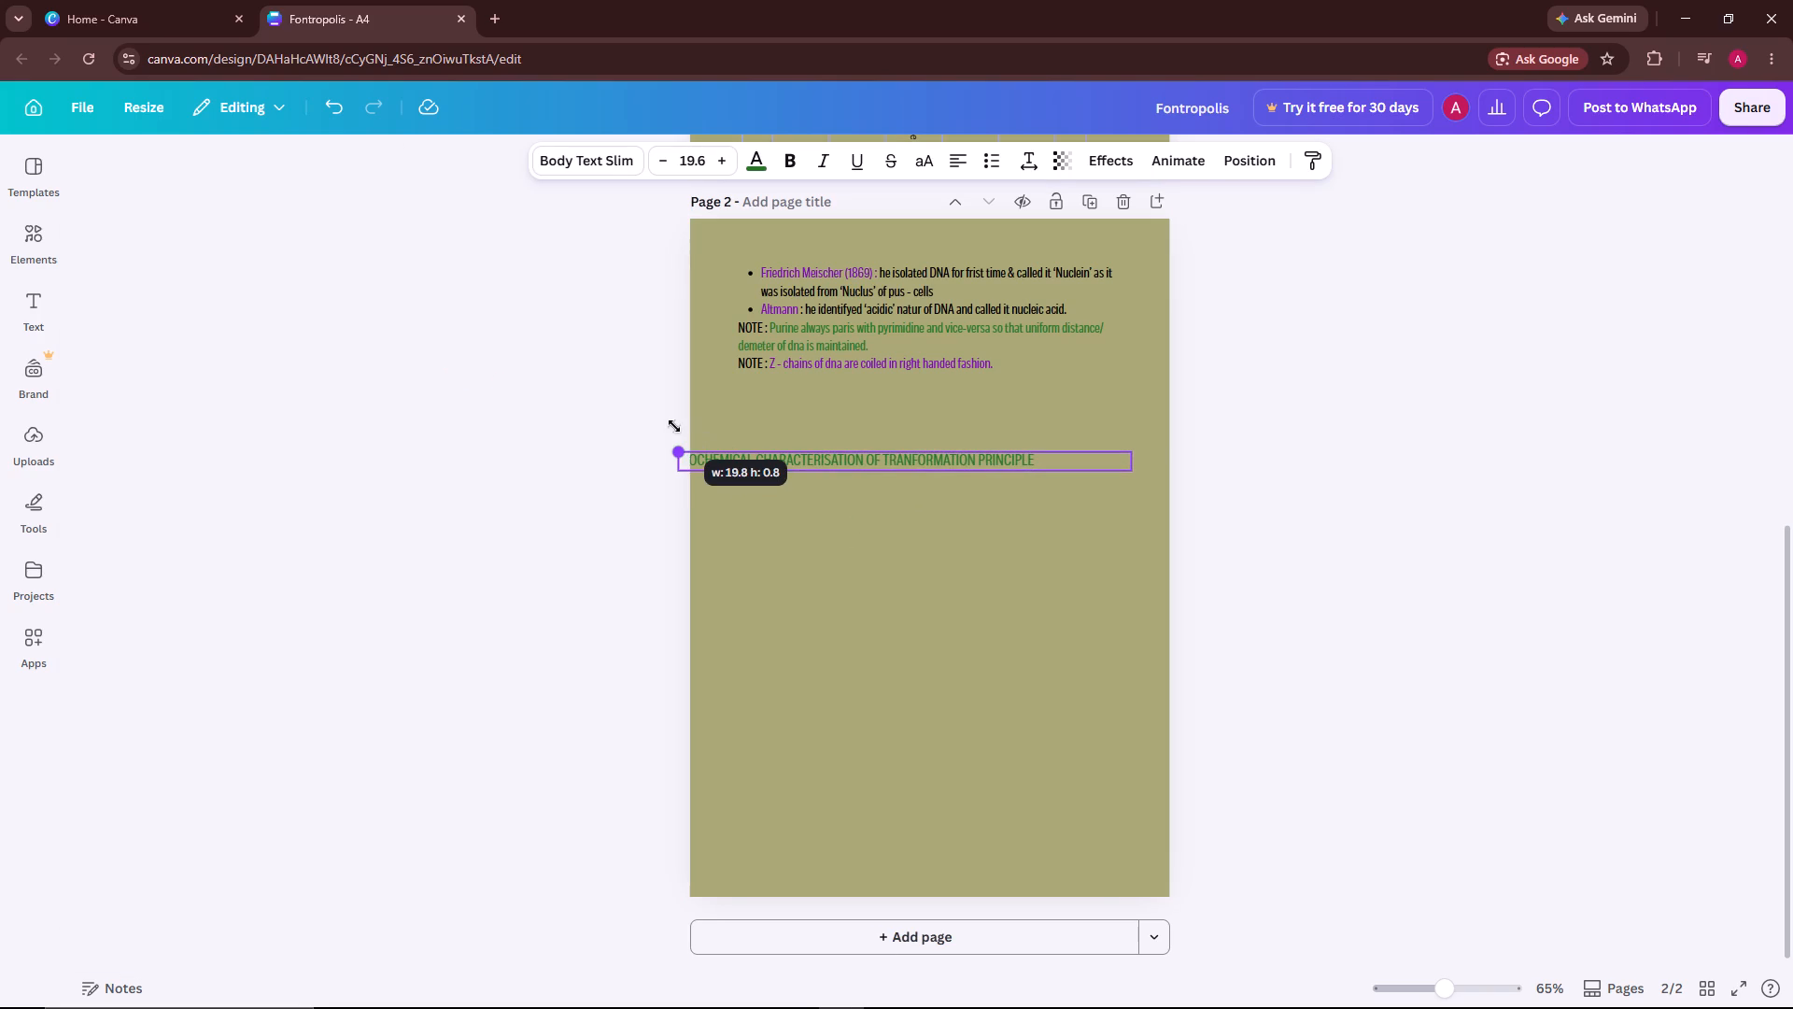
{"action": "left_click_drag", "start_coordinate": [674, 426], "coordinate": [620, 407]}
{"action": "left_click", "coordinate": [883, 602]}
{"action": "left_click", "coordinate": [793, 457]}
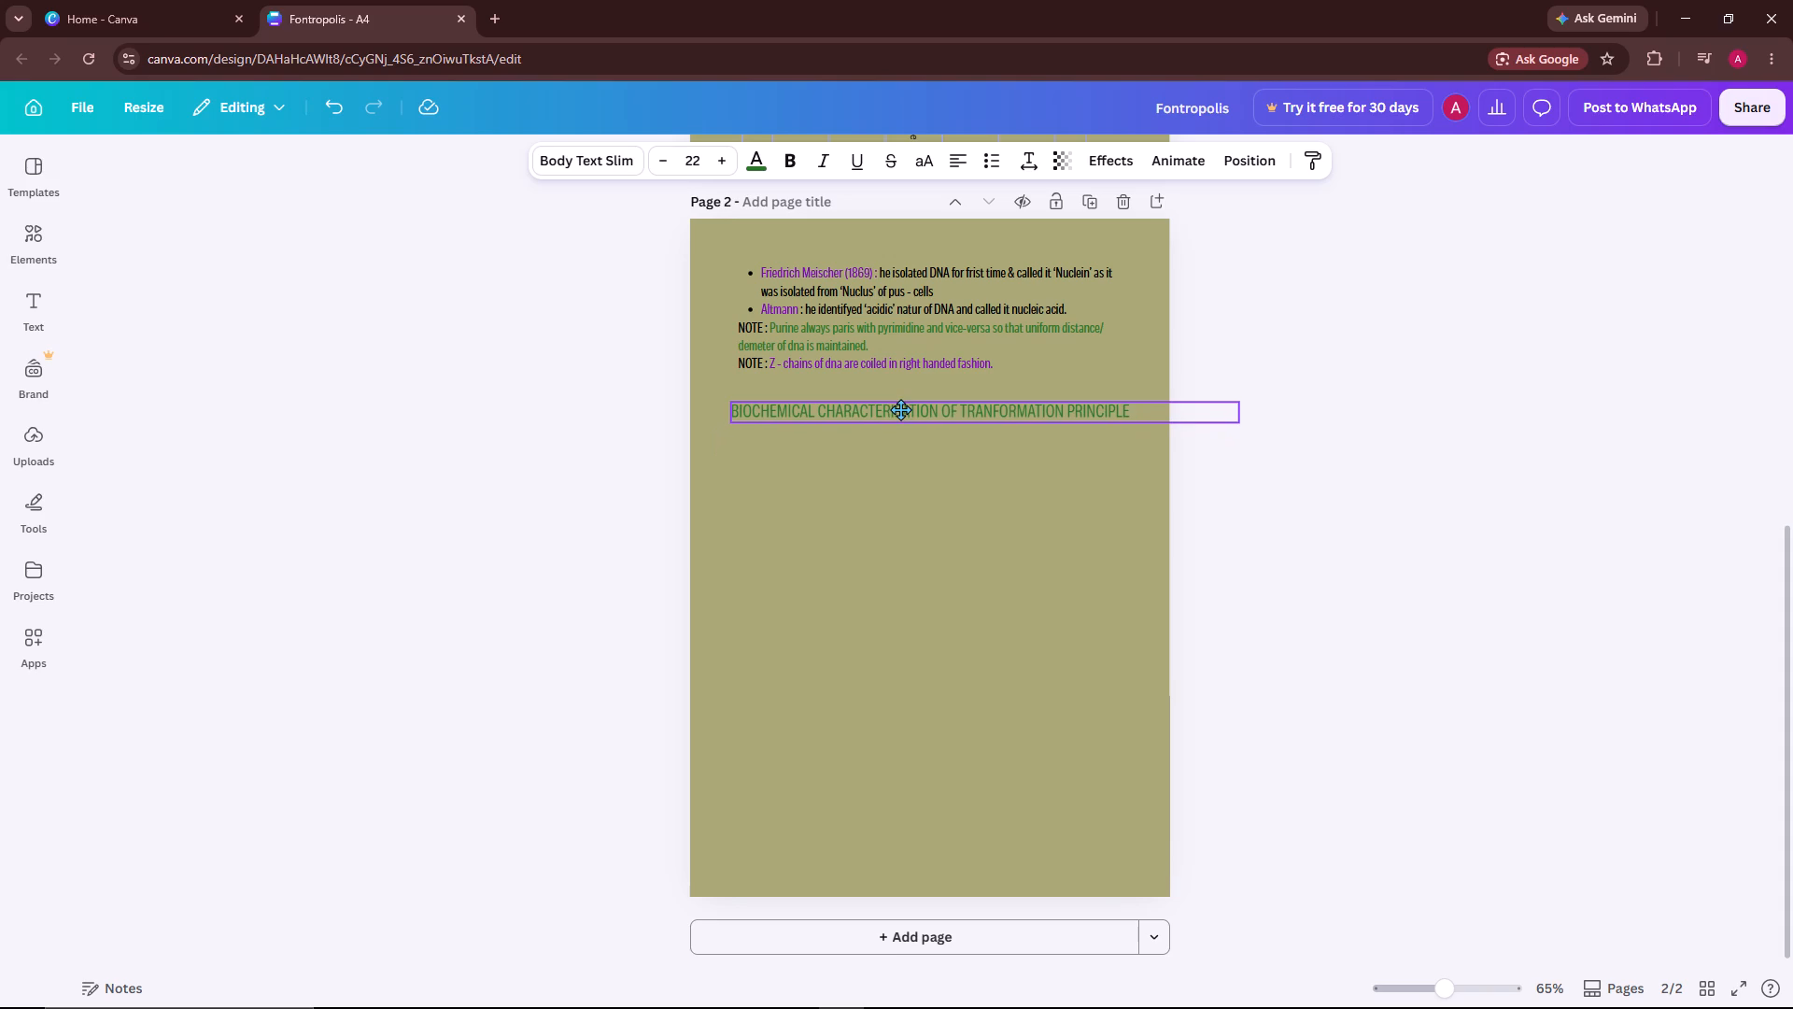
Add a colon before and after the heading so it reads ": BIOCHEMICAL CHARACTERISATION OF TRANFORMATION PRINCIPLE :".
{"action": "left_click", "coordinate": [756, 411]}
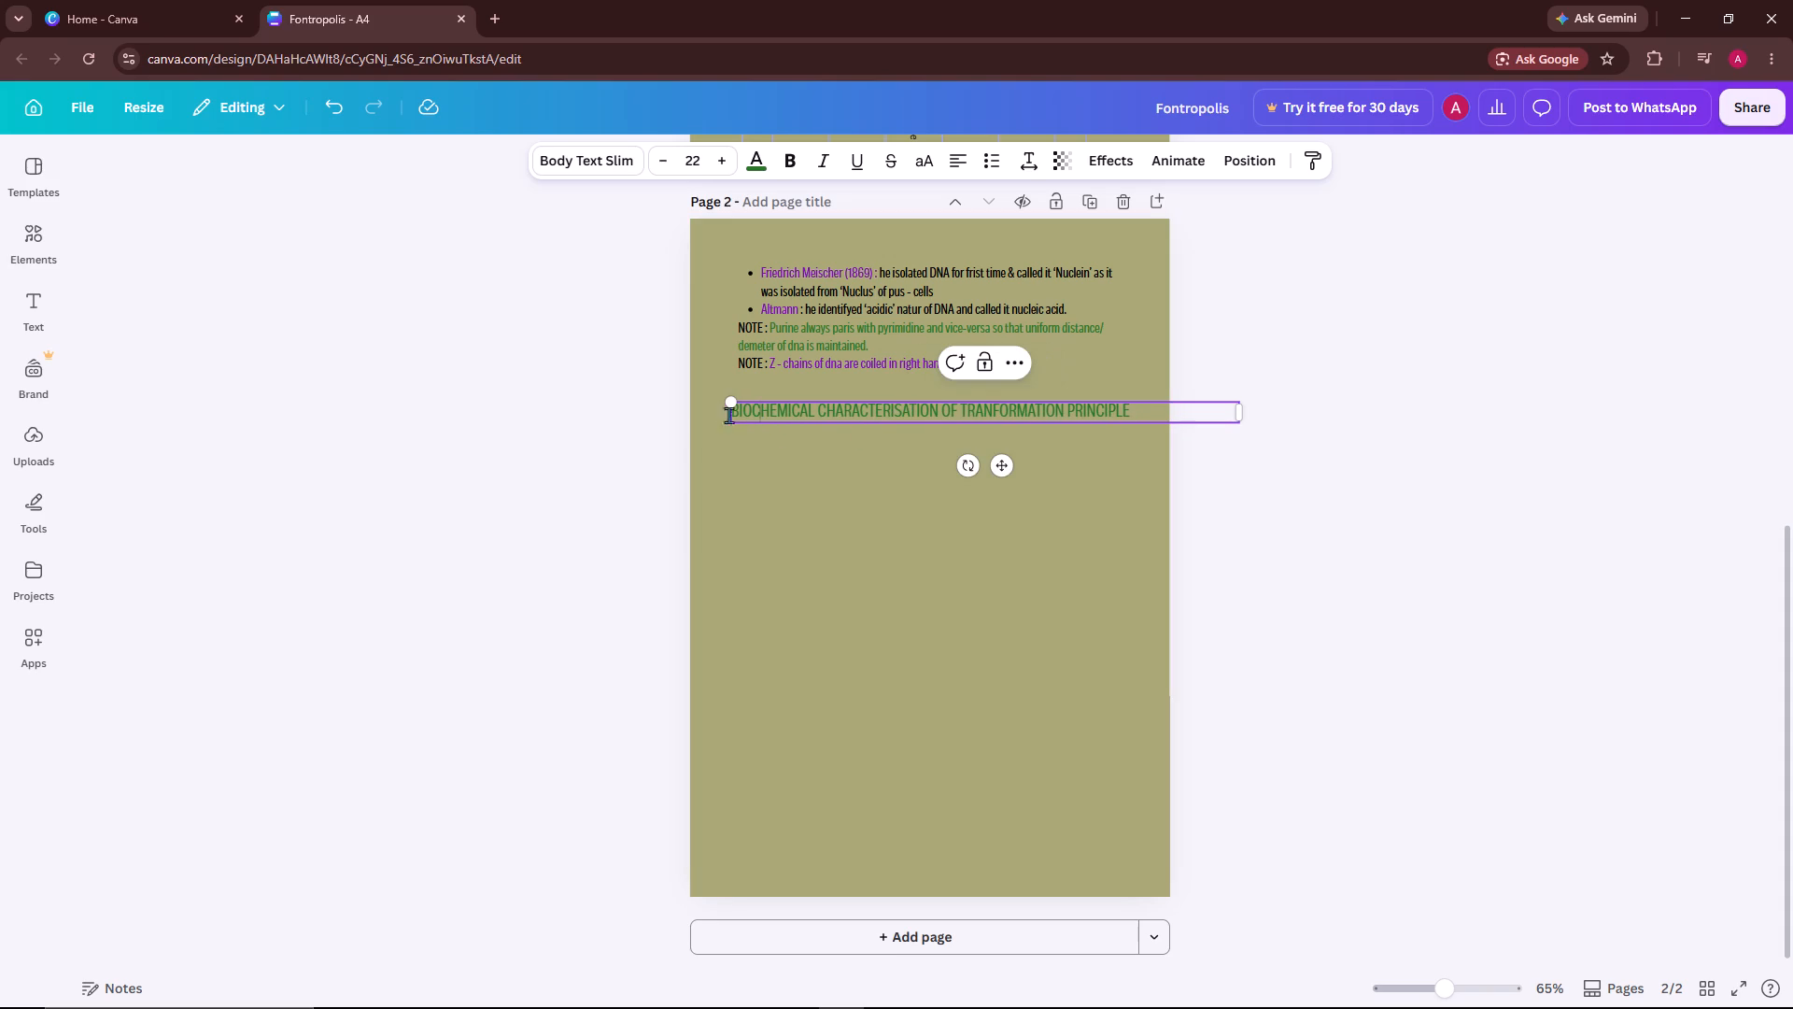
{"action": "left_click", "coordinate": [732, 410]}
{"action": "key", "text": "shift+colon"}
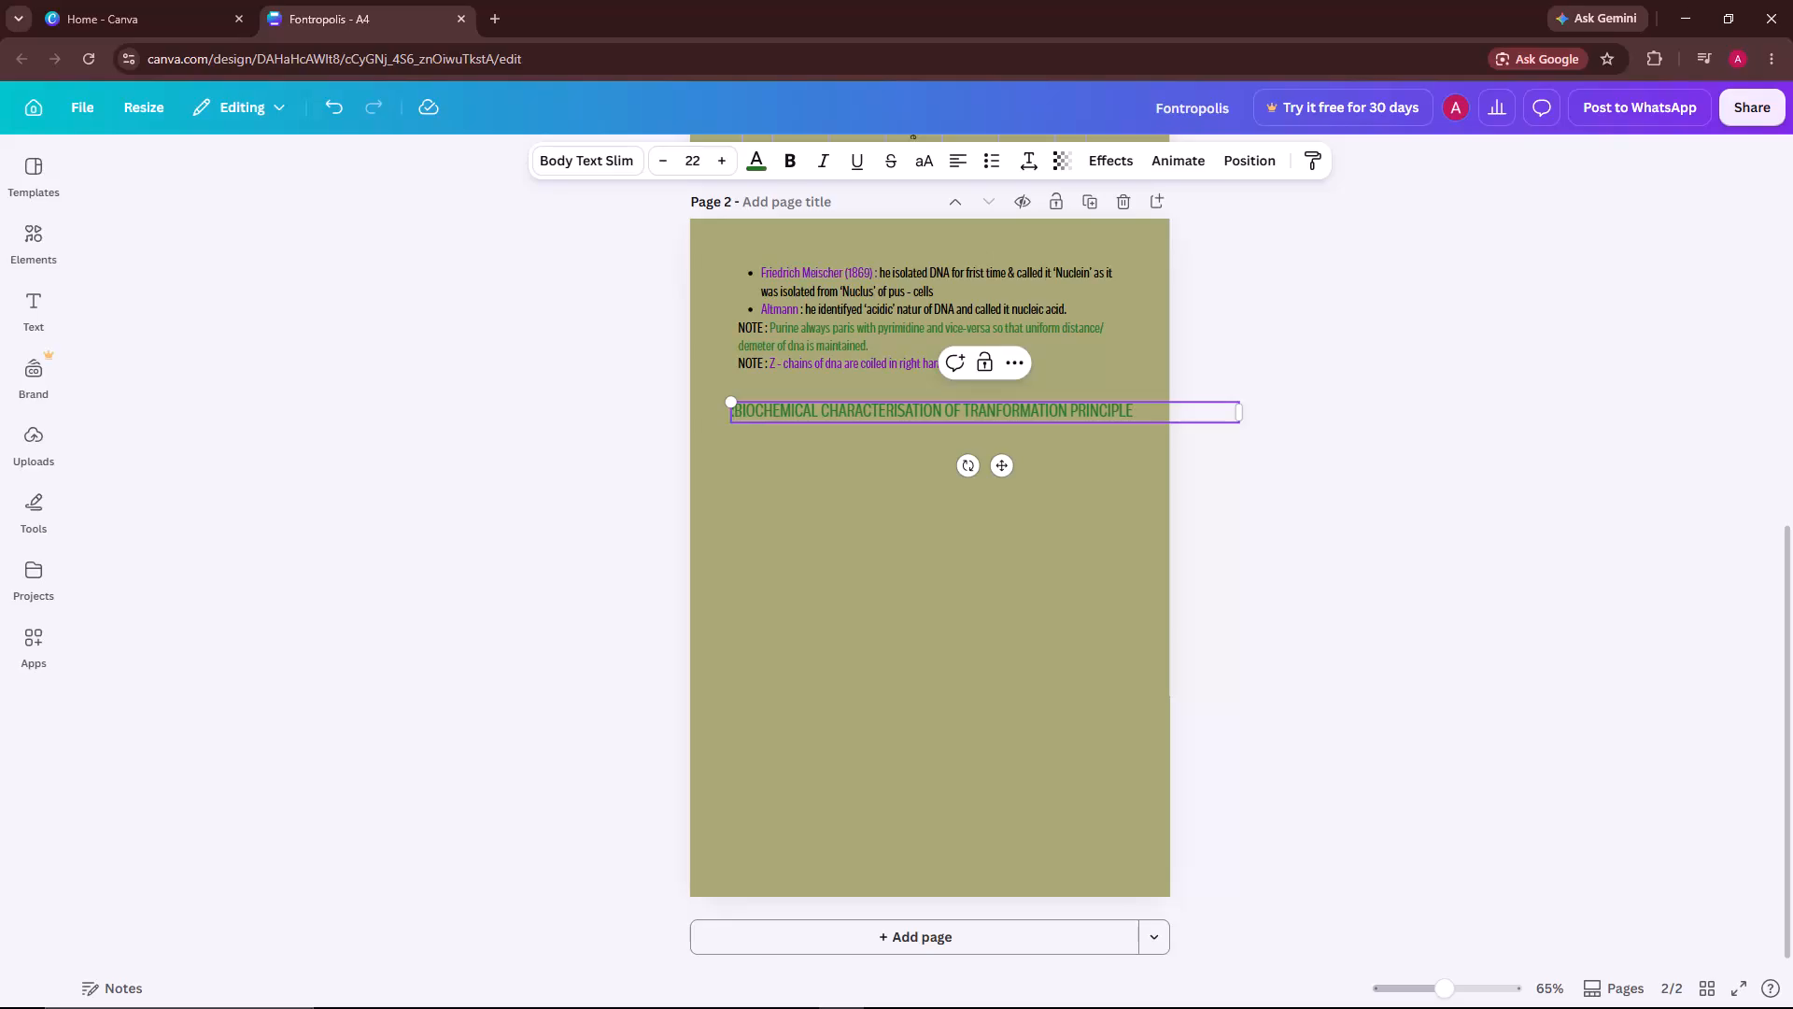
{"action": "key", "text": "space"}
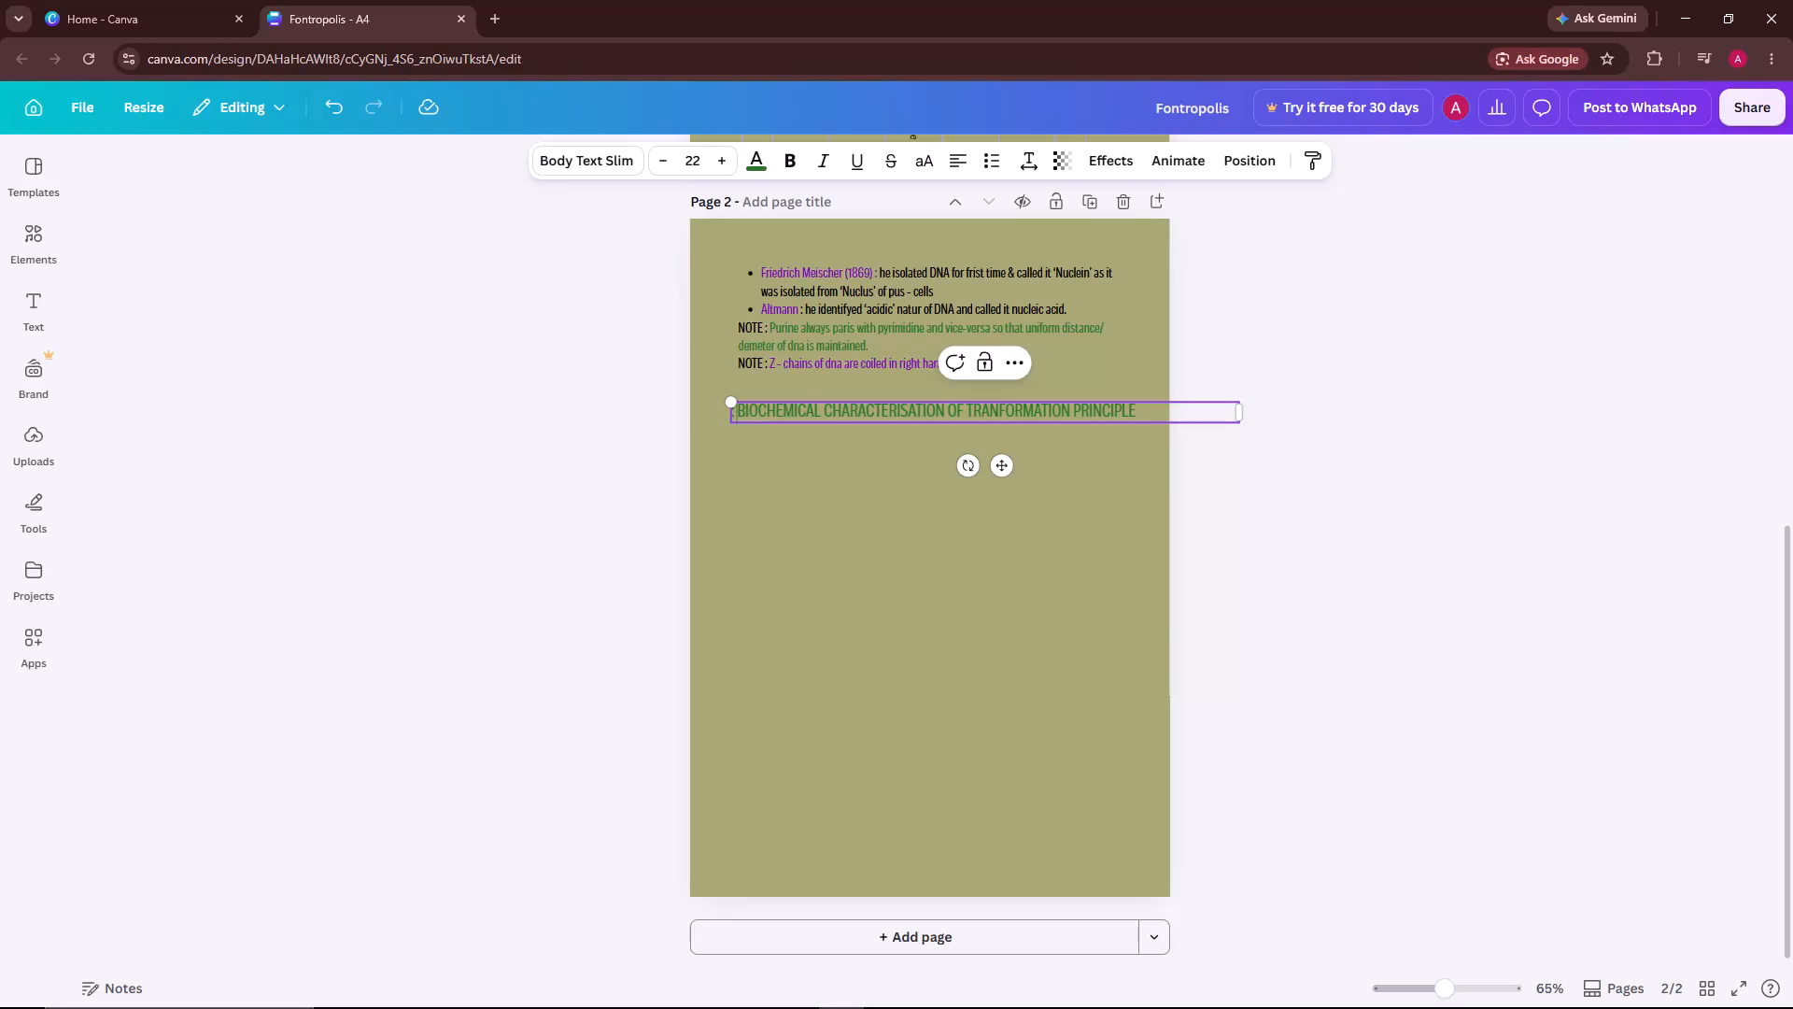
{"action": "left_click", "coordinate": [1152, 409]}
{"action": "key", "text": "space"}
{"action": "type", "text": ":"}
{"action": "left_click", "coordinate": [1095, 561]}
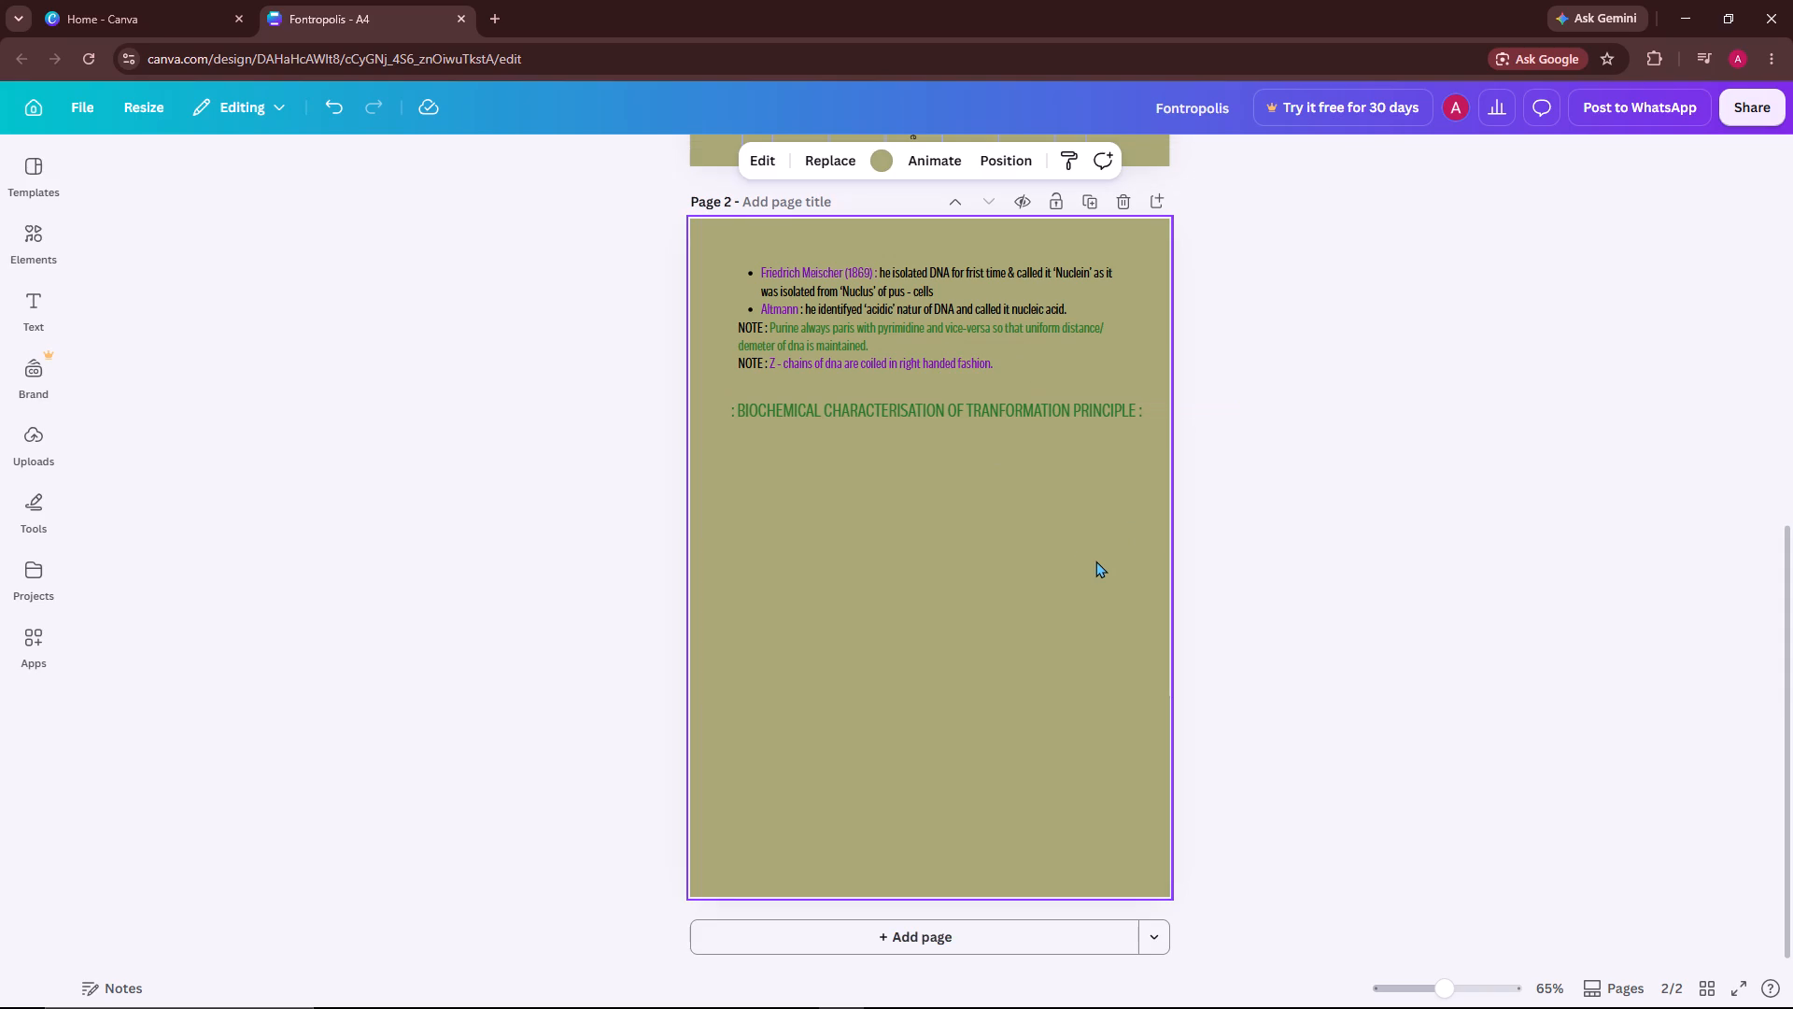
Nudge the heading slightly towards the page's left edge to balance its margins.
{"action": "left_click", "coordinate": [986, 422]}
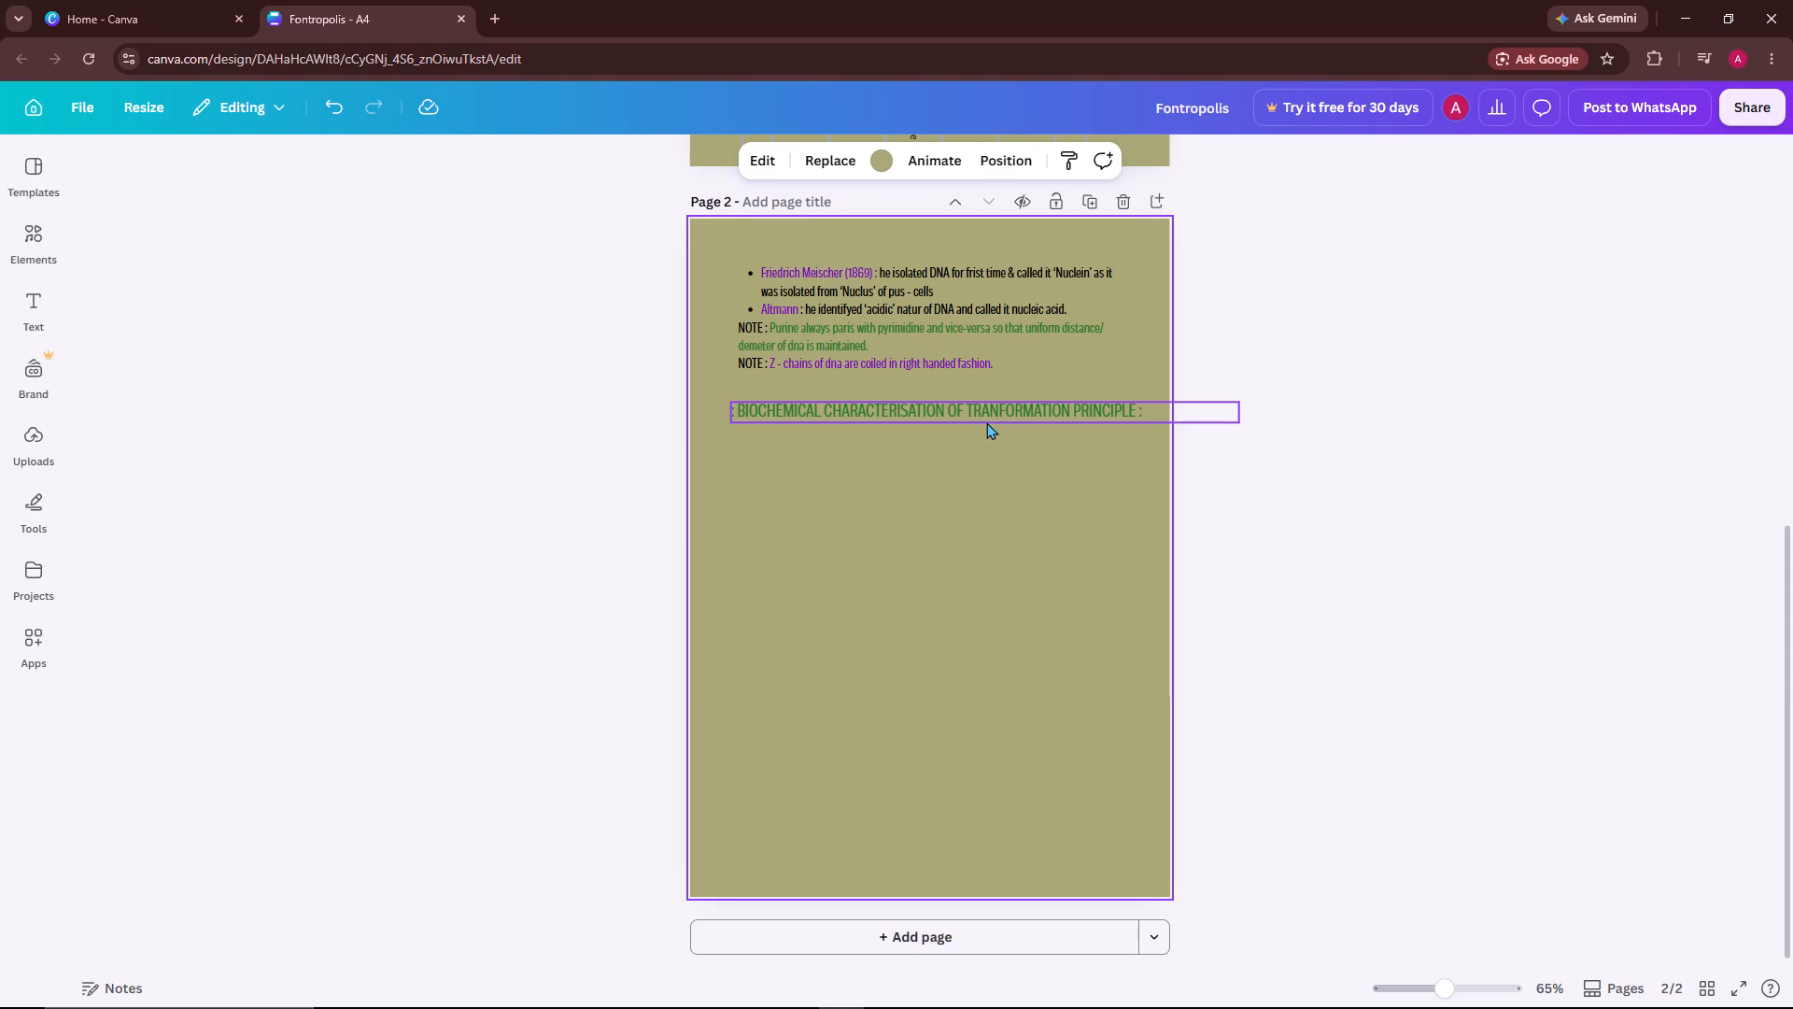
{"action": "left_click", "coordinate": [1089, 523]}
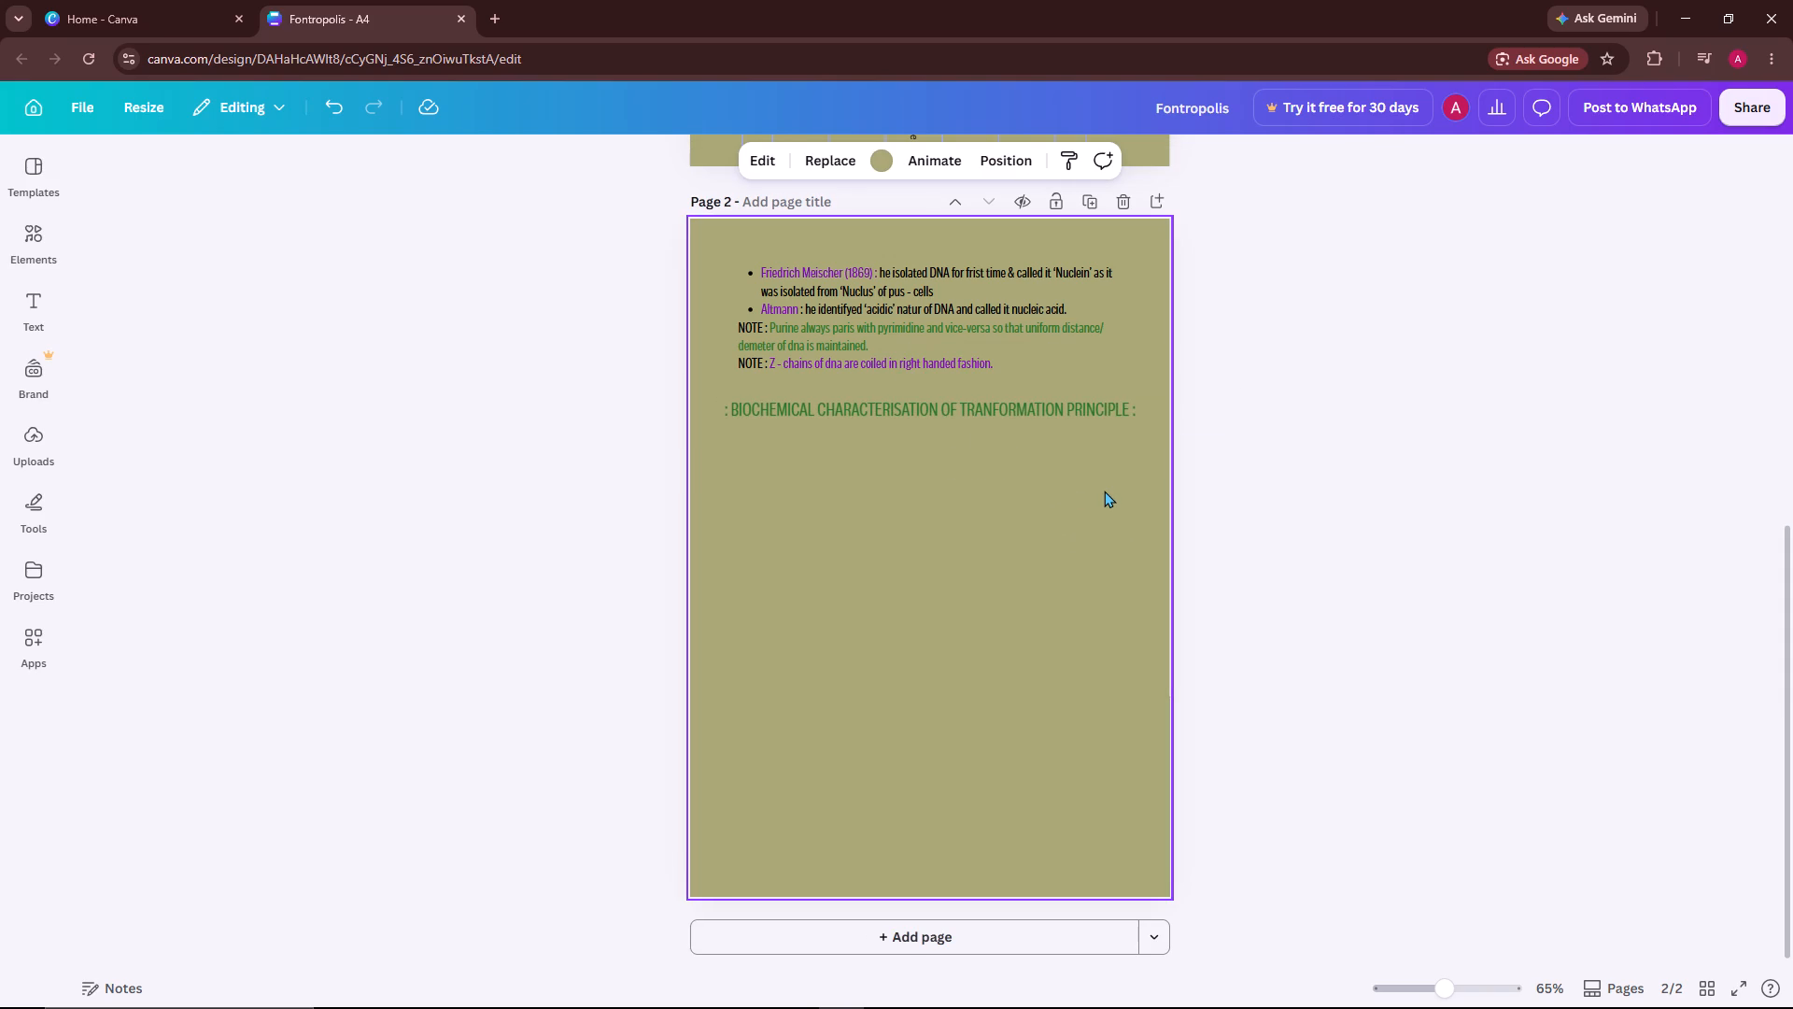
Duplicate the discovery notes text block and place the copy just below the green heading, aligned with the original.
{"action": "left_click", "coordinate": [907, 291]}
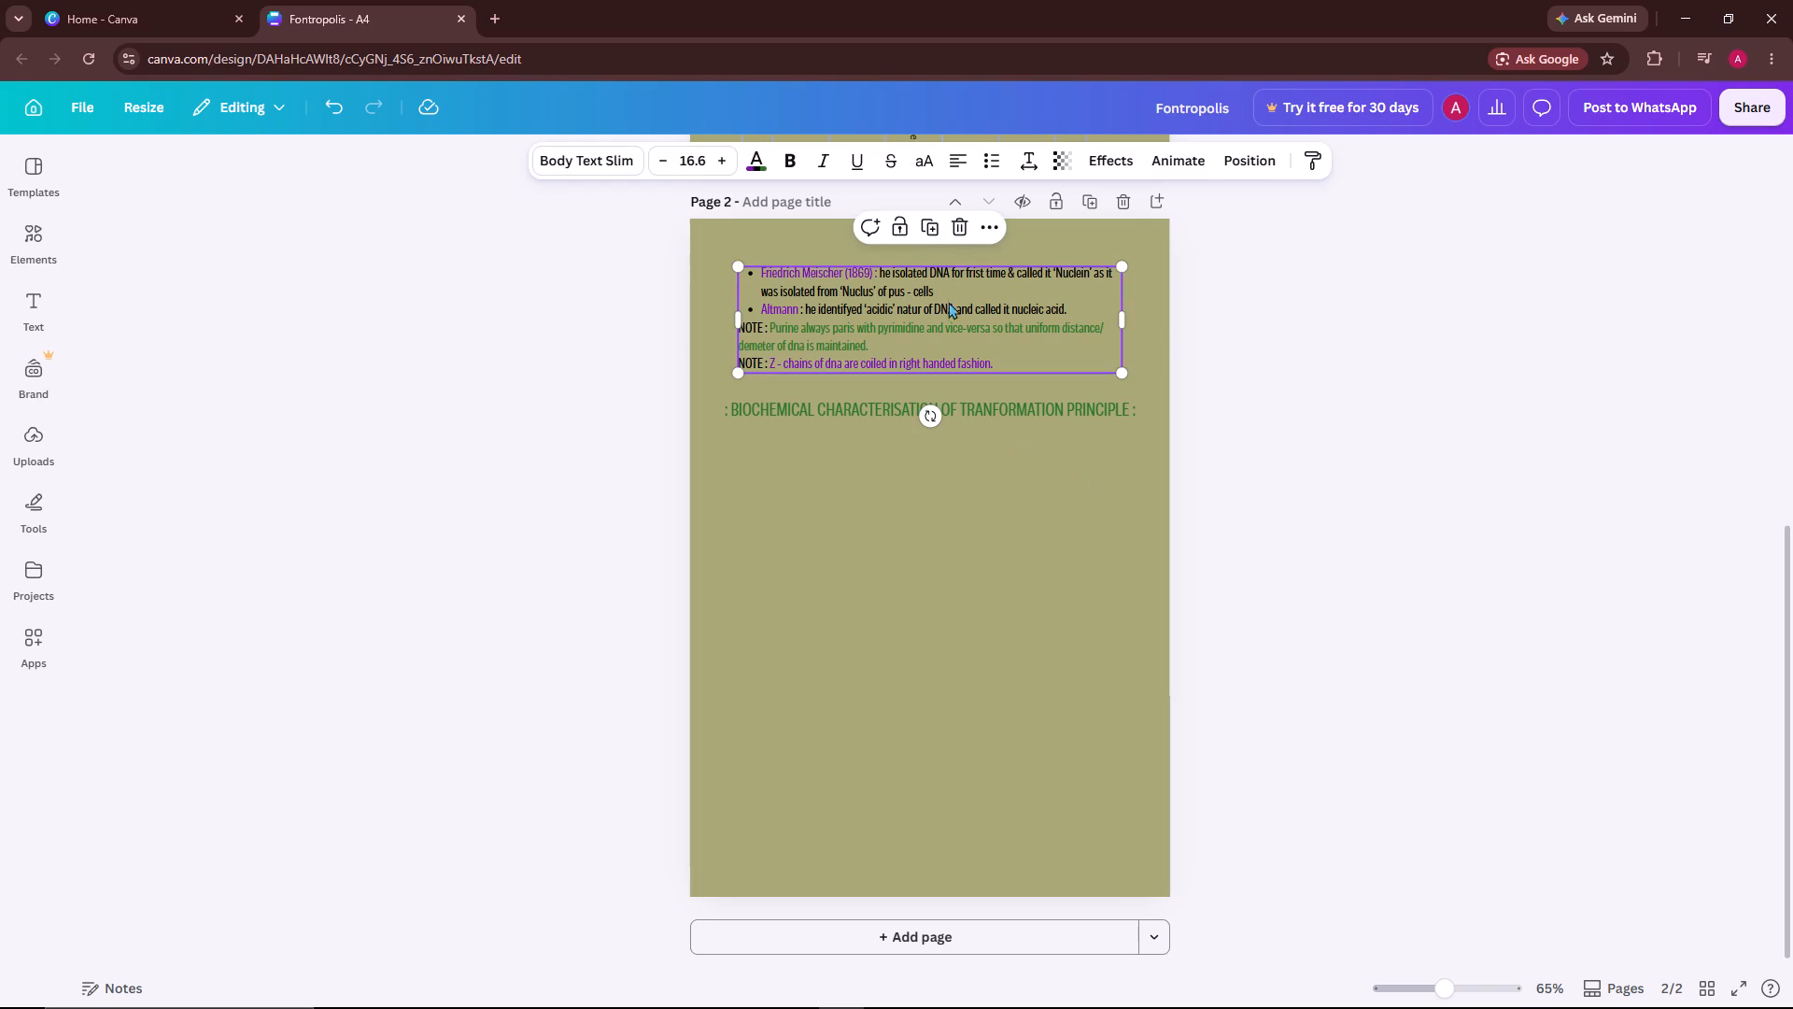
{"action": "left_click", "coordinate": [932, 234]}
{"action": "left_click_drag", "start_coordinate": [936, 353], "coordinate": [920, 515]}
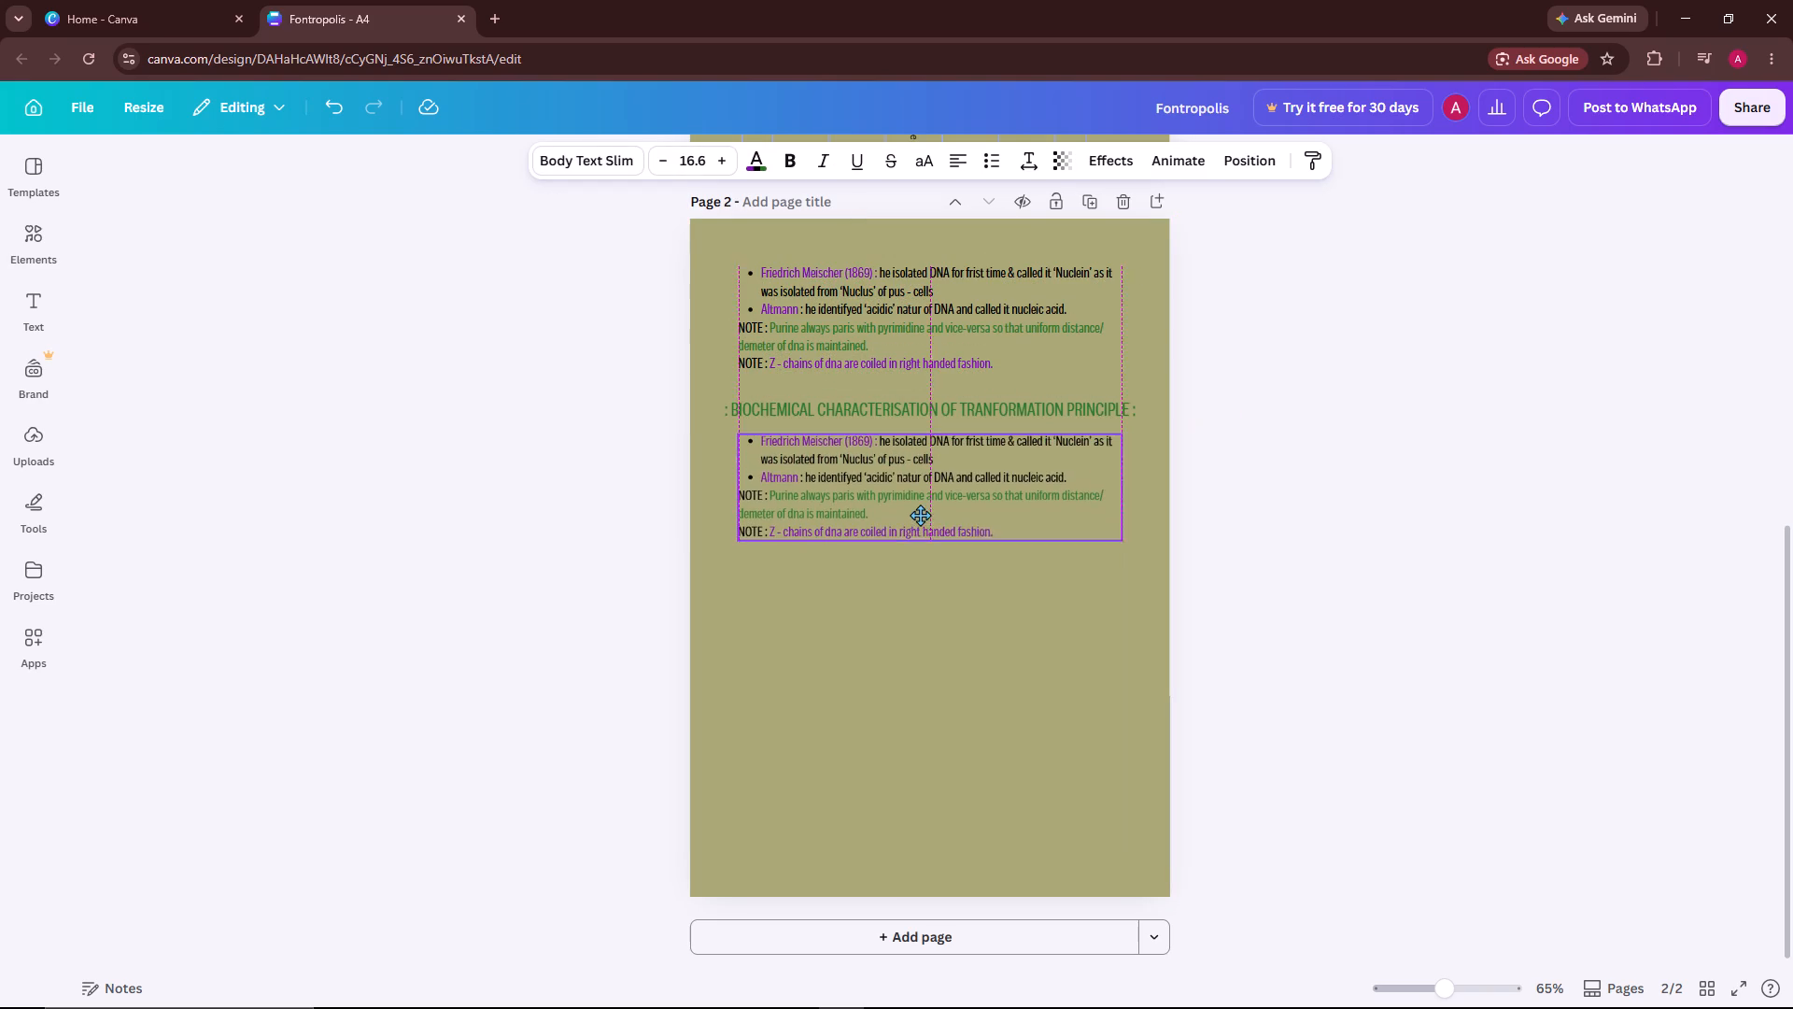
{"action": "left_click_drag", "start_coordinate": [920, 515], "coordinate": [923, 509]}
Clear all text from the duplicated block and start it with a single empty bullet.
{"action": "left_click", "coordinate": [925, 496]}
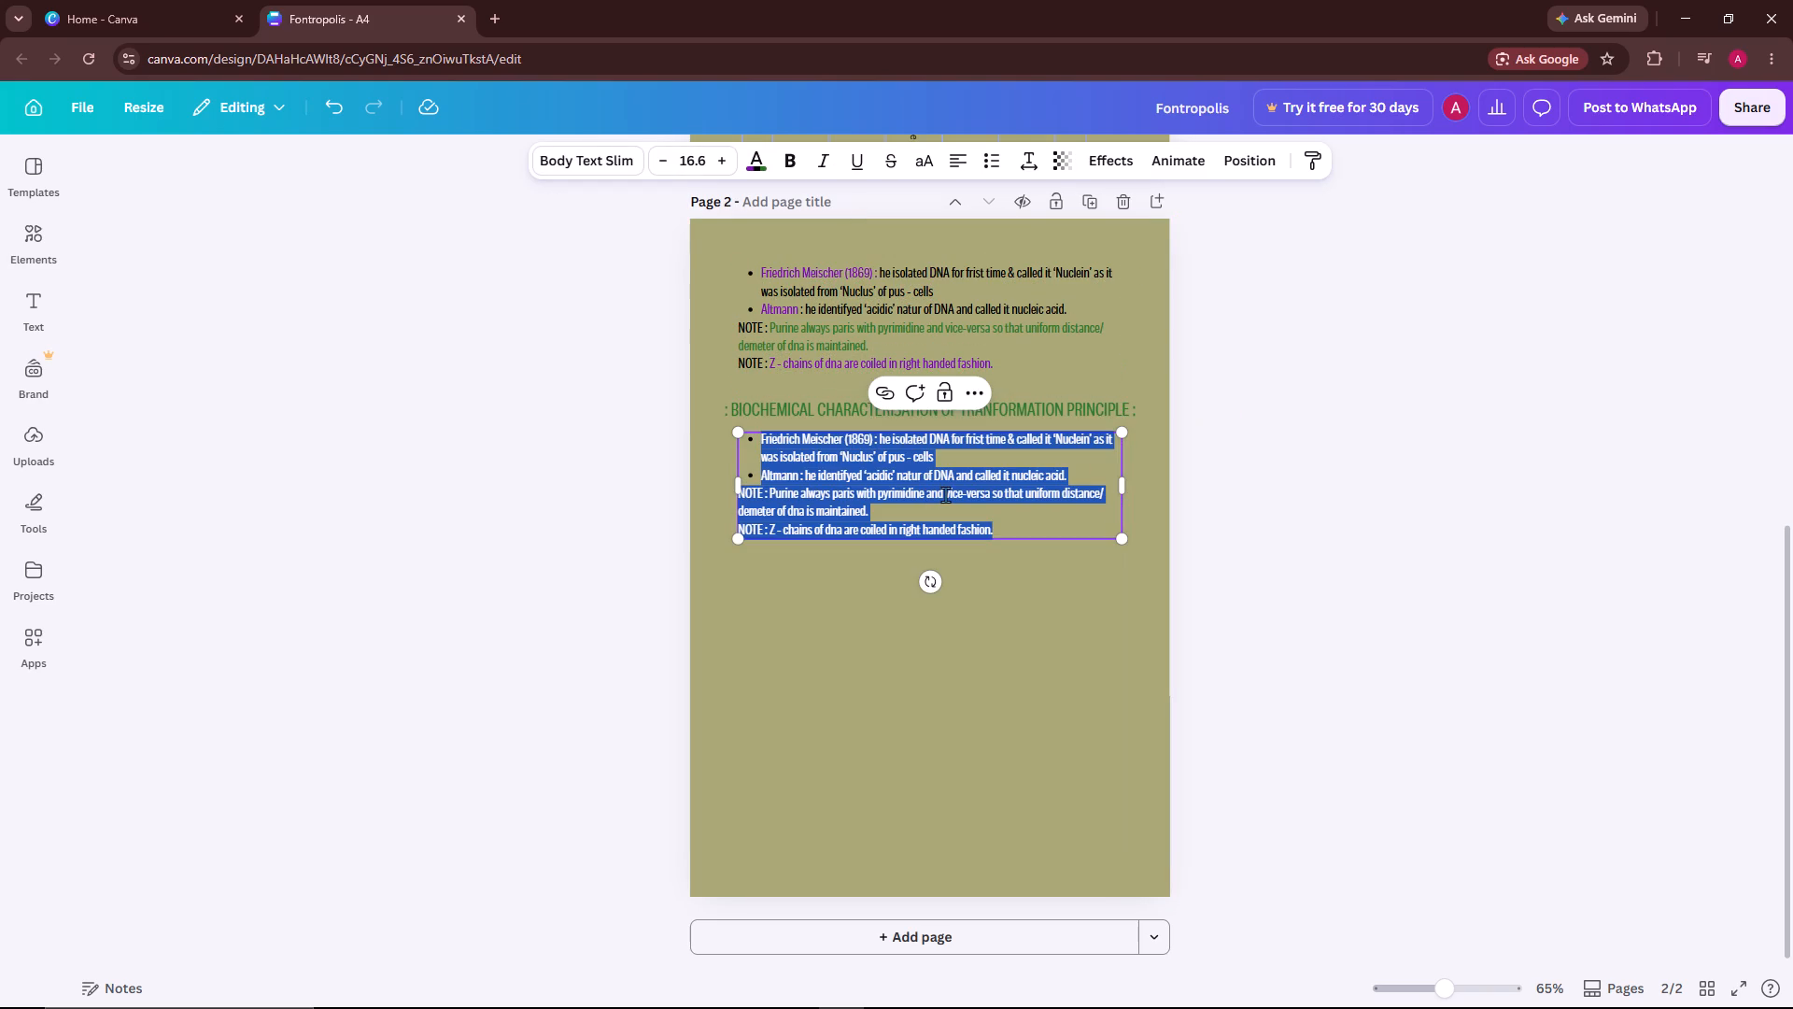
{"action": "key", "text": "BackSpace"}
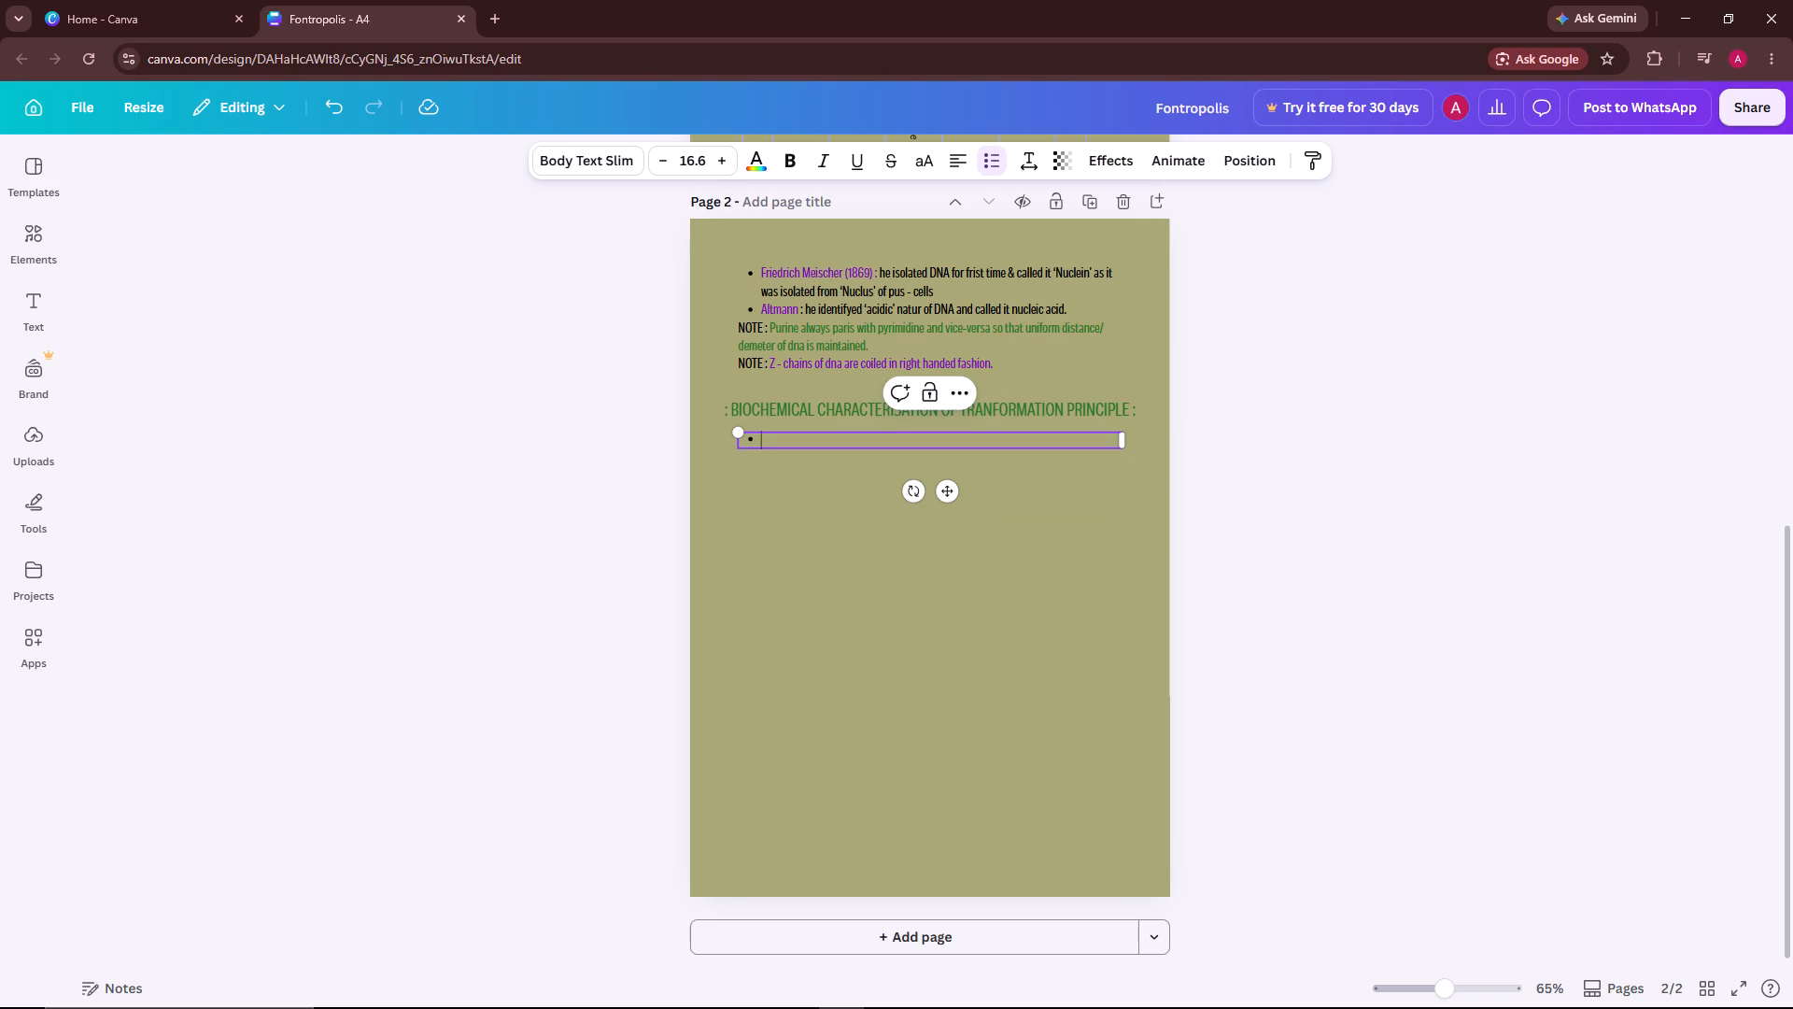
{"action": "key", "text": "BackSpace"}
{"action": "type", "text": "*"}
{"action": "key", "text": "space"}
Start the bullet under the green heading with the years "1933-1944,".
{"action": "type", "text": "1933"}
{"action": "key", "text": "minus"}
{"action": "type", "text": "19"}
{"action": "type", "text": "44"}
{"action": "key", "text": "period"}
{"action": "key", "text": "BackSpace"}
{"action": "type", "text": ","}
{"action": "key", "text": "space"}
Continue the bullet with the scientists' names "Avery, Macleod and Mccarty".
{"action": "key", "text": "v"}
{"action": "type", "text": "ery"}
{"action": "type", "text": ","}
{"action": "key", "text": "space"}
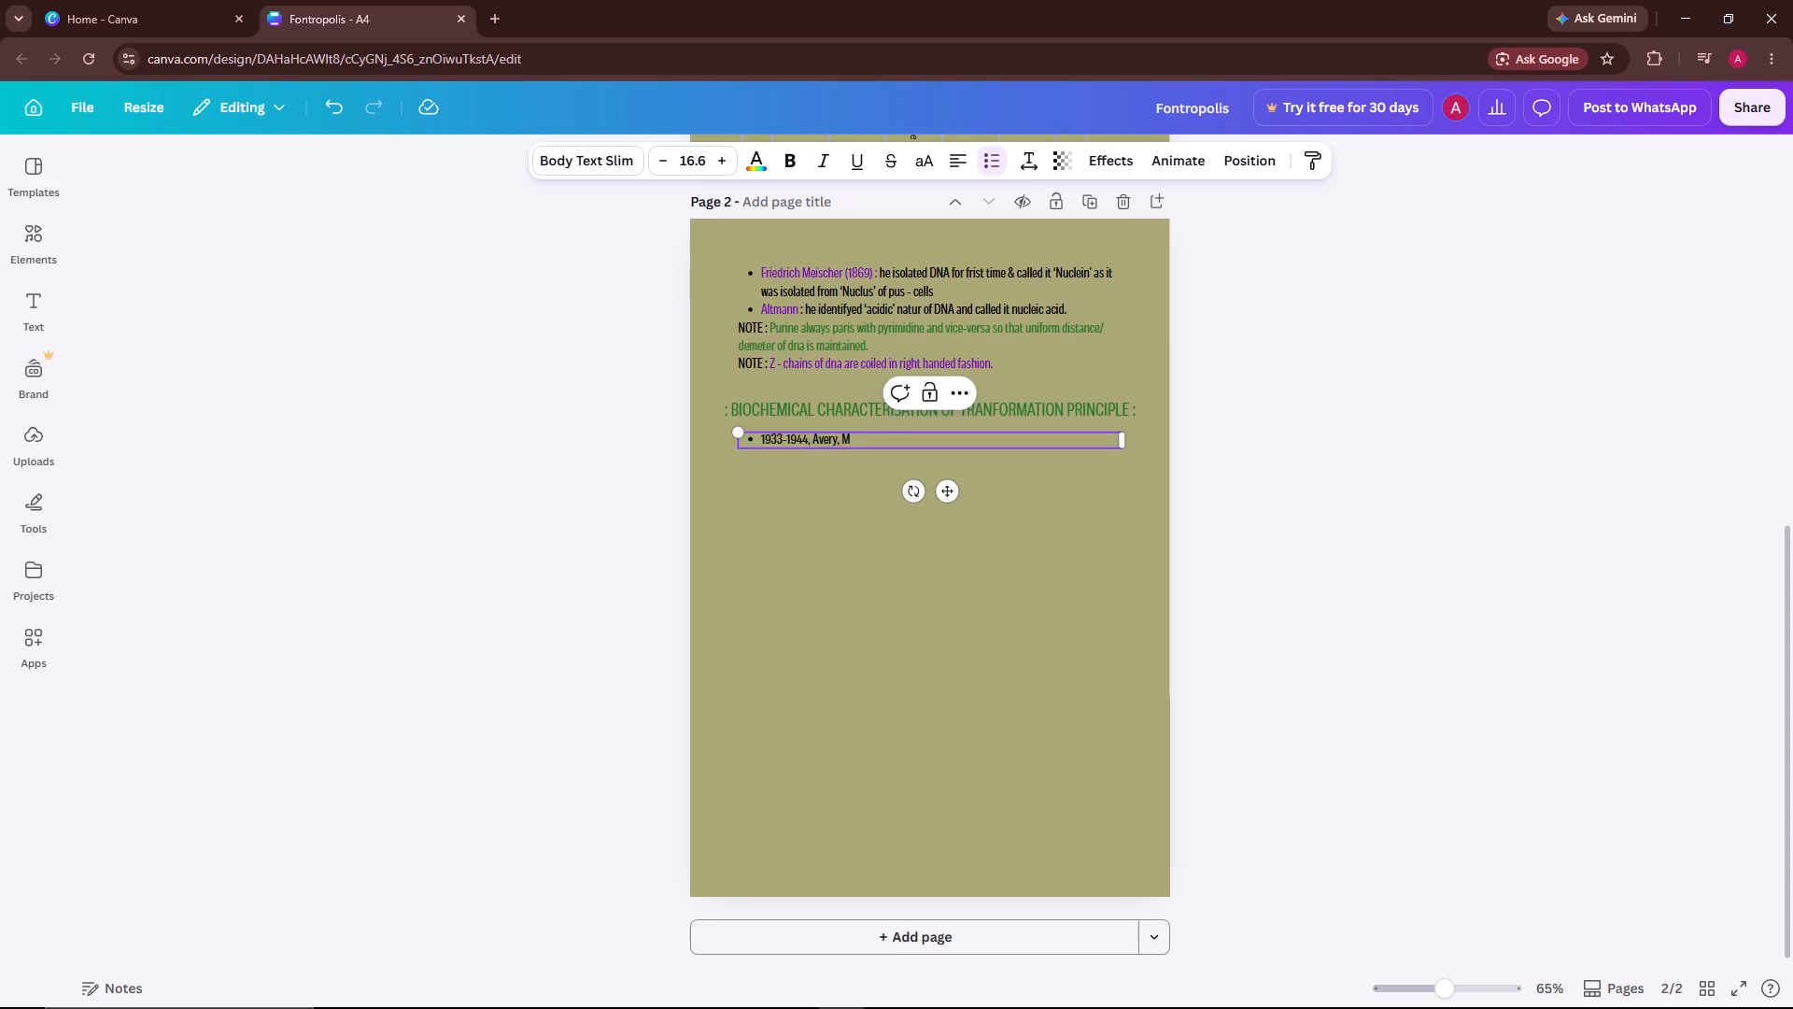
{"action": "type", "text": "ac"}
{"action": "type", "text": "leod"}
{"action": "key", "text": "space"}
{"action": "type", "text": "and"}
{"action": "key", "text": "space"}
{"action": "key", "text": "m"}
{"action": "type", "text": "ccar"}
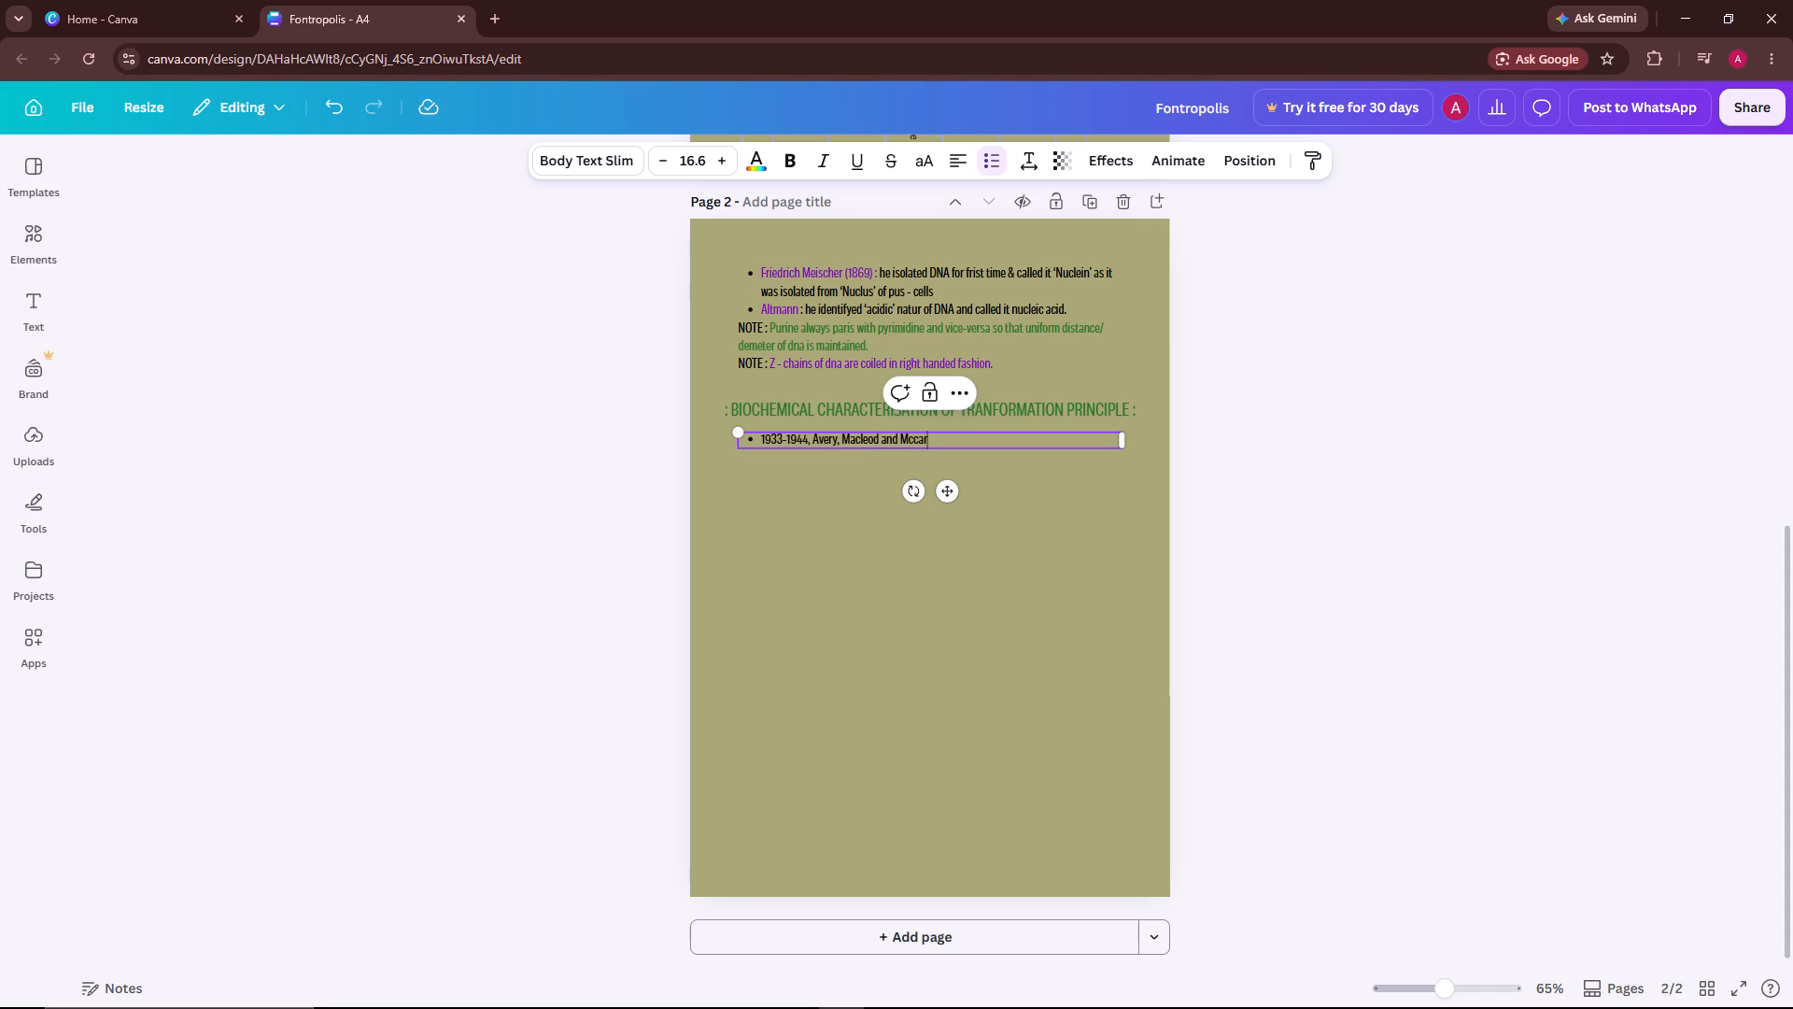
{"action": "type", "text": "ty"}
Continue the bullet after the scientists' names with "tried to find out chemical".
{"action": "key", "text": "space"}
{"action": "type", "text": "tr"}
{"action": "type", "text": "ied"}
{"action": "key", "text": "space"}
{"action": "type", "text": "to find"}
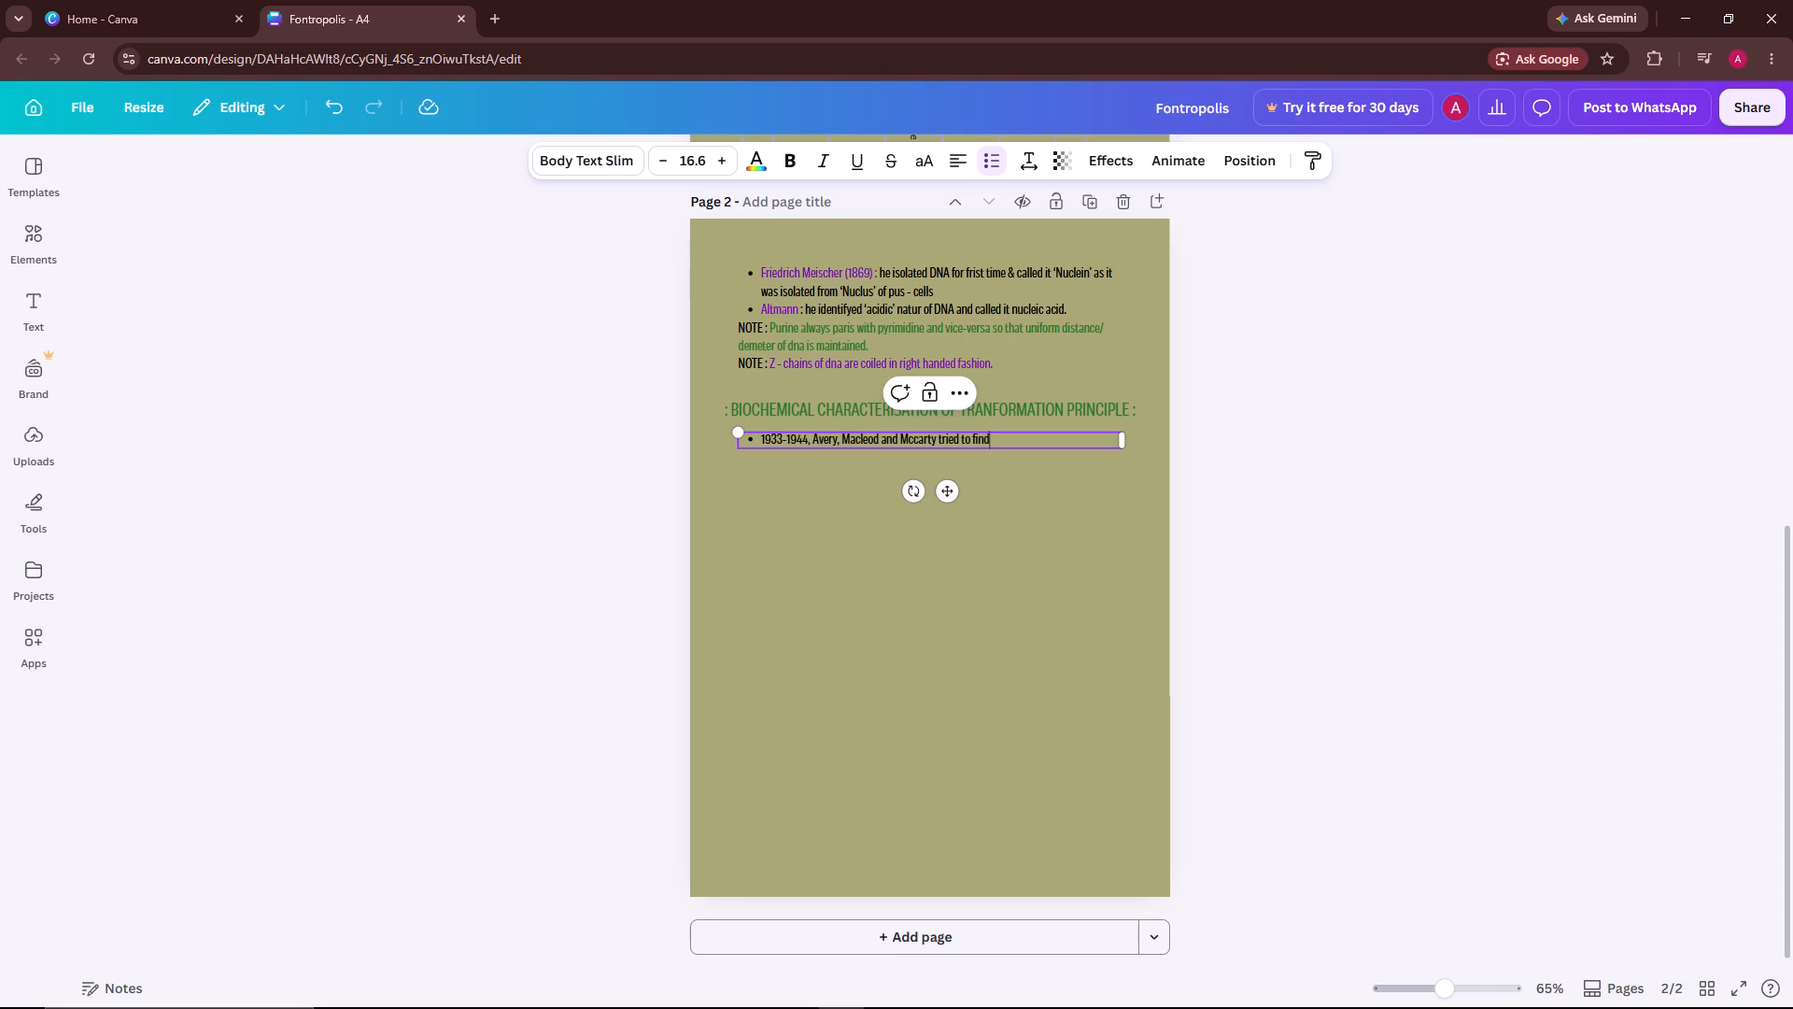
{"action": "key", "text": "space"}
{"action": "type", "text": "out"}
{"action": "key", "text": "space"}
{"action": "type", "text": "chem"}
{"action": "type", "text": "ical"}
Leave a wide gap of spaces after "chemical" in the bullet and add "re of".
{"action": "key", "text": "space"}
{"action": "key", "text": "space"}
{"action": "key", "text": "space"}
{"action": "key", "text": "space"}
{"action": "key", "text": "space"}
{"action": "key", "text": "space"}
{"action": "key", "text": "space"}
{"action": "key", "text": "space"}
{"action": "key", "text": "space"}
{"action": "key", "text": "space"}
{"action": "key", "text": "space"}
{"action": "key", "text": "space"}
{"action": "type", "text": "re"}
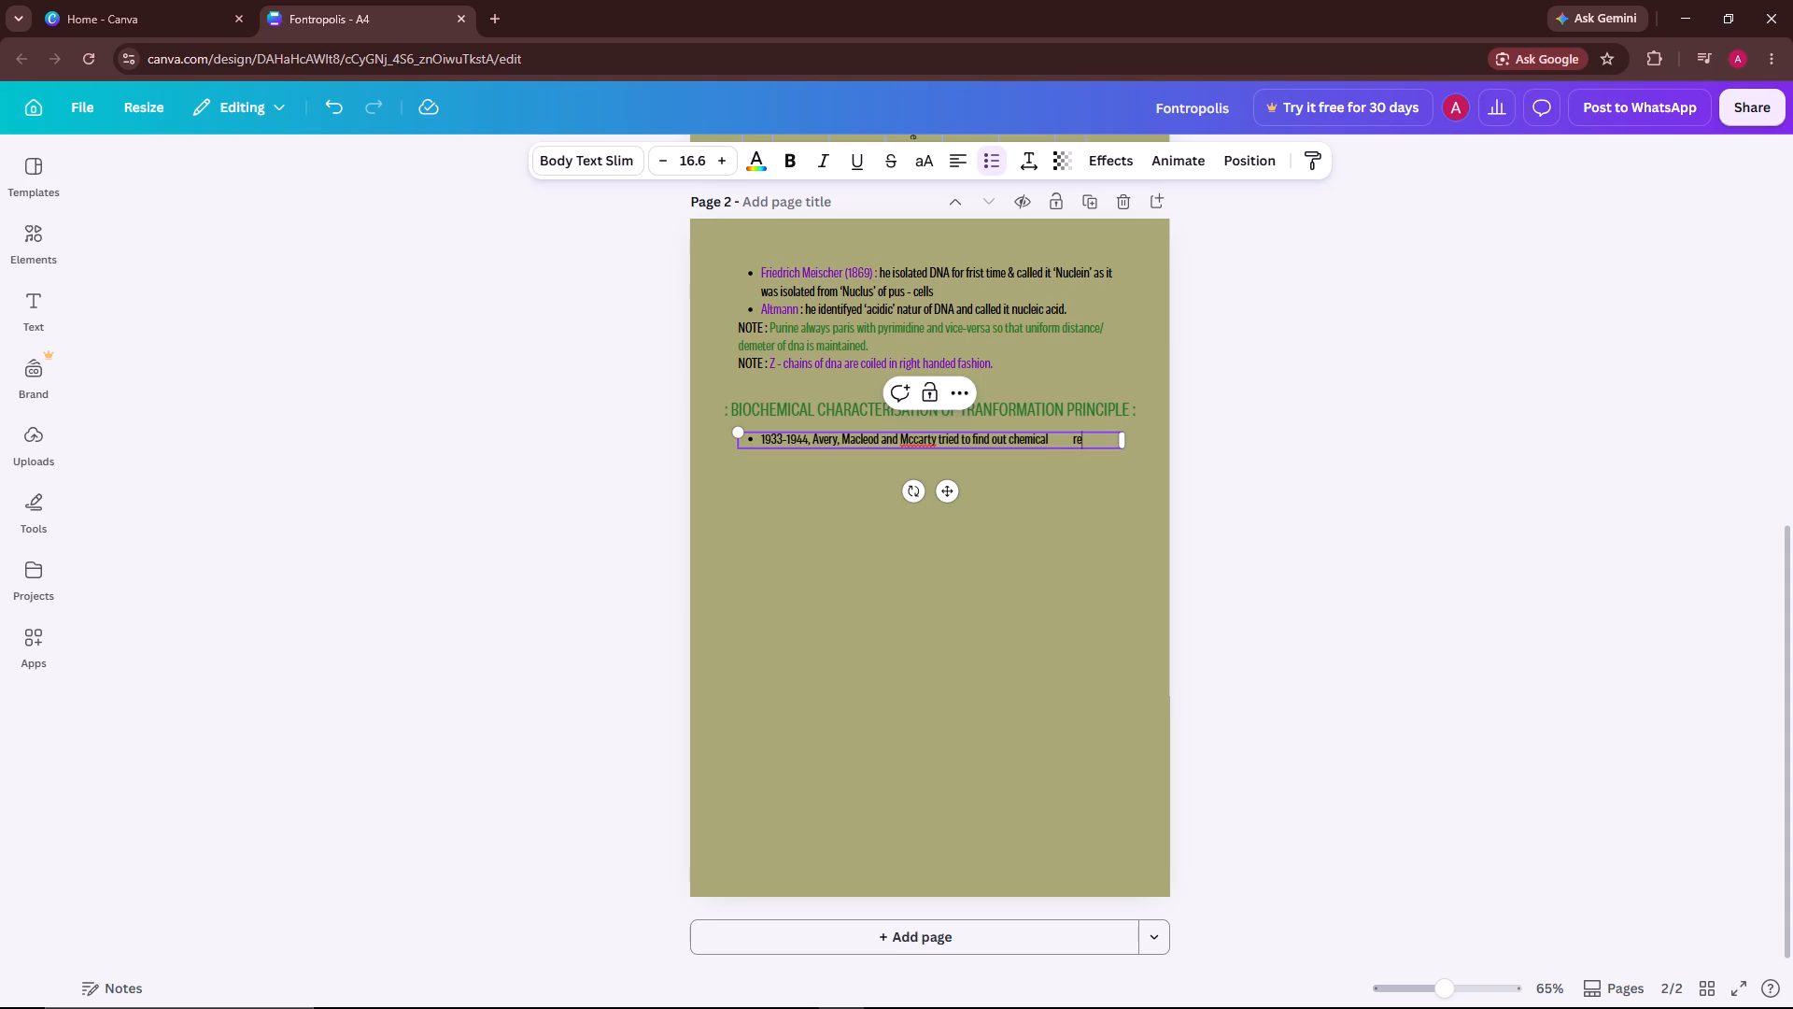
{"action": "type", "text": "of"}
{"action": "key", "text": "space"}
Finish the bullet under the green heading with "griffith's transformation principle.".
{"action": "key", "text": "g"}
{"action": "type", "text": "ri"}
{"action": "type", "text": "ff"}
{"action": "type", "text": "ith"}
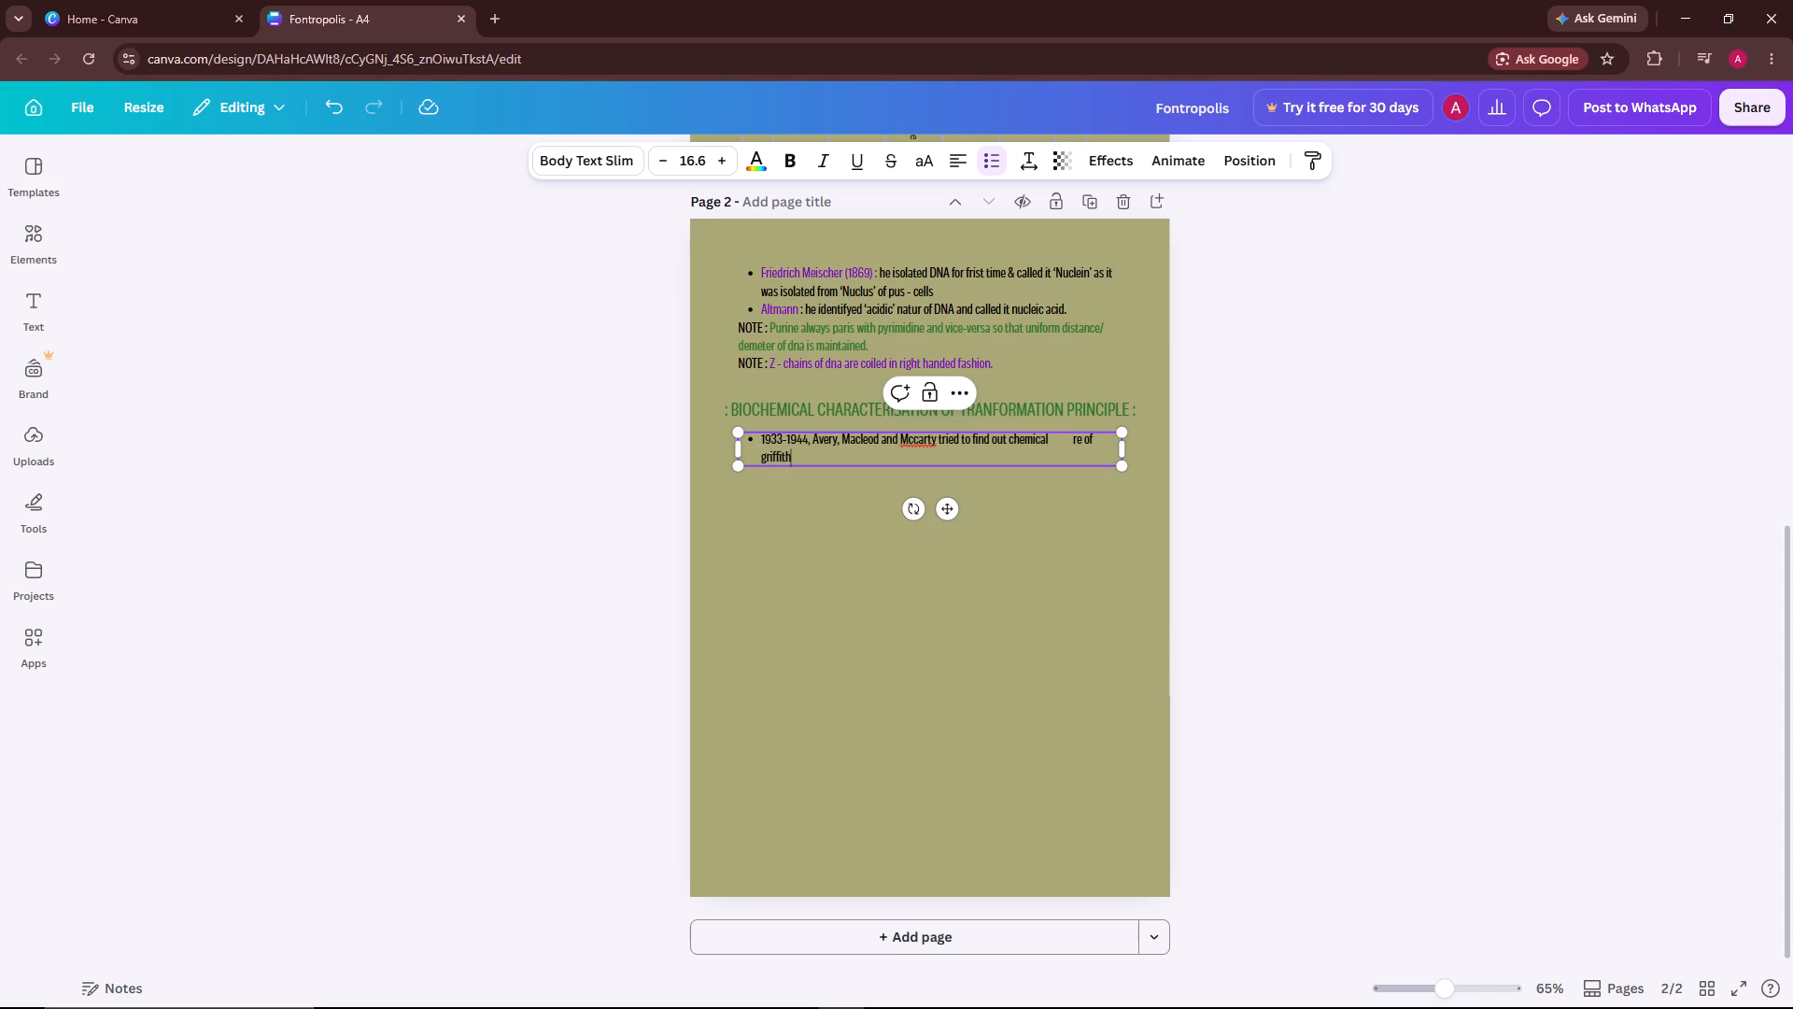
{"action": "type", "text": "'s"}
{"action": "key", "text": "space"}
{"action": "type", "text": "transformat"}
{"action": "type", "text": "ion"}
{"action": "key", "text": "space"}
{"action": "type", "text": "princ"}
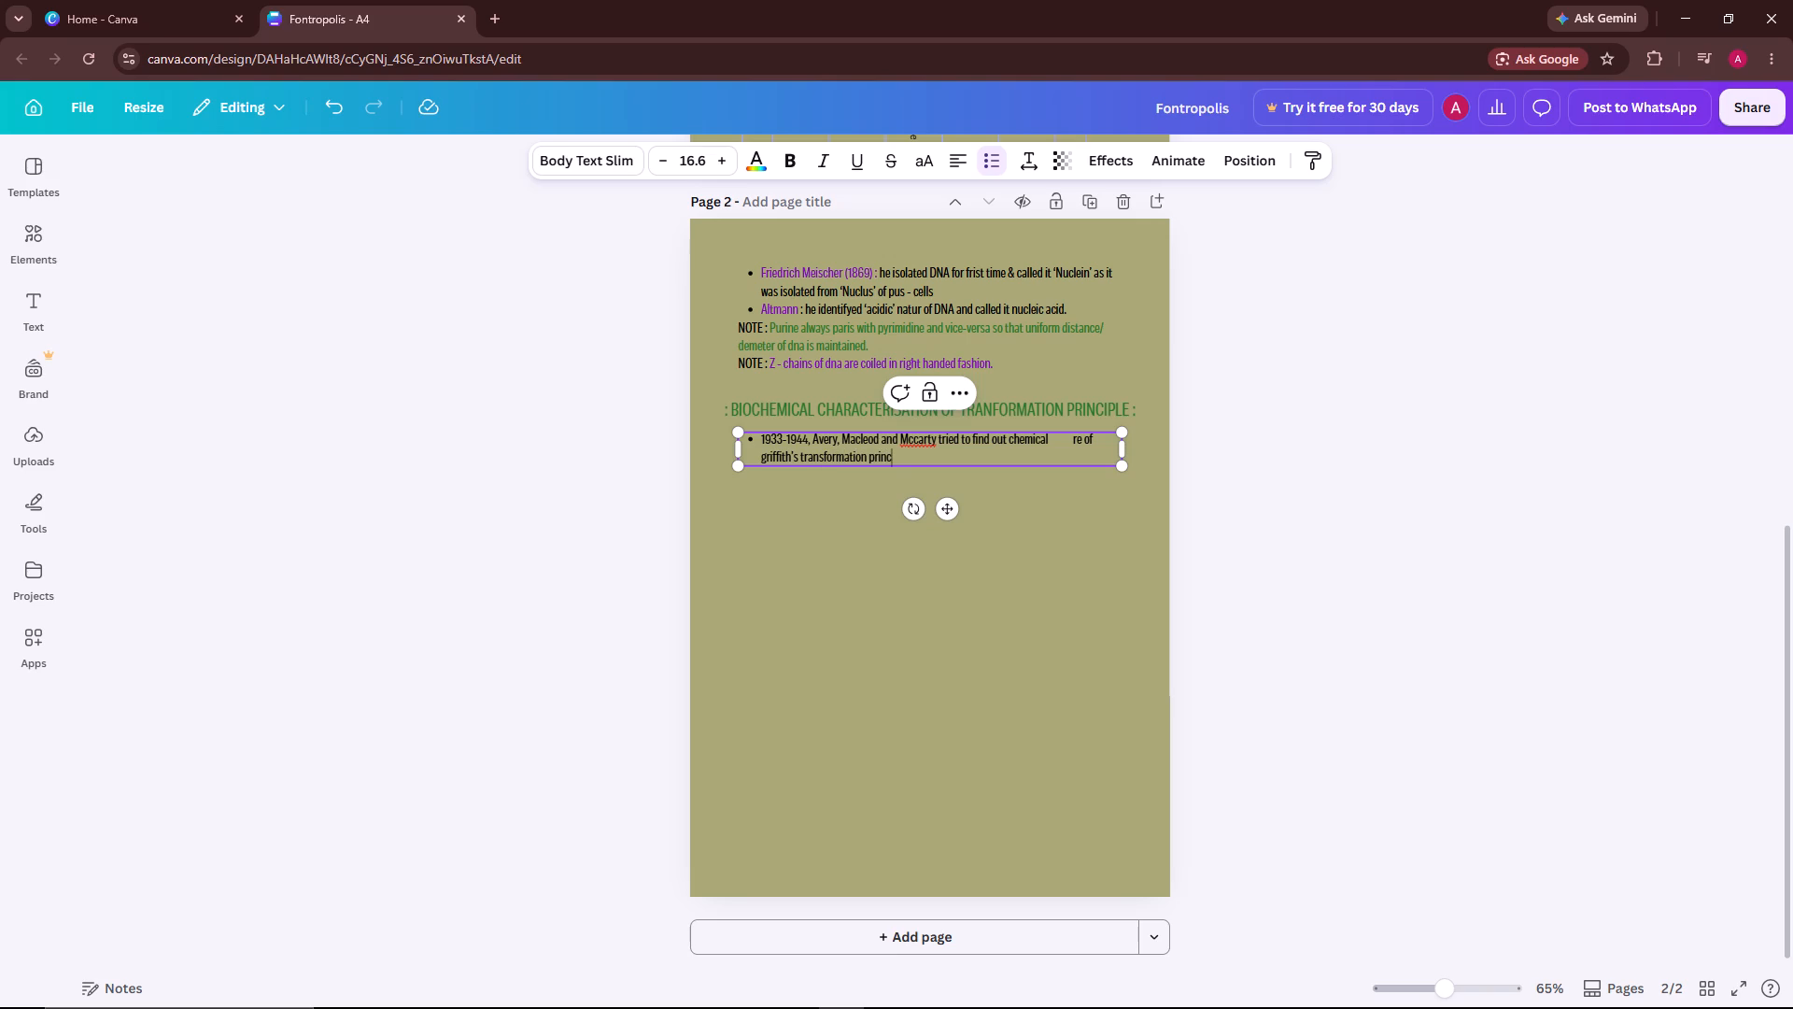
{"action": "type", "text": "iple"}
{"action": "key", "text": "period"}
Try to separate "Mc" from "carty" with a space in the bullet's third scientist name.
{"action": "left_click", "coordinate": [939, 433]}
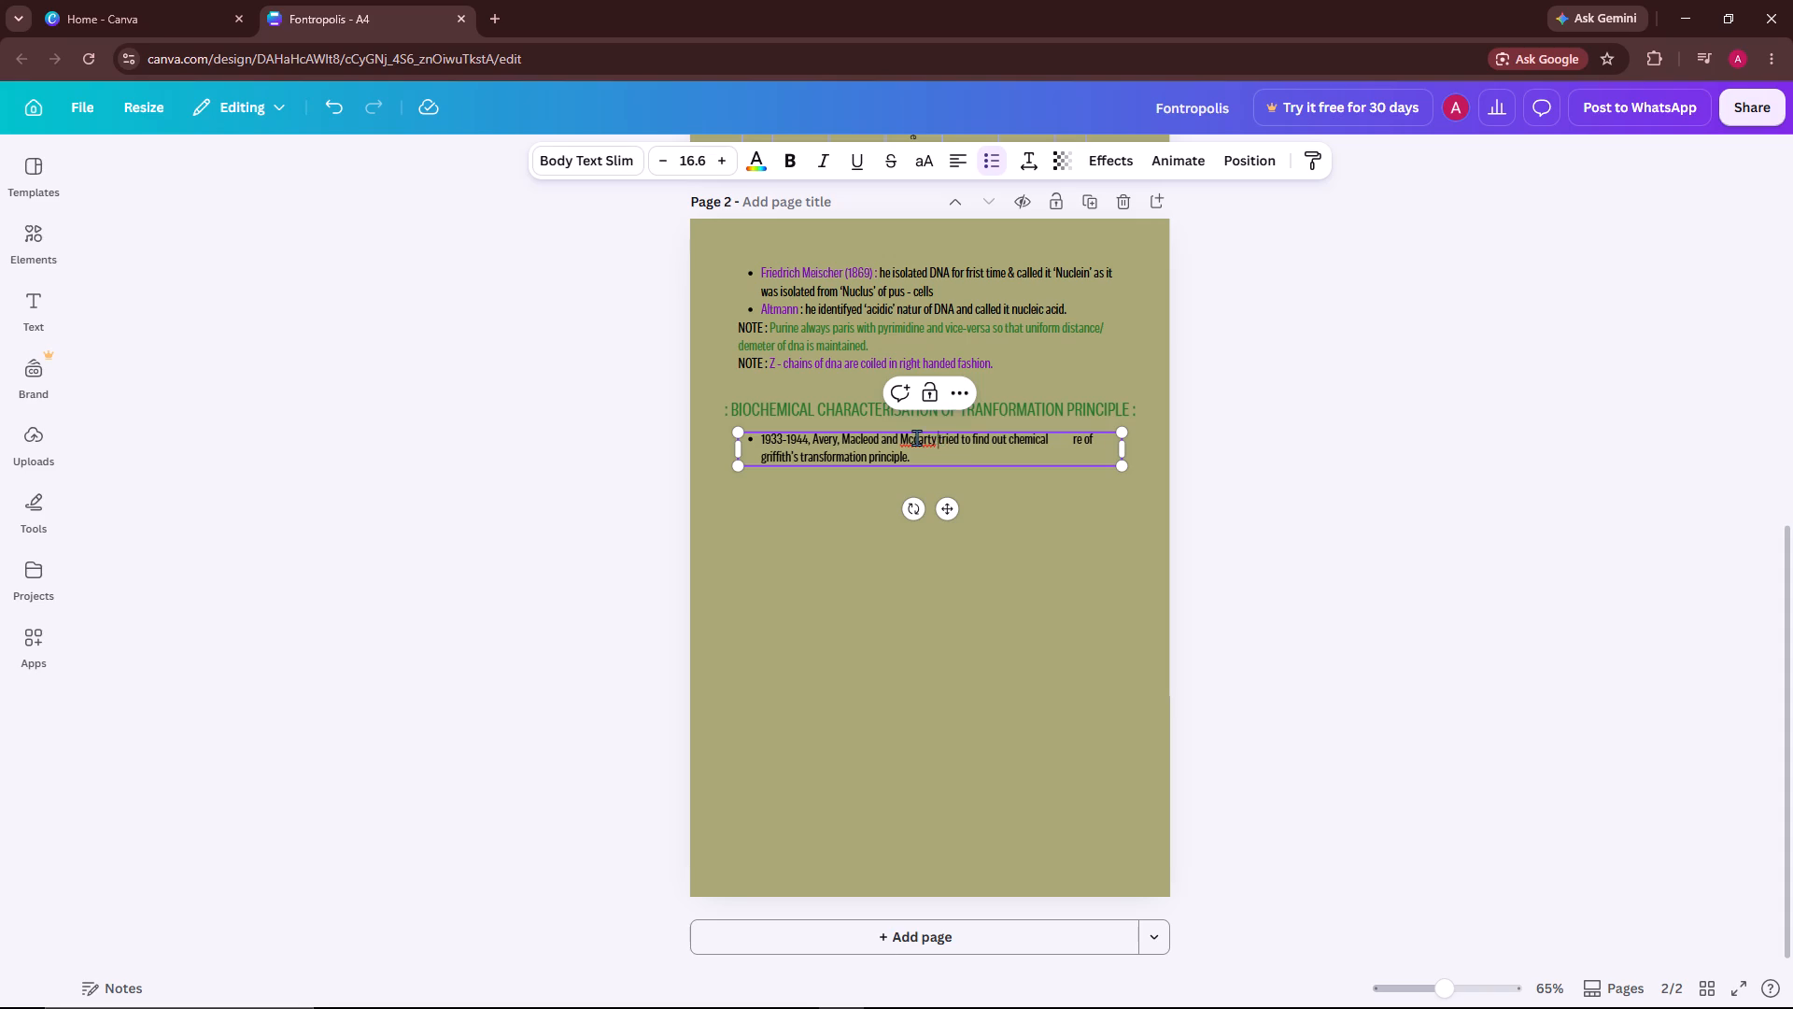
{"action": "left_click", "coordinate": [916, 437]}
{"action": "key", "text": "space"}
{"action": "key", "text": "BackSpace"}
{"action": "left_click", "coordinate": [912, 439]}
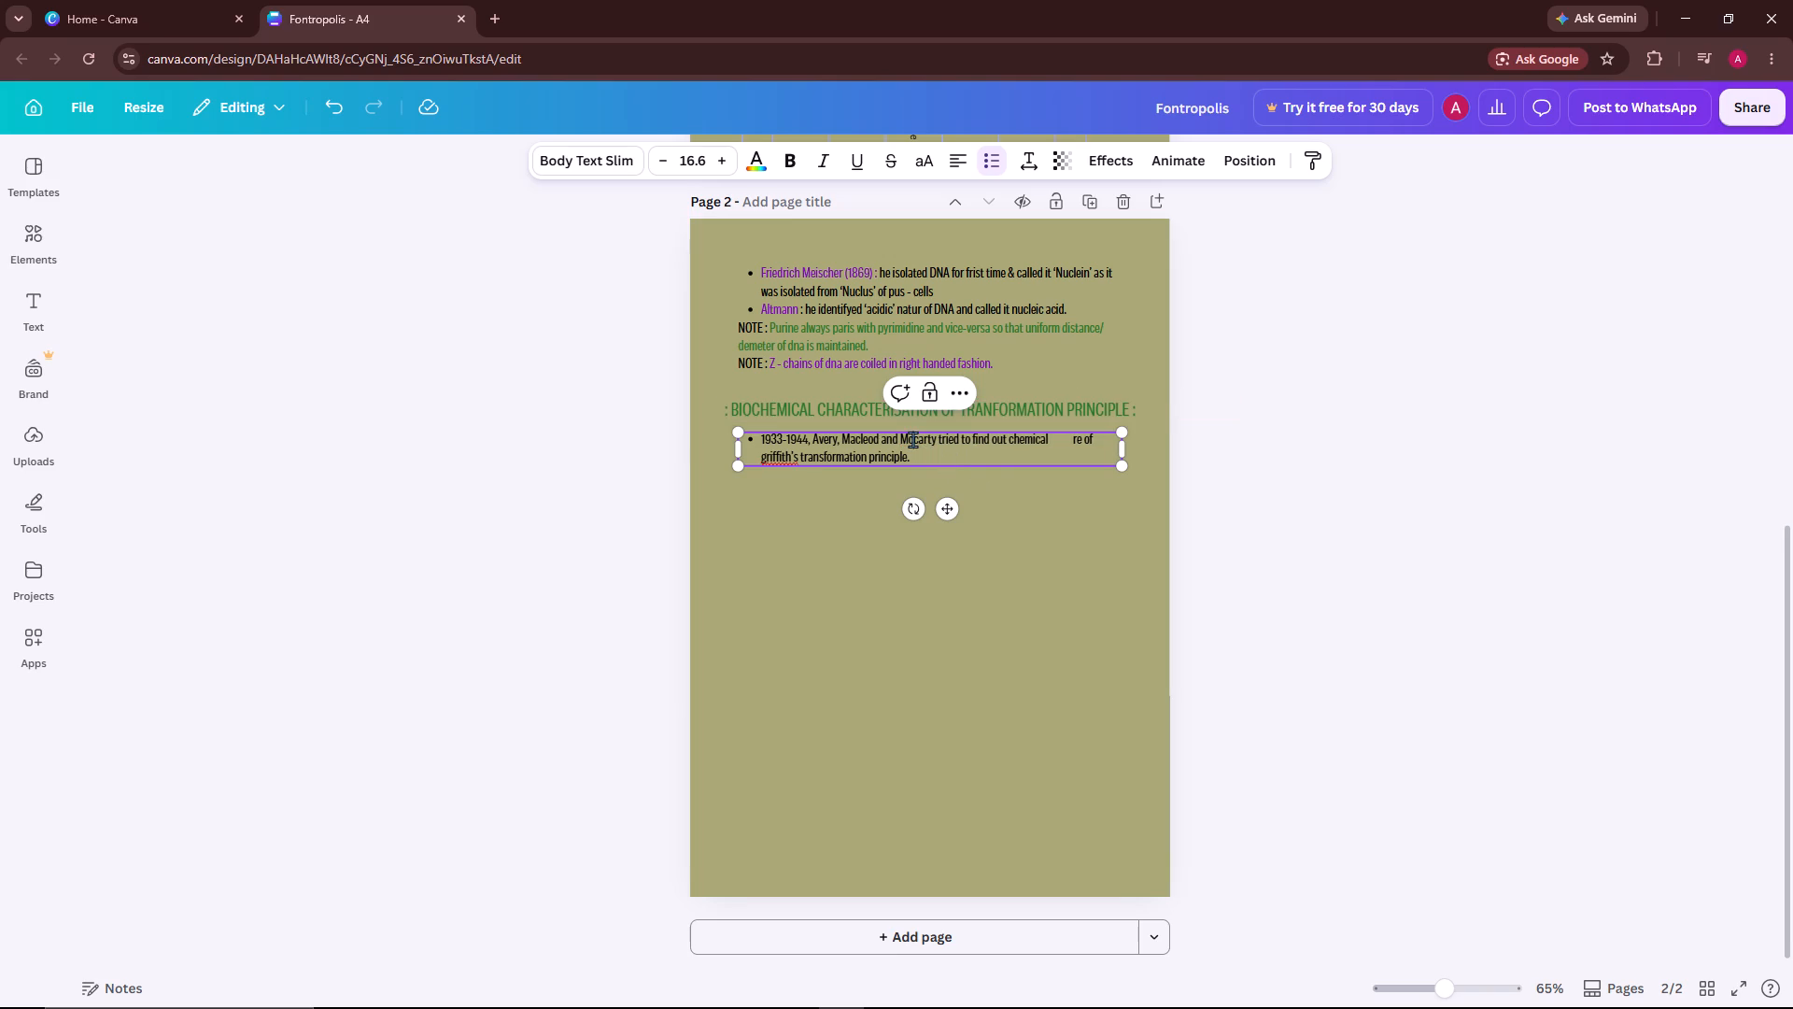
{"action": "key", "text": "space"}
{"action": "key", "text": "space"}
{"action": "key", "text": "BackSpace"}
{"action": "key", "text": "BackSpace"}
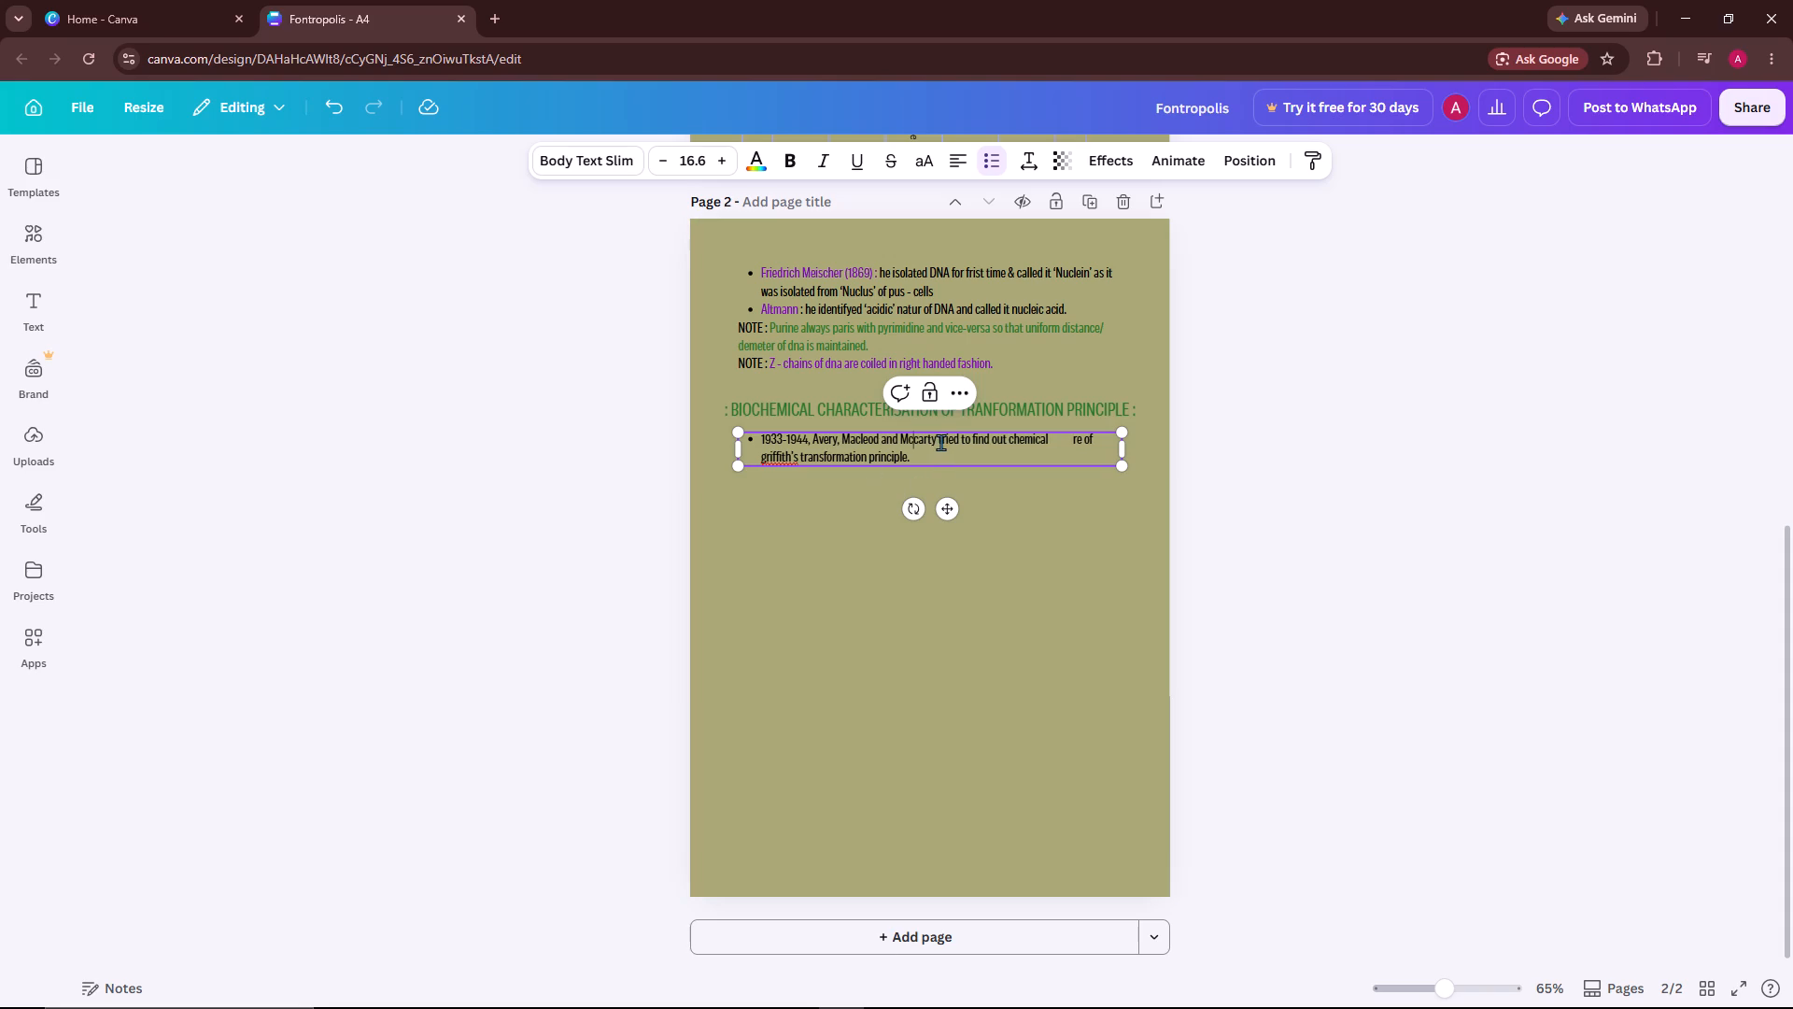
Recolour "1933-1944, Avery, Macleod and Mccarty" in the bullet with a custom dark olive-yellow.
{"action": "left_click_drag", "start_coordinate": [939, 438], "coordinate": [769, 435]}
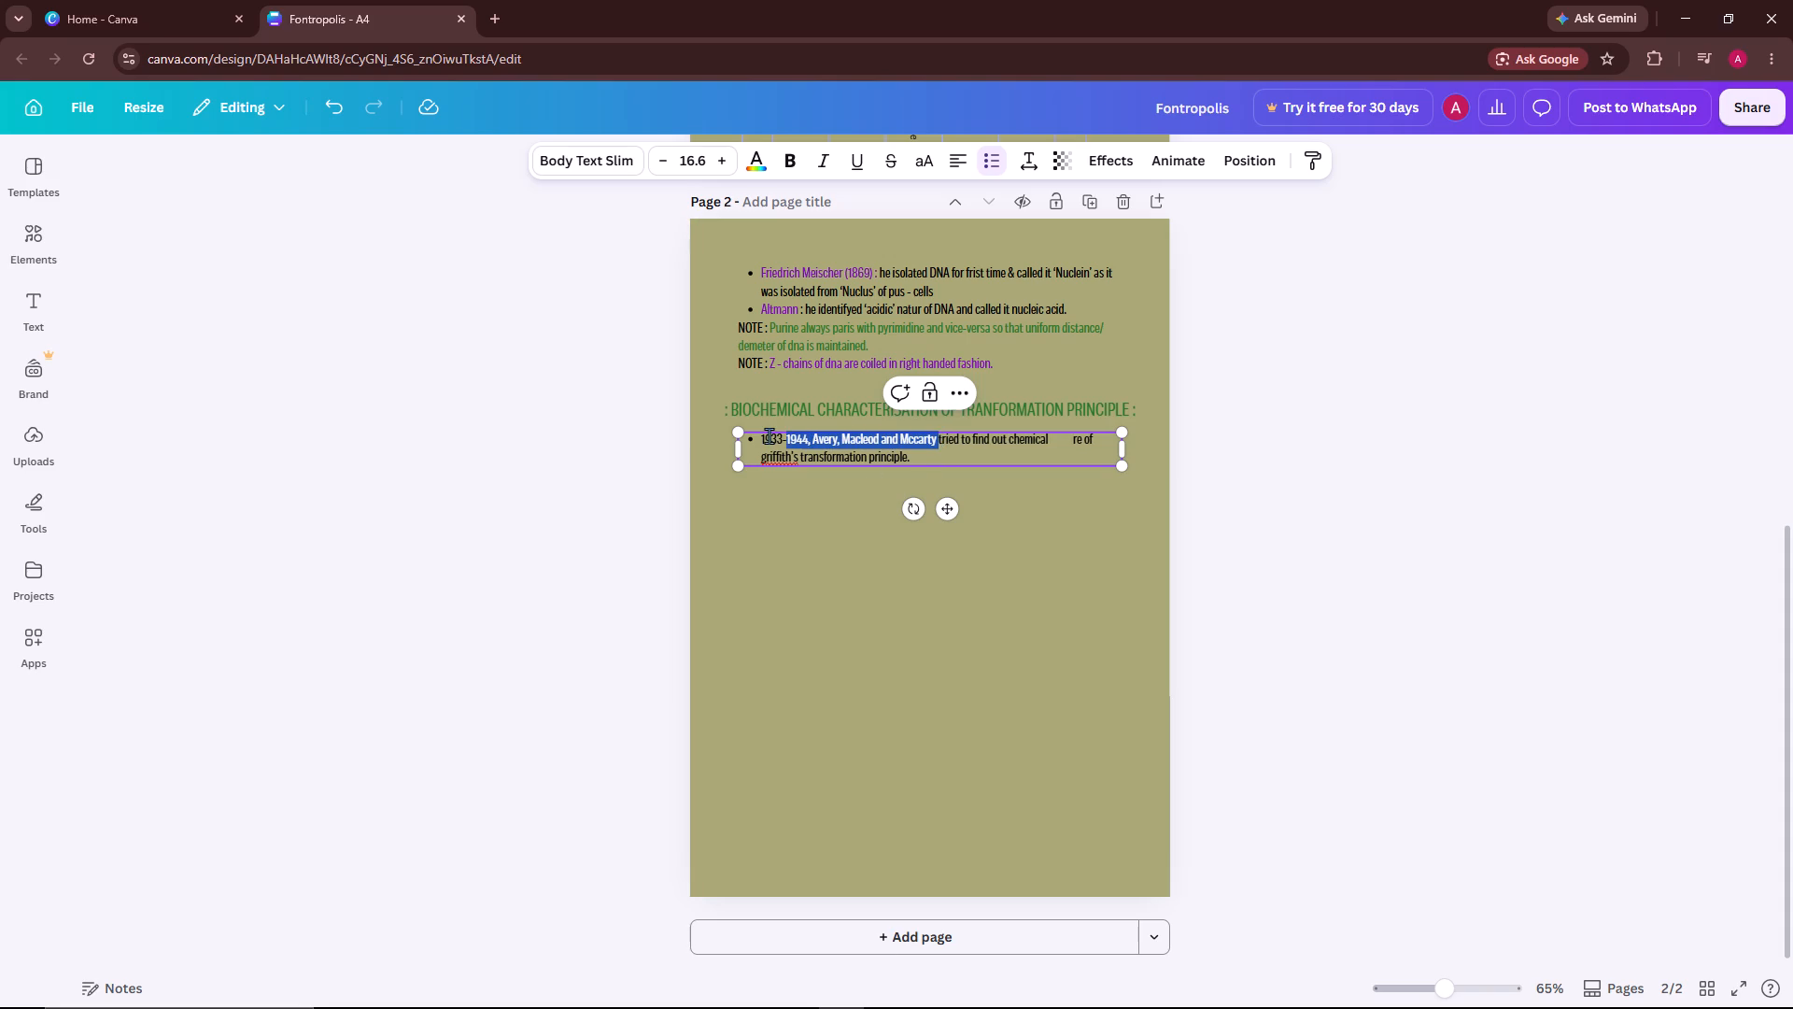
{"action": "left_click_drag", "start_coordinate": [769, 435], "coordinate": [750, 434]}
{"action": "left_click", "coordinate": [751, 162]}
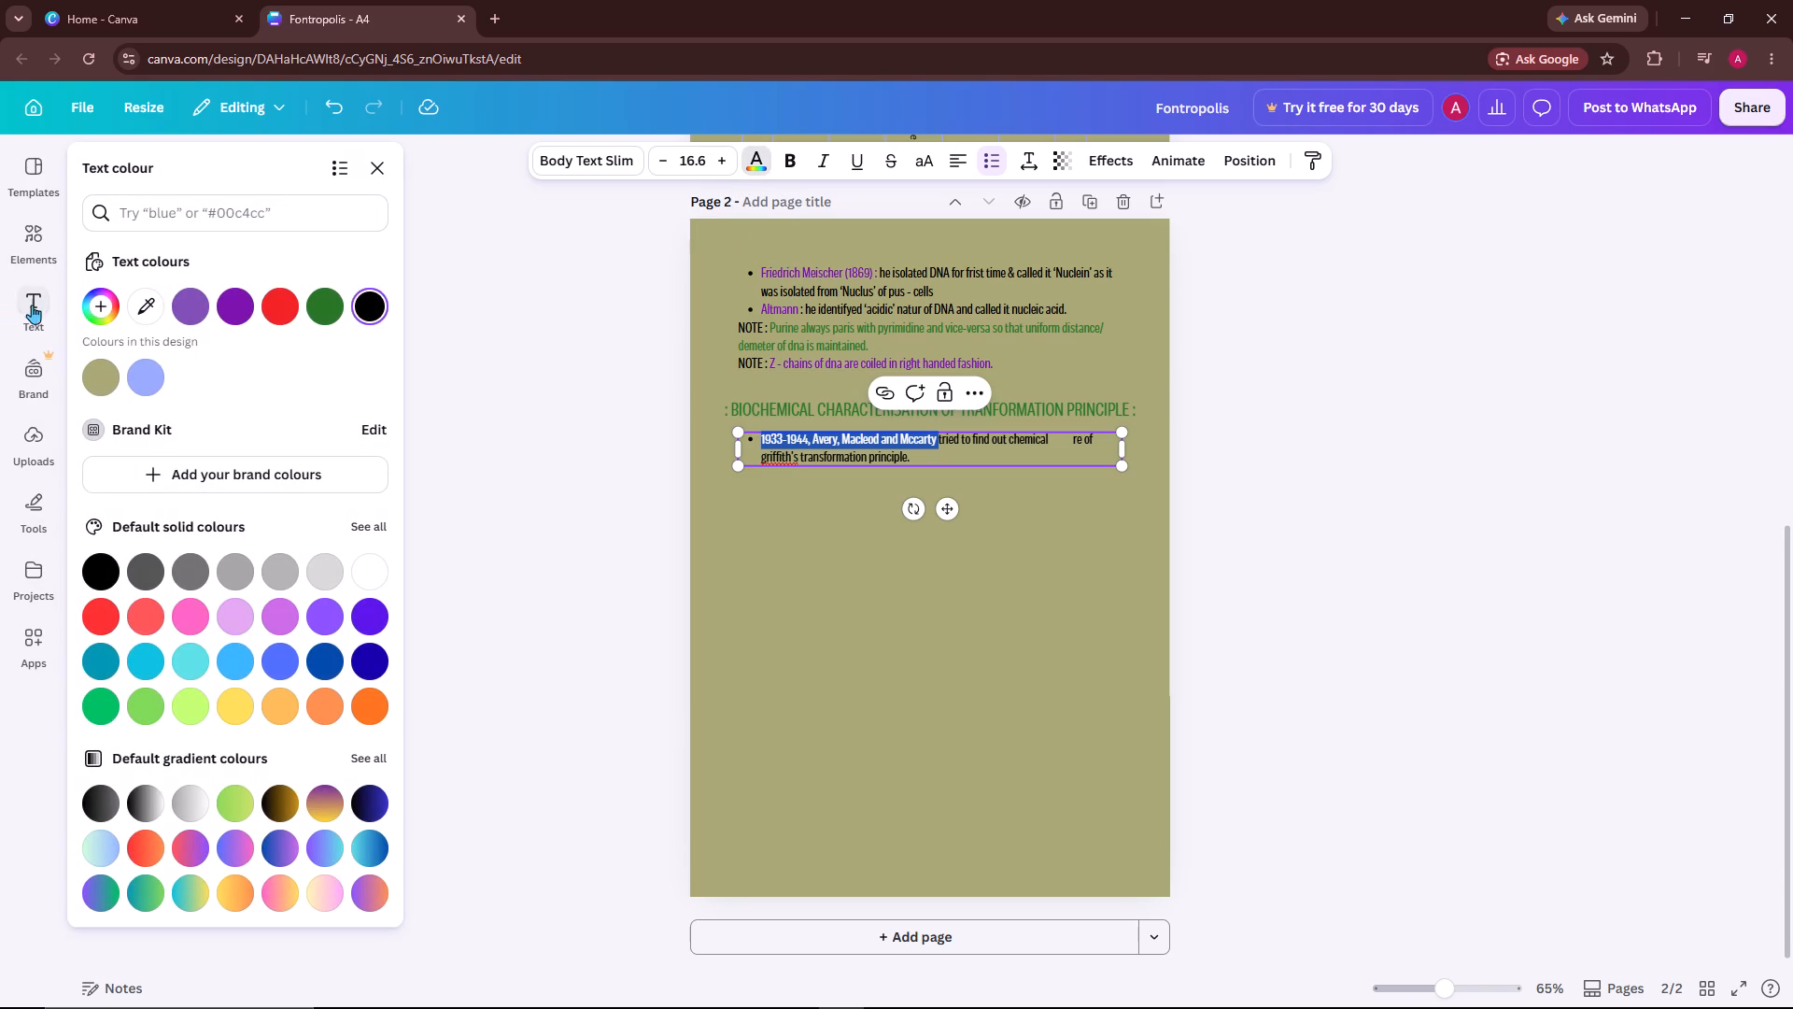
{"action": "left_click", "coordinate": [103, 292]}
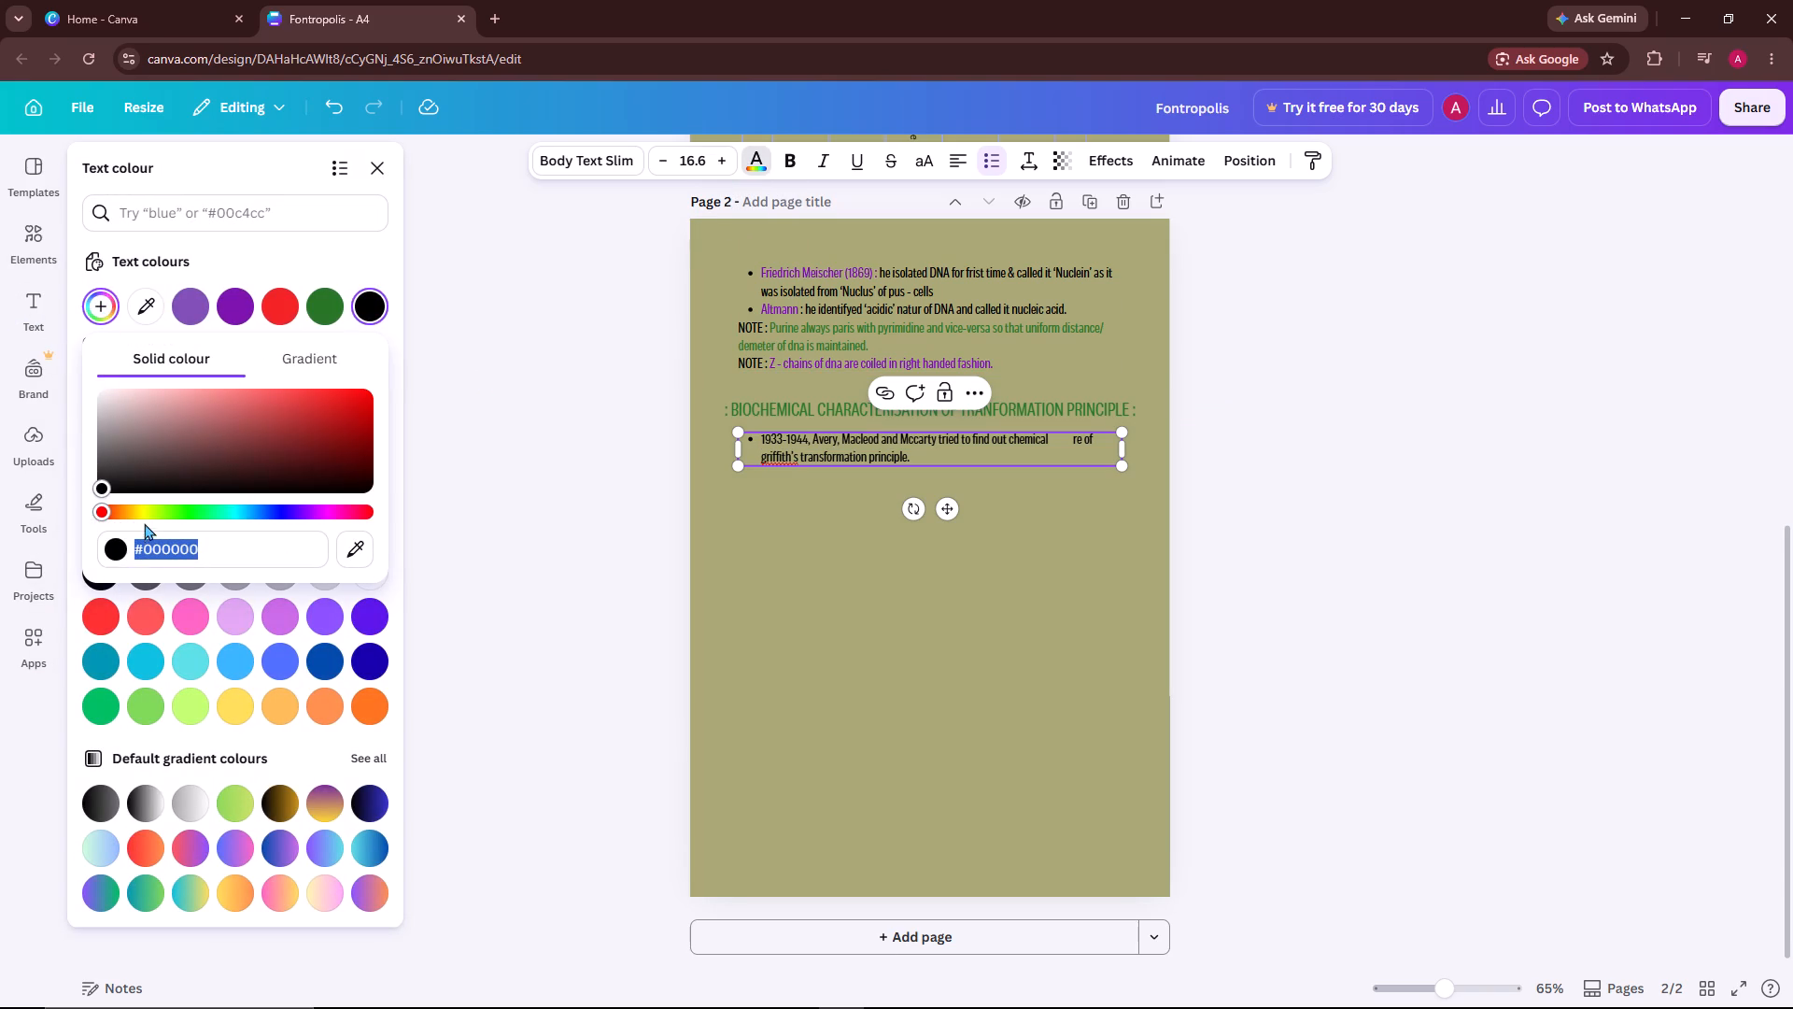
{"action": "left_click", "coordinate": [144, 519]}
{"action": "left_click_drag", "start_coordinate": [140, 434], "coordinate": [361, 421]}
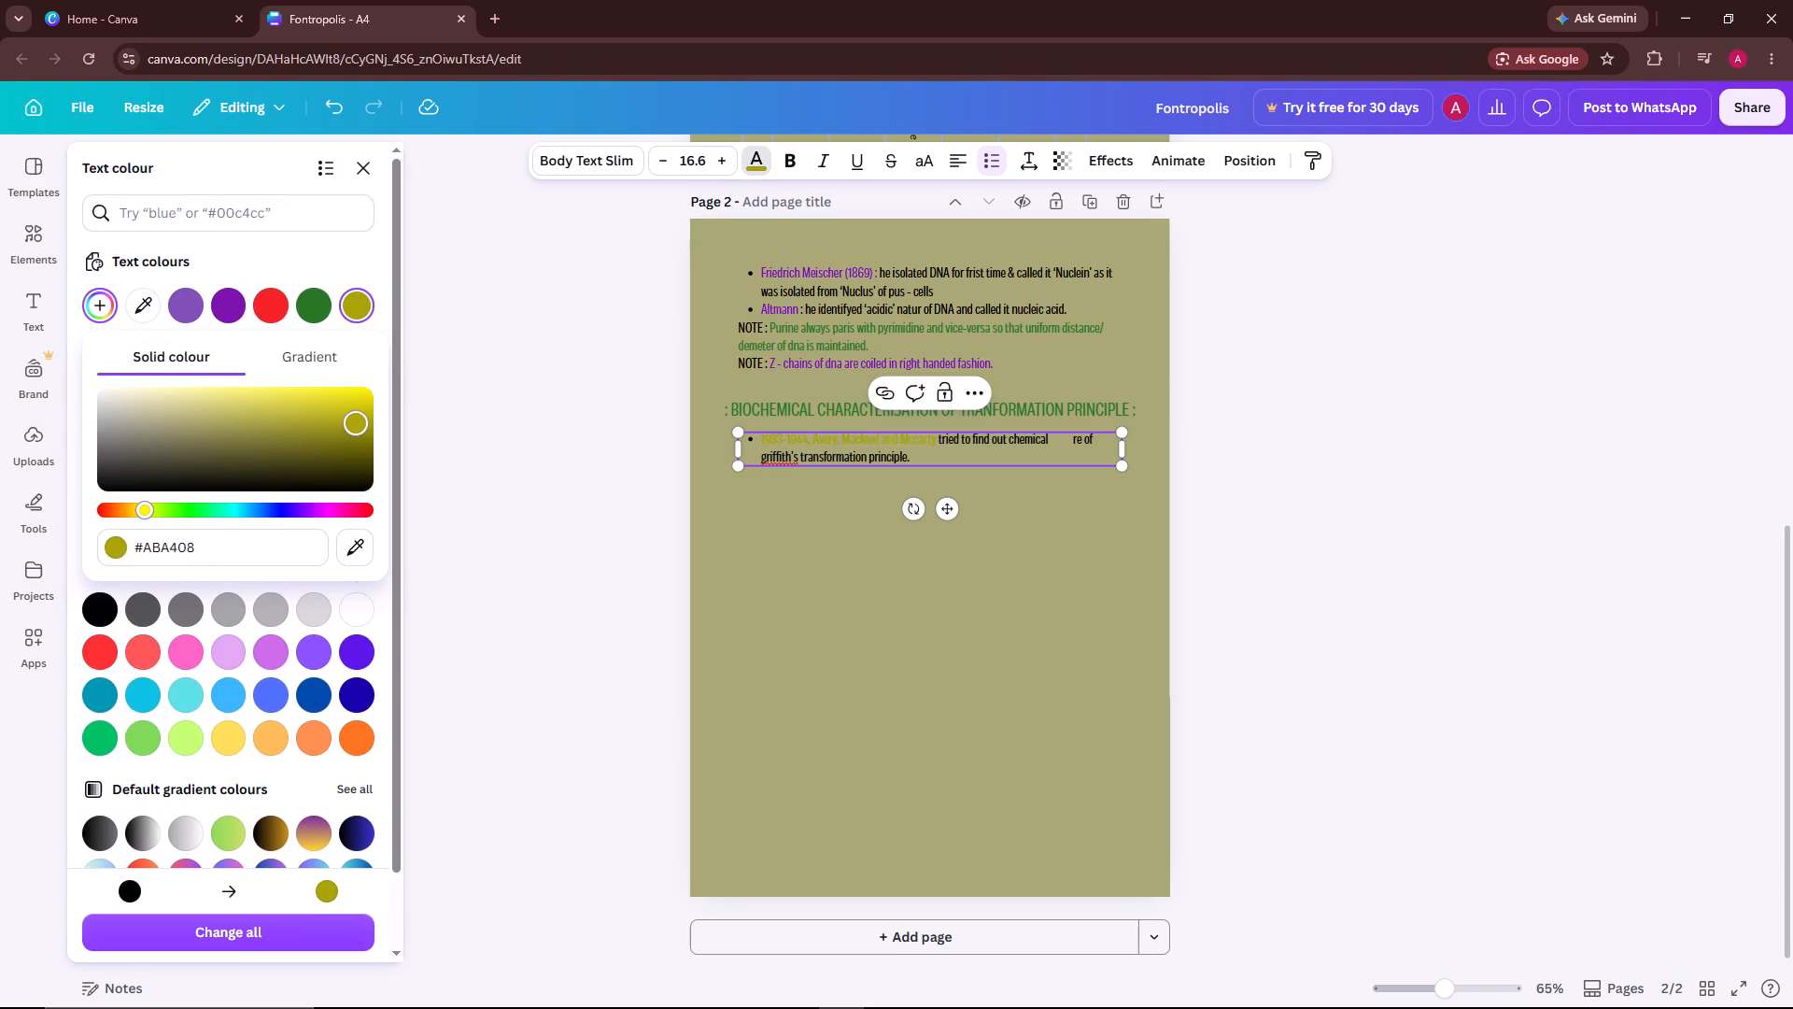
{"action": "left_click_drag", "start_coordinate": [361, 421], "coordinate": [315, 440]}
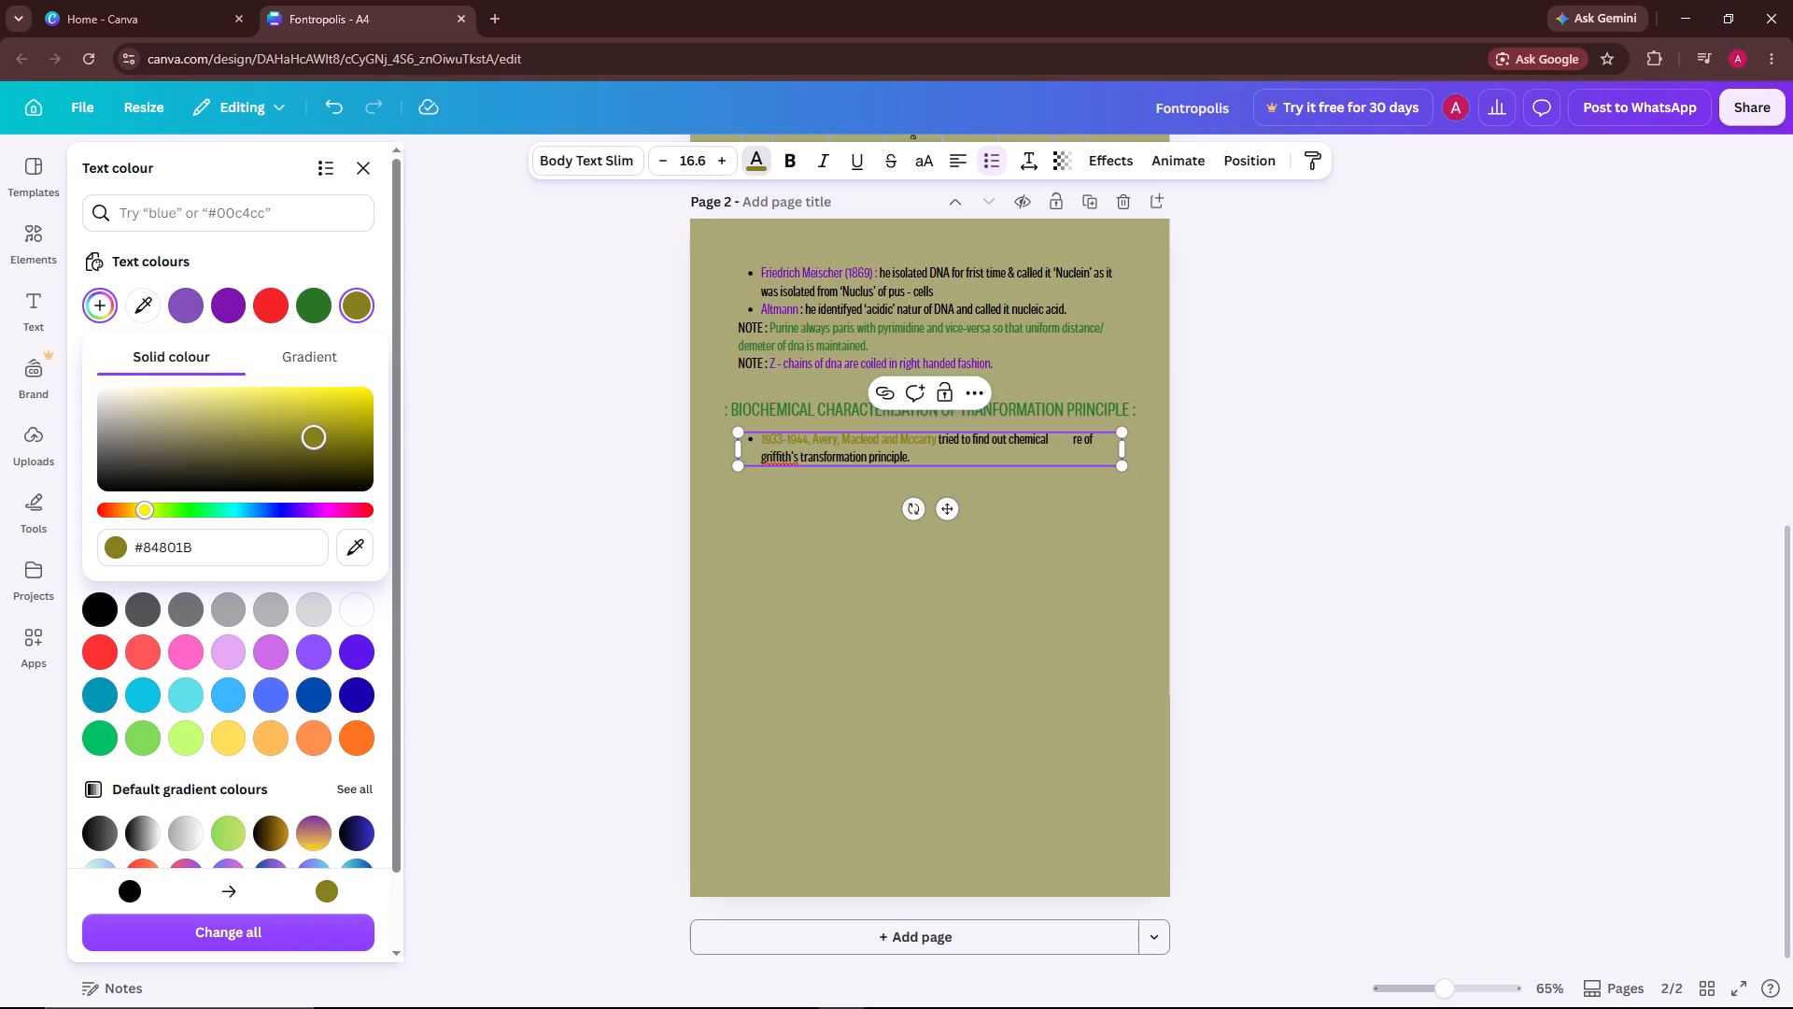
{"action": "left_click_drag", "start_coordinate": [315, 440], "coordinate": [341, 450]}
{"action": "double_click", "coordinate": [576, 462]}
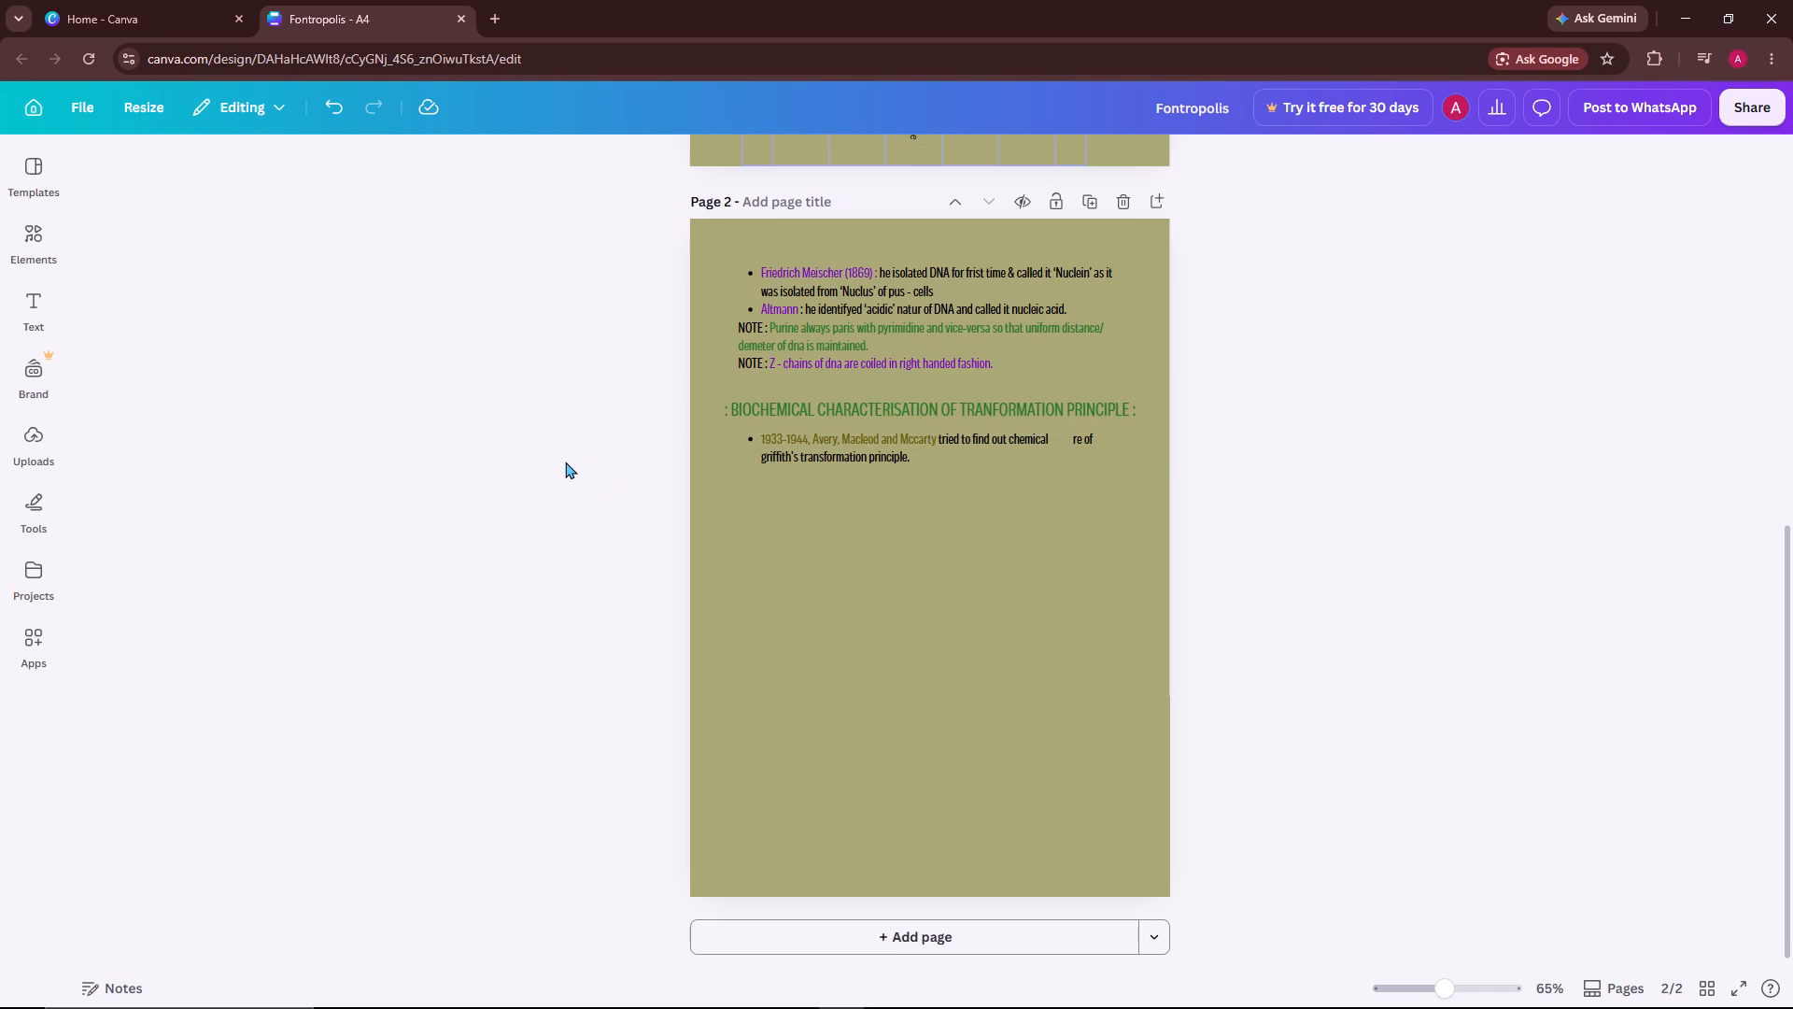
Add a second bullet below "griffith's transformation principle." starting with "To check that which chemical".
{"action": "left_click", "coordinate": [986, 457]}
{"action": "left_click", "coordinate": [918, 454]}
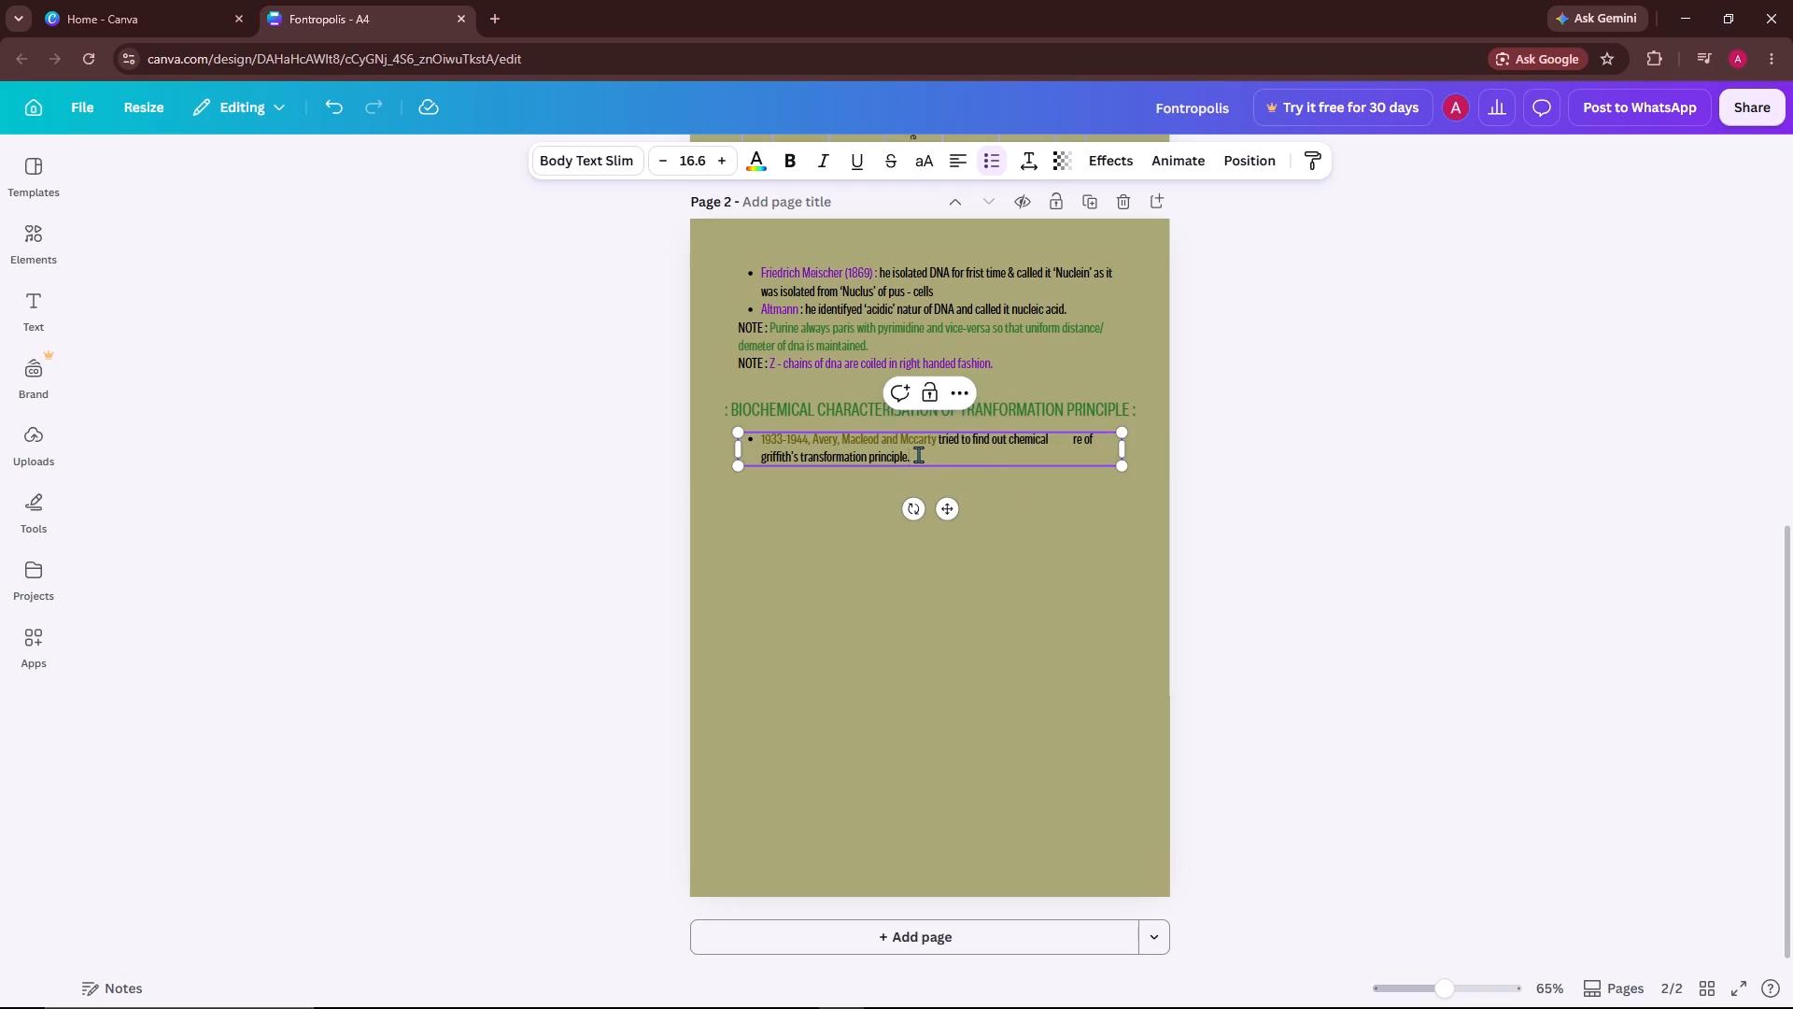
{"action": "key", "text": "Return"}
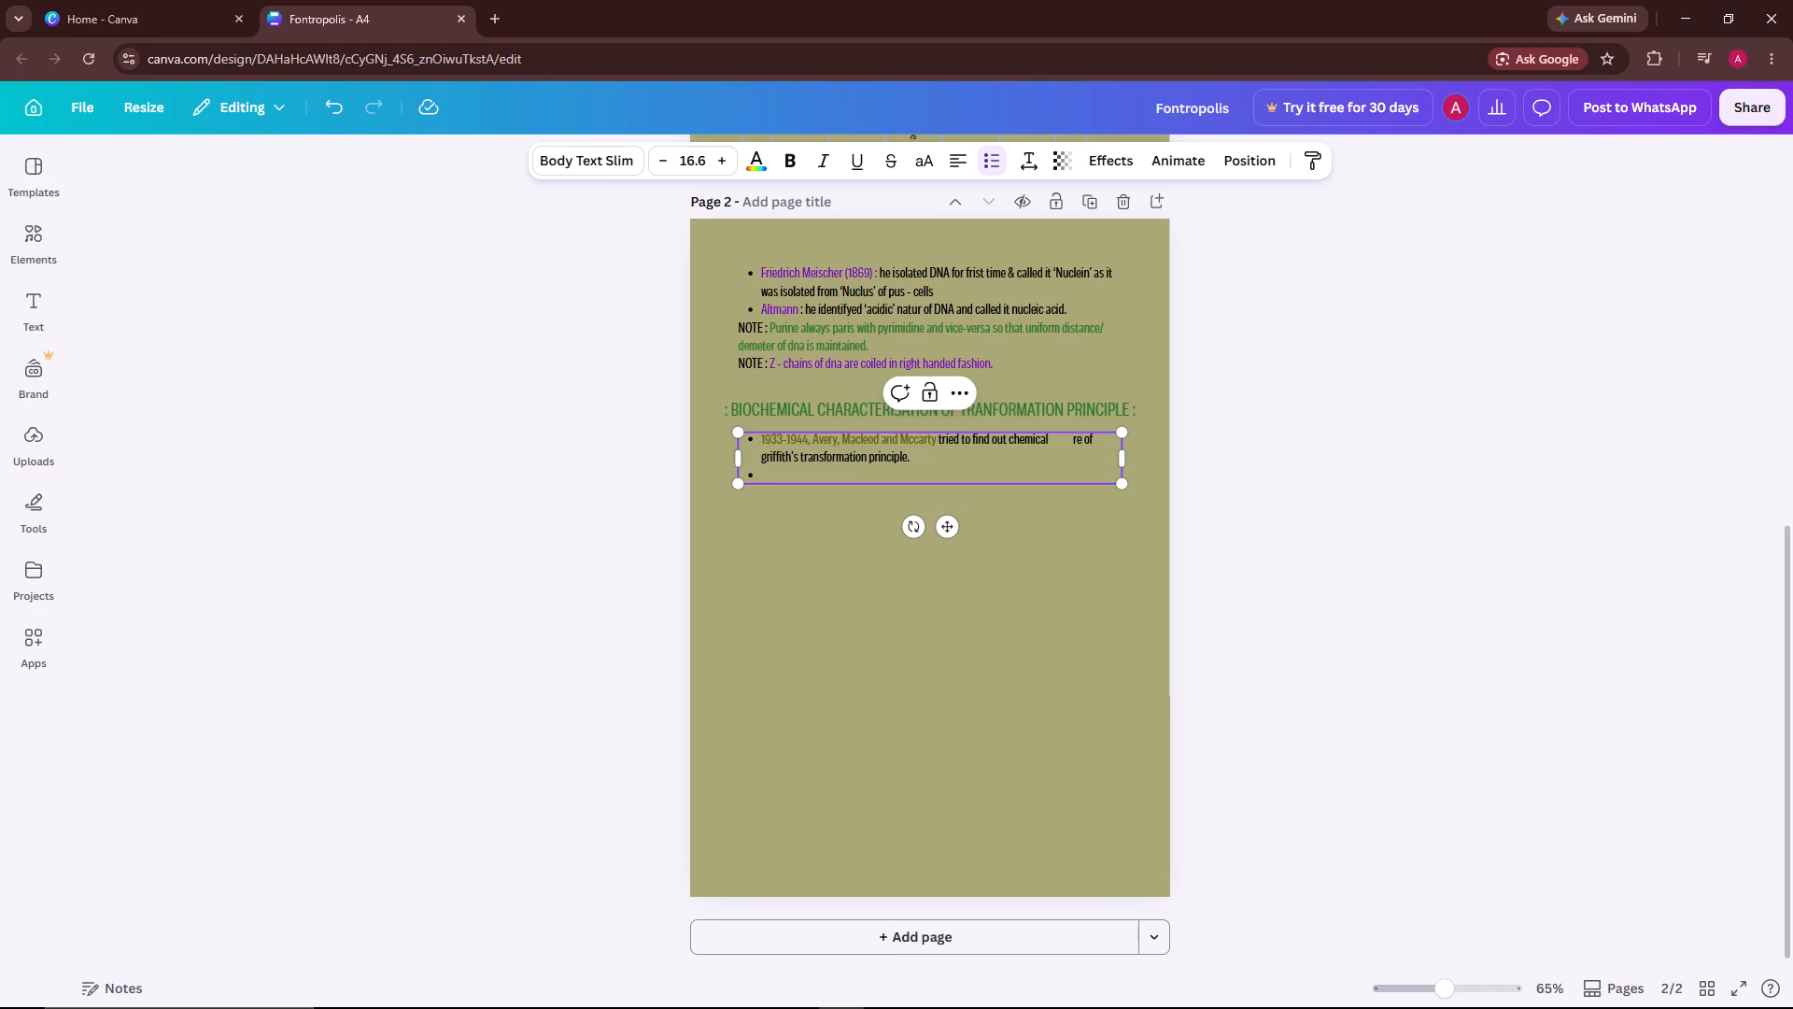
{"action": "key", "text": "o"}
{"action": "key", "text": "space"}
{"action": "type", "text": "che"}
{"action": "type", "text": "ck"}
{"action": "key", "text": "space"}
{"action": "type", "text": "that"}
{"action": "key", "text": "space"}
{"action": "type", "text": "which"}
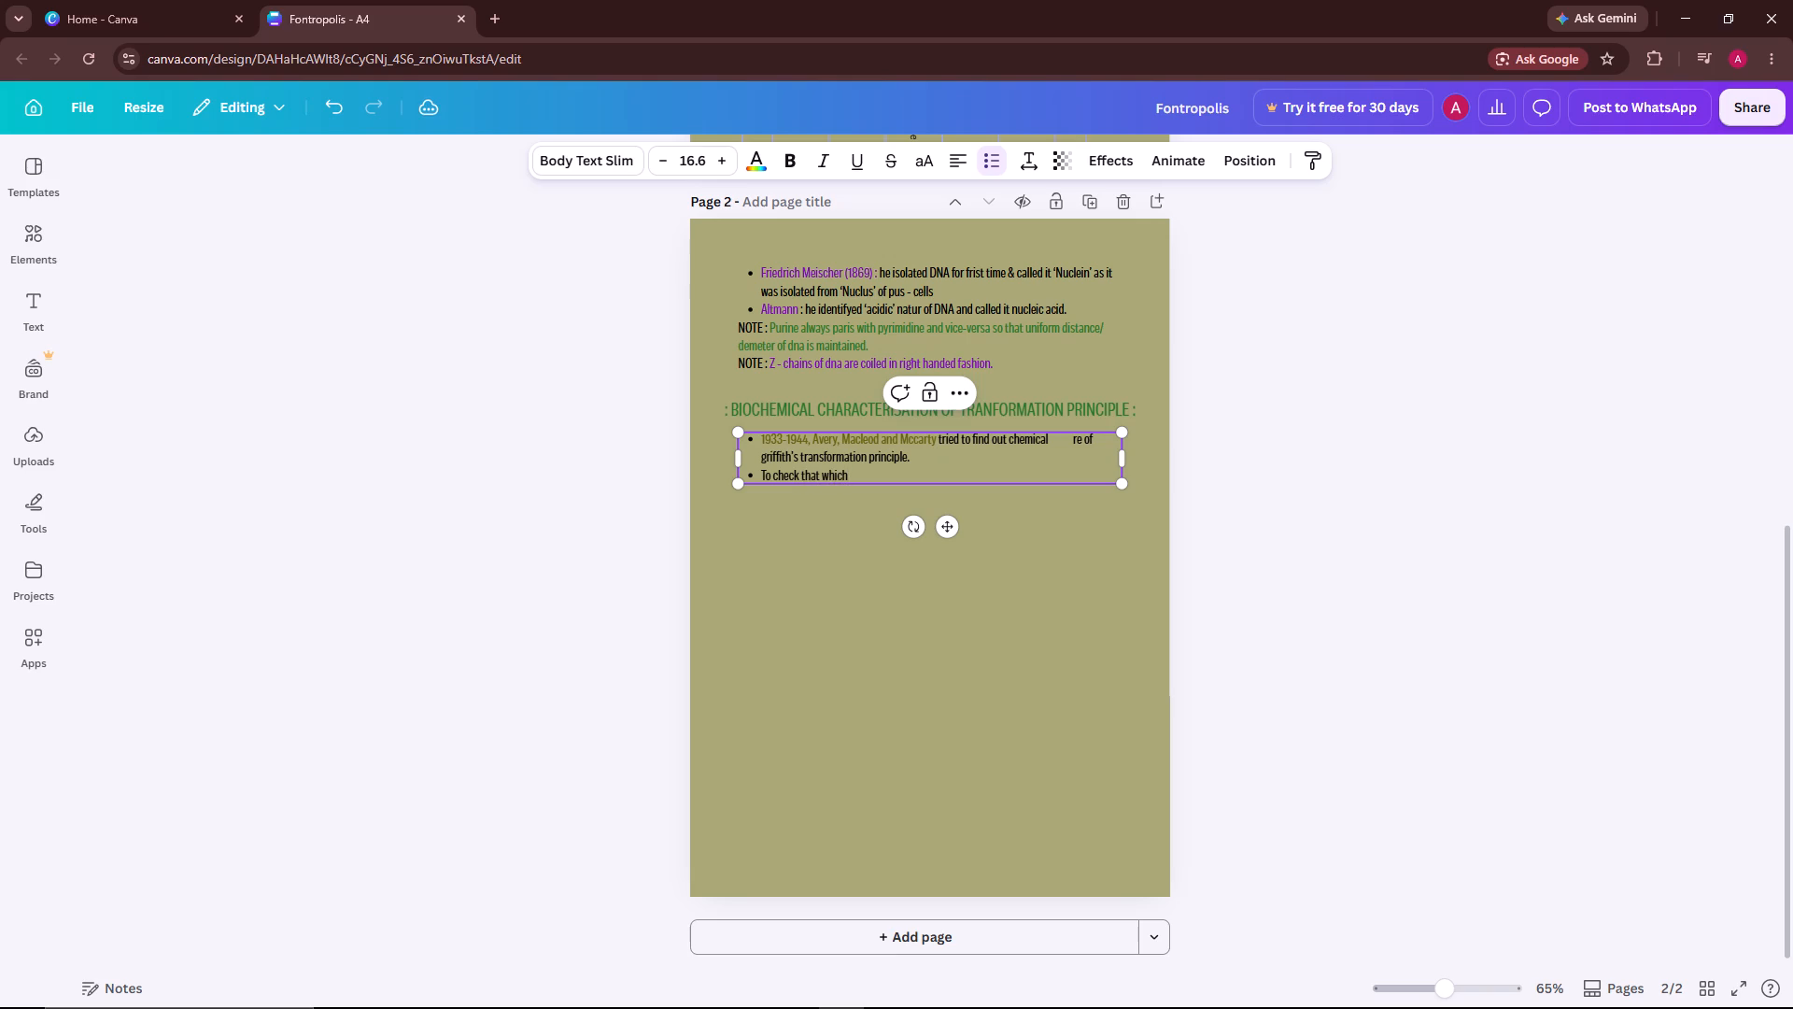
{"action": "key", "text": "space"}
{"action": "type", "text": "chem"}
{"action": "type", "text": "ical"}
Continue the second bullet after "To check that which chemical" with "transfroms R-cellsto s- cells".
{"action": "key", "text": "space"}
{"action": "type", "text": "trans"}
{"action": "type", "text": "fr"}
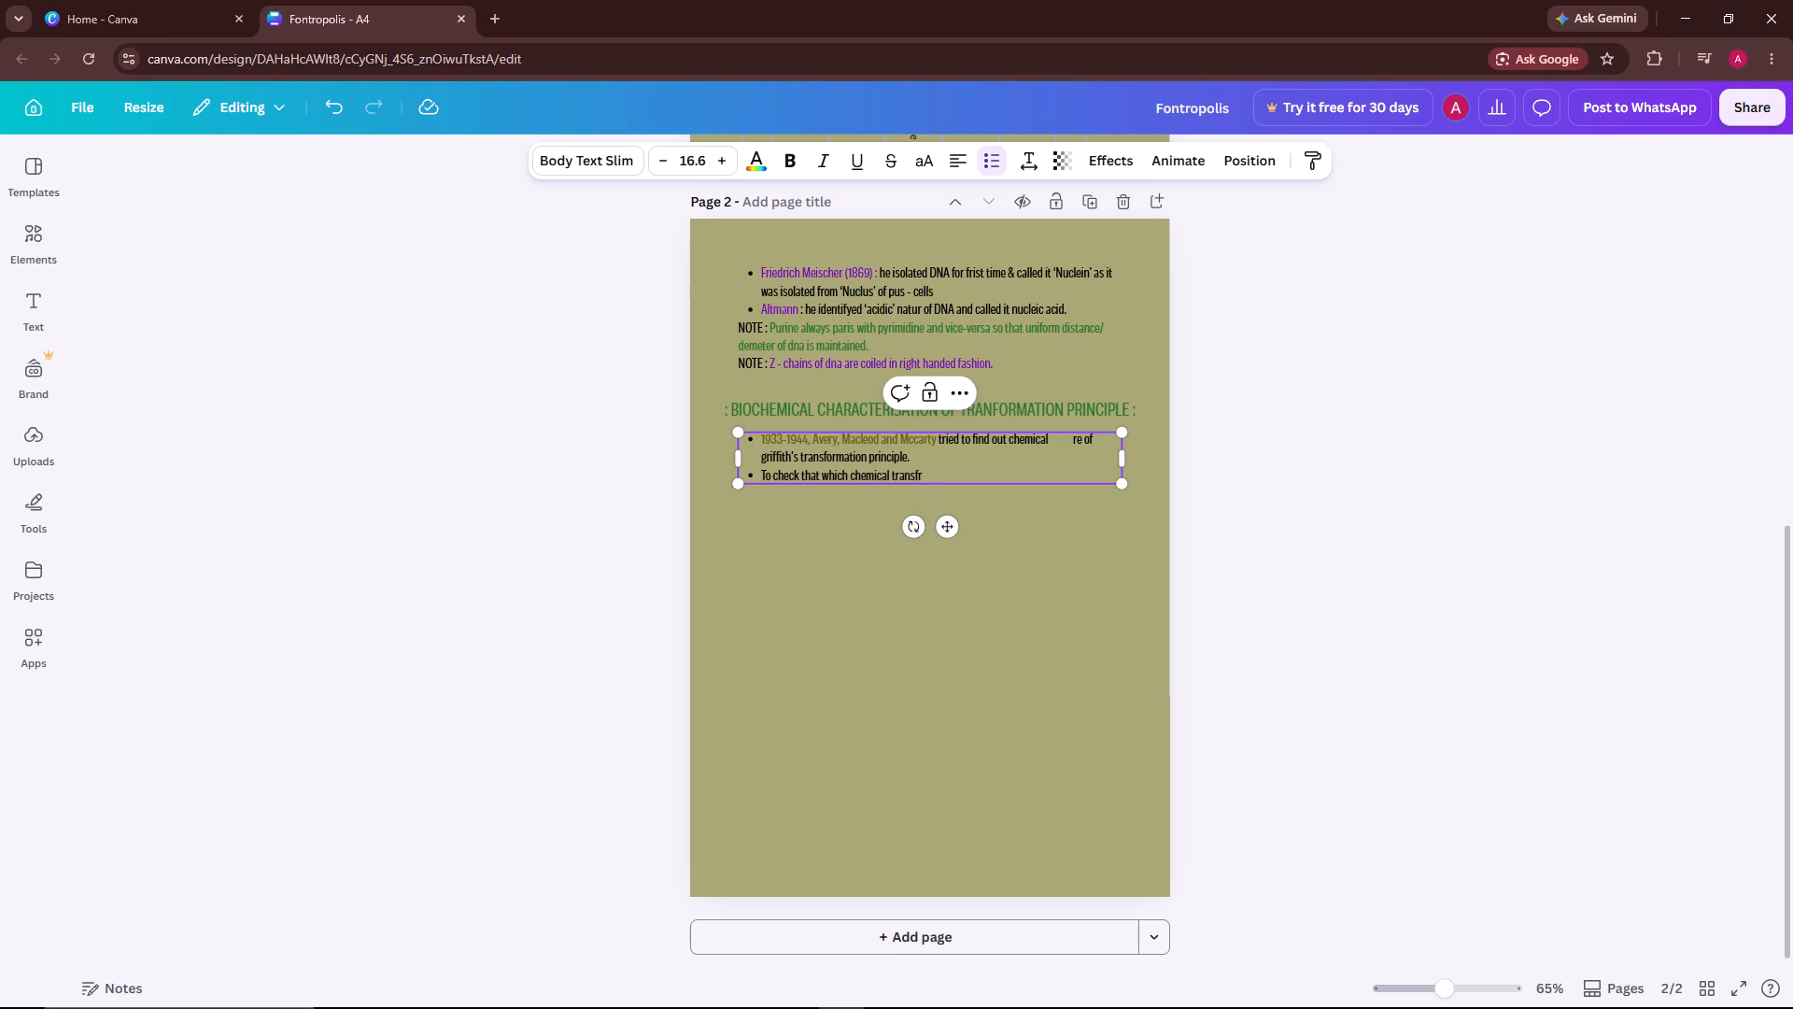
{"action": "type", "text": "oms"}
{"action": "key", "text": "space"}
{"action": "key", "text": "r"}
{"action": "key", "text": "minus"}
{"action": "type", "text": "cells"}
{"action": "type", "text": "to"}
{"action": "key", "text": "space"}
{"action": "type", "text": "s-"}
{"action": "key", "text": "space"}
{"action": "type", "text": "cells"}
Correct the second bullet's wording to "R-cells to S- cells", adding the missing space and capitalising the S.
{"action": "left_click", "coordinate": [976, 478]}
{"action": "left_click", "coordinate": [971, 481]}
{"action": "key", "text": "space"}
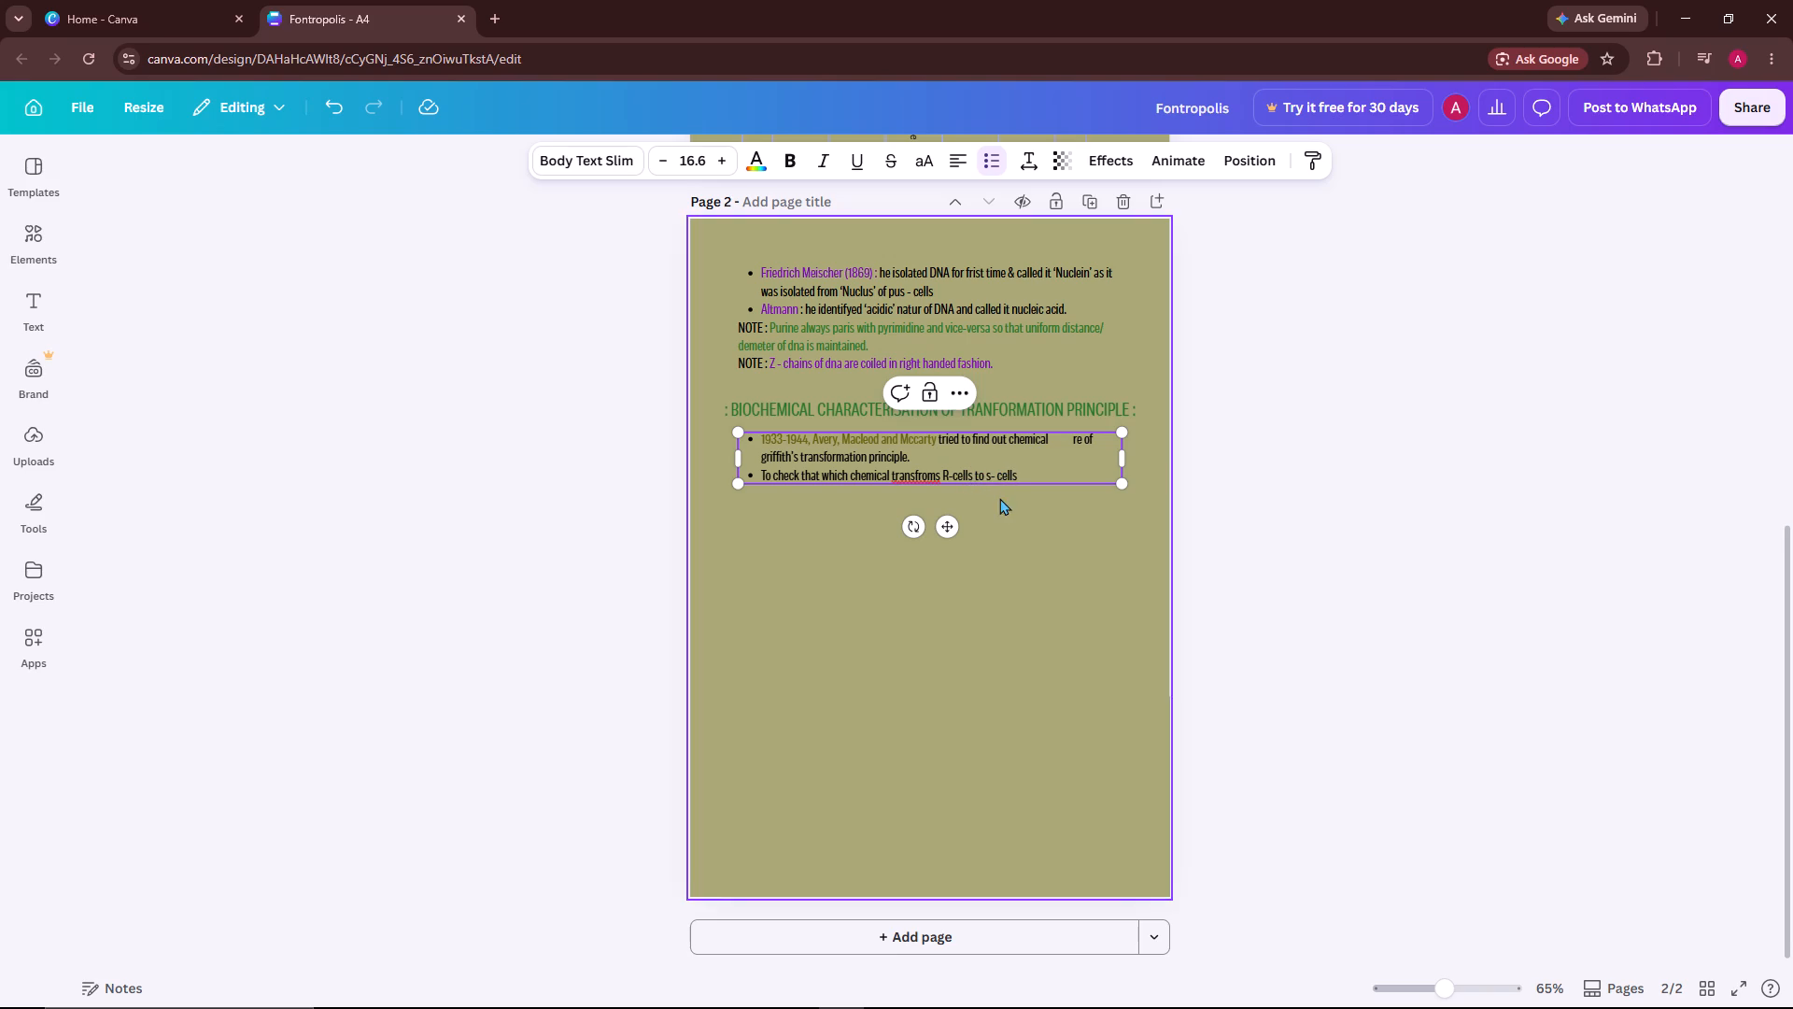
{"action": "left_click", "coordinate": [990, 477]}
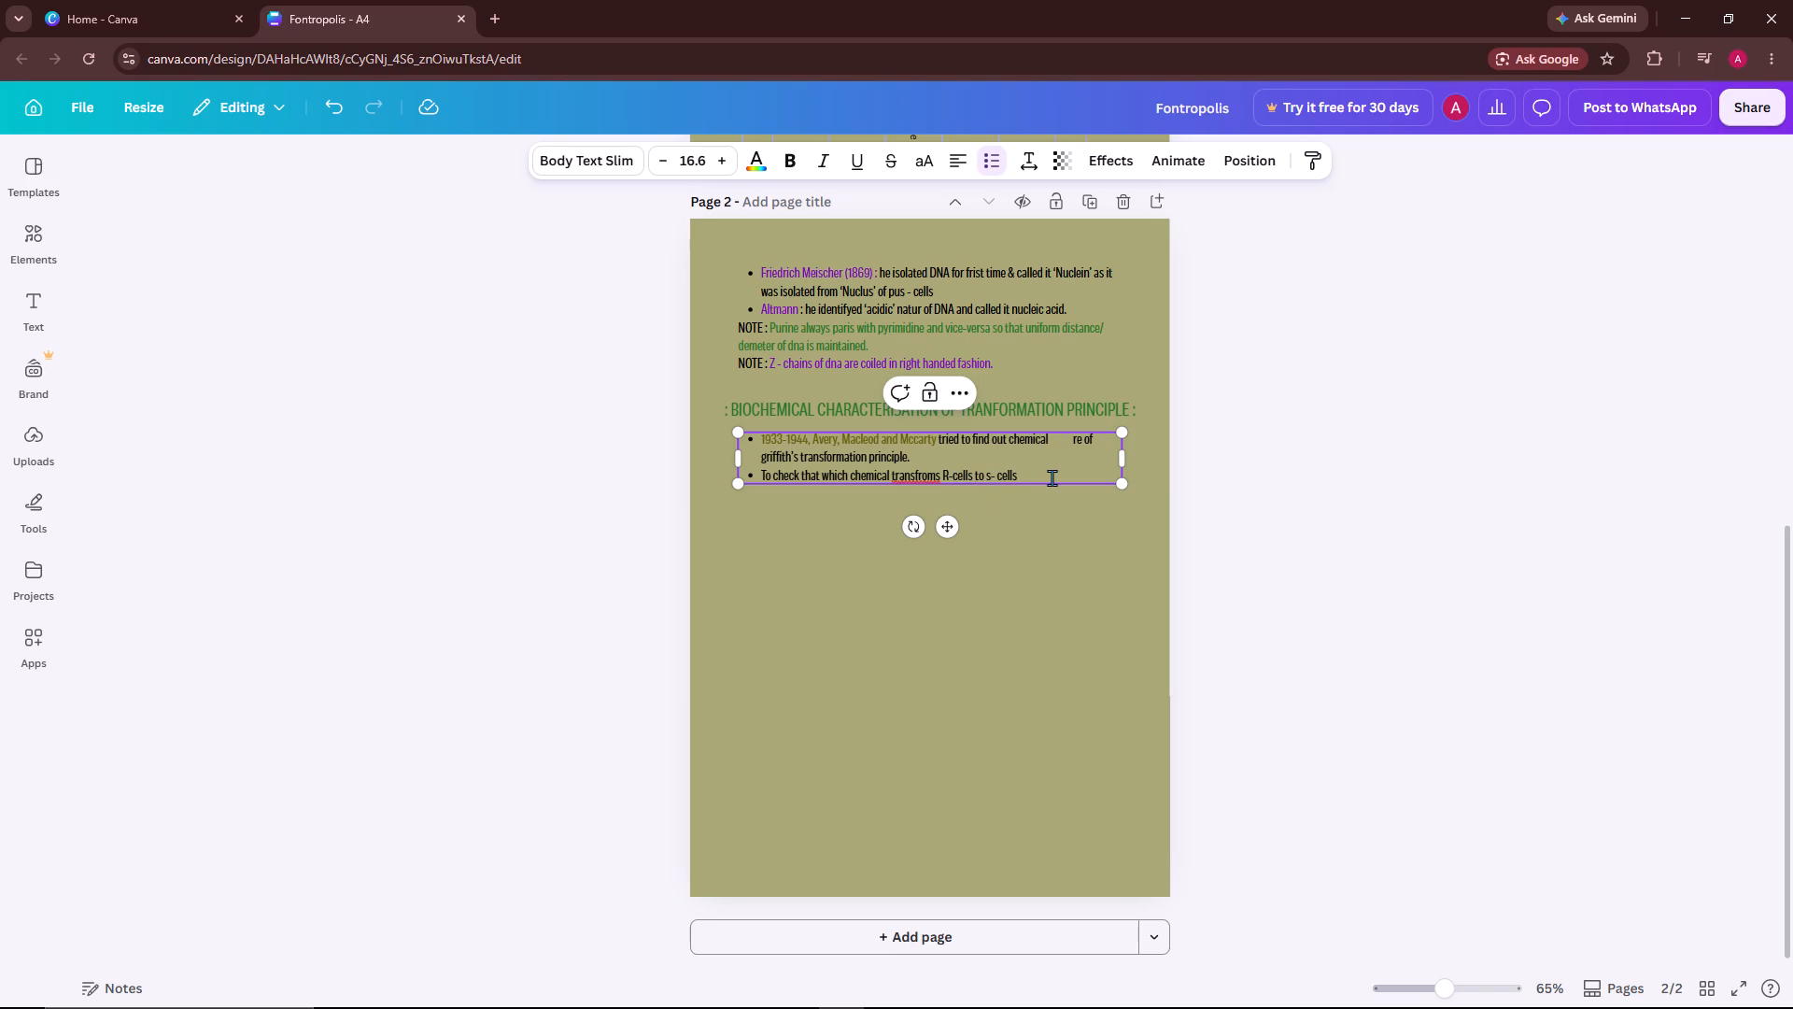
{"action": "key", "text": "BackSpace"}
{"action": "key", "text": "s"}
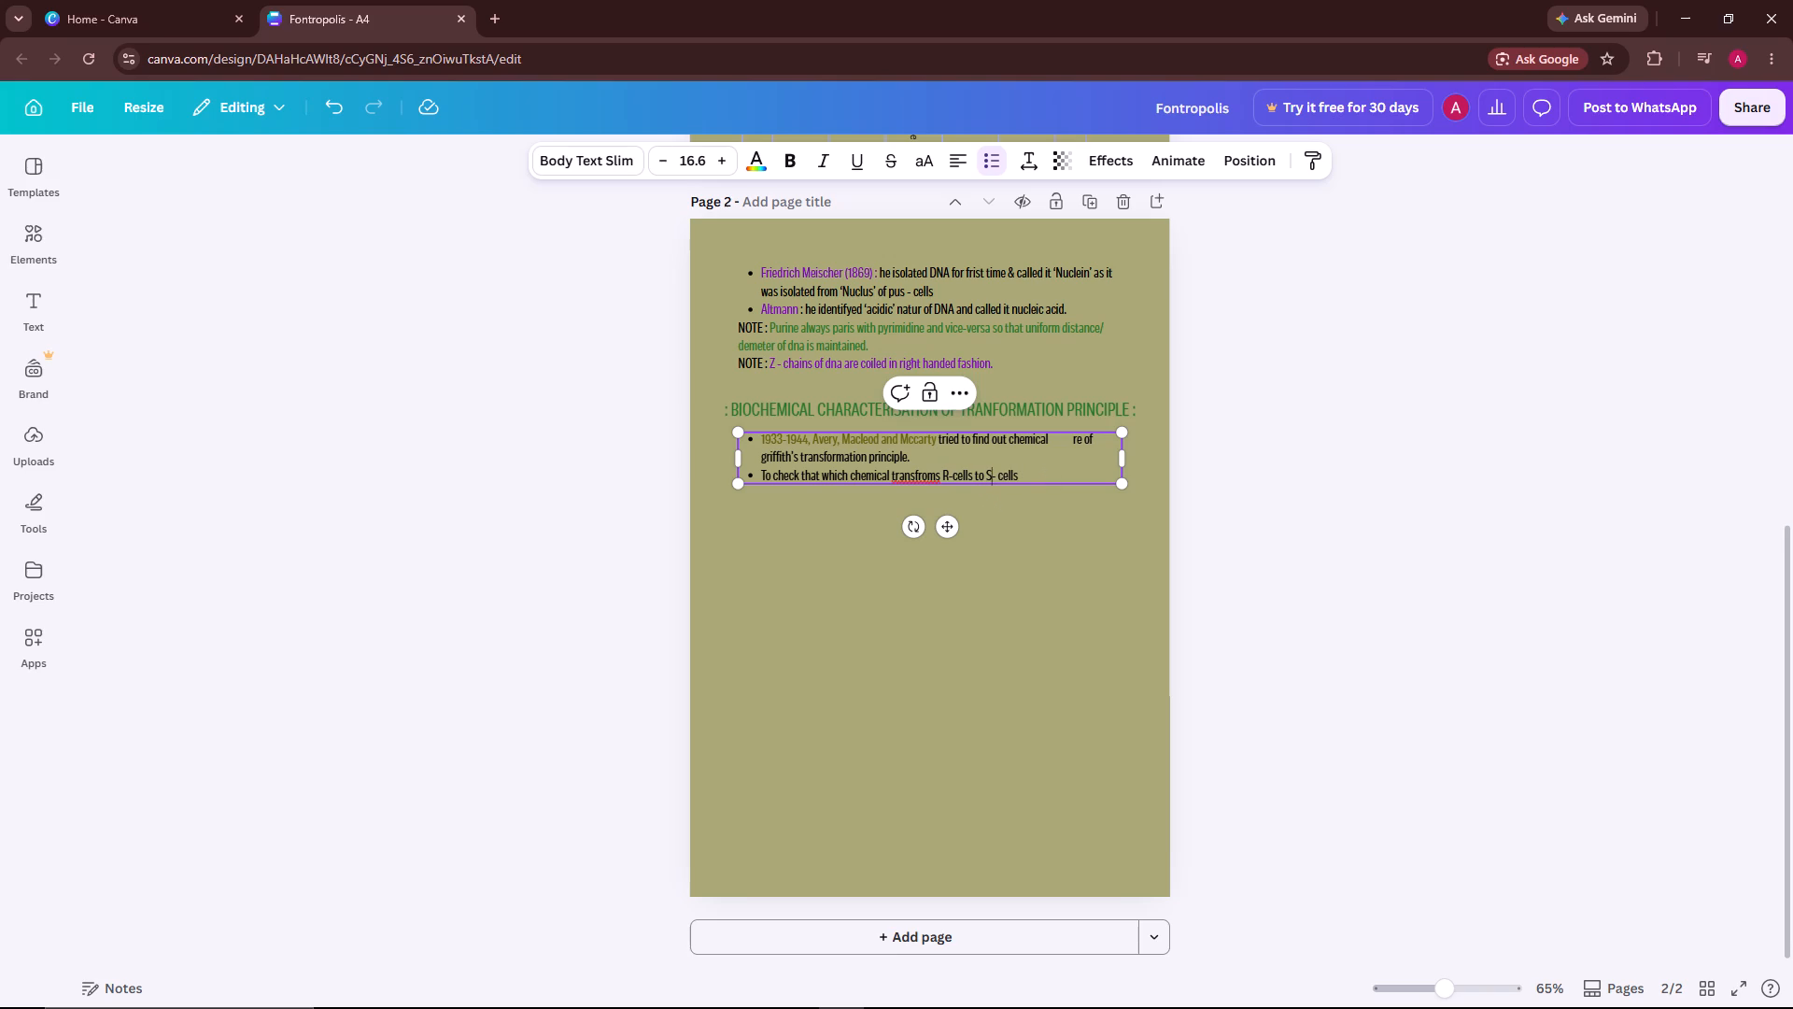
Extend the second bullet after "S- cells" with ": Avery & her colleagues".
{"action": "left_click", "coordinate": [1056, 473]}
{"action": "key", "text": "space"}
{"action": "type", "text": ":"}
{"action": "key", "text": "space"}
{"action": "key", "text": "v"}
{"action": "key", "text": "BackSpace"}
{"action": "key", "text": "a"}
{"action": "type", "text": "very"}
{"action": "key", "text": "space"}
{"action": "type", "text": "&"}
{"action": "key", "text": "space"}
{"action": "type", "text": "her"}
{"action": "key", "text": "space"}
{"action": "type", "text": "co"}
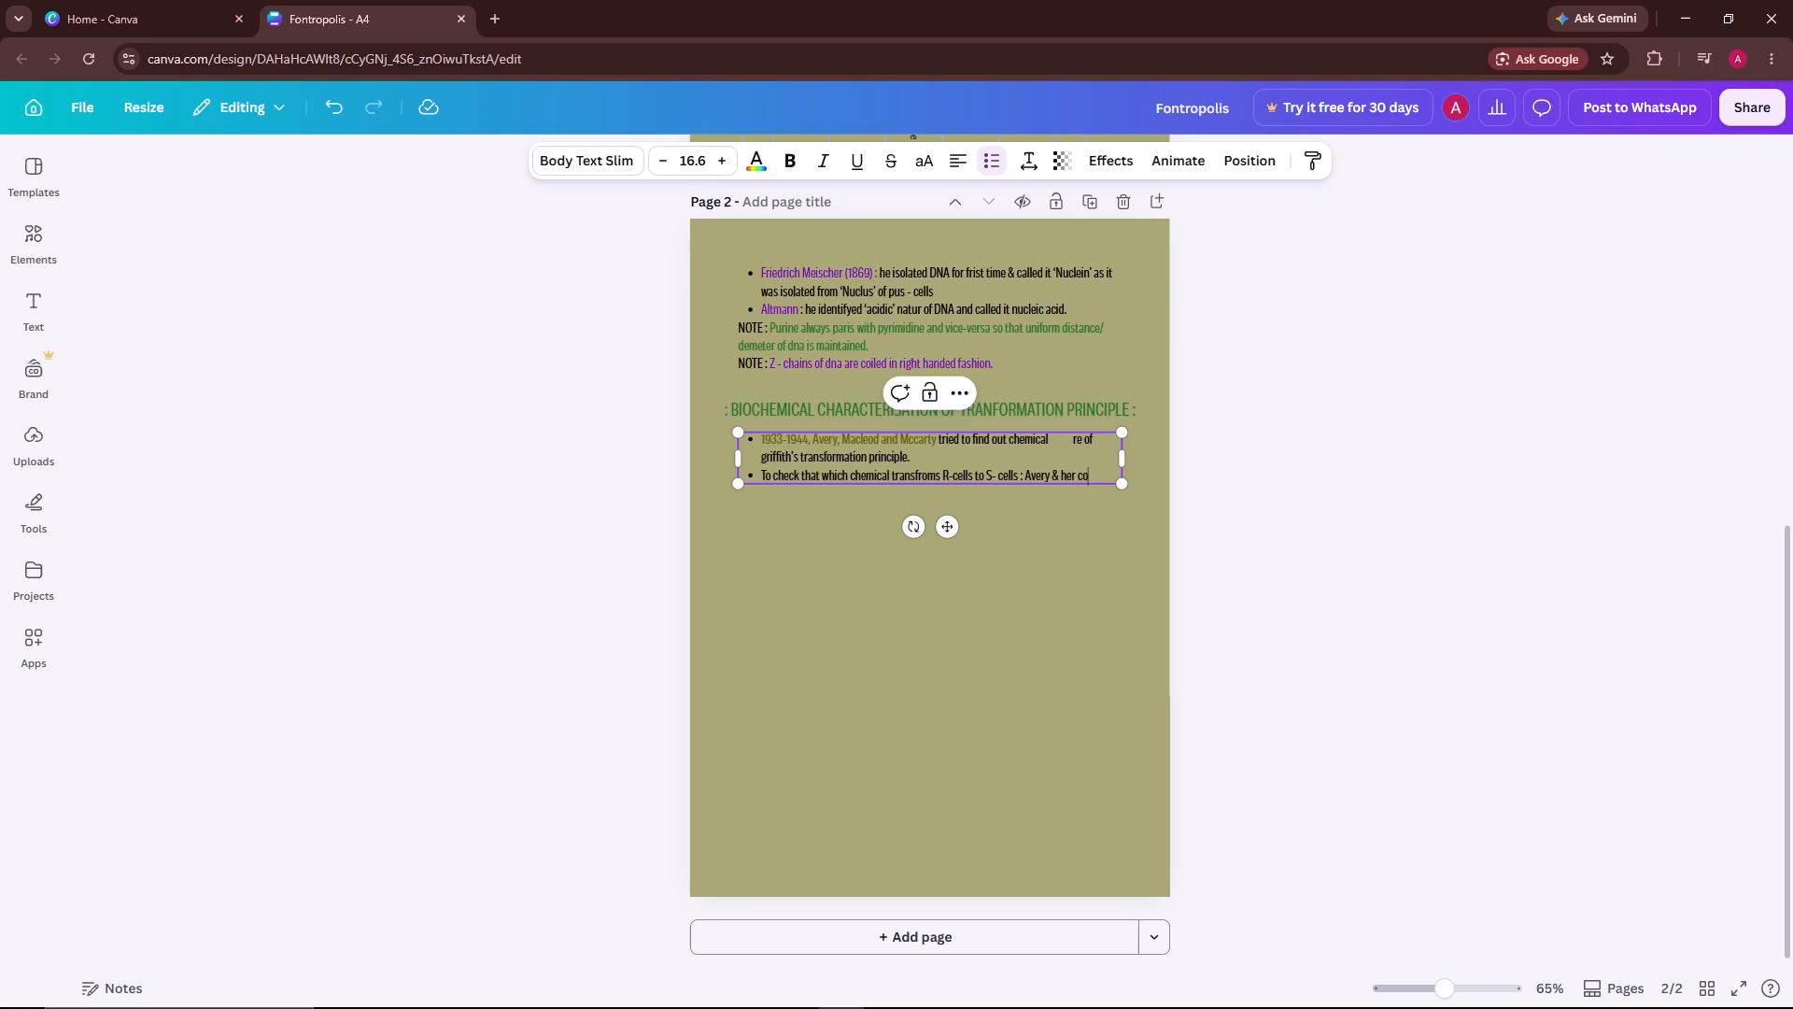
{"action": "type", "text": "ll"}
{"action": "key", "text": "a"}
{"action": "key", "text": "BackSpace"}
{"action": "type", "text": "ea"}
{"action": "type", "text": "gu"}
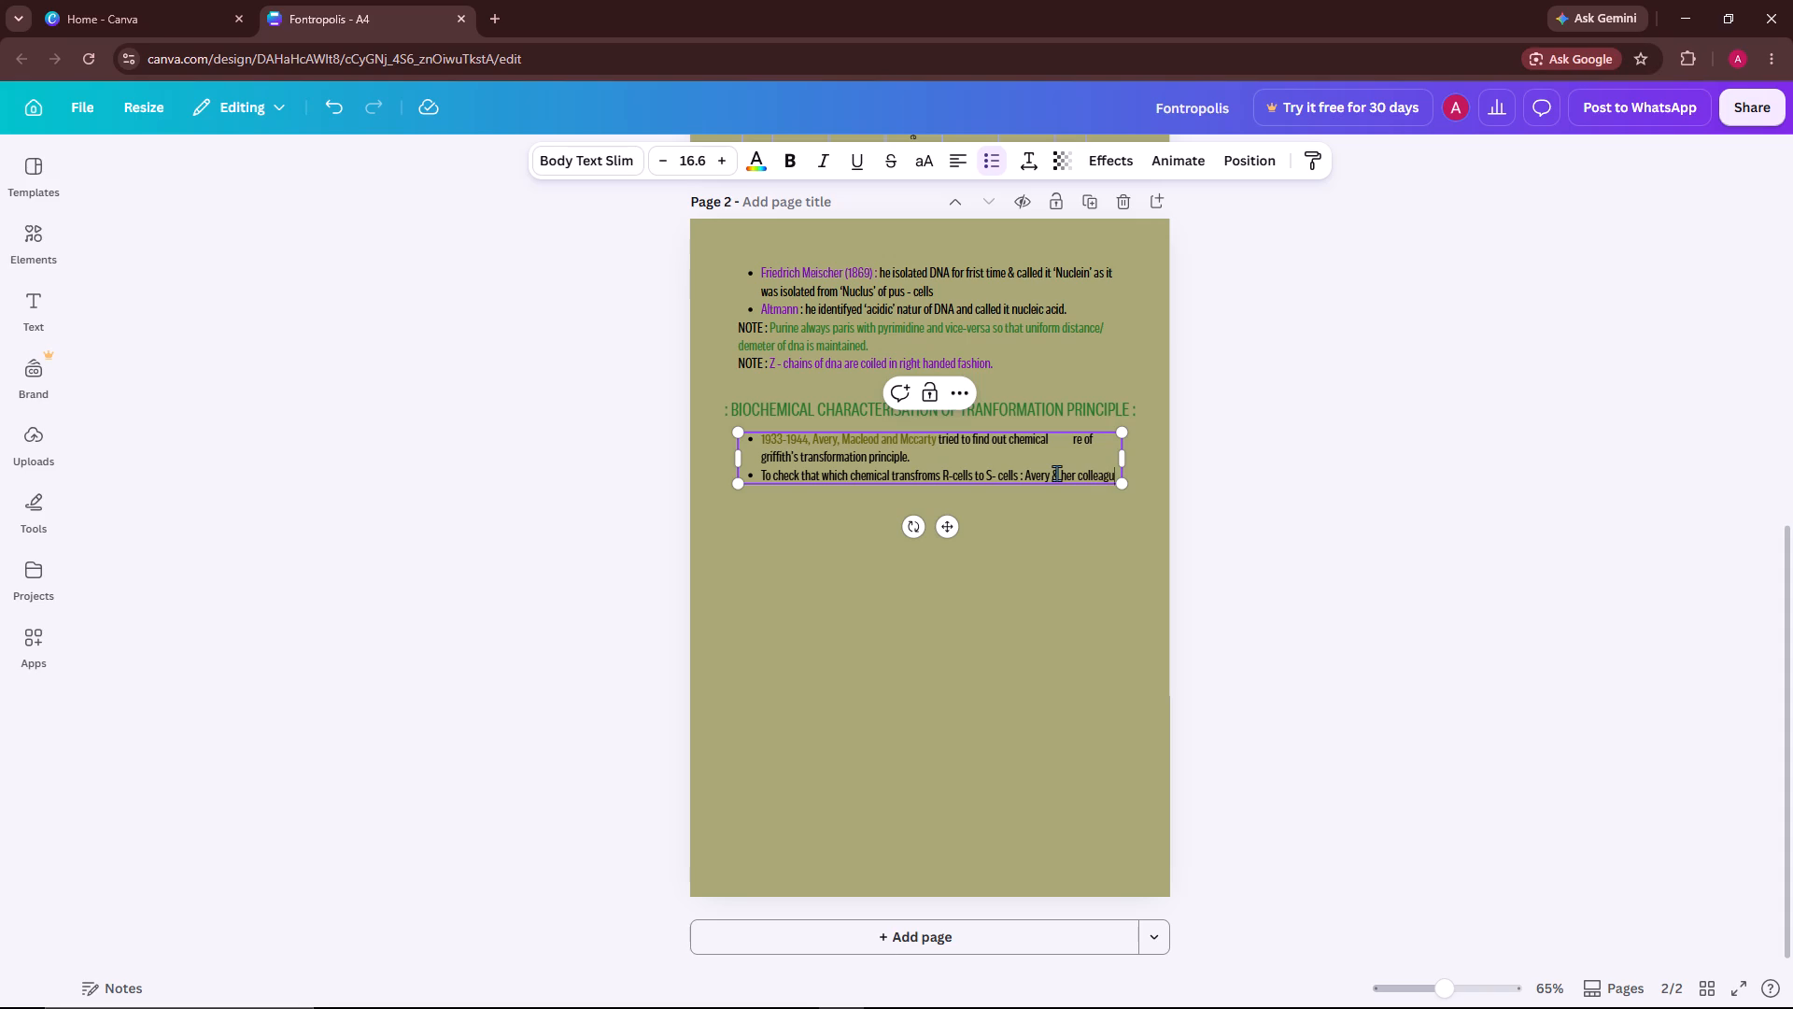
{"action": "type", "text": "es"}
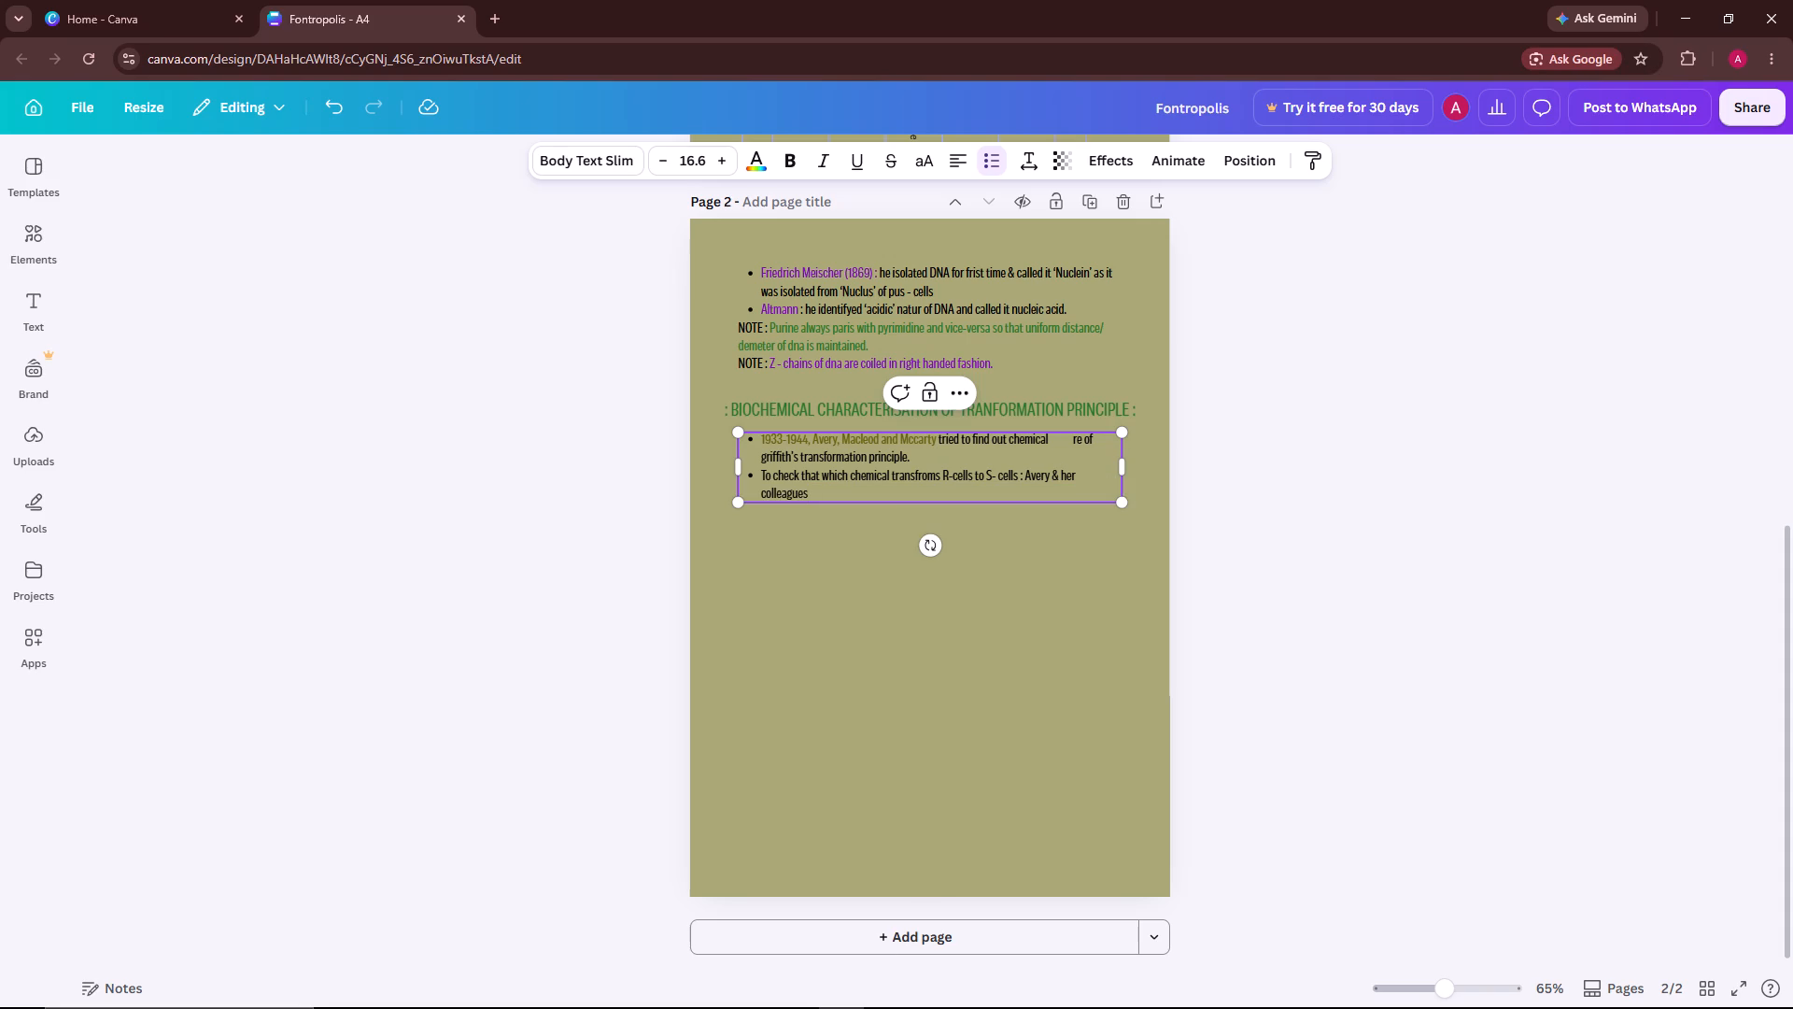
Continue the second bullet after "Avery & her colleagues" with "purified varius chemicals like".
{"action": "key", "text": "space"}
{"action": "type", "text": "puri"}
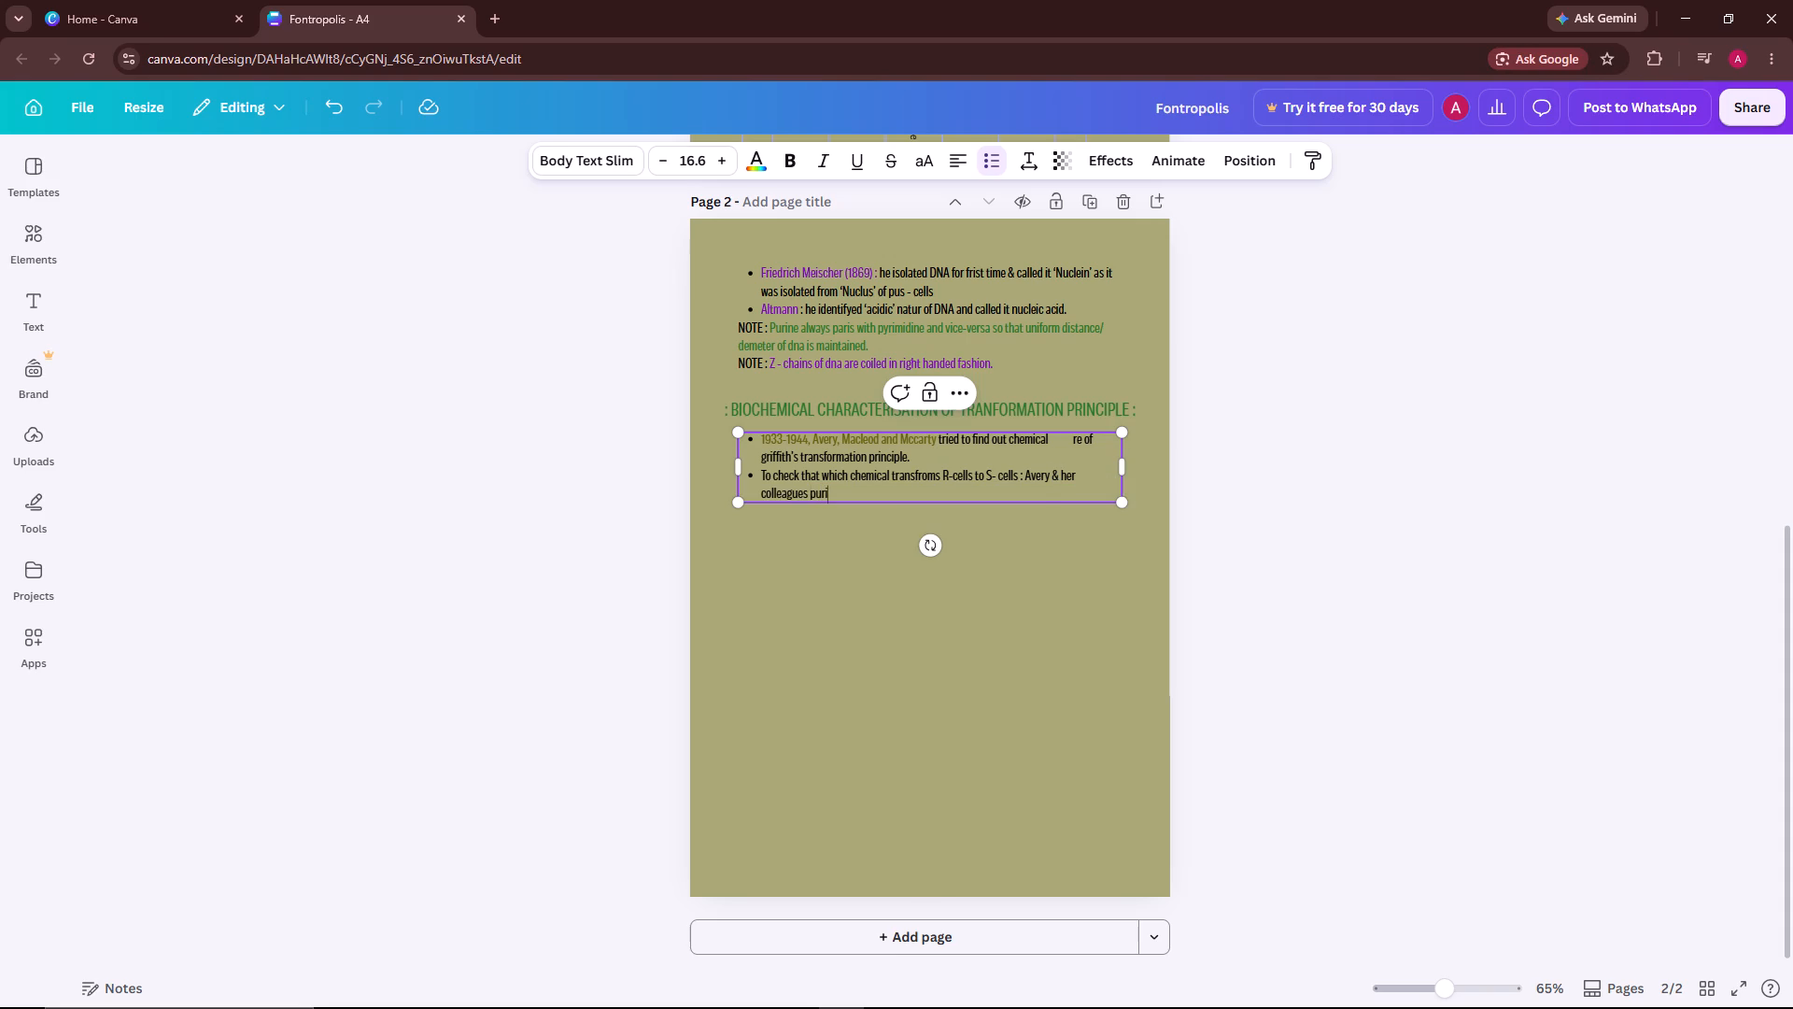
{"action": "type", "text": "fied"}
{"action": "key", "text": "space"}
{"action": "type", "text": "vari"}
{"action": "type", "text": "us"}
{"action": "key", "text": "space"}
{"action": "type", "text": "chemical"}
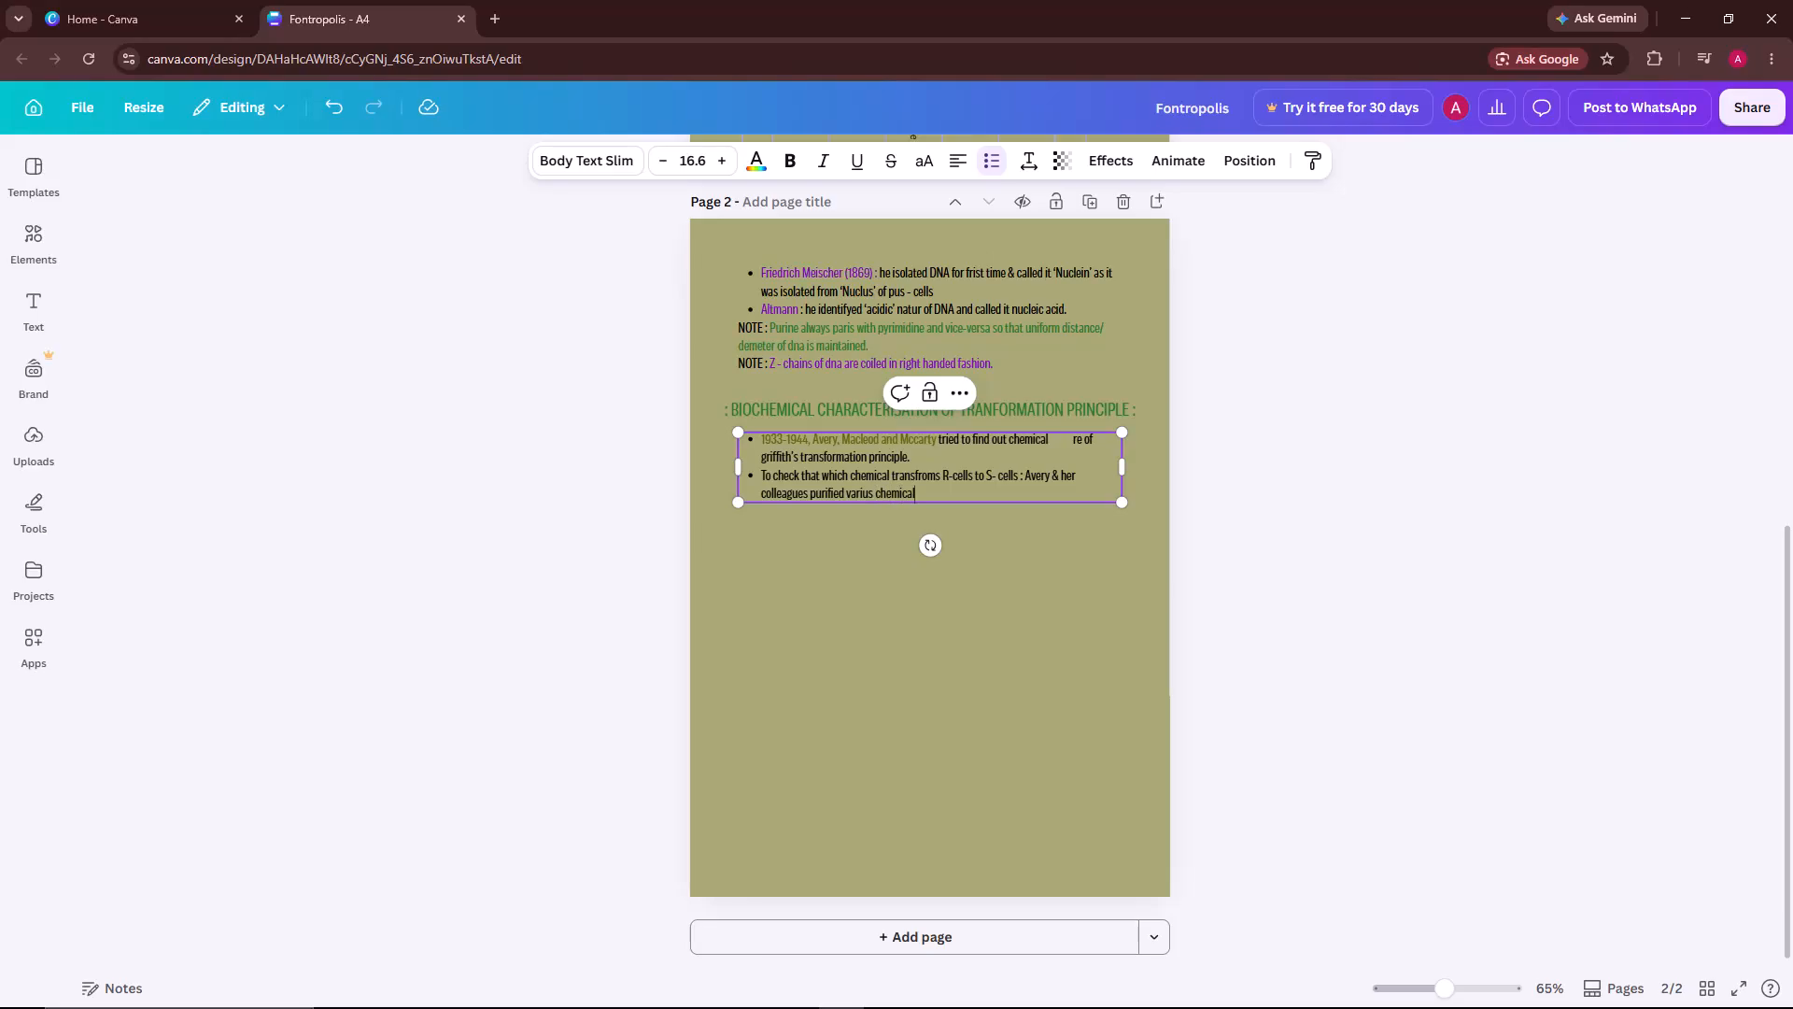
{"action": "type", "text": "s like"}
List the chemicals "protein, DNA, RNA" after "varius chemicals like" in the second bullet.
{"action": "key", "text": "space"}
{"action": "type", "text": "pro"}
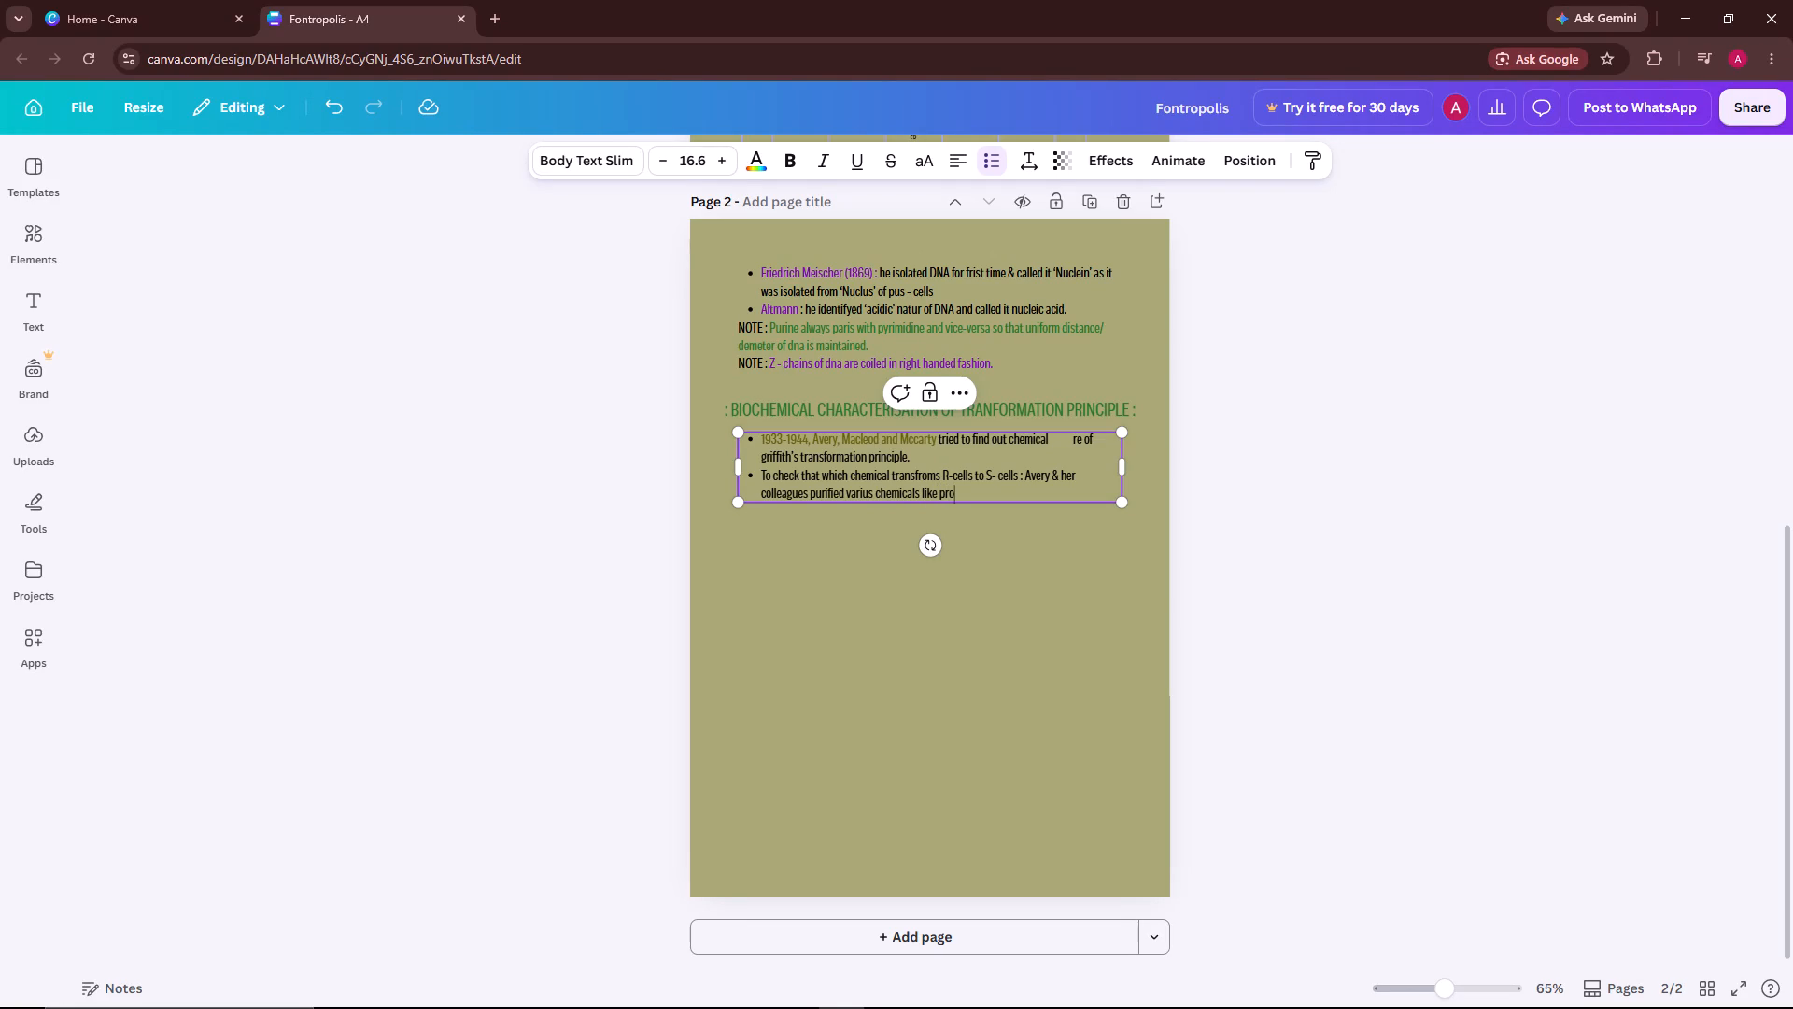
{"action": "type", "text": "tein"}
{"action": "type", "text": ","}
{"action": "key", "text": "space"}
{"action": "type", "text": "DNA"}
{"action": "type", "text": ","}
{"action": "key", "text": "space"}
{"action": "type", "text": "RNA"}
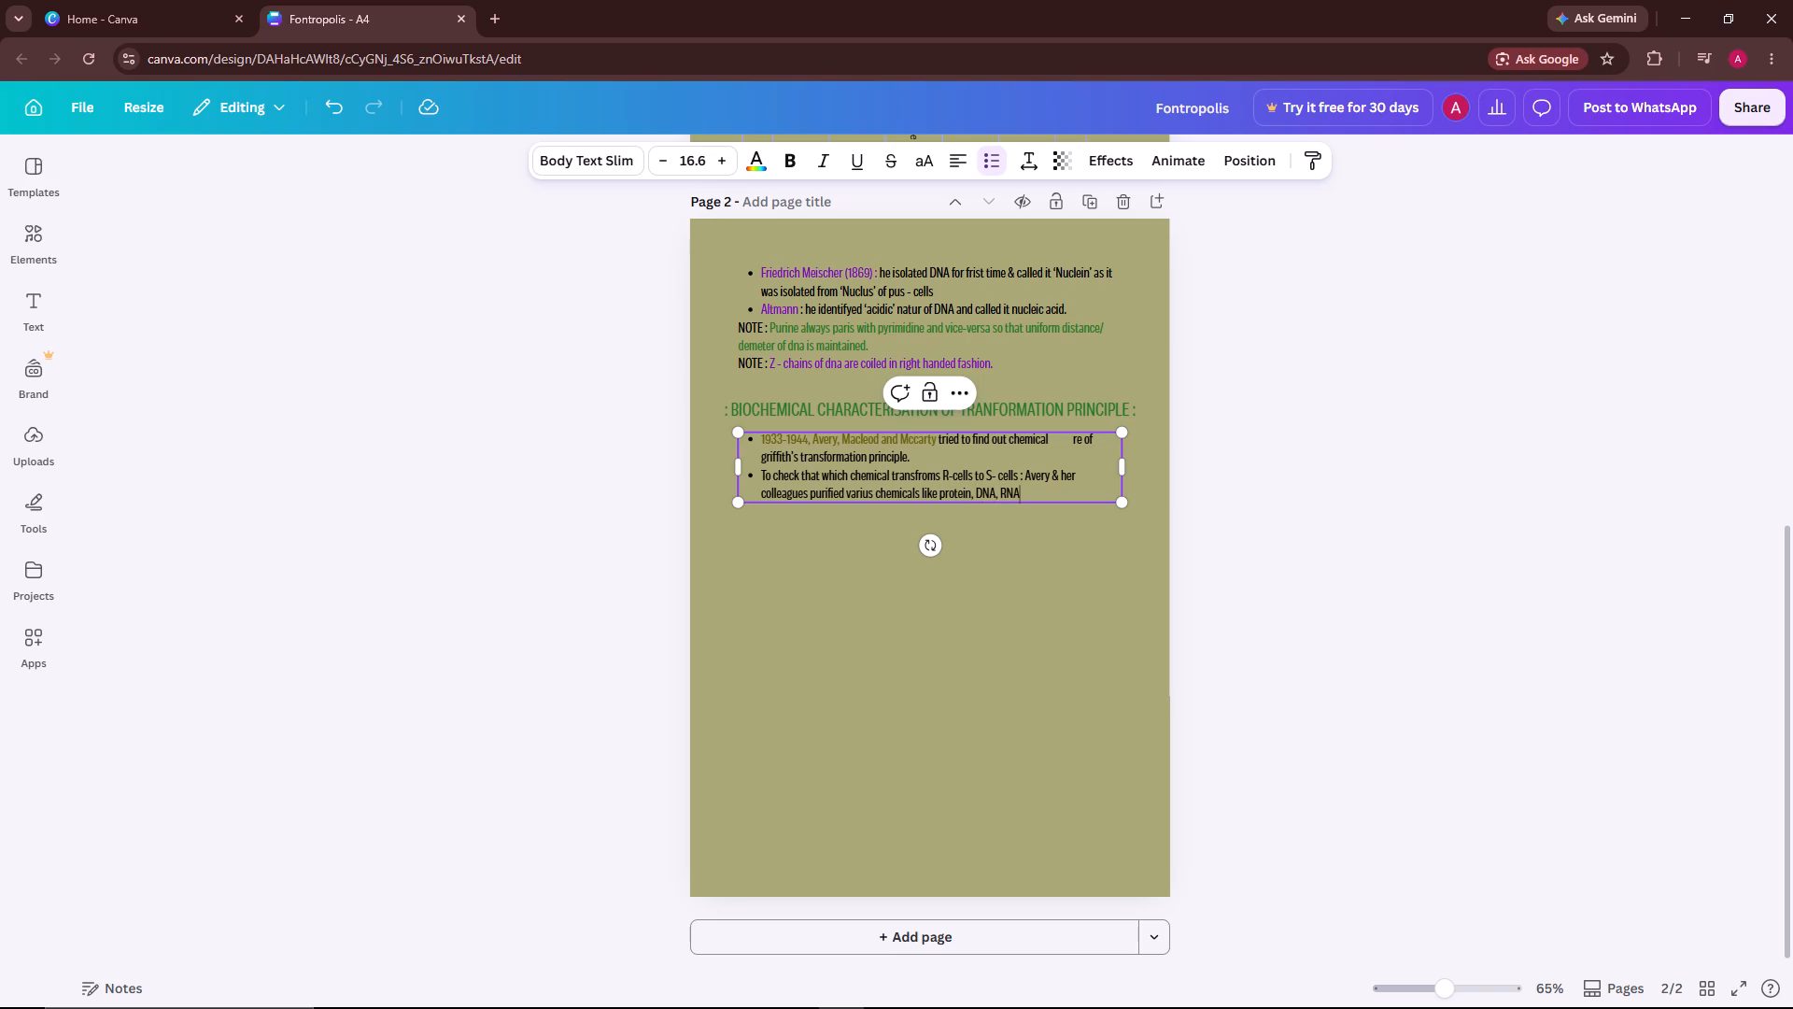
End the second bullet with "from heat killed 's'- cell" after "RNA".
{"action": "key", "text": "space"}
{"action": "type", "text": "from"}
{"action": "key", "text": "space"}
{"action": "type", "text": "heat"}
{"action": "key", "text": "space"}
{"action": "type", "text": "killed"}
{"action": "key", "text": "space"}
{"action": "type", "text": "'s'"}
{"action": "key", "text": "minus"}
{"action": "key", "text": "space"}
{"action": "type", "text": "cell"}
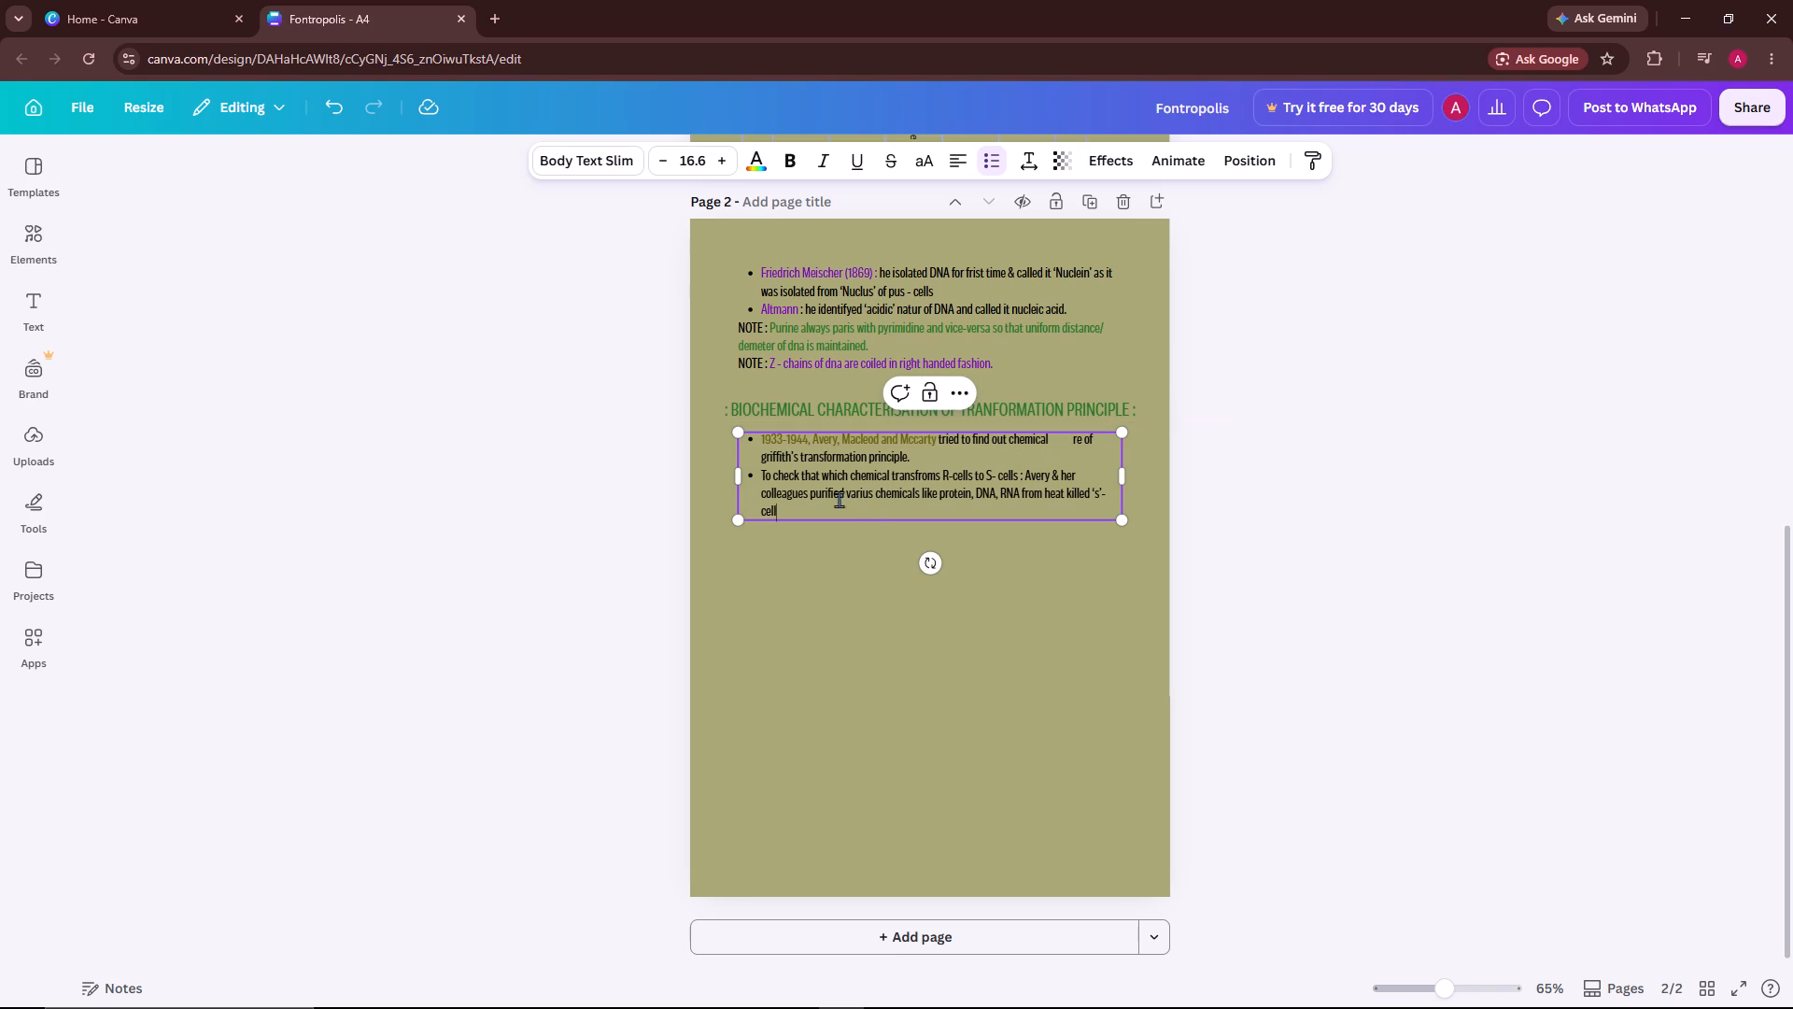
Colour the entire second bullet, from "To check that which chemical" to "cell", in the design's dark purple.
{"action": "left_click_drag", "start_coordinate": [753, 471], "coordinate": [795, 504]}
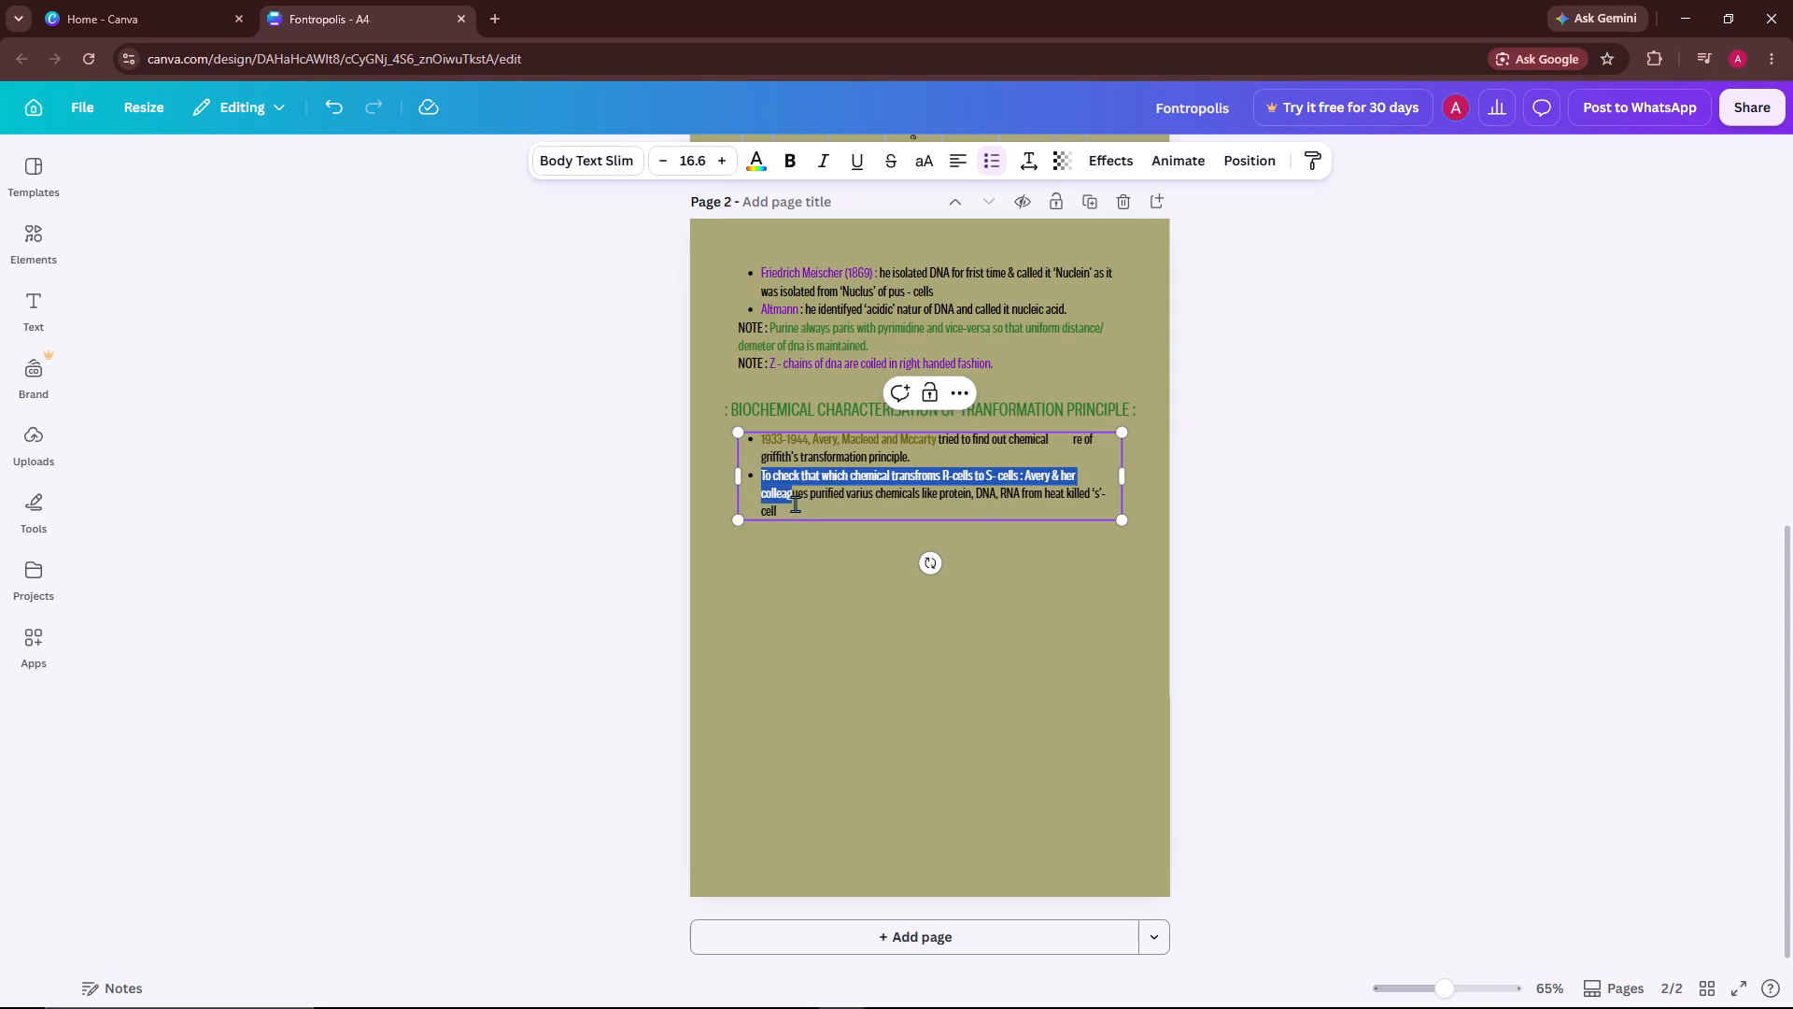
{"action": "left_click_drag", "start_coordinate": [795, 504], "coordinate": [798, 520]}
{"action": "left_click", "coordinate": [807, 513]}
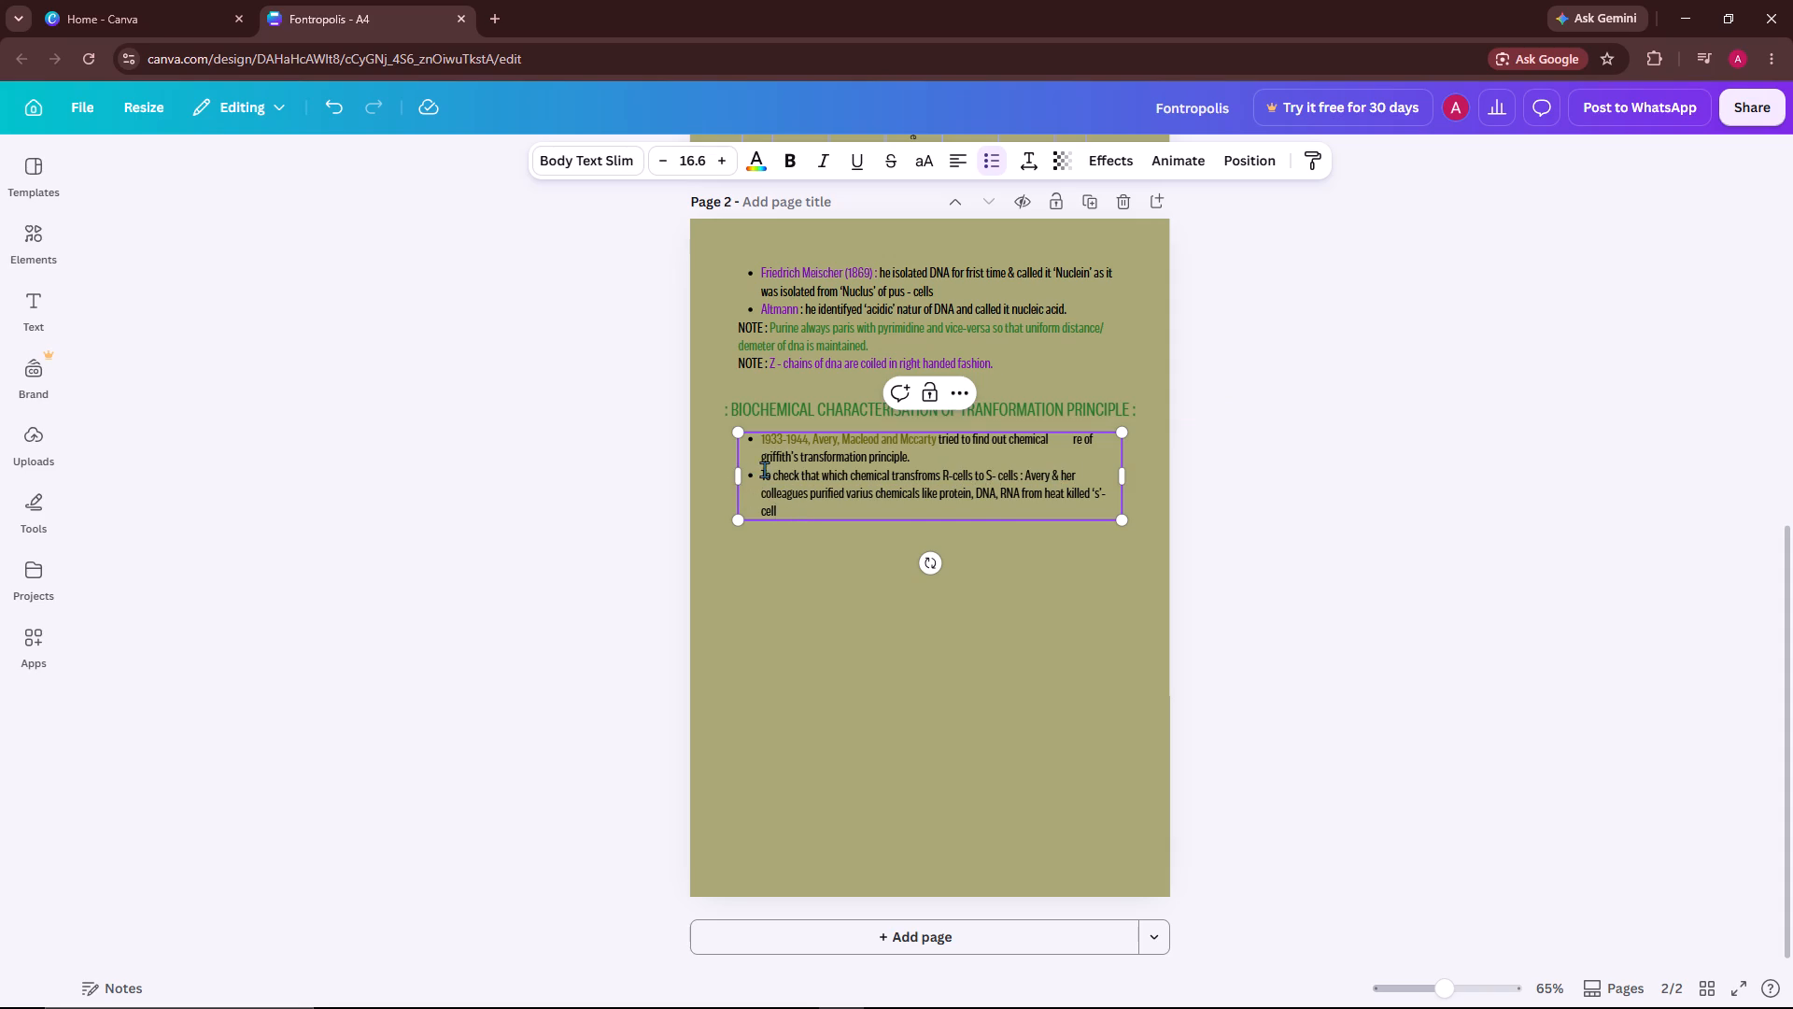
{"action": "left_click_drag", "start_coordinate": [754, 470], "coordinate": [791, 518]}
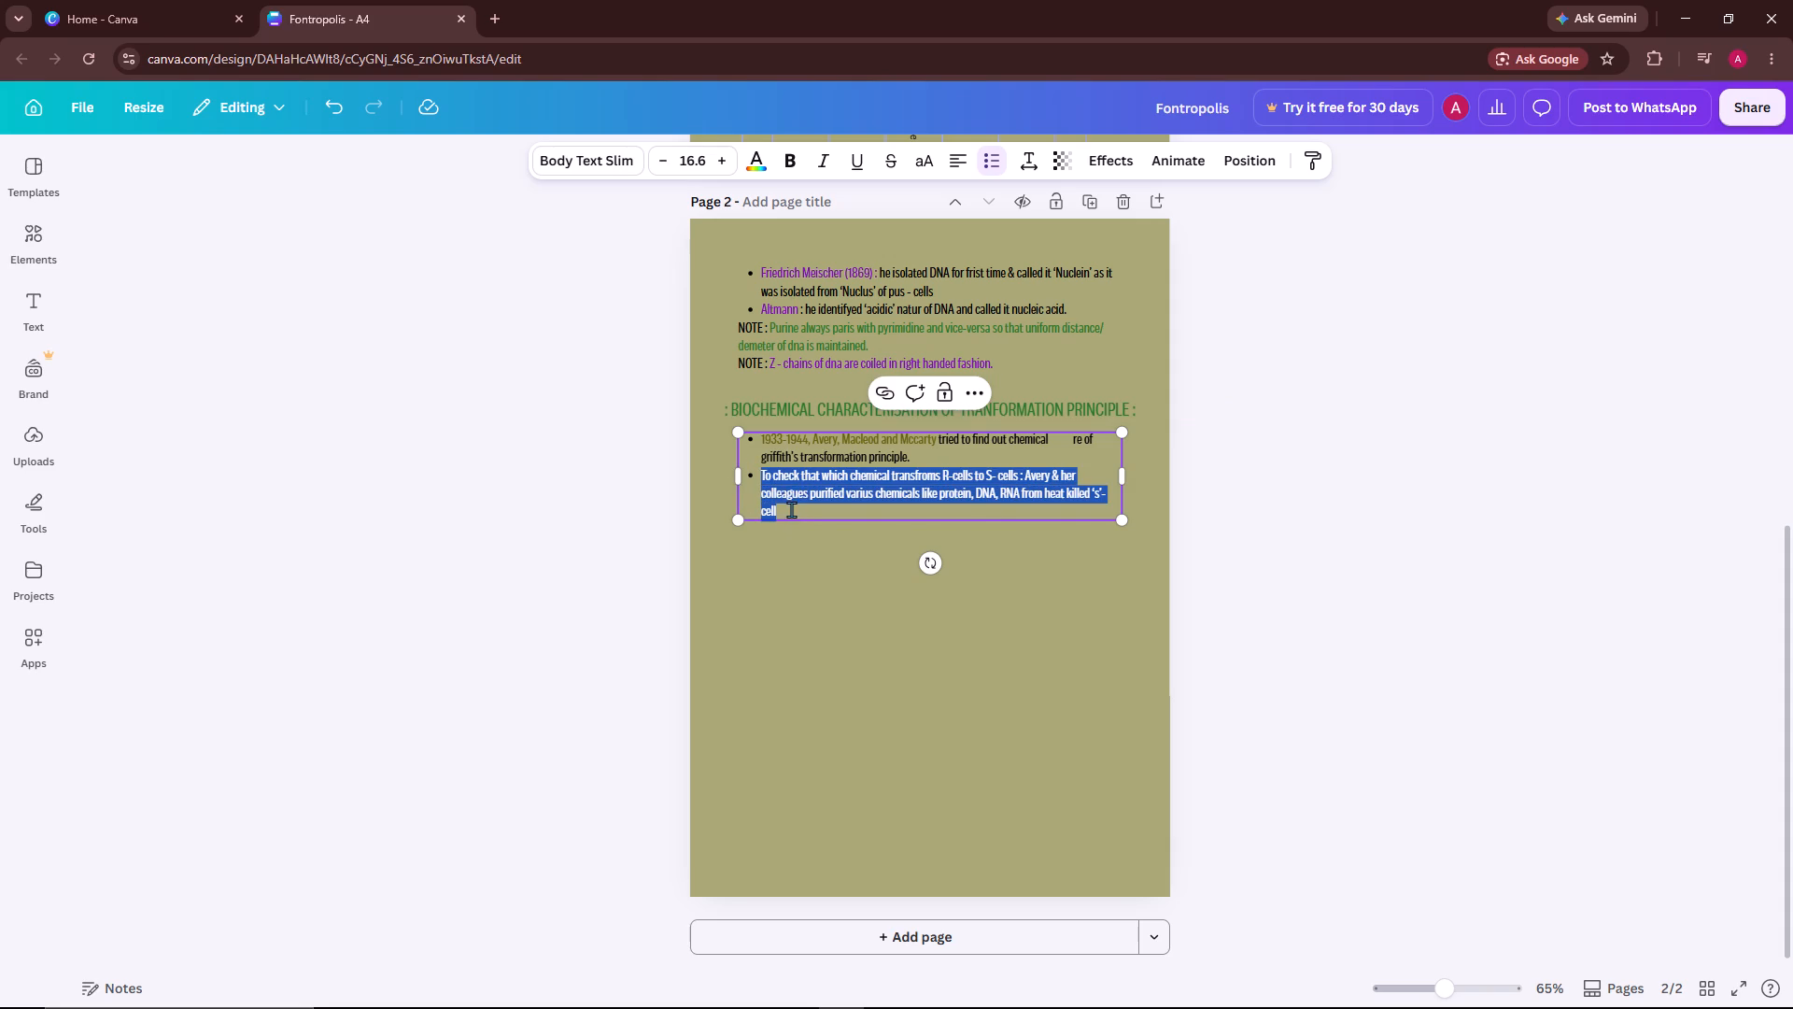
{"action": "left_click", "coordinate": [759, 167]}
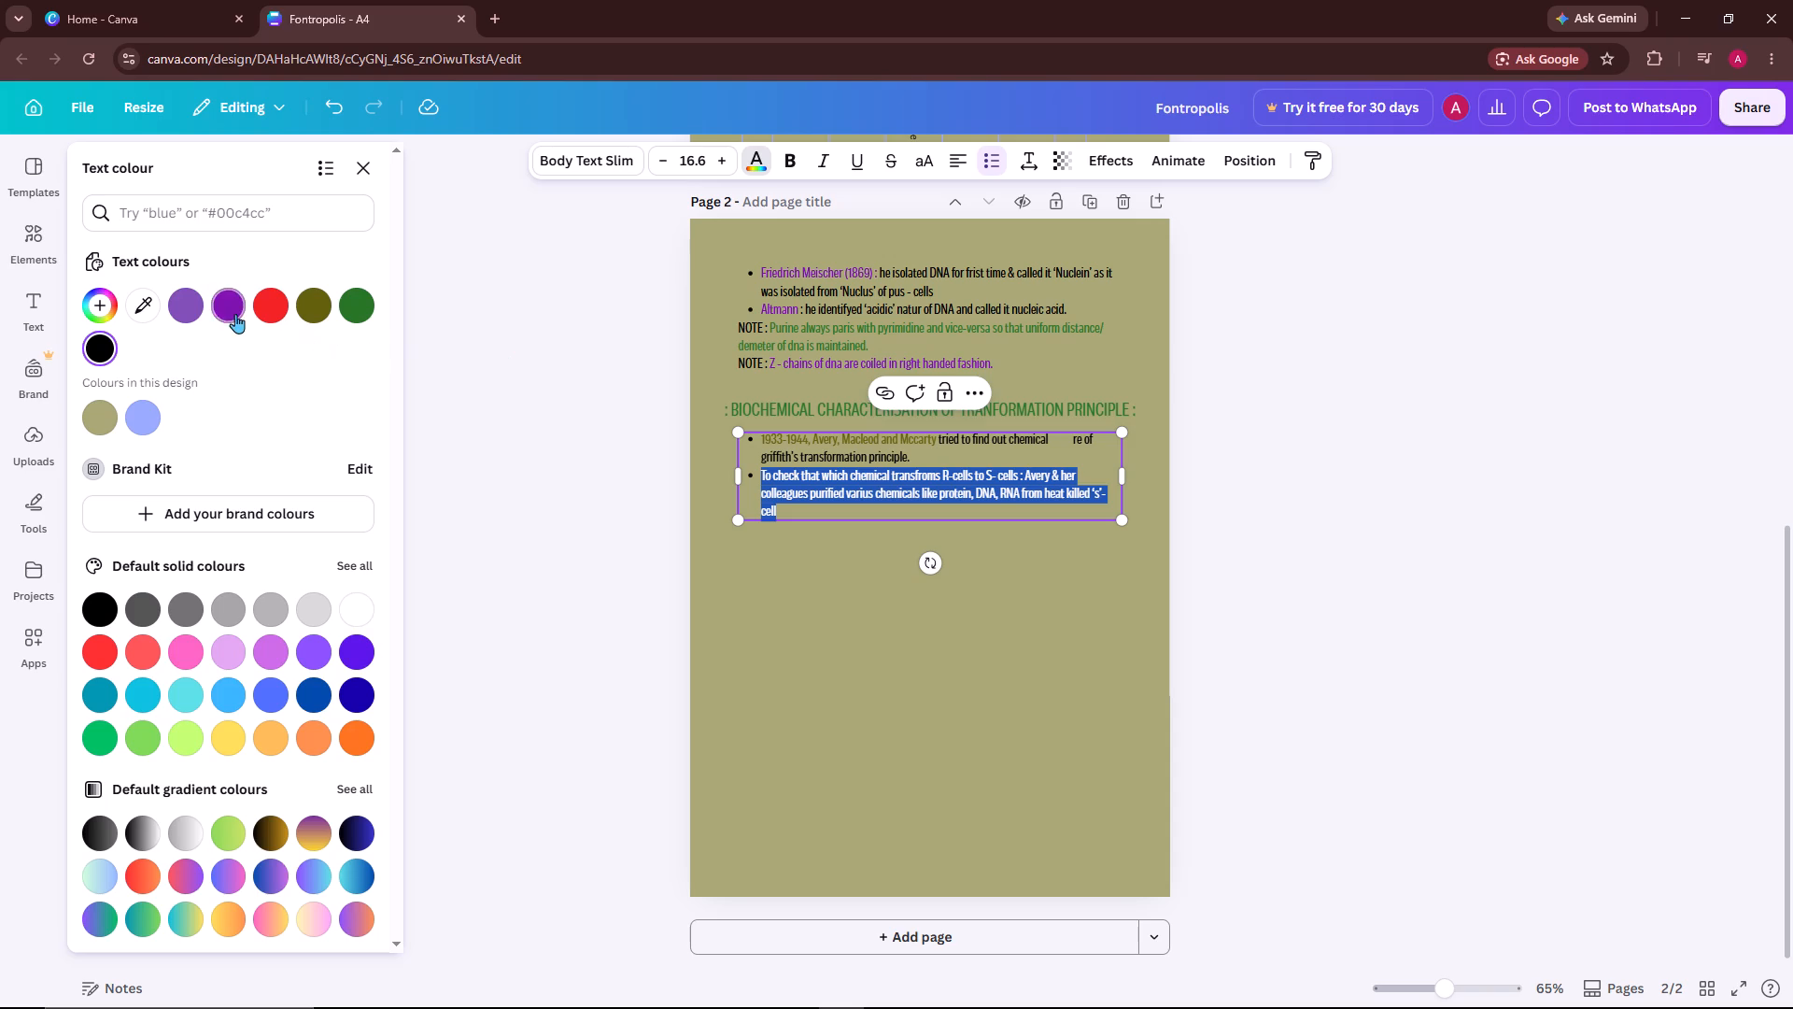
{"action": "left_click", "coordinate": [236, 305]}
{"action": "double_click", "coordinate": [474, 386]}
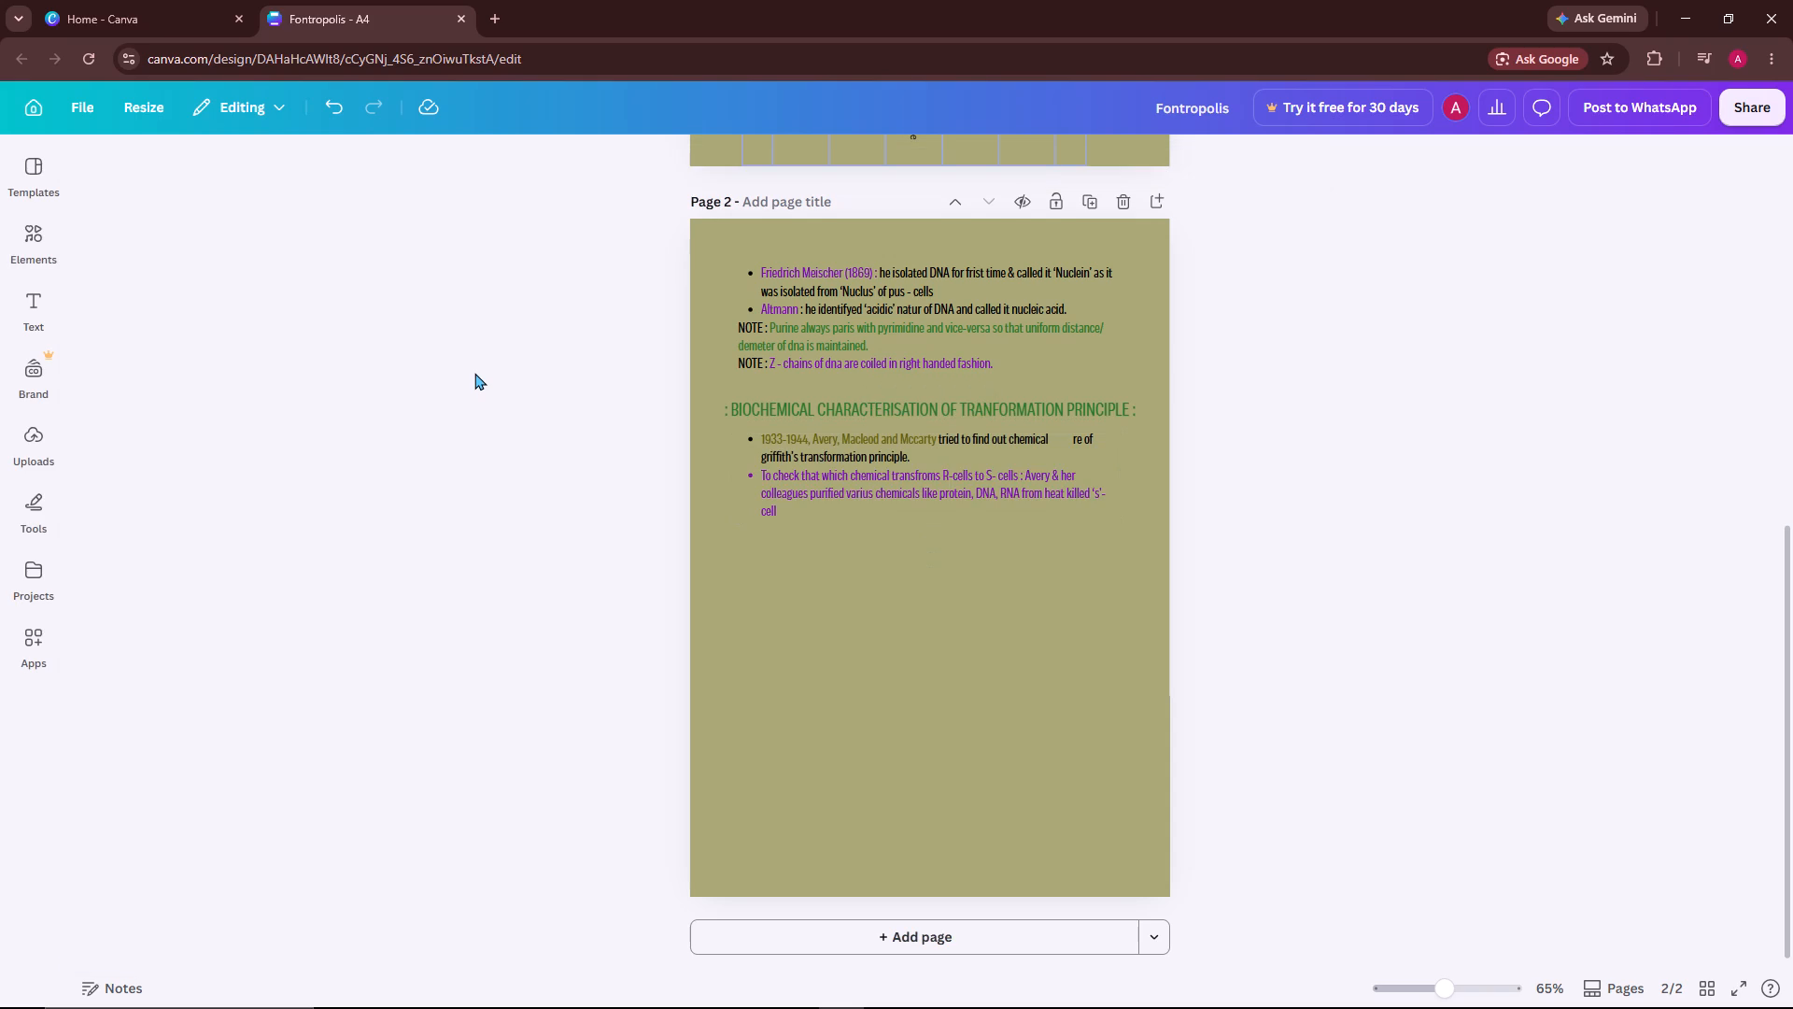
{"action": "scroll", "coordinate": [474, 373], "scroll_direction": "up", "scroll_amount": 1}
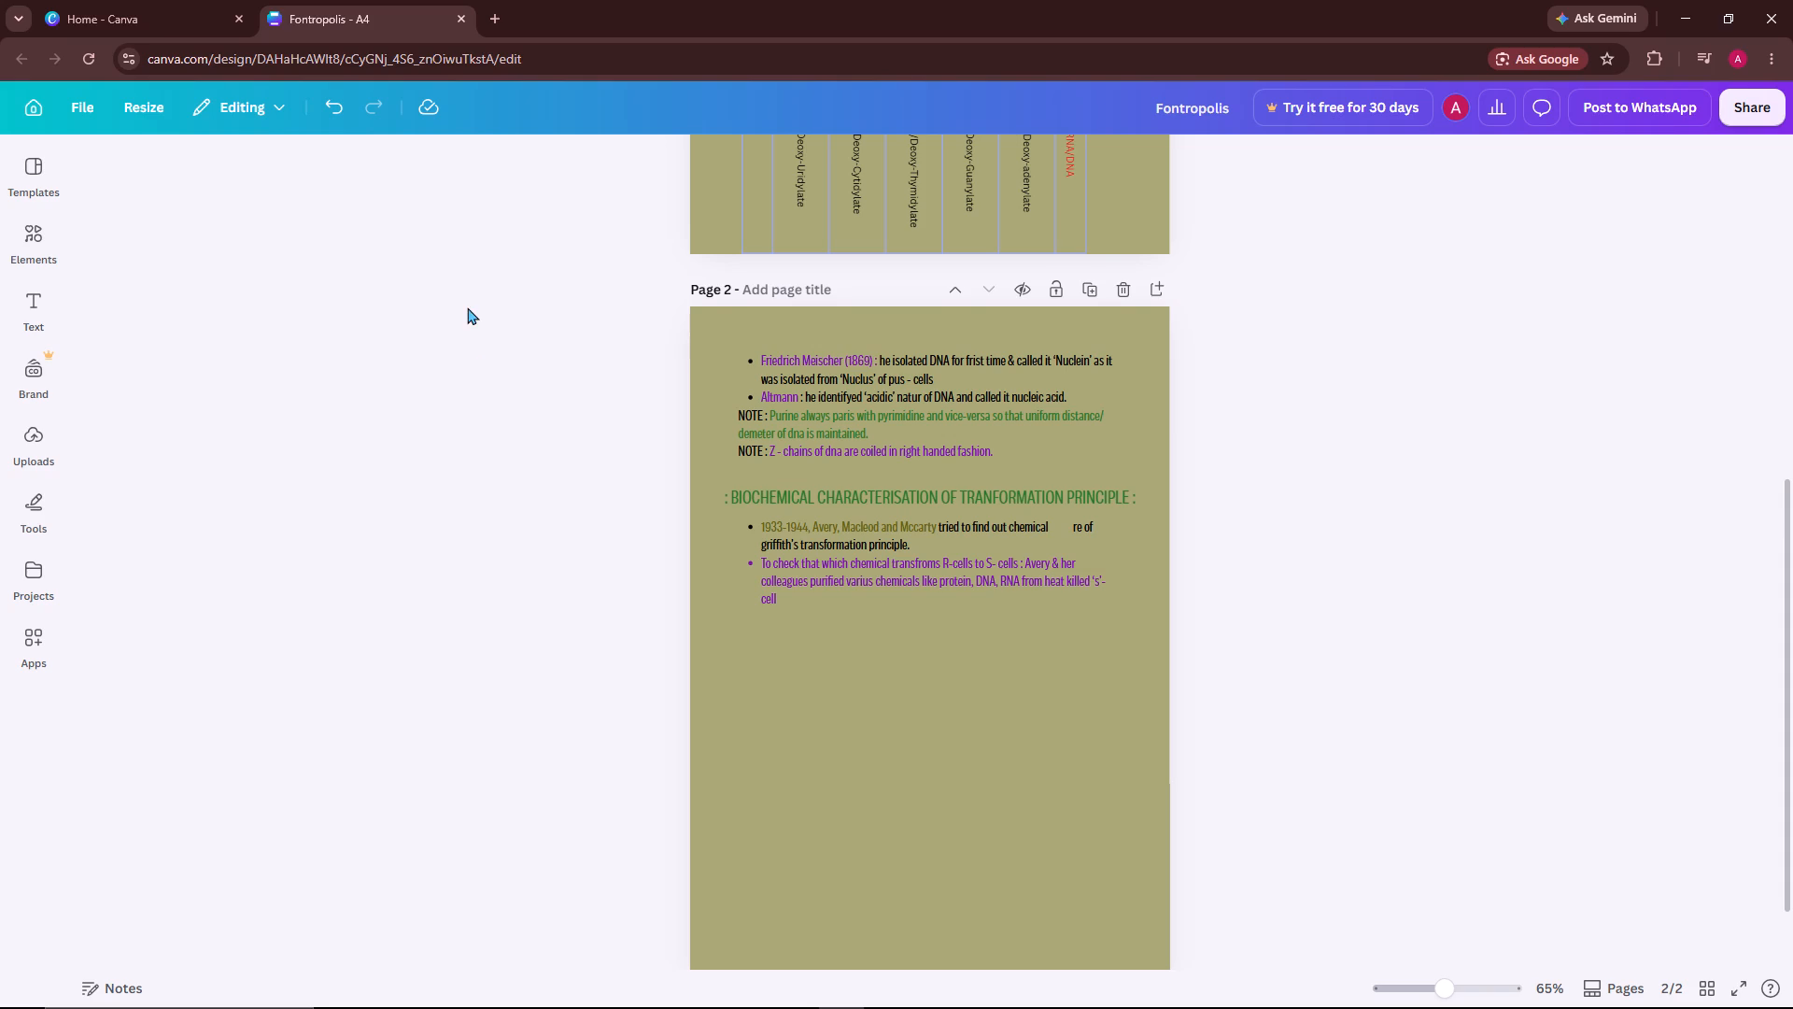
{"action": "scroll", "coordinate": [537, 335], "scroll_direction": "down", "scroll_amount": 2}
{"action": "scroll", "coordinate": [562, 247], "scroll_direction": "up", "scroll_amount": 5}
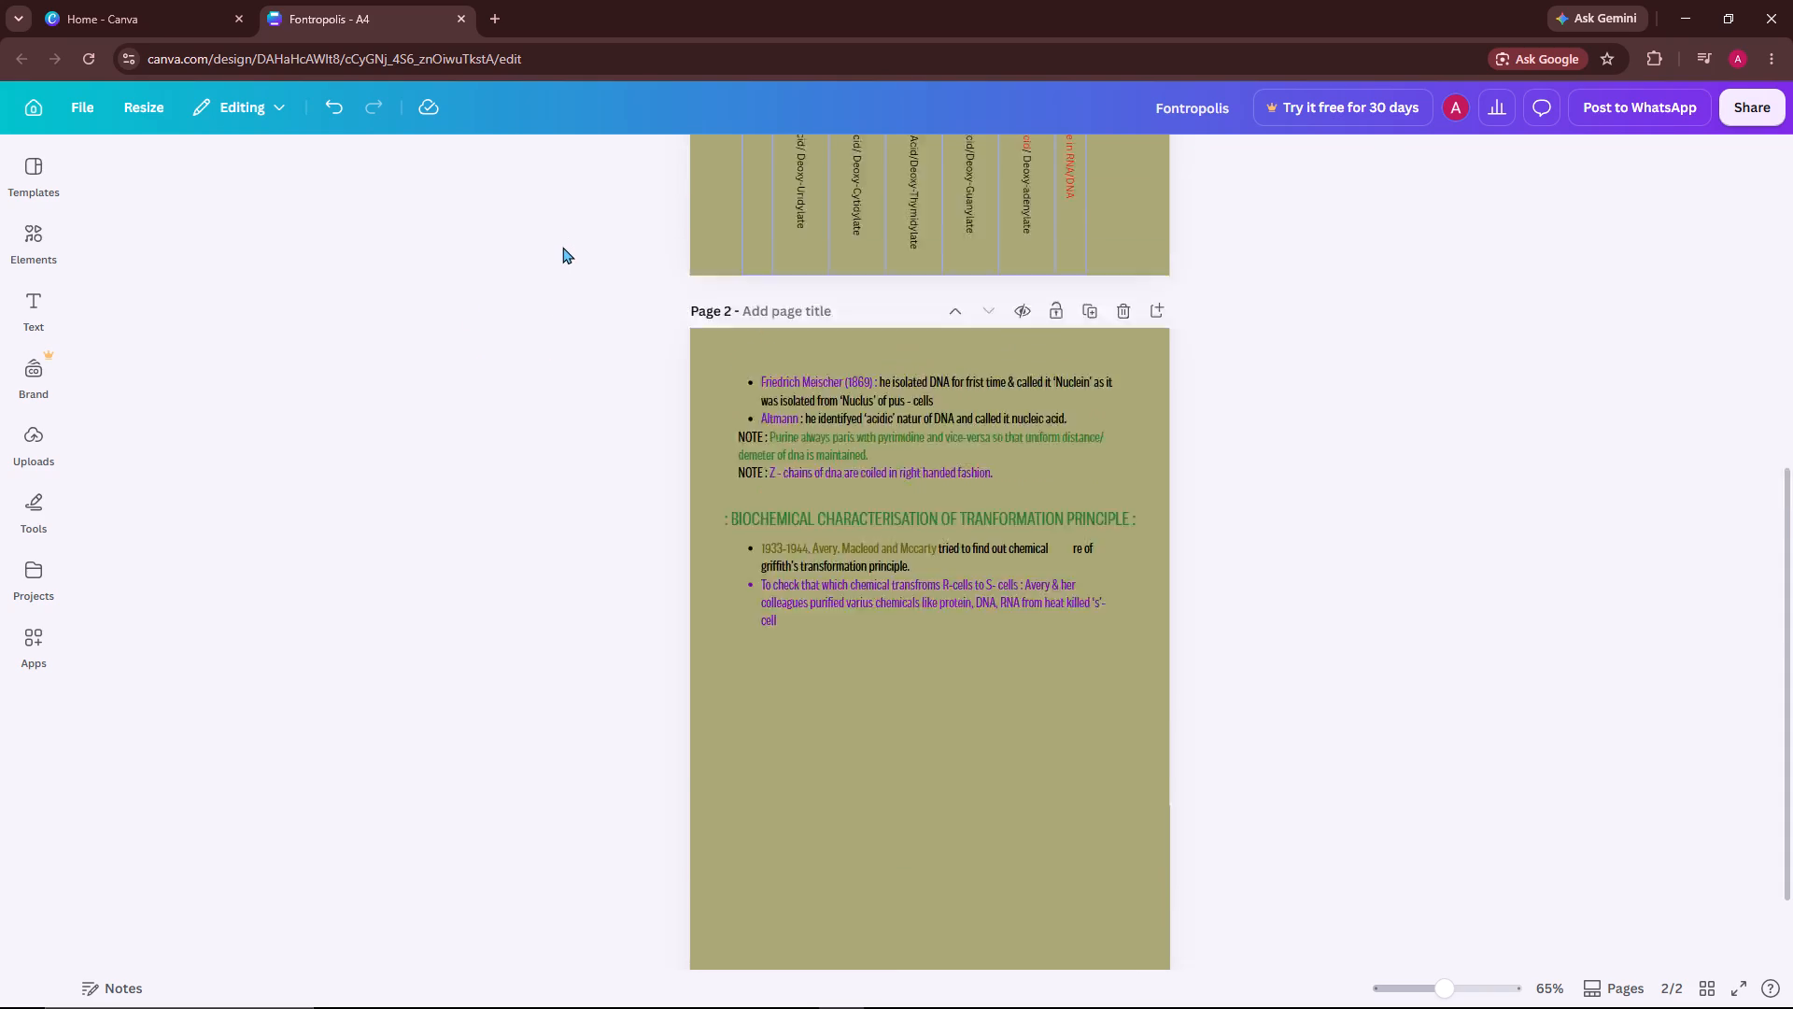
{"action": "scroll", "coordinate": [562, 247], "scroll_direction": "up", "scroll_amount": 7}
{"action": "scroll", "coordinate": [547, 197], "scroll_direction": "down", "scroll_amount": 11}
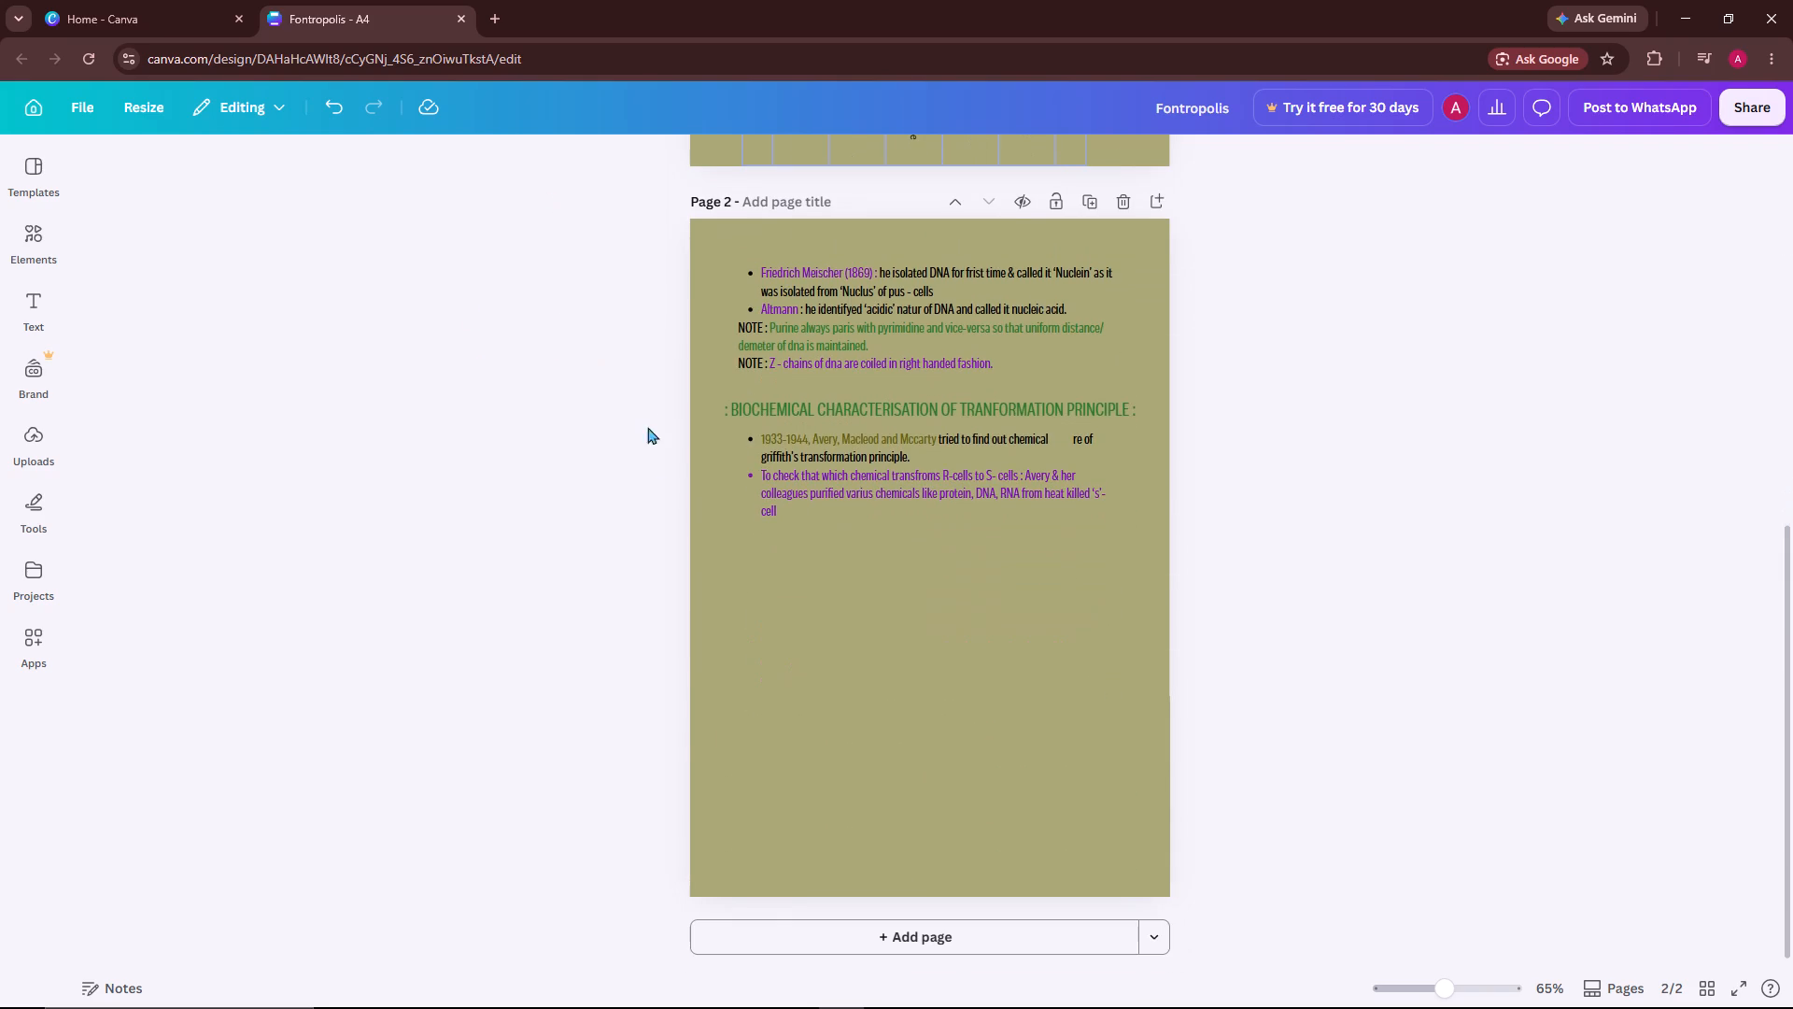
Duplicate the "BIOCHEMICAL CHARACTERISATION OF TRANFORMATION PRINCIPLE" heading and place the copy just below the purple bullet, left-aligned with the original.
{"action": "left_click", "coordinate": [832, 405]}
{"action": "left_click", "coordinate": [978, 367]}
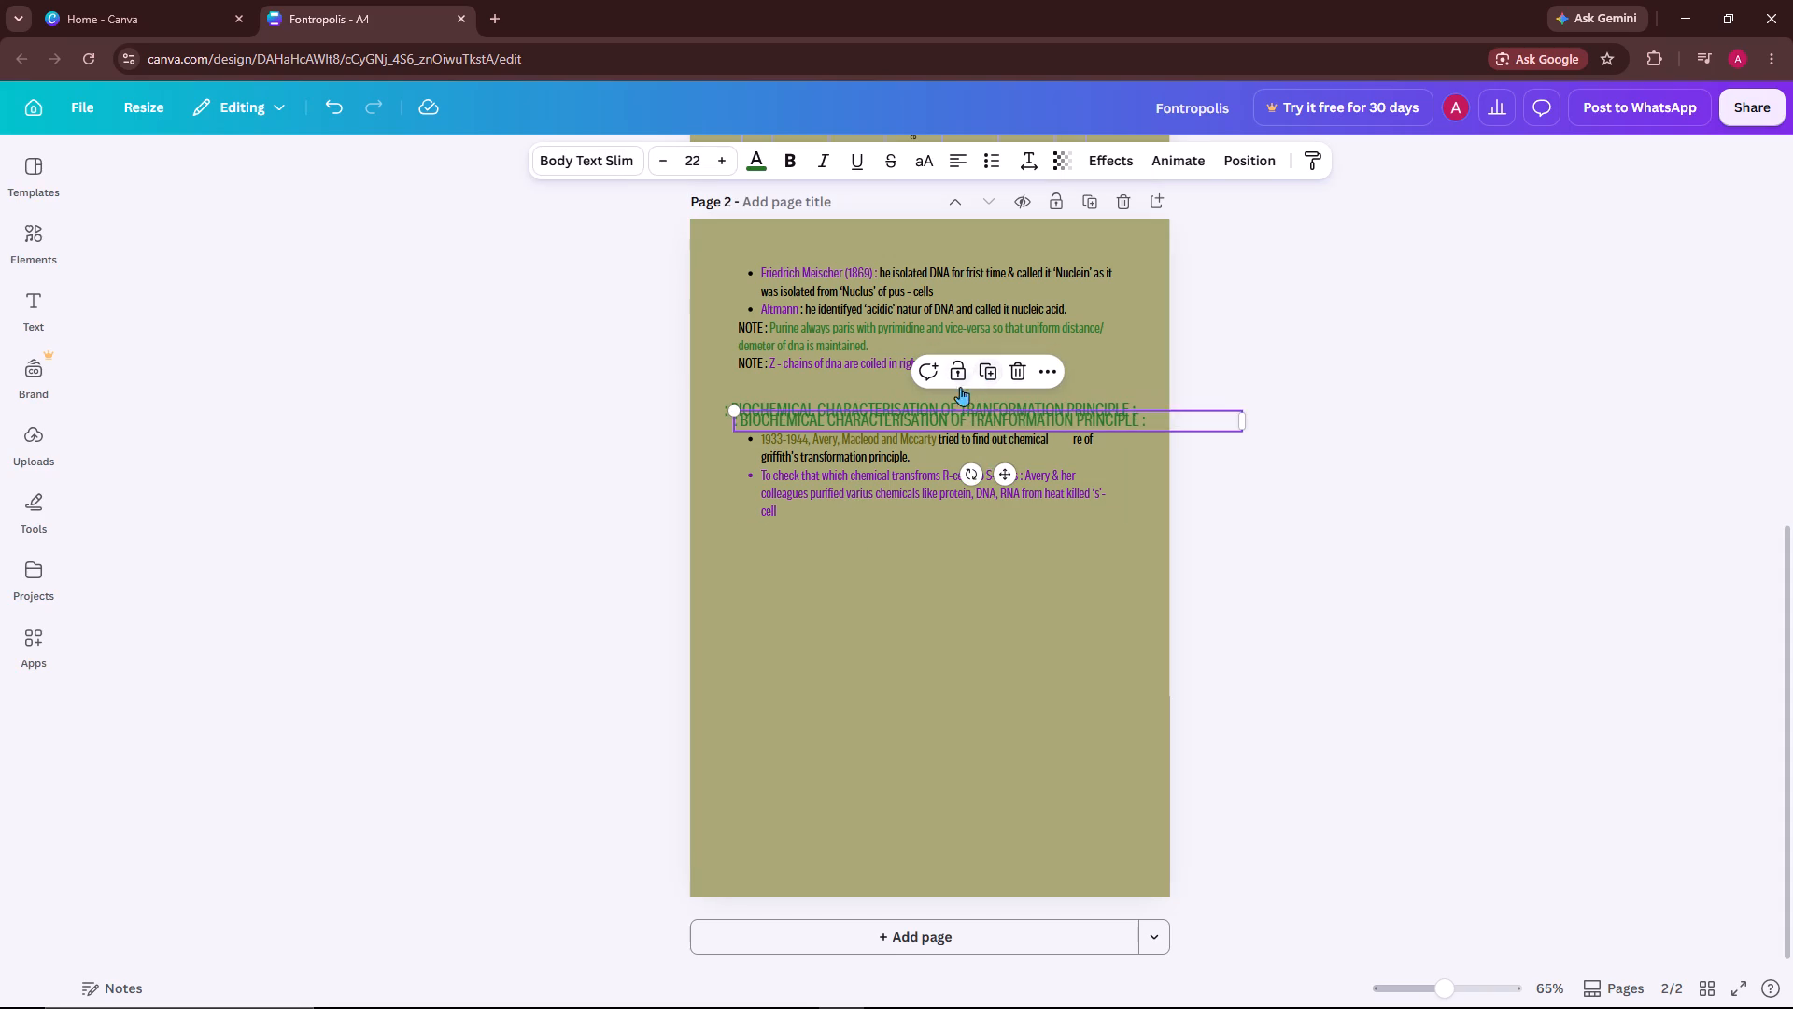
{"action": "left_click_drag", "start_coordinate": [943, 415], "coordinate": [952, 529]}
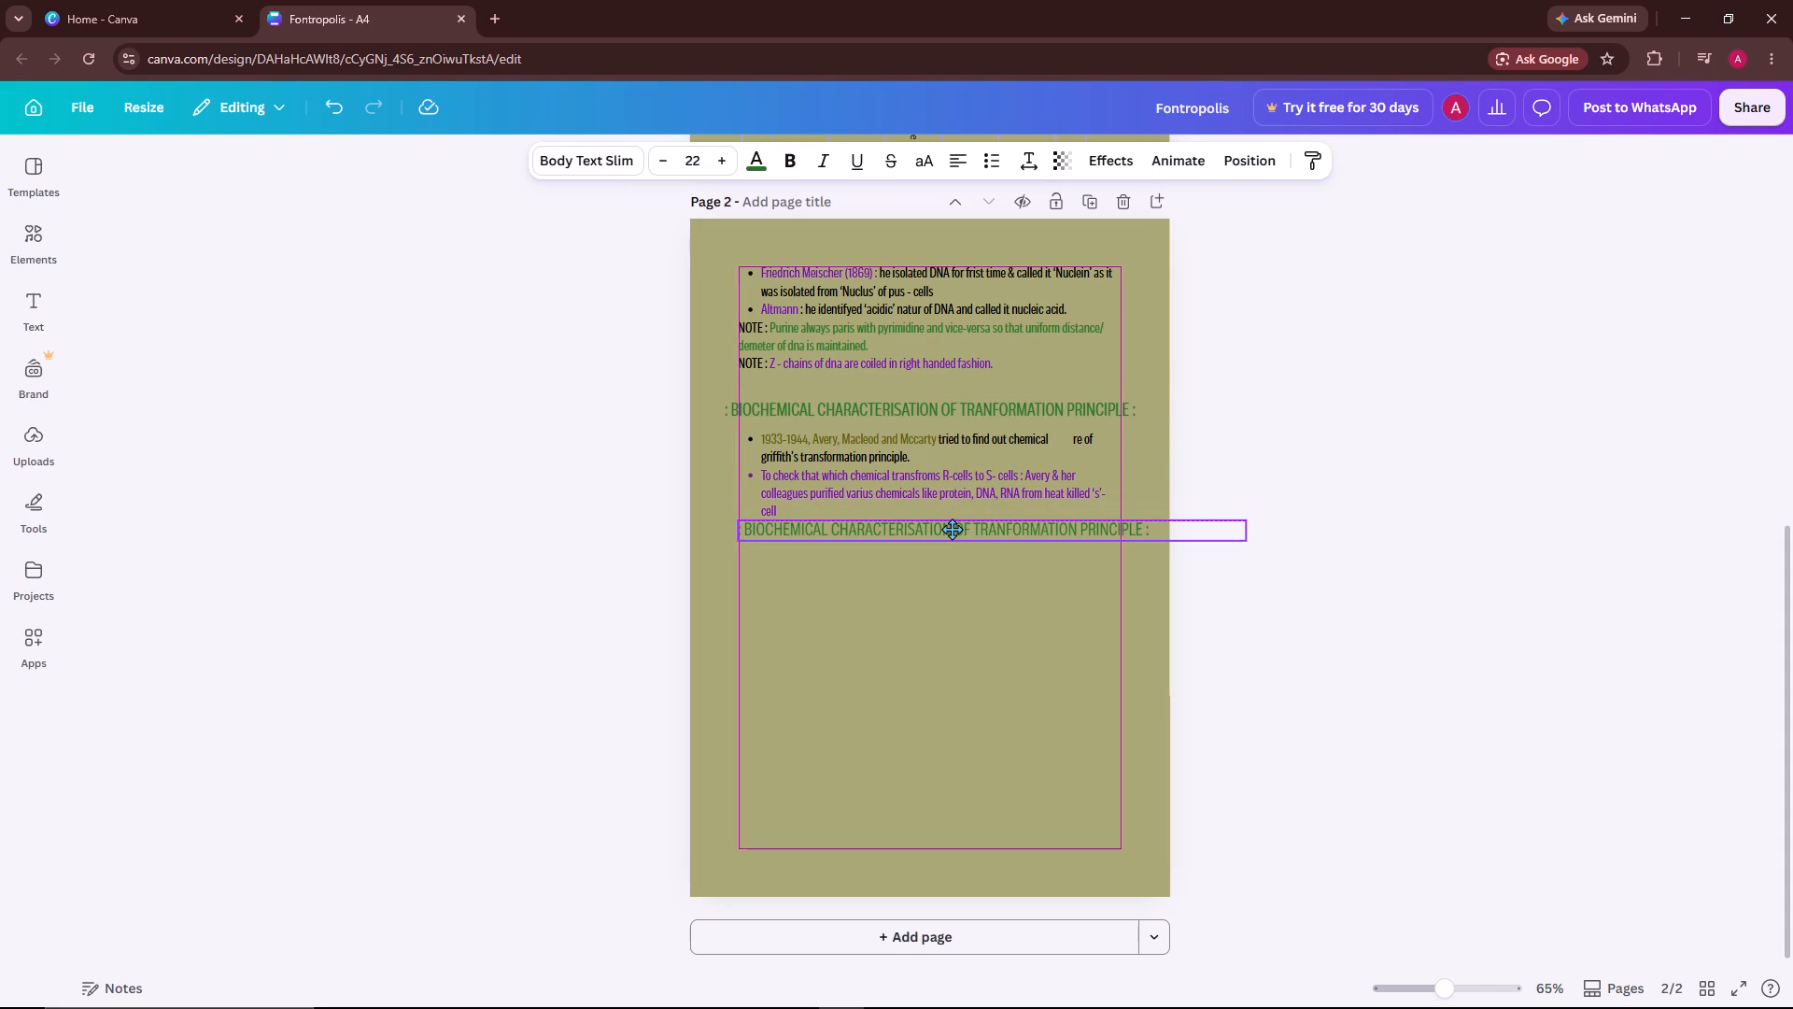
{"action": "left_click_drag", "start_coordinate": [952, 529], "coordinate": [938, 531]}
Replace the copied heading's text with a bullet reading "conclusion".
{"action": "left_click", "coordinate": [950, 530]}
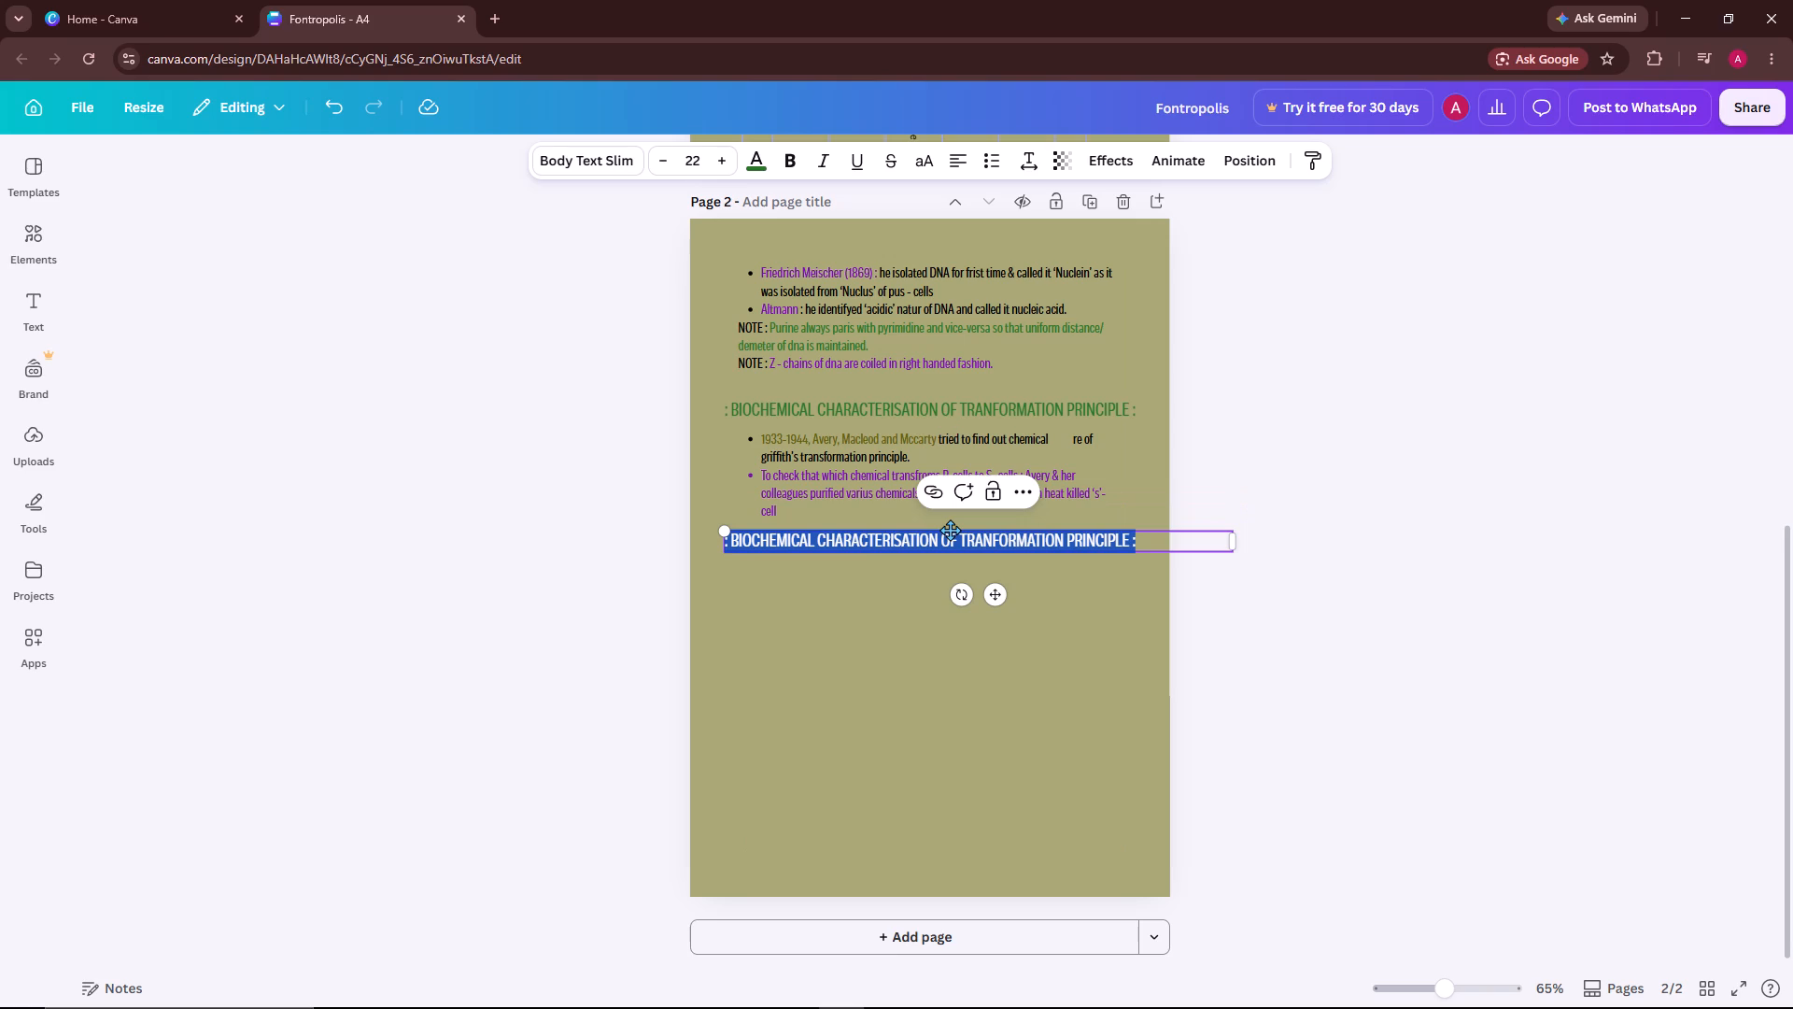
{"action": "key", "text": "BackSpace"}
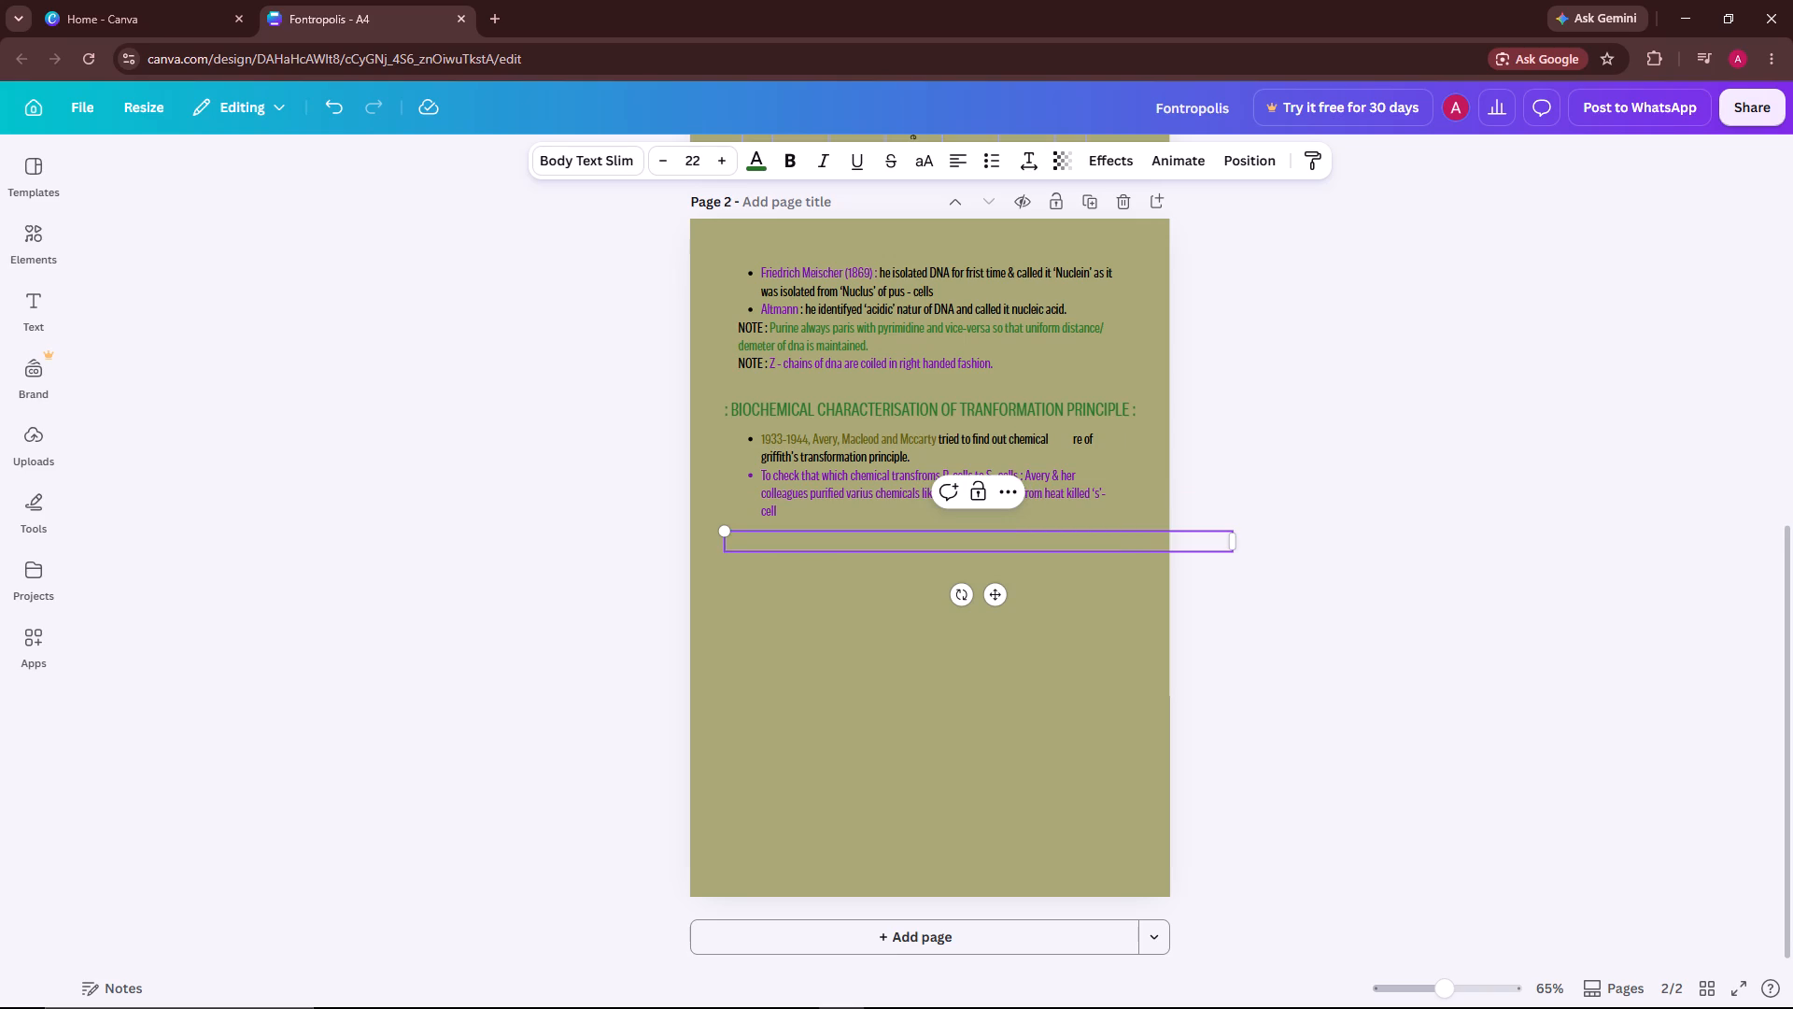
{"action": "type", "text": "*"}
{"action": "key", "text": "space"}
{"action": "type", "text": "con"}
{"action": "type", "text": "clu"}
{"action": "type", "text": "sion"}
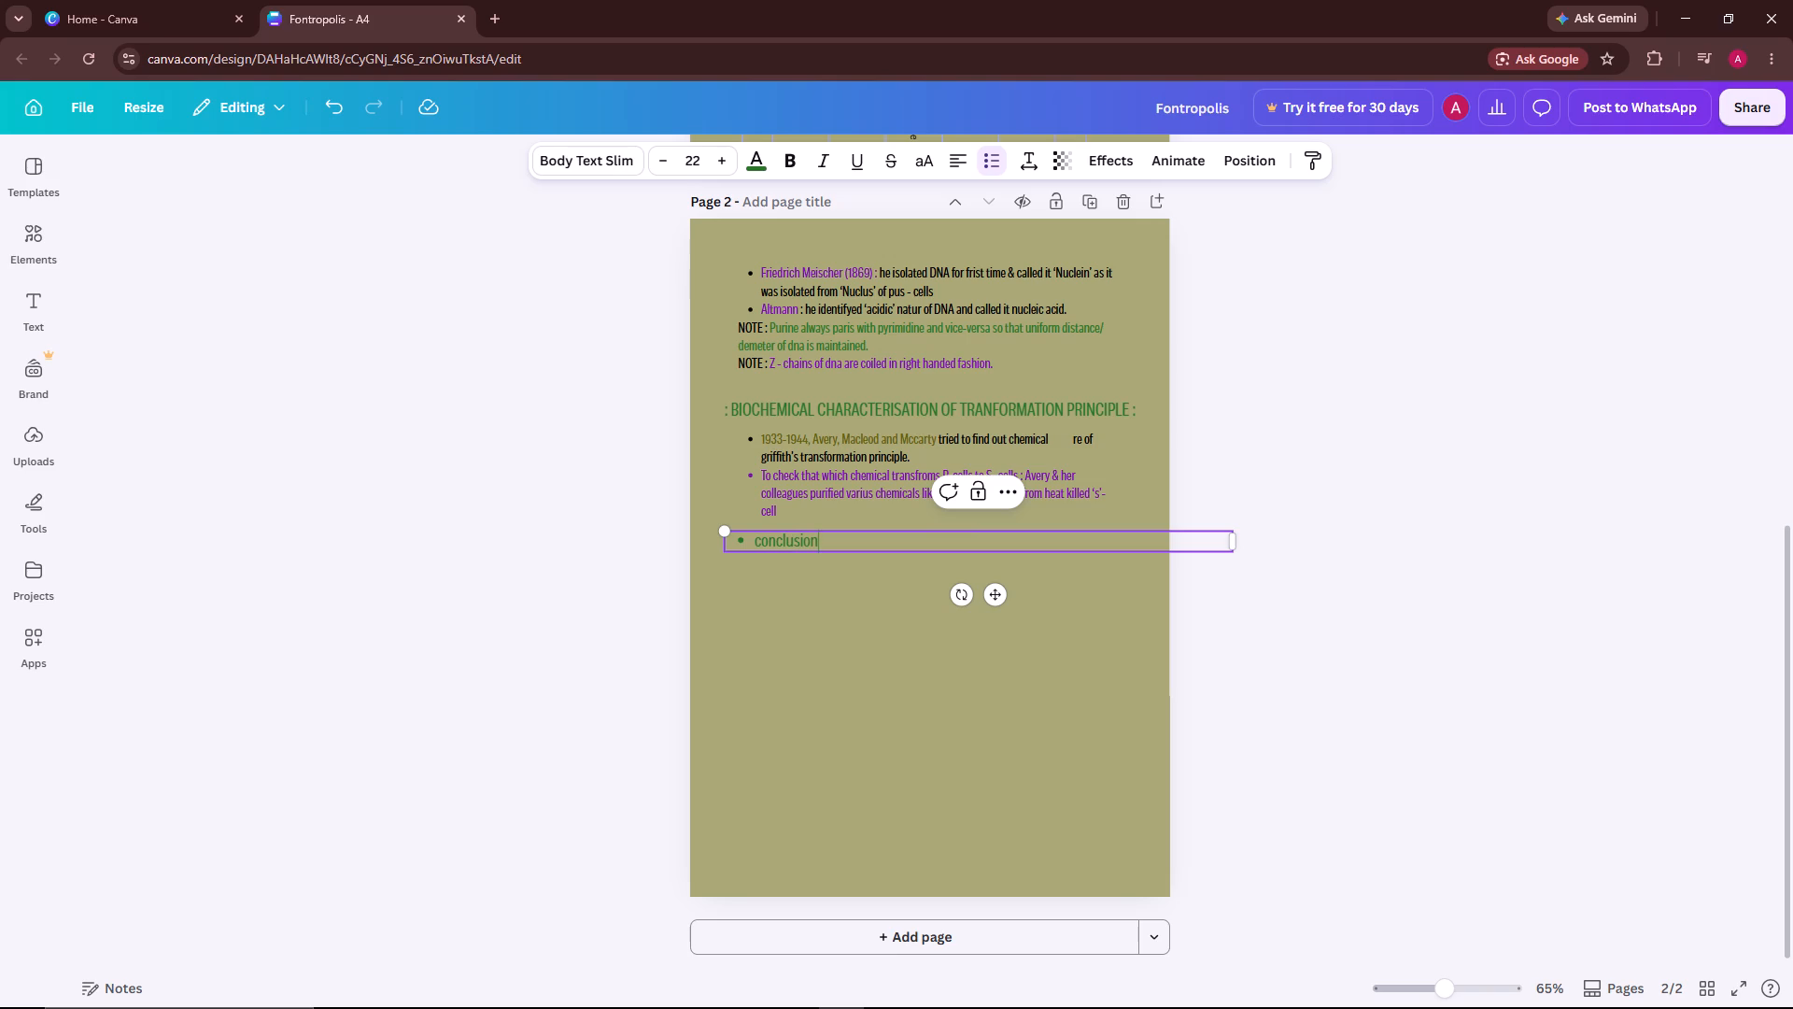
Add a colon after "conclusion" so the bullet reads "conclusion :".
{"action": "key", "text": "space"}
{"action": "key", "text": "shift+colon"}
{"action": "left_click", "coordinate": [863, 627]}
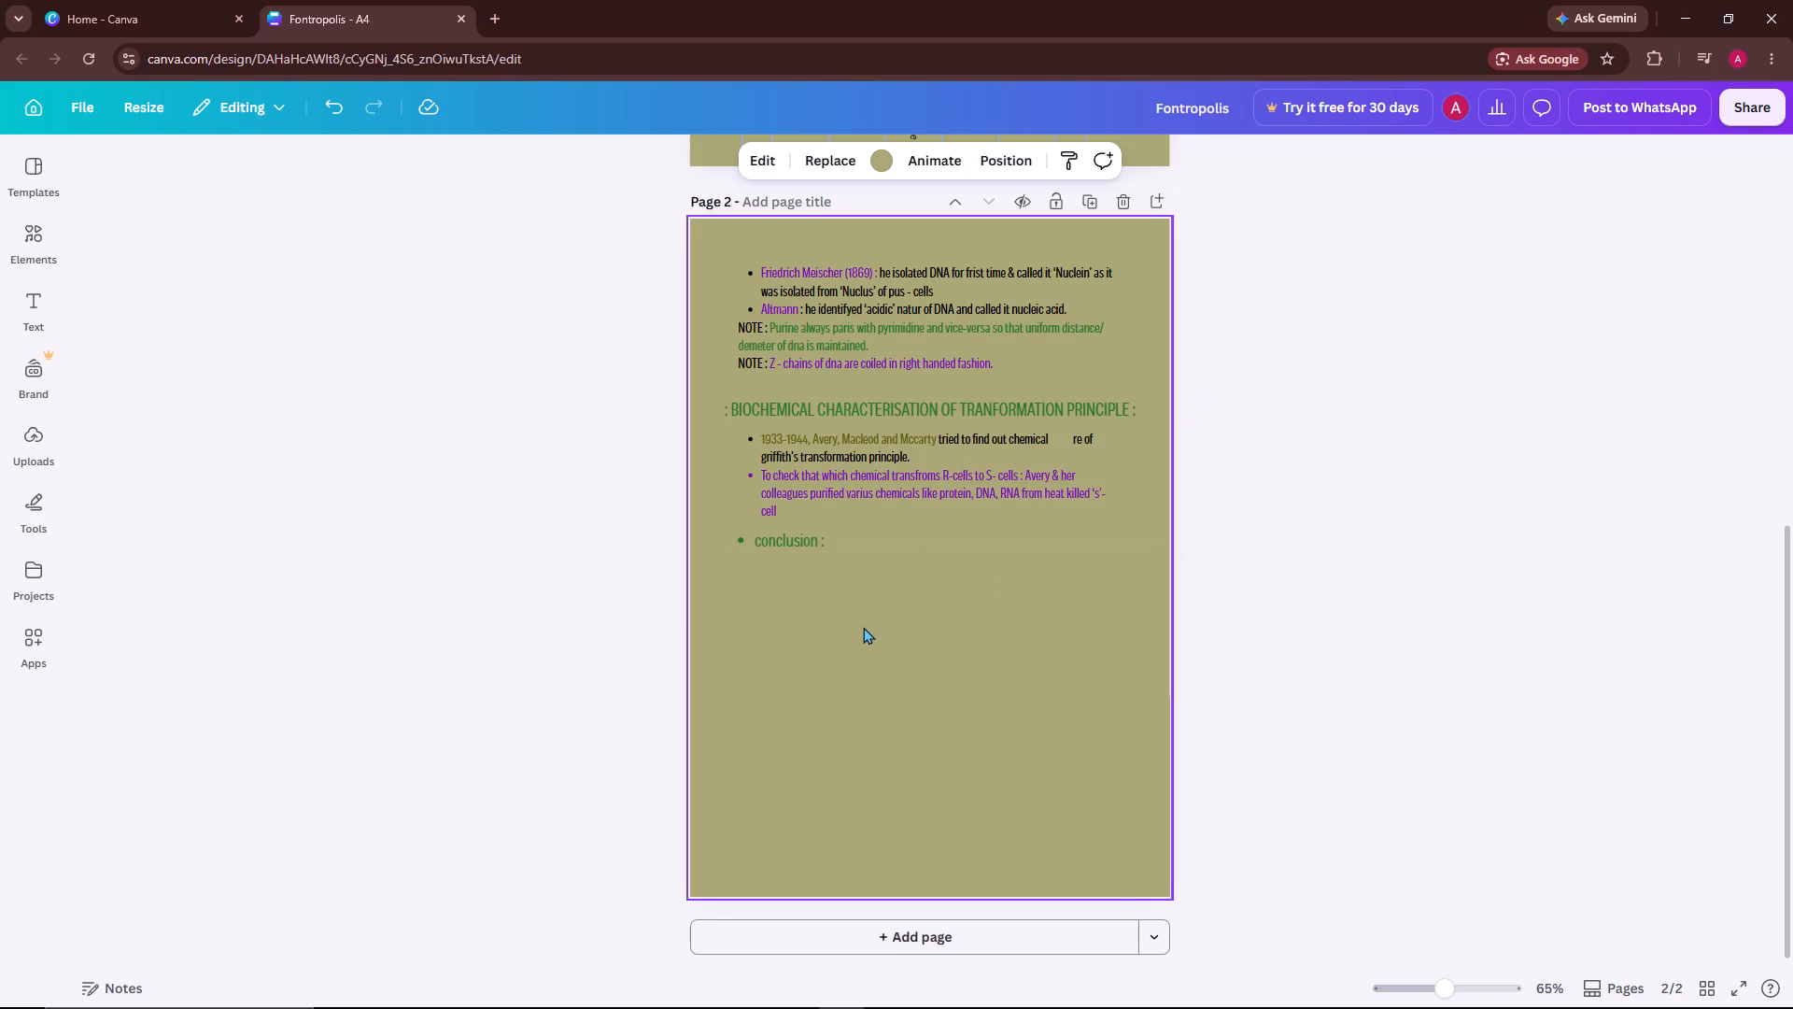
Colour the whole "conclusion :" bullet text black.
{"action": "left_click", "coordinate": [830, 544]}
{"action": "left_click", "coordinate": [830, 544]}
{"action": "left_click_drag", "start_coordinate": [830, 544], "coordinate": [699, 540]}
{"action": "left_click", "coordinate": [840, 551]}
{"action": "left_click", "coordinate": [839, 546]}
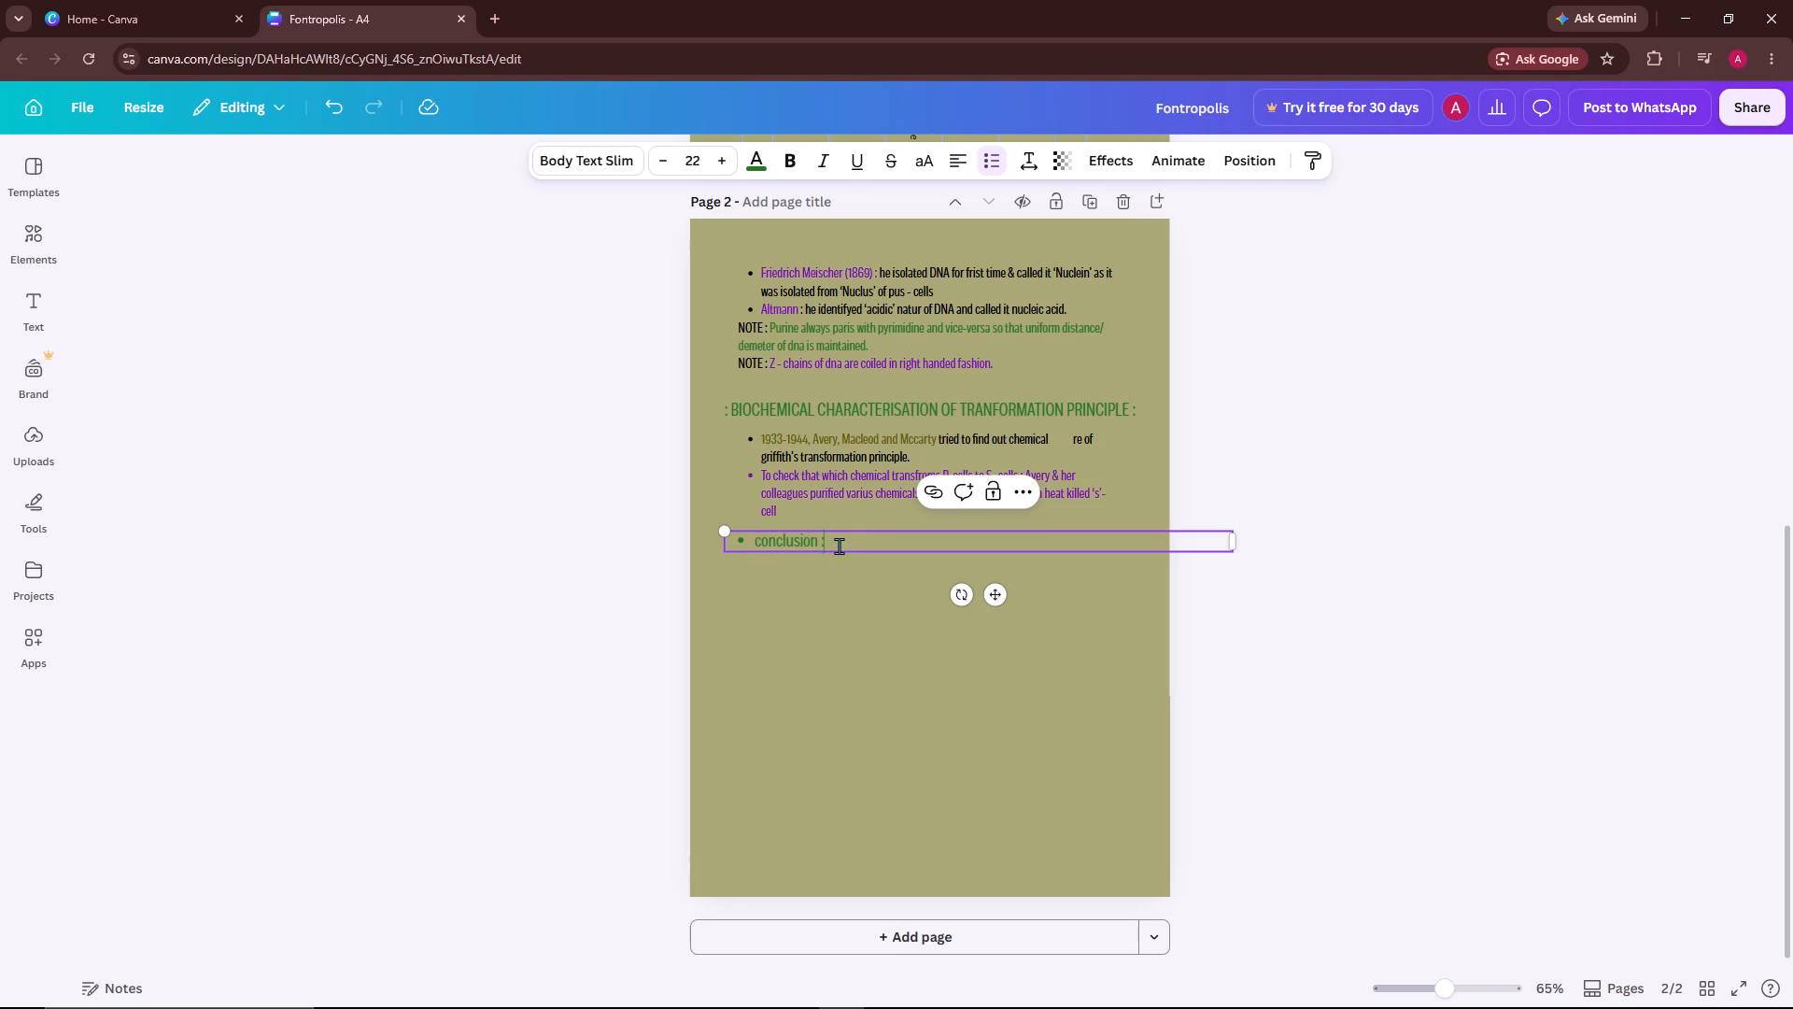
{"action": "left_click_drag", "start_coordinate": [839, 546], "coordinate": [727, 540]}
{"action": "left_click", "coordinate": [737, 540]}
{"action": "left_click", "coordinate": [737, 540]}
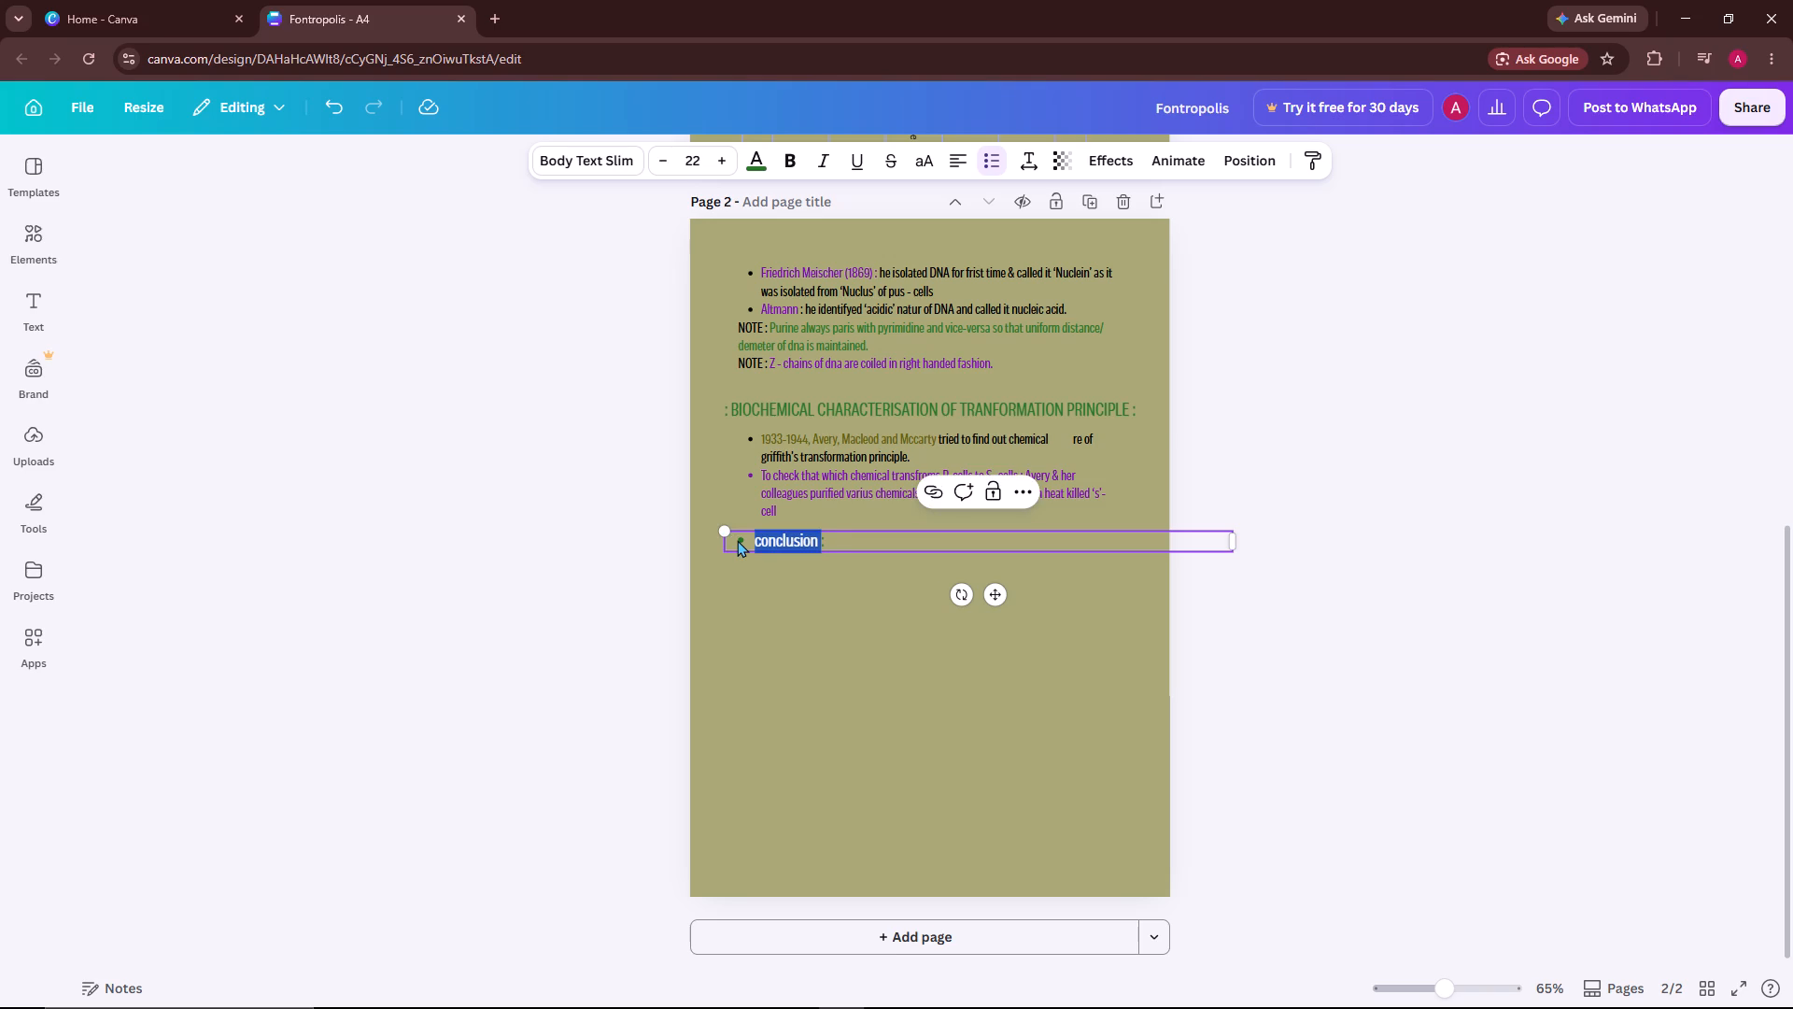
{"action": "left_click", "coordinate": [737, 540]}
{"action": "left_click", "coordinate": [760, 158]}
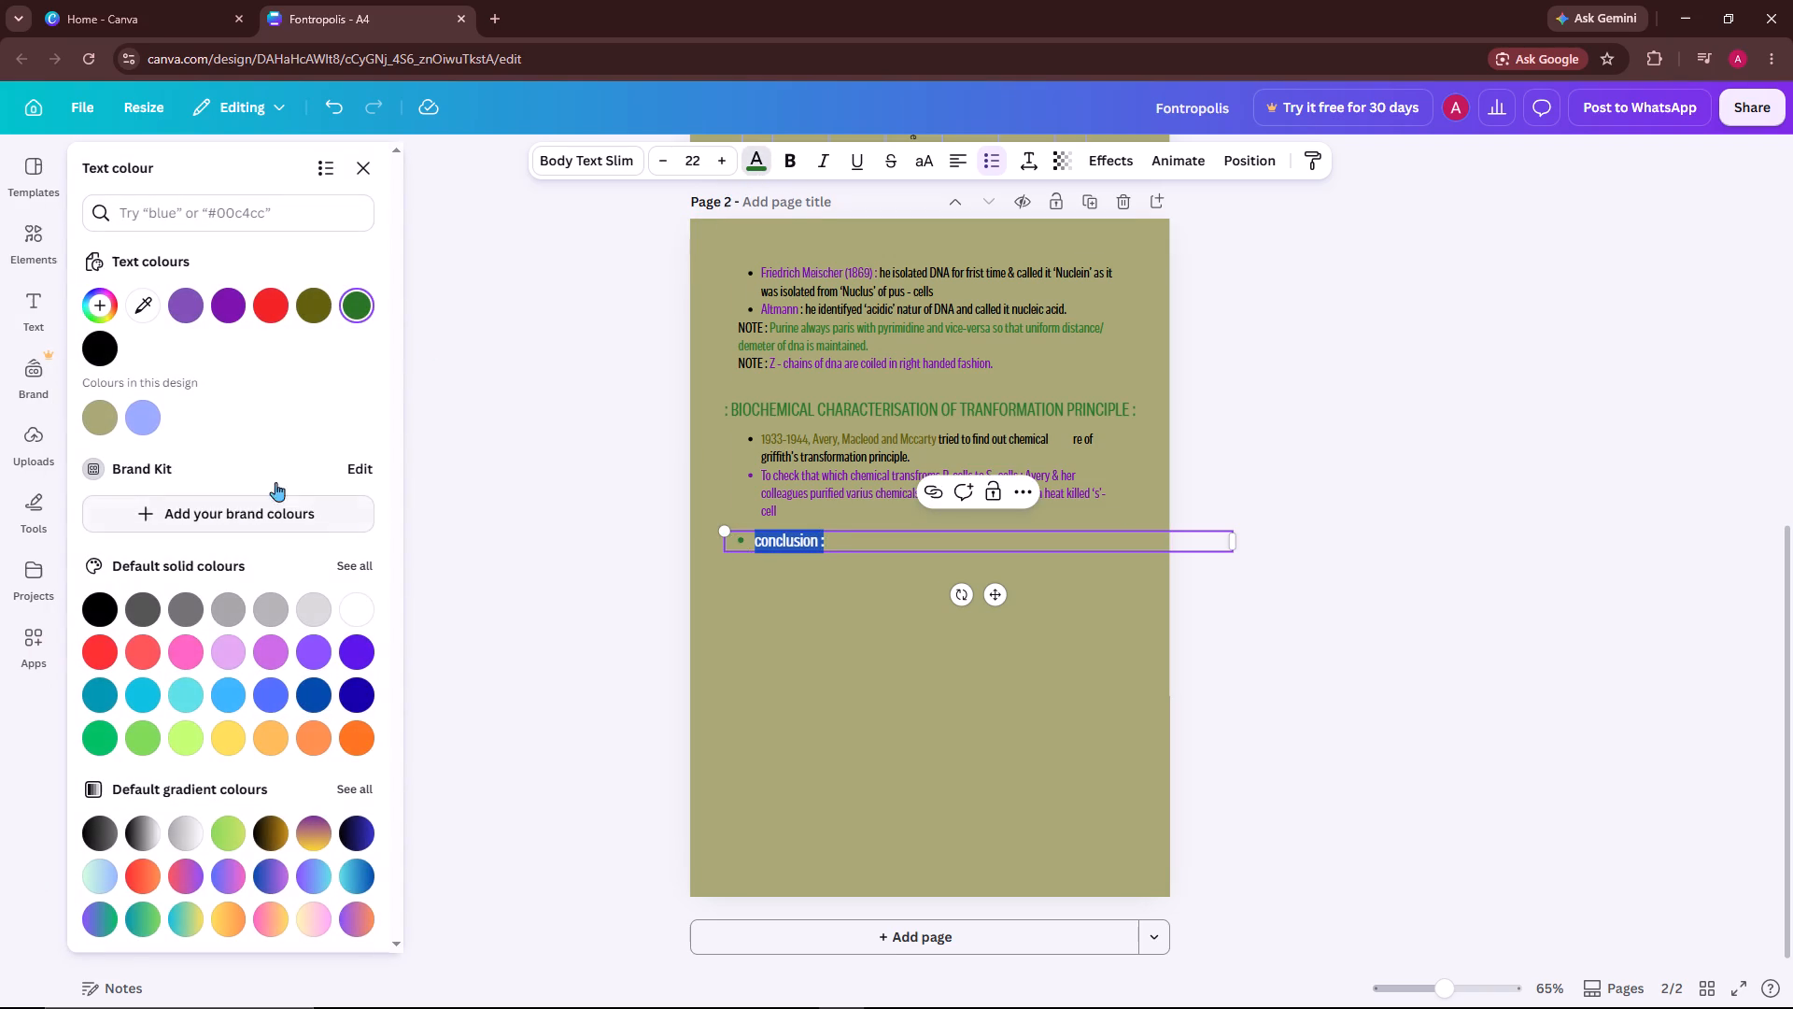
{"action": "left_click", "coordinate": [102, 355]}
{"action": "double_click", "coordinate": [523, 368]}
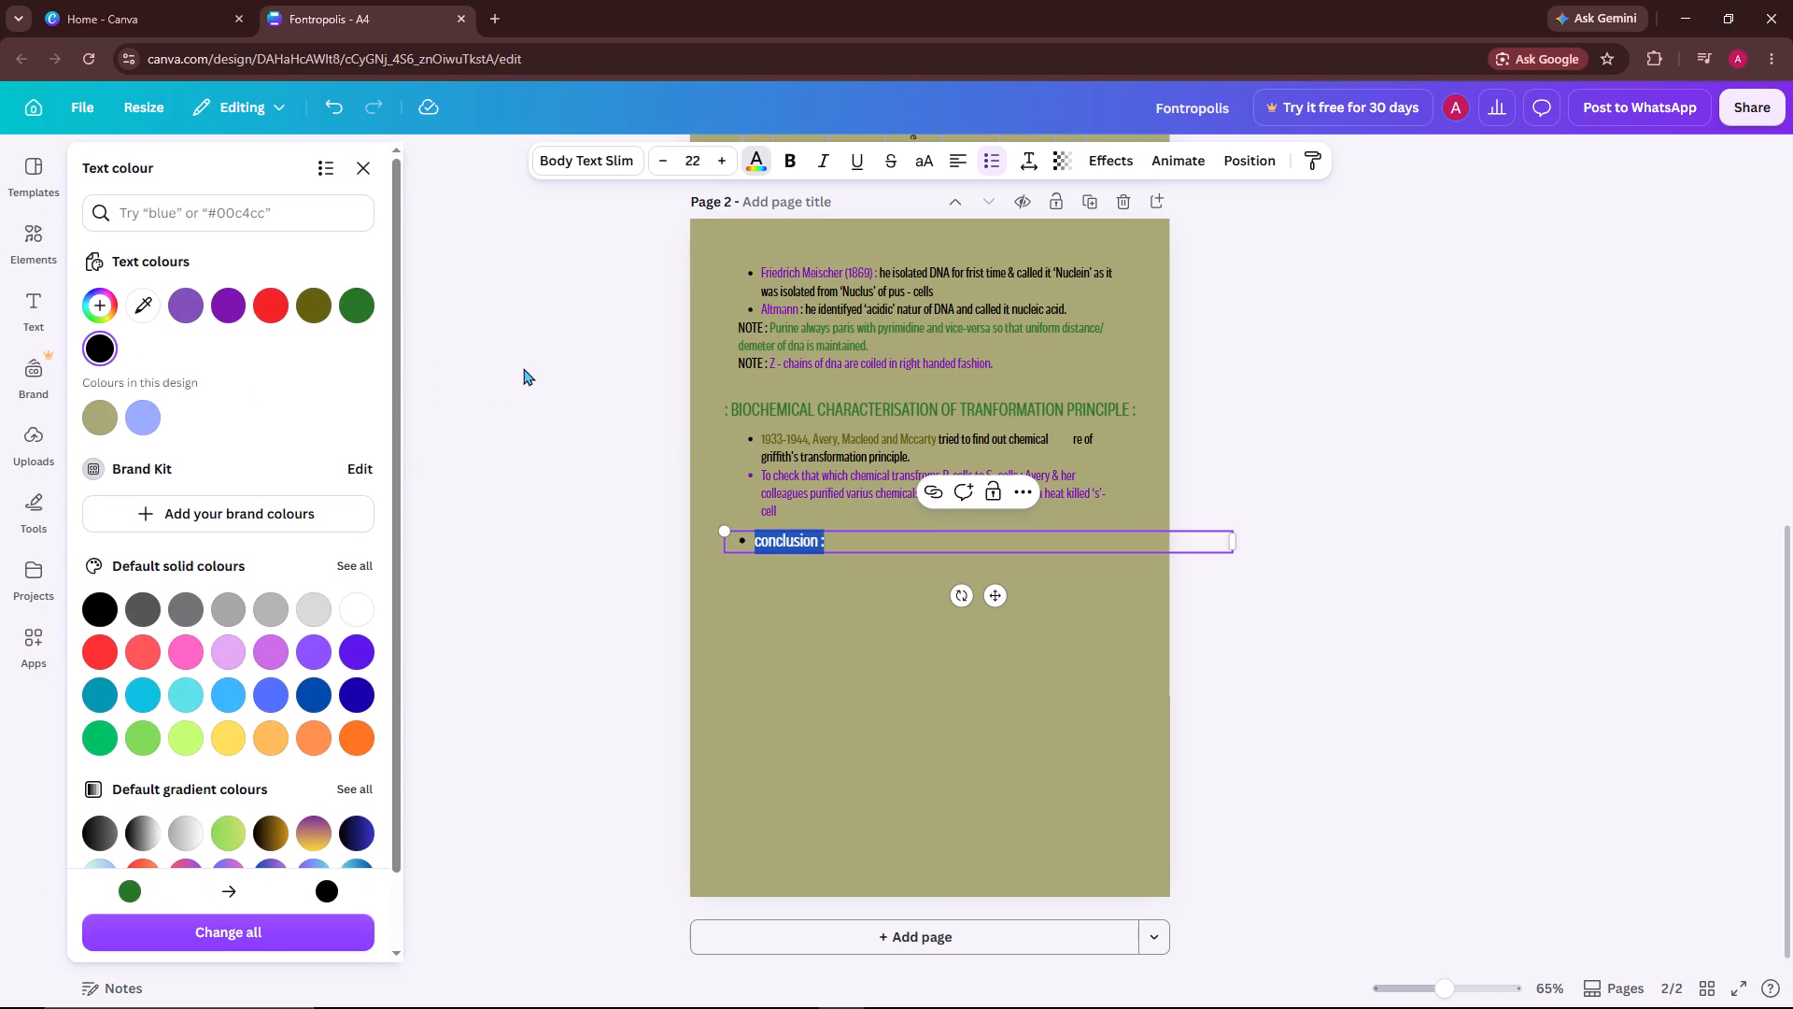
Duplicate the two-bullet text box under the biochemical heading and place the copy just below "conclusion :", left-aligned with the original.
{"action": "left_click", "coordinate": [821, 477]}
{"action": "left_click", "coordinate": [932, 384]}
{"action": "left_click_drag", "start_coordinate": [916, 474], "coordinate": [915, 476]}
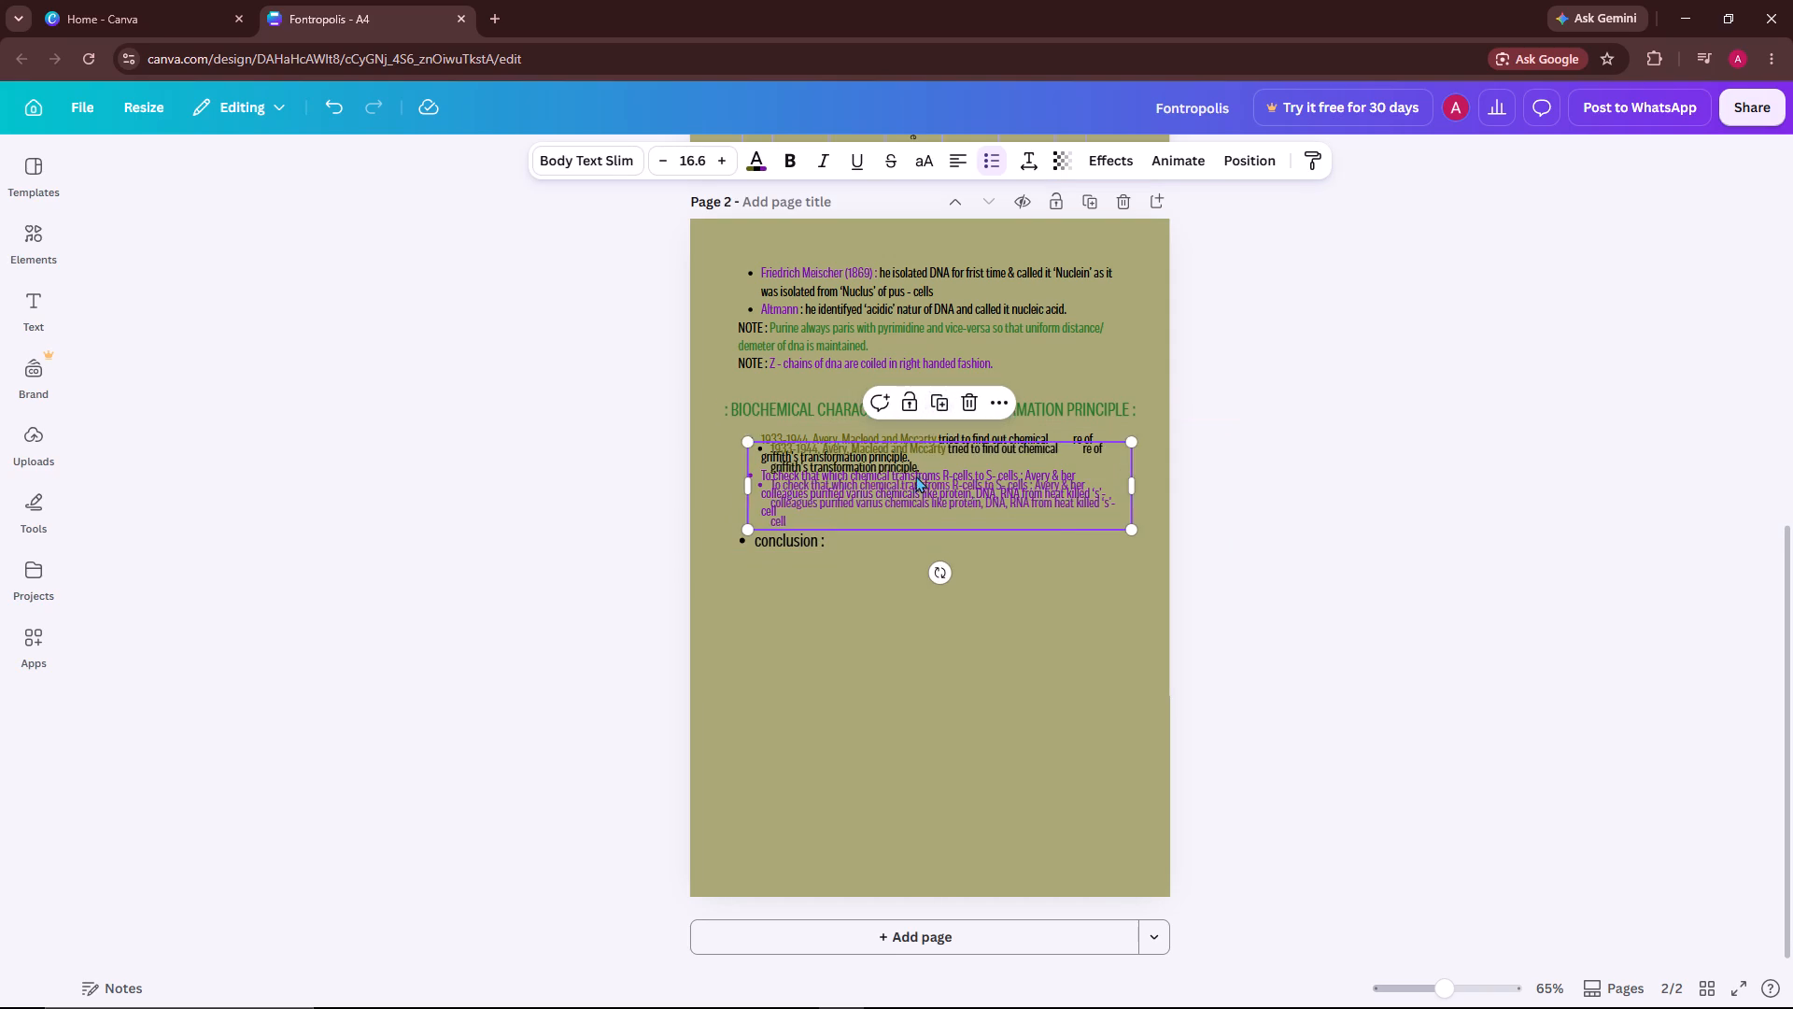
{"action": "left_click_drag", "start_coordinate": [915, 476], "coordinate": [909, 591]}
Clear the copied bullets' text and start a numbered list at 1. in that text box.
{"action": "left_click", "coordinate": [909, 591]}
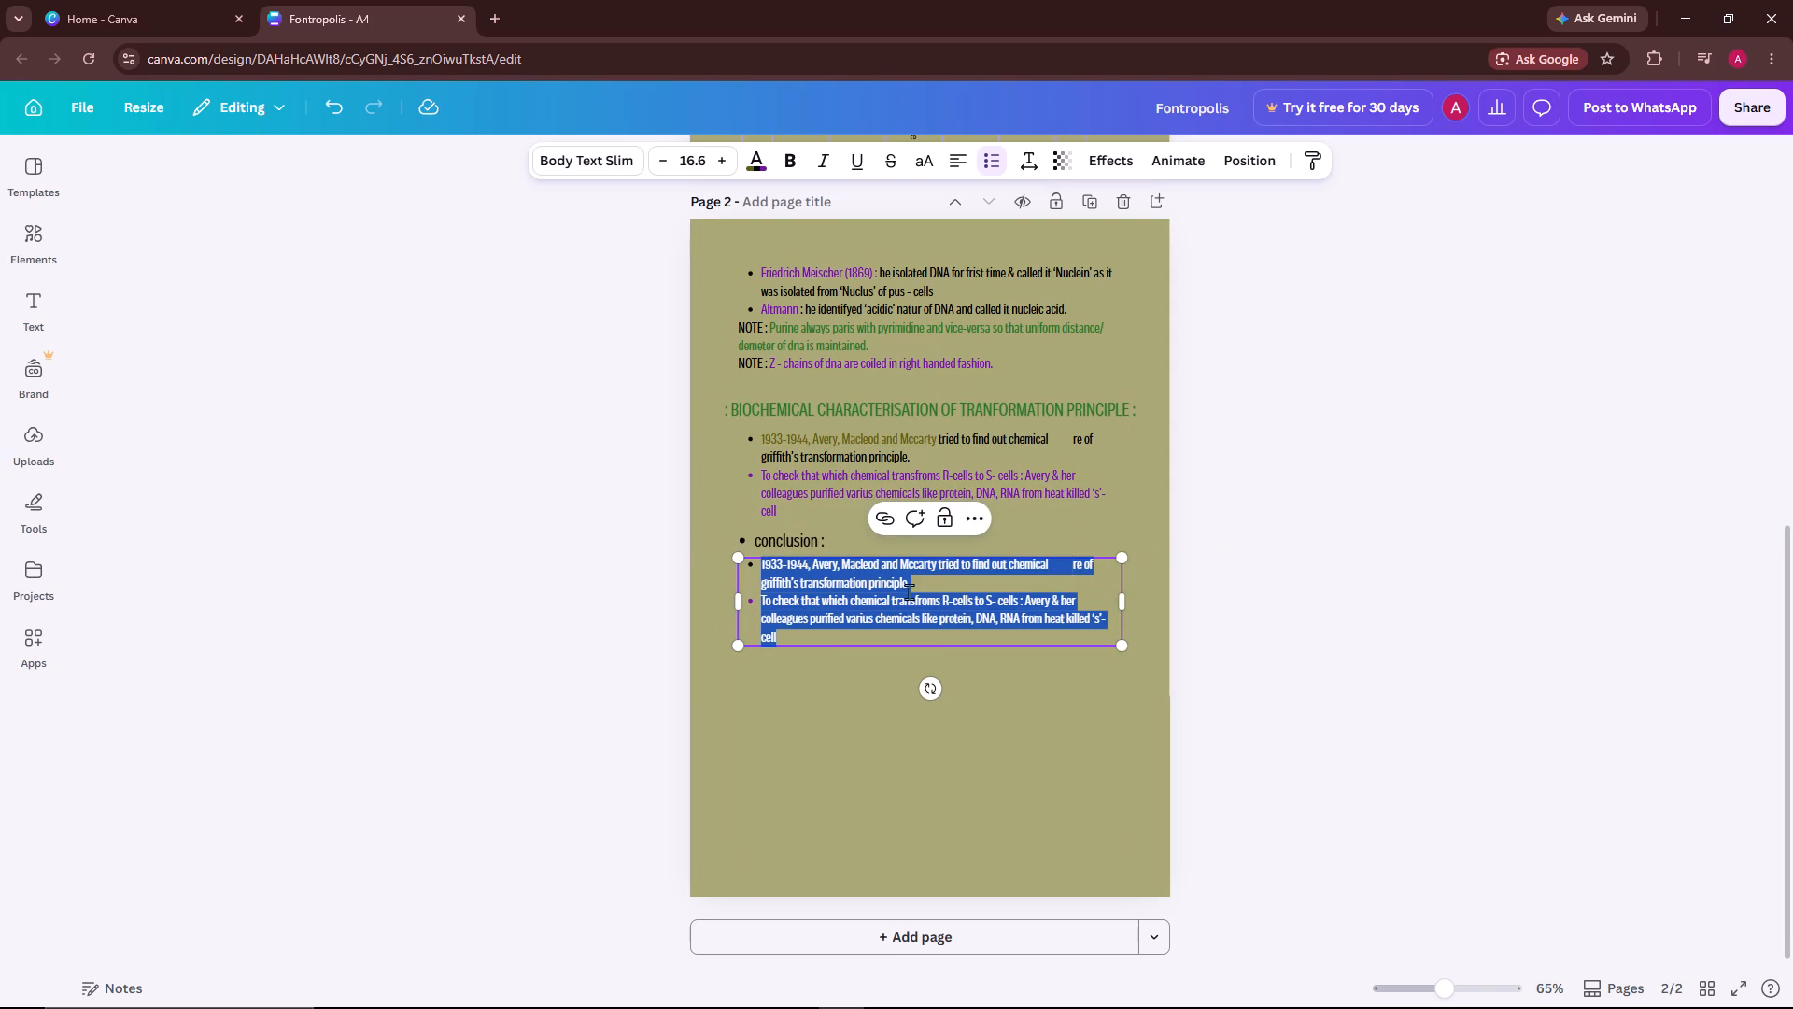
{"action": "key", "text": "BackSpace"}
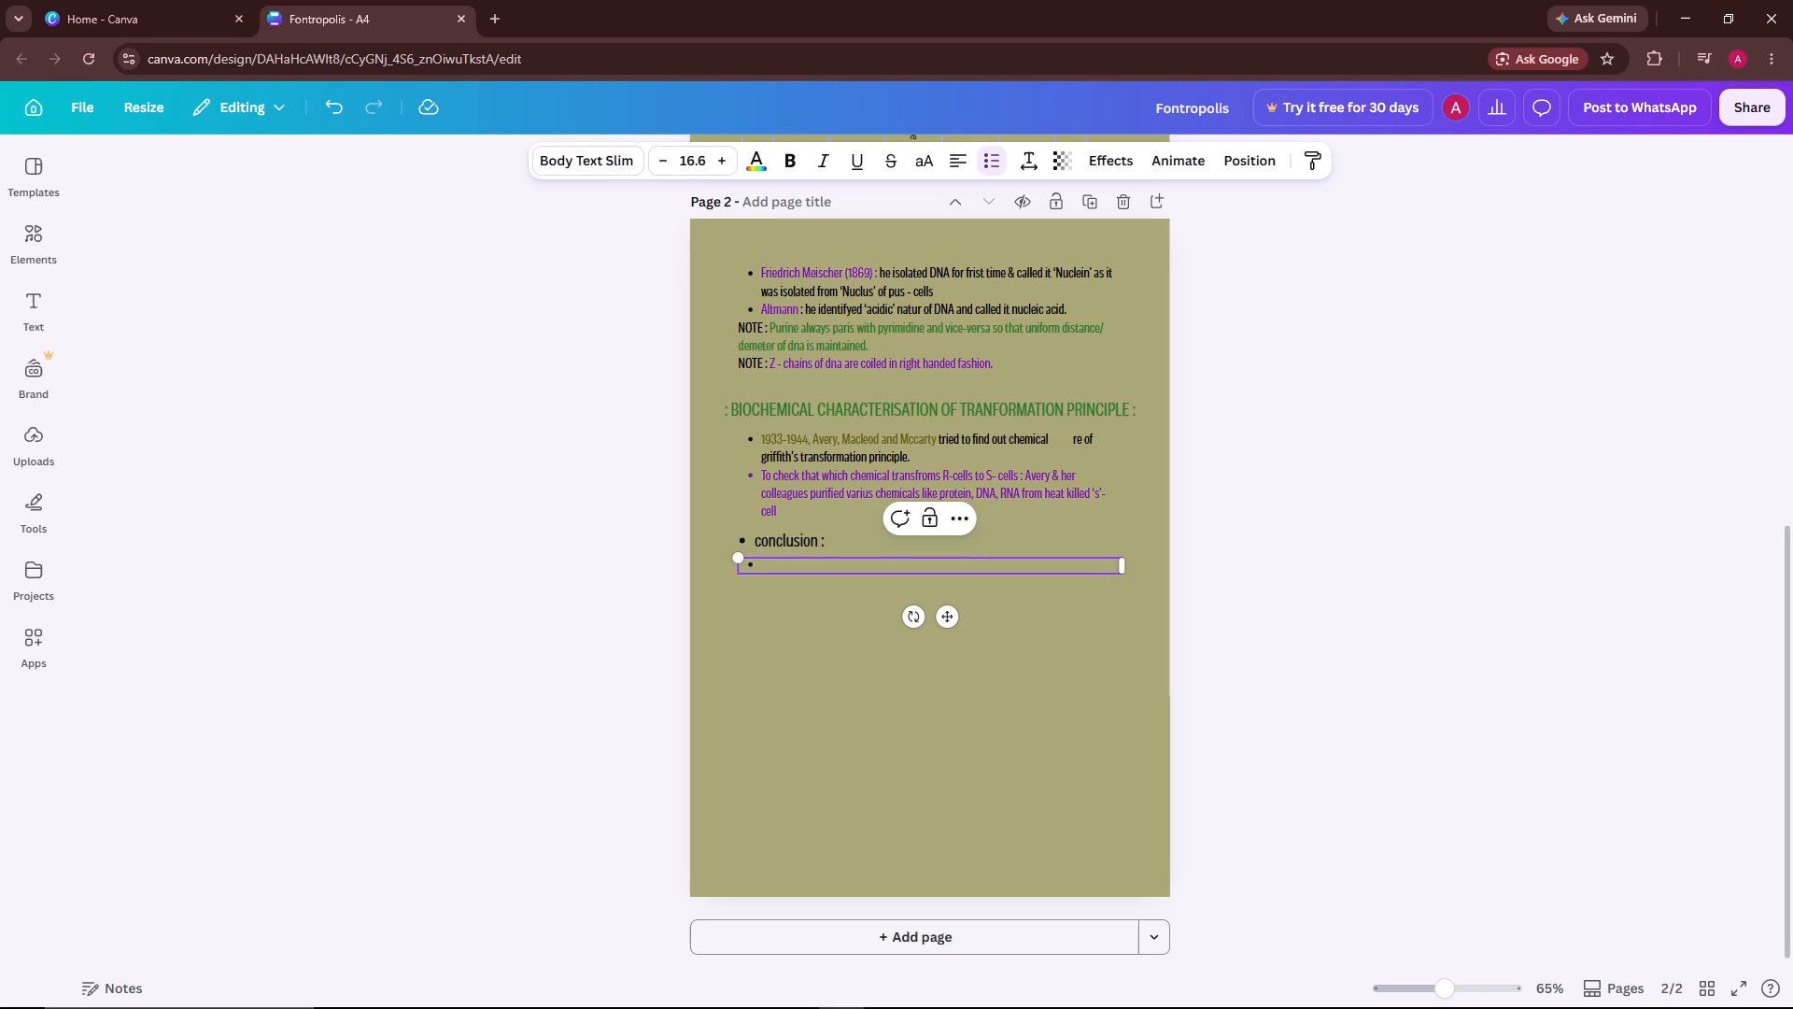
{"action": "type", "text": "1."}
{"action": "key", "text": "space"}
{"action": "key", "text": "BackSpace"}
{"action": "key", "text": "BackSpace"}
{"action": "key", "text": "BackSpace"}
{"action": "key", "text": "BackSpace"}
{"action": "type", "text": "1."}
{"action": "key", "text": "space"}
Begin the first numbered conclusion point with "hen protein (digested by protease) and".
{"action": "type", "text": "hen protein"}
{"action": "key", "text": "space"}
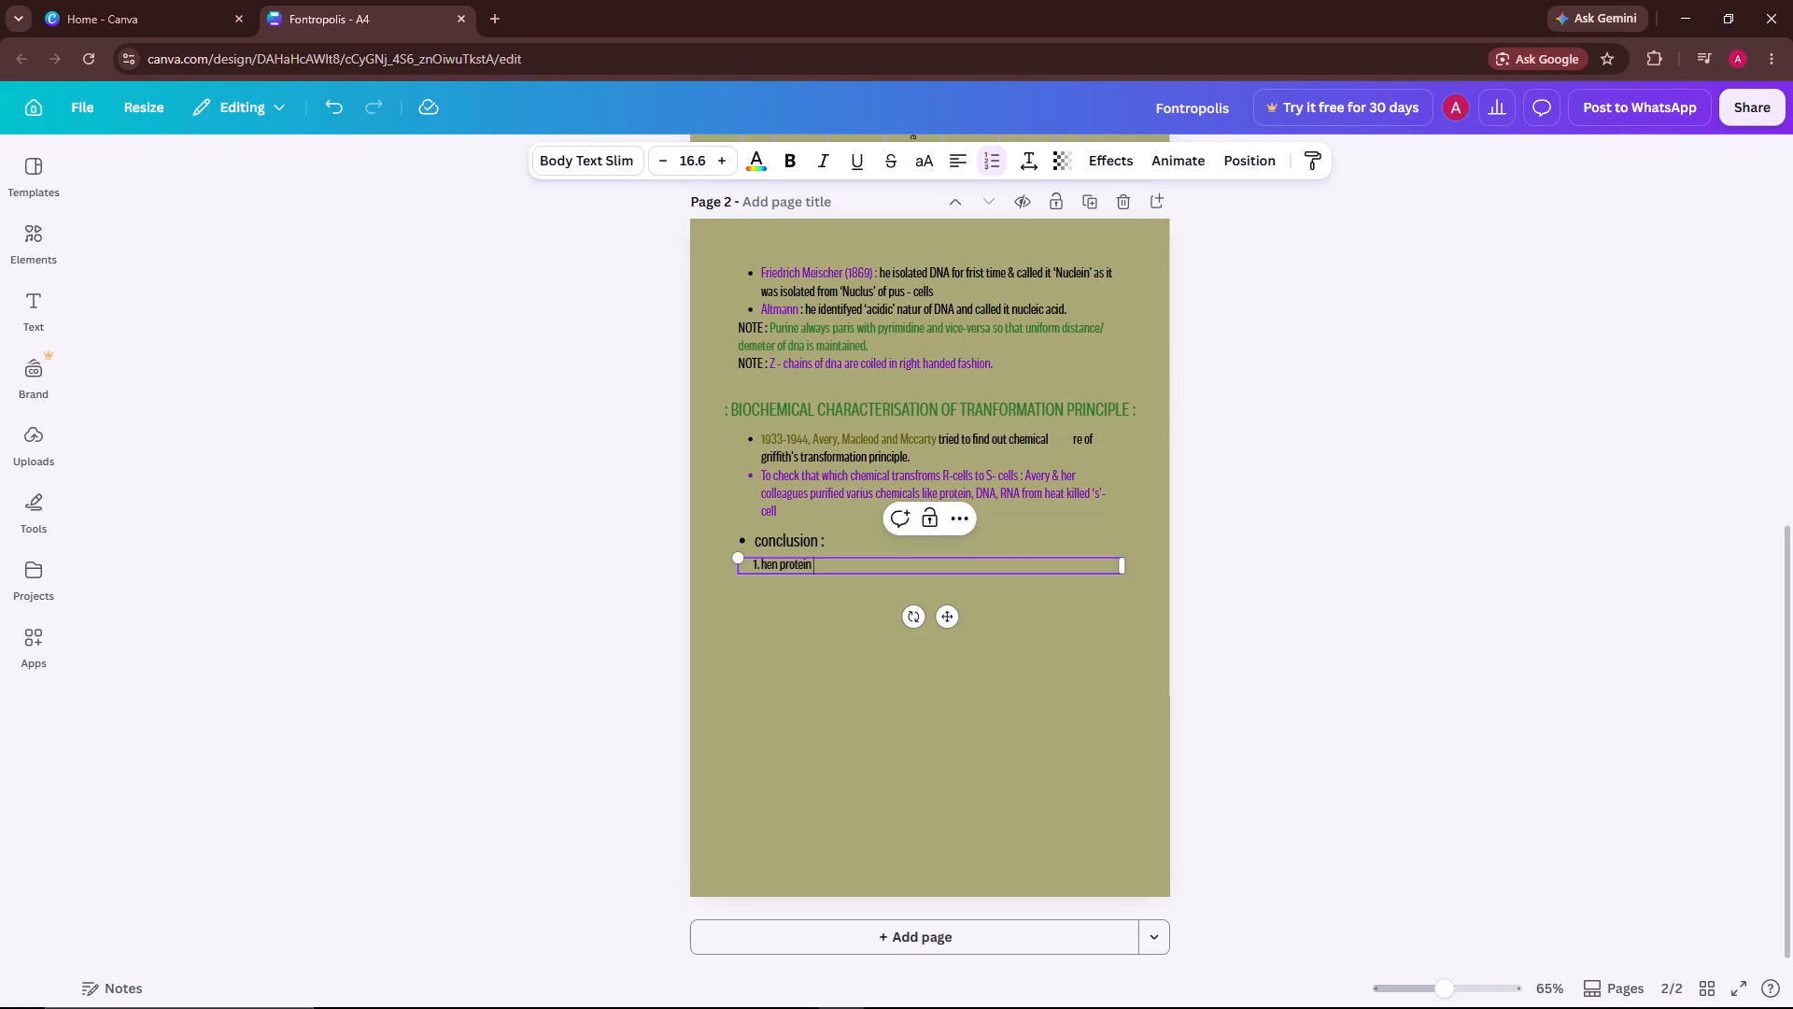
{"action": "key", "text": "shift+parenleft"}
{"action": "type", "text": "di"}
{"action": "type", "text": "gest"}
{"action": "type", "text": "ed by"}
{"action": "key", "text": "space"}
{"action": "type", "text": "pro"}
{"action": "type", "text": "teas"}
{"action": "key", "text": "e"}
{"action": "type", "text": ") and"}
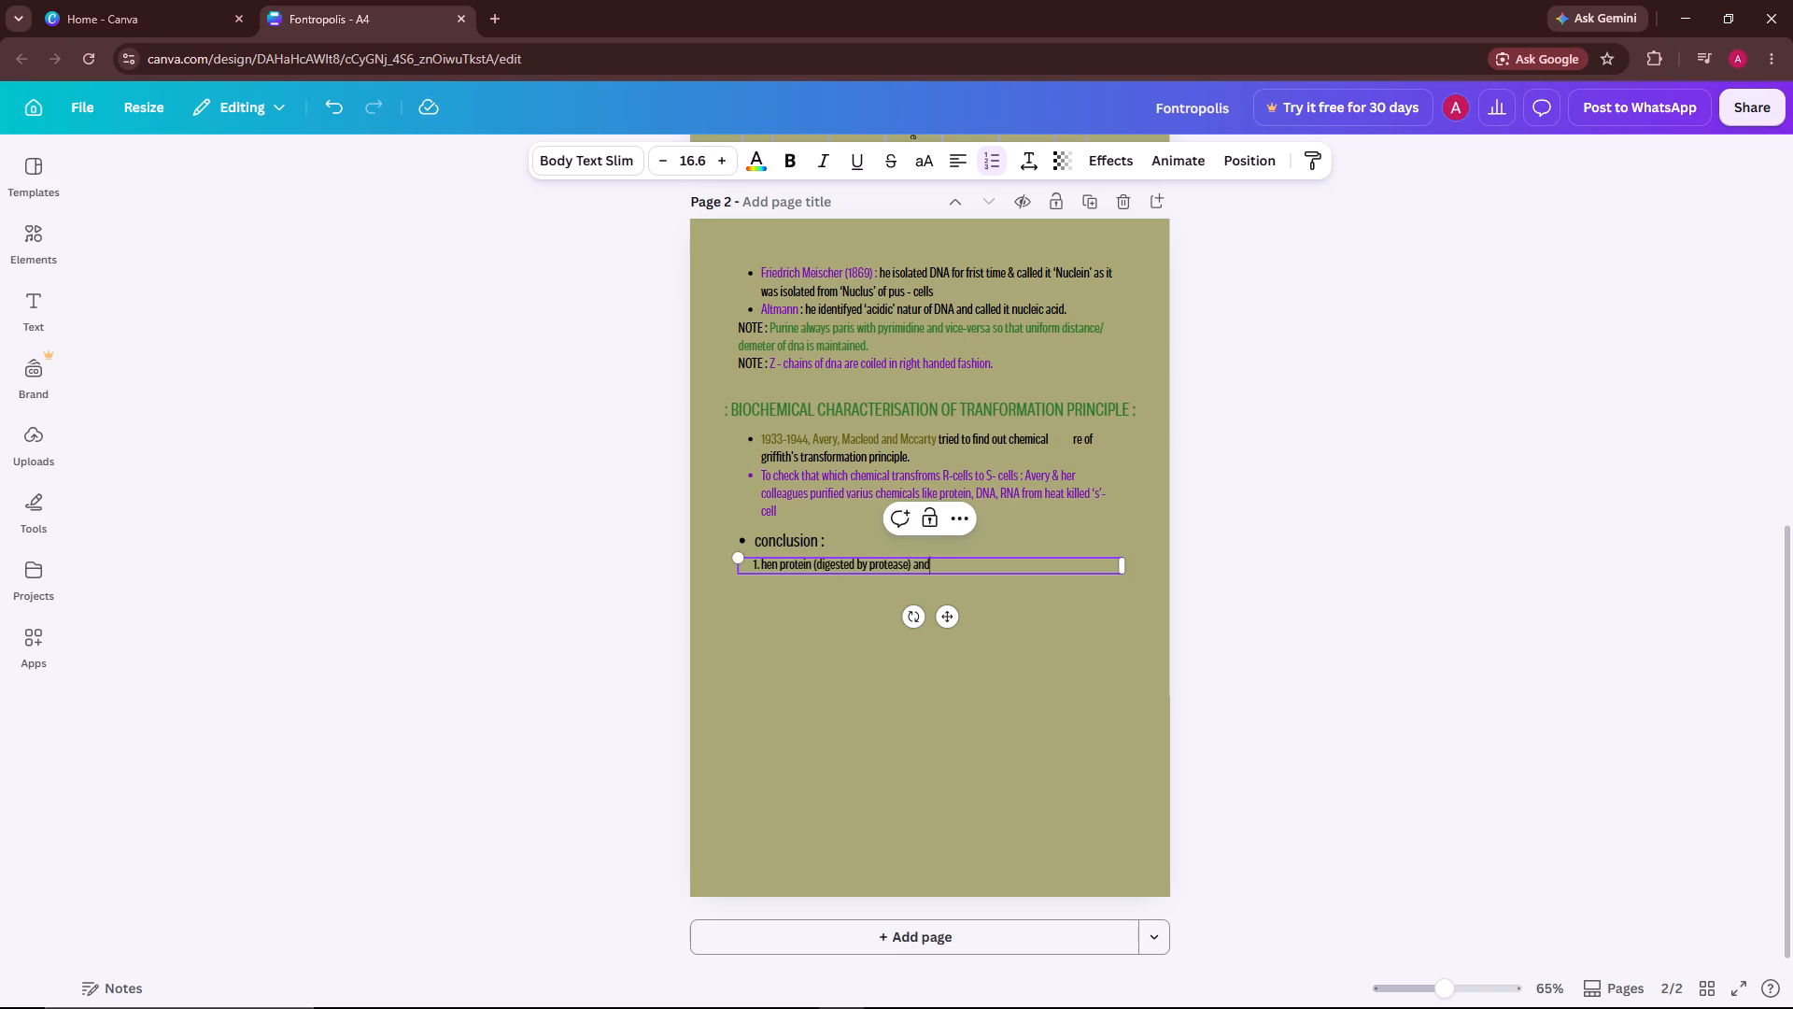
{"action": "key", "text": "space"}
Continue the first conclusion point with "RNA (digested by RNase)".
{"action": "type", "text": "RNA"}
{"action": "key", "text": "space"}
{"action": "key", "text": "shift+parenleft"}
{"action": "type", "text": "di"}
{"action": "type", "text": "gest"}
{"action": "type", "text": "ed by"}
{"action": "key", "text": "space"}
{"action": "type", "text": "RN"}
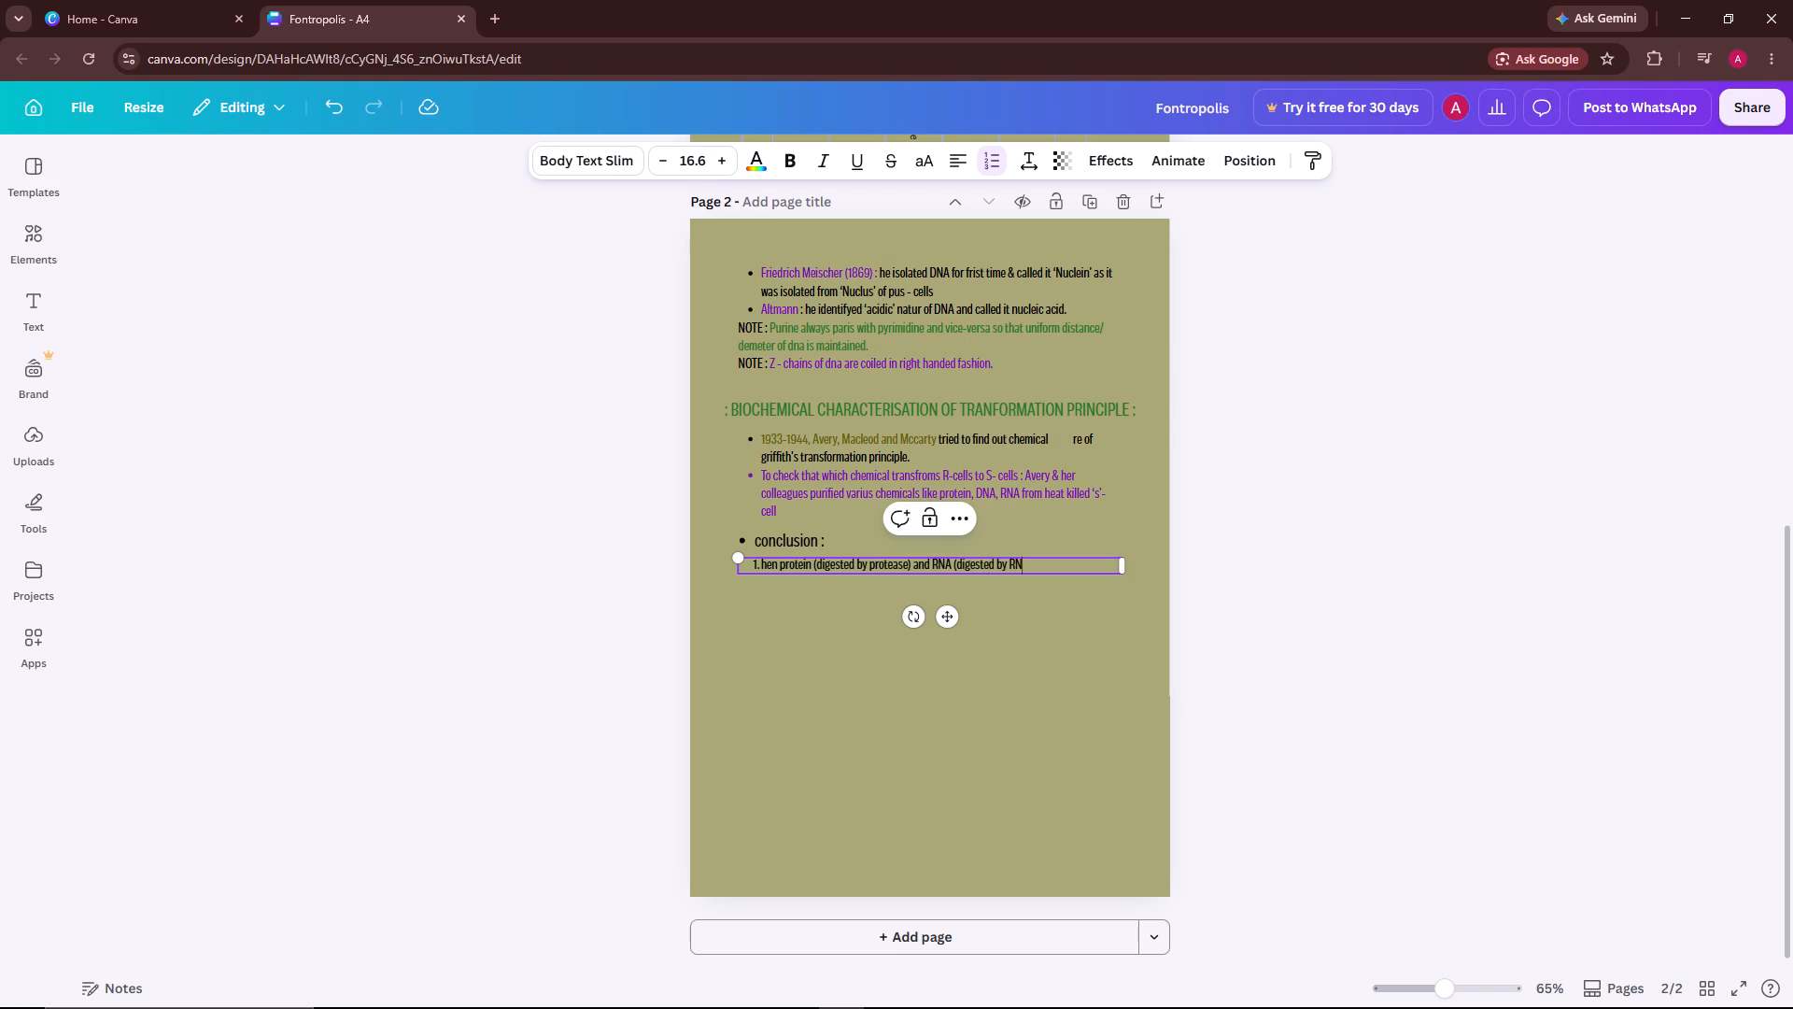
{"action": "type", "text": "ase"}
{"action": "key", "text": "shift+parenright"}
Continue the first conclusion point with "are stopped reaching to R-cell".
{"action": "key", "text": "space"}
{"action": "type", "text": "are"}
{"action": "key", "text": "space"}
{"action": "type", "text": "stop"}
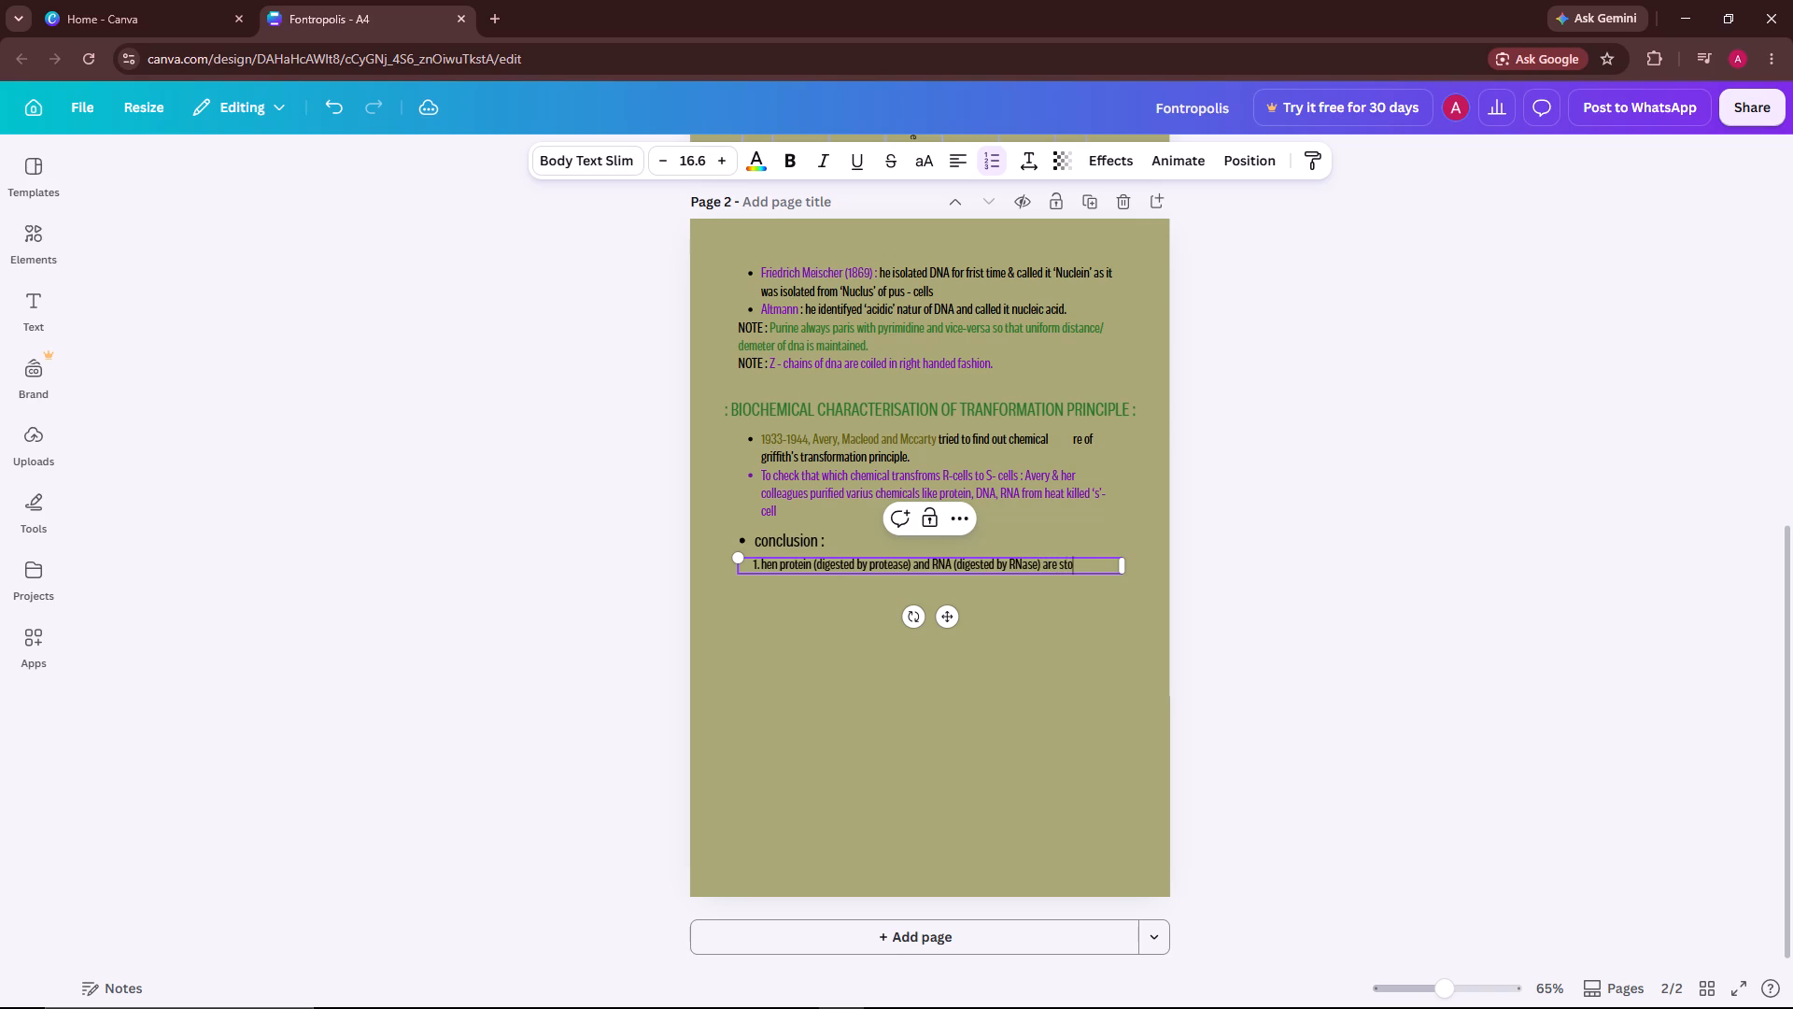
{"action": "type", "text": "ped"}
{"action": "key", "text": "space"}
{"action": "type", "text": "reaching"}
{"action": "key", "text": "space"}
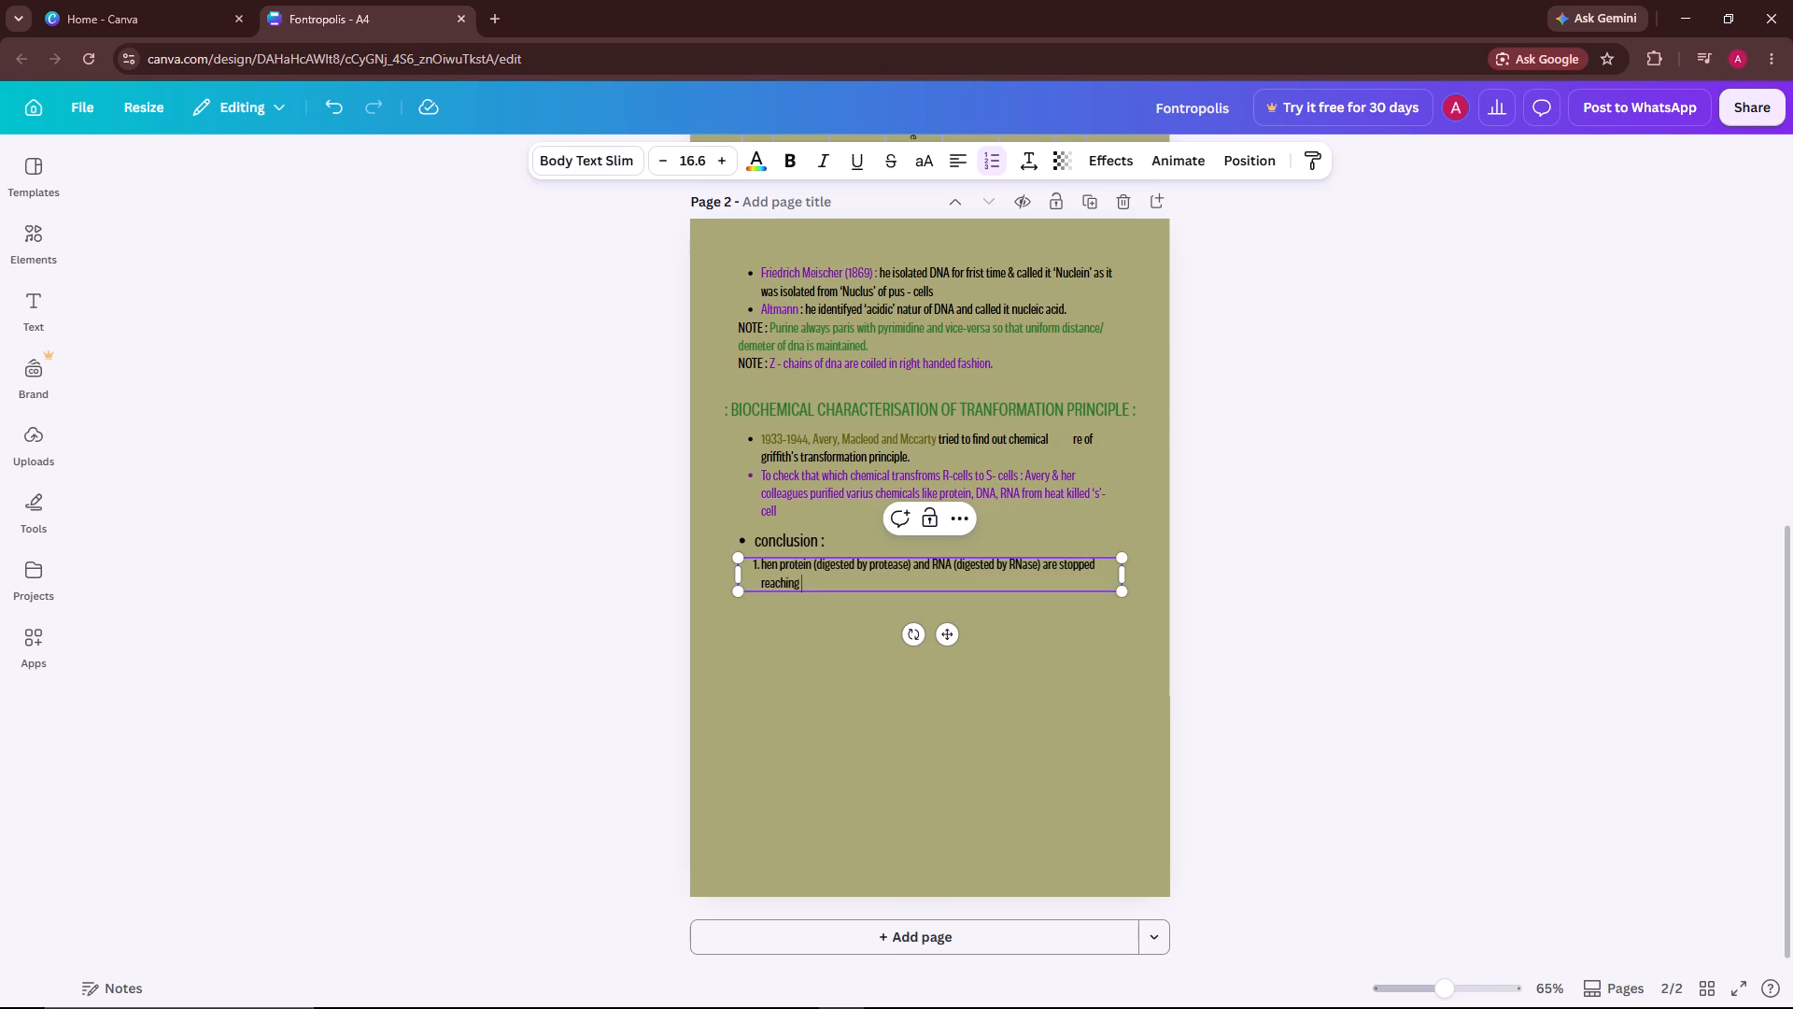
{"action": "type", "text": "to"}
{"action": "key", "text": "space"}
{"action": "key", "text": "r"}
{"action": "key", "text": "minus"}
{"action": "type", "text": "cell"}
{"action": "key", "text": "space"}
Finish the first conclusion point with ": the R- cell is still transformed." and leave the text box.
{"action": "type", "text": ": the"}
{"action": "key", "text": "space"}
{"action": "type", "text": "R-"}
{"action": "key", "text": "space"}
{"action": "type", "text": "cell"}
{"action": "key", "text": "space"}
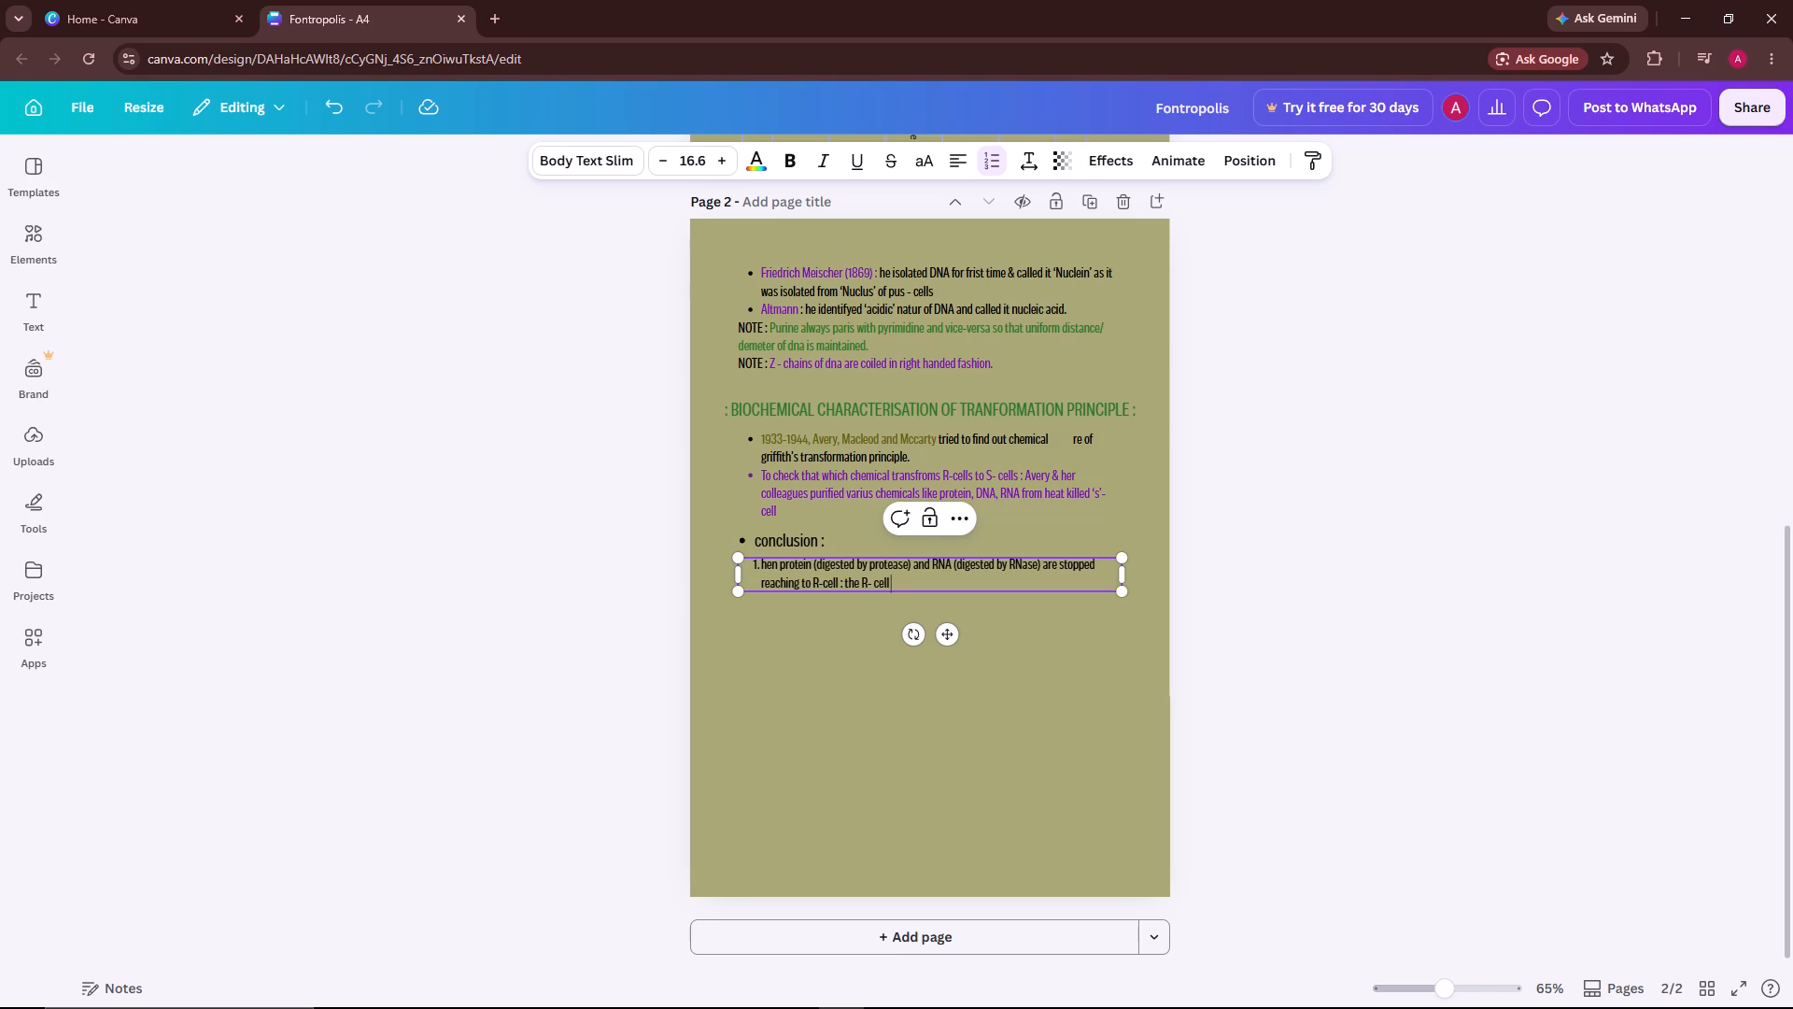
{"action": "type", "text": "is"}
{"action": "key", "text": "space"}
{"action": "type", "text": "still"}
{"action": "key", "text": "space"}
{"action": "type", "text": "tra"}
{"action": "type", "text": "ns"}
{"action": "type", "text": "form"}
{"action": "type", "text": "ed"}
{"action": "key", "text": "period"}
{"action": "left_click", "coordinate": [1395, 418]}
Look back over the document's pages and return to the Canva home page.
{"action": "scroll", "coordinate": [1518, 400], "scroll_direction": "up", "scroll_amount": 9}
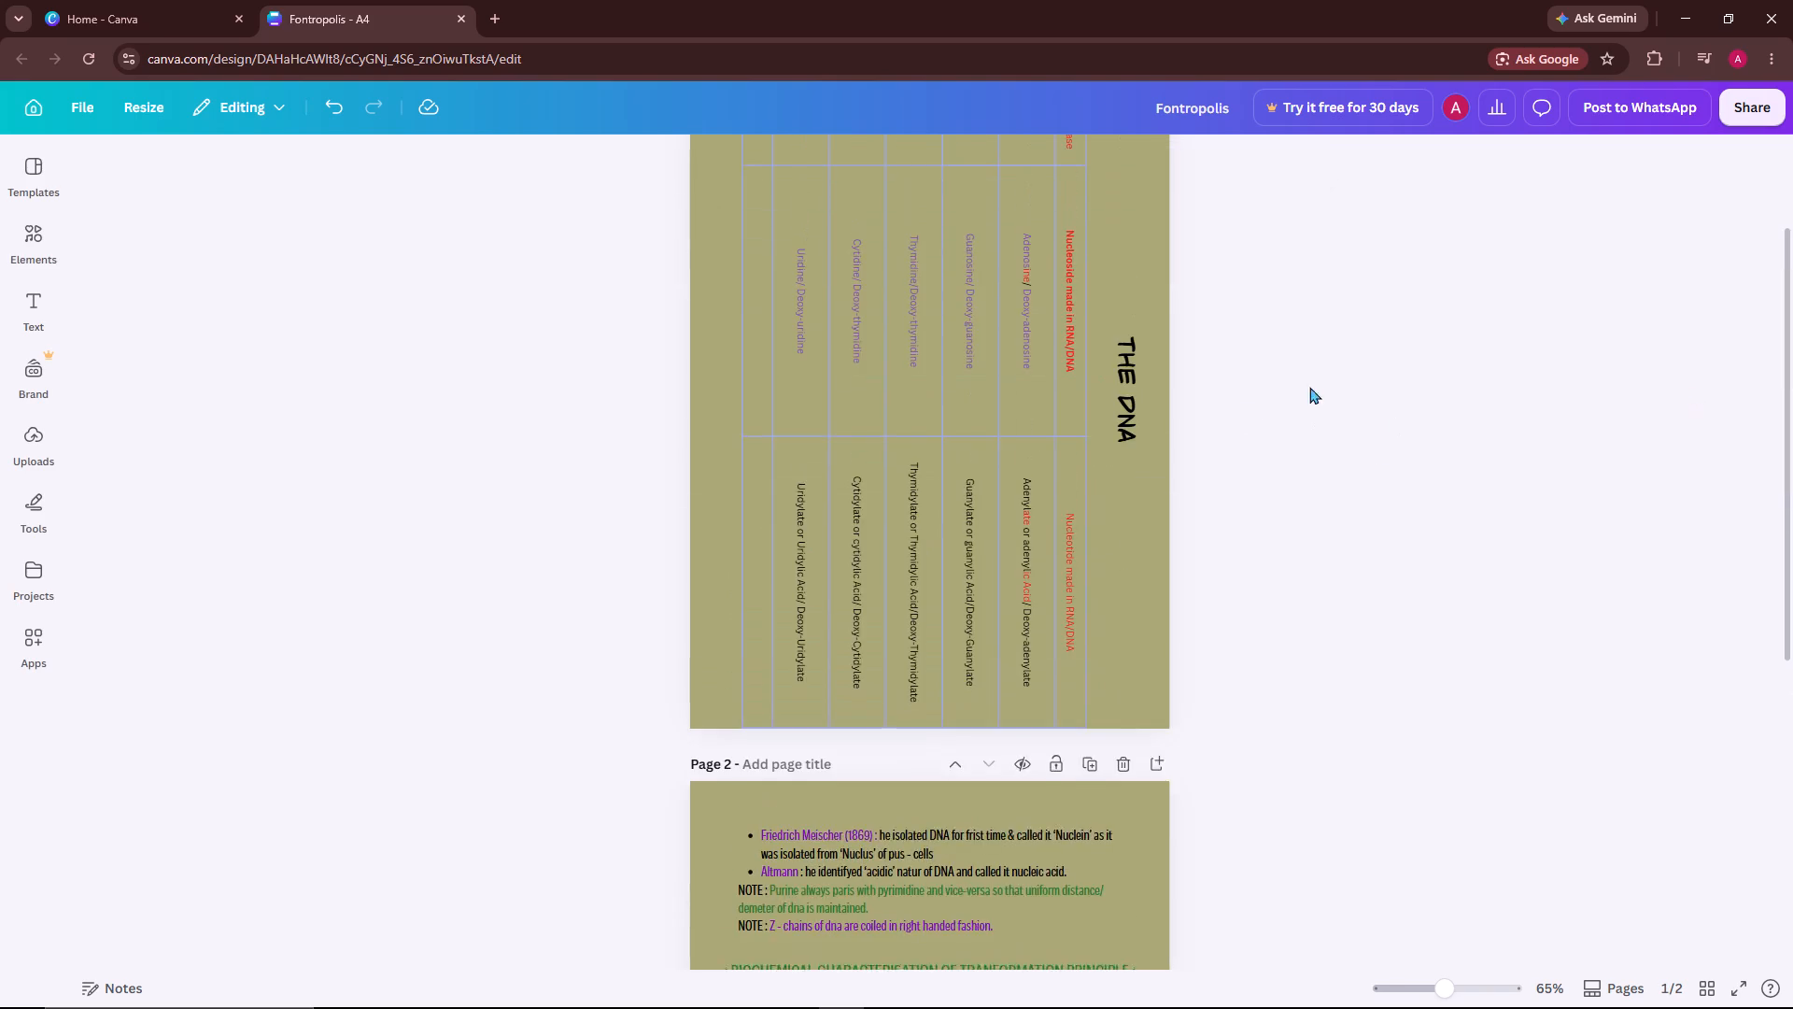
{"action": "scroll", "coordinate": [1309, 387], "scroll_direction": "up", "scroll_amount": 2}
{"action": "scroll", "coordinate": [568, 346], "scroll_direction": "up", "scroll_amount": 4}
{"action": "scroll", "coordinate": [670, 274], "scroll_direction": "down", "scroll_amount": 10}
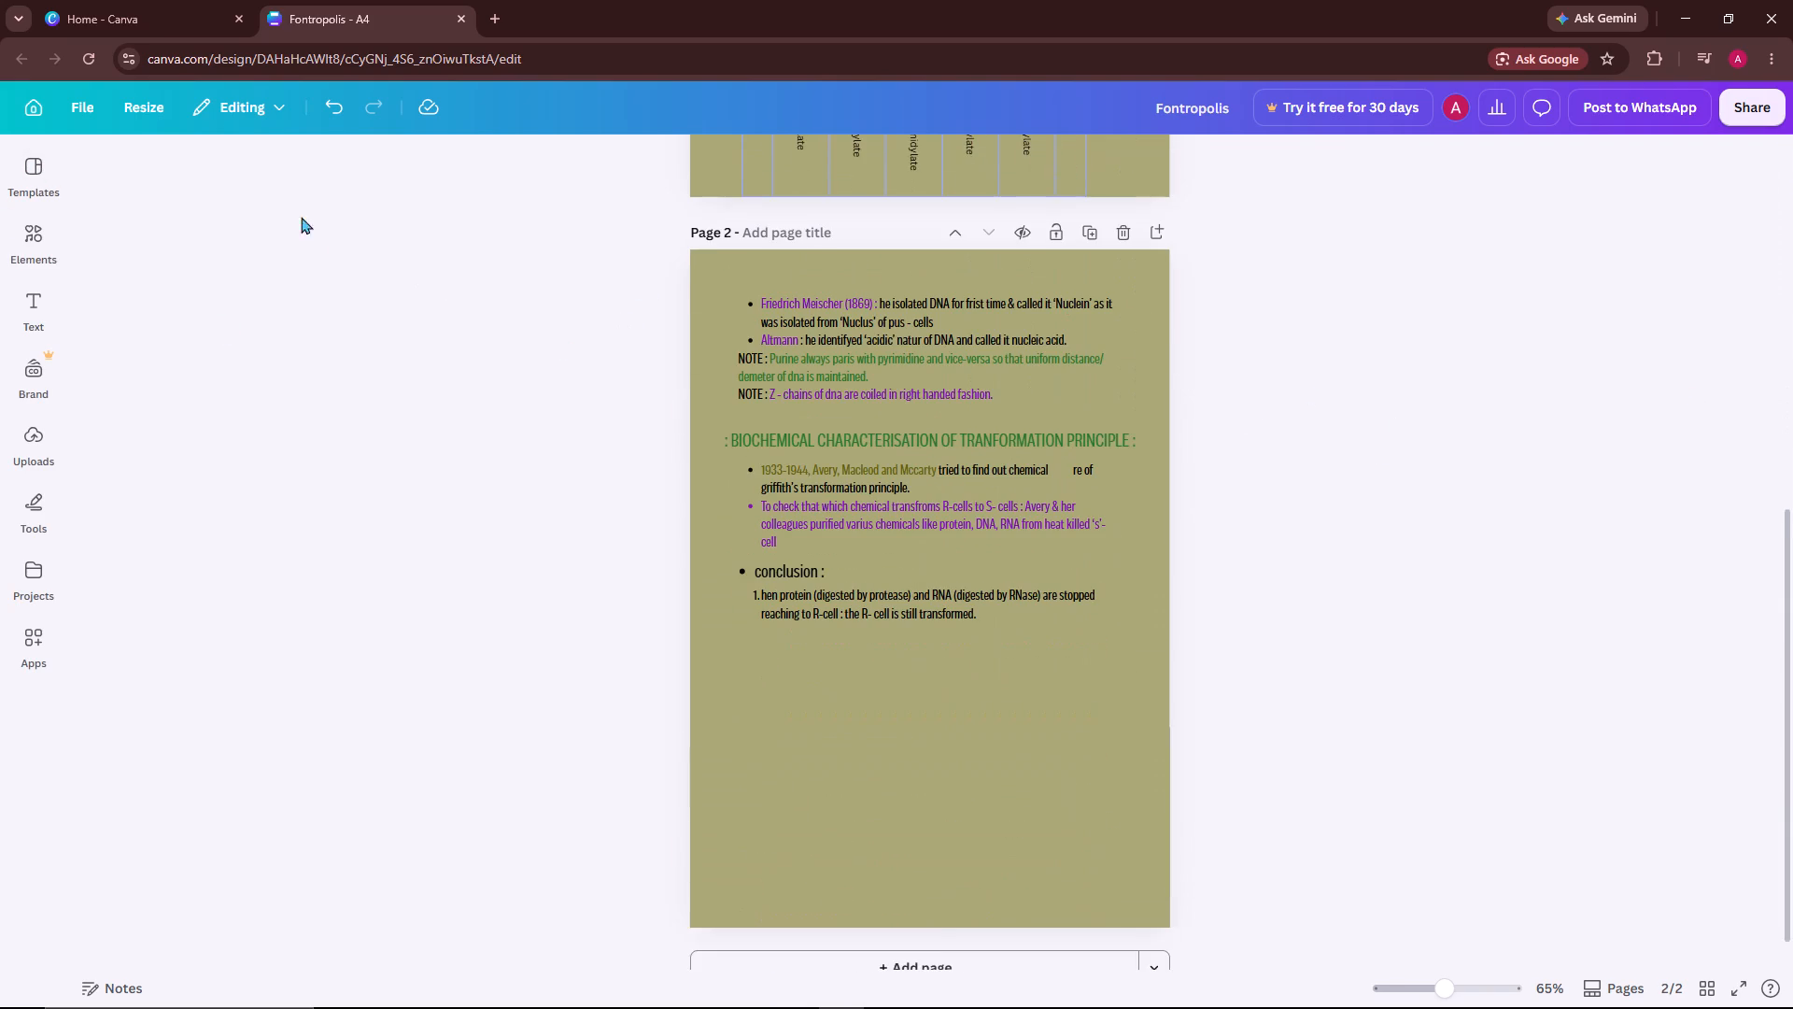
{"action": "left_click", "coordinate": [28, 110]}
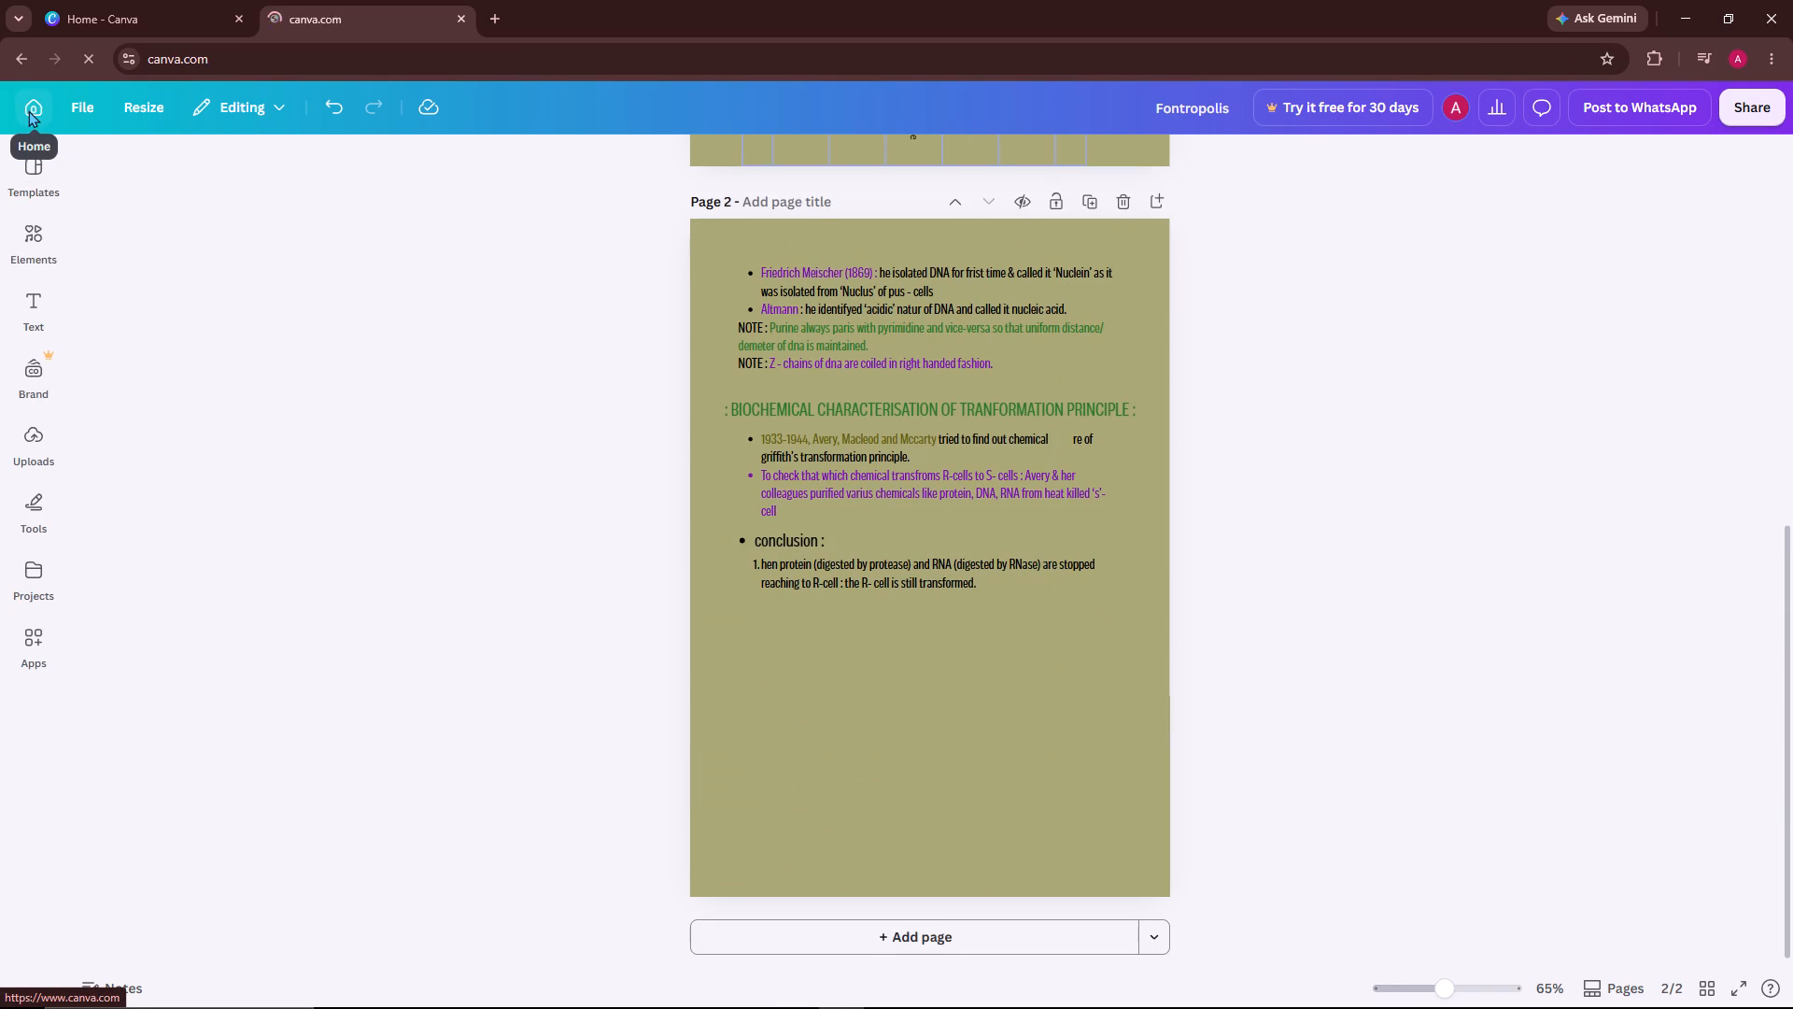